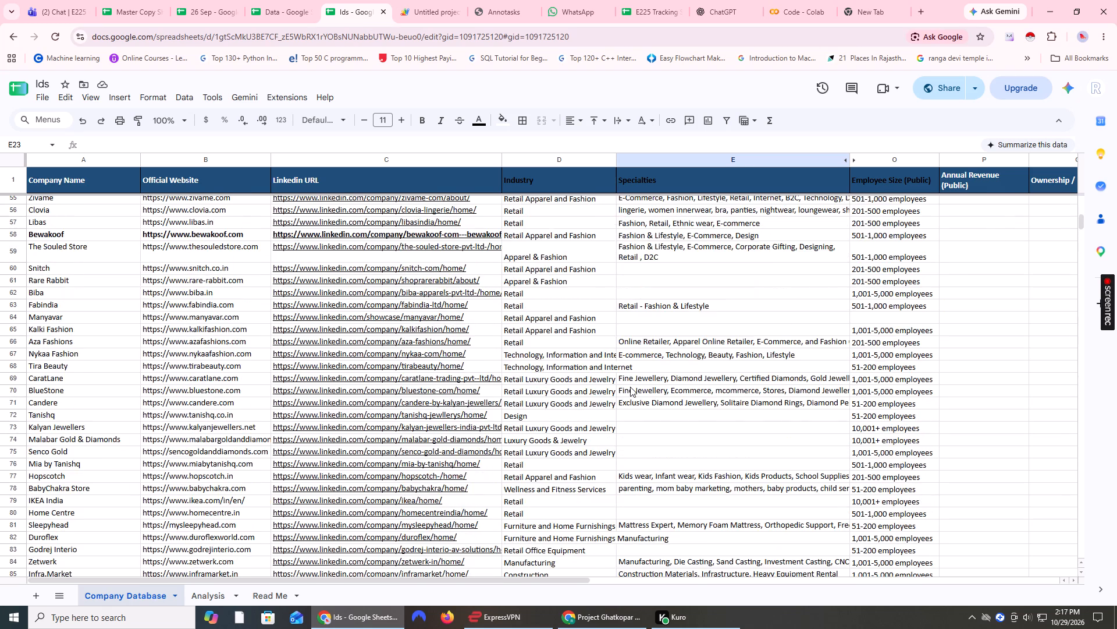
Look through the Company Database sheet for the first company row with no industry or employee size filled in.
scroll(630, 387, "down", 4)
scroll(629, 387, "up", 1)
scroll(627, 386, "down", 14)
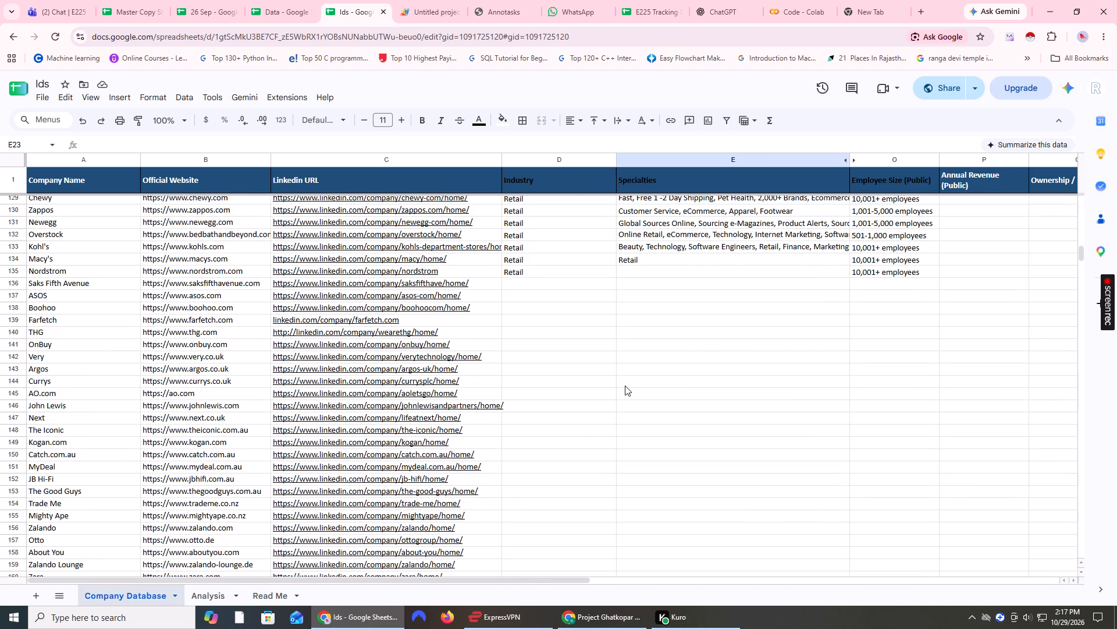
scroll(620, 383, "down", 11)
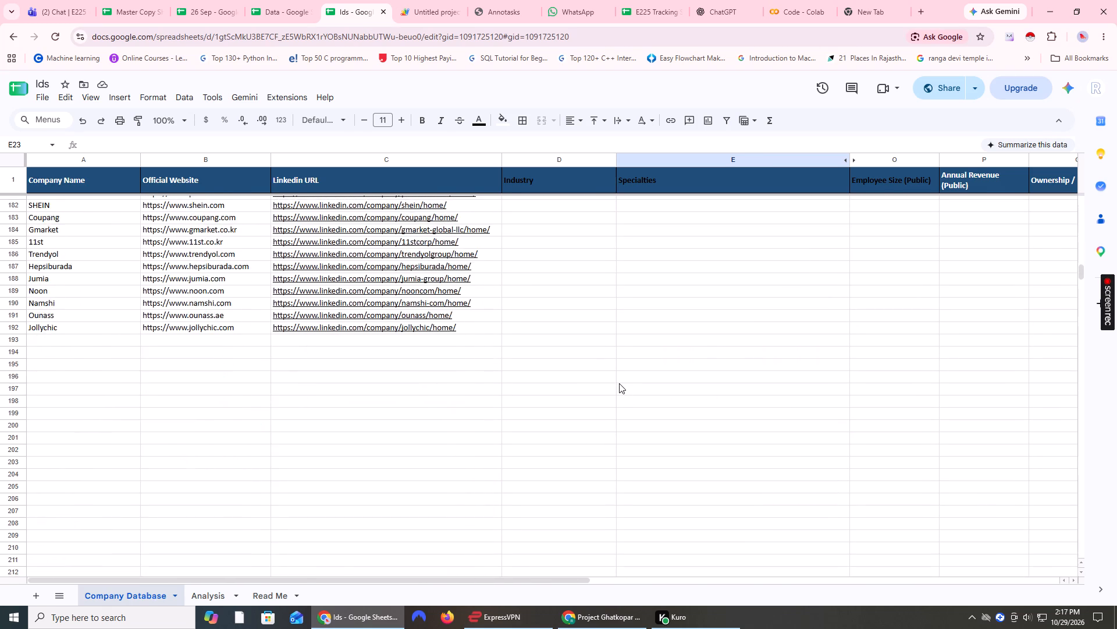
scroll(619, 383, "up", 10)
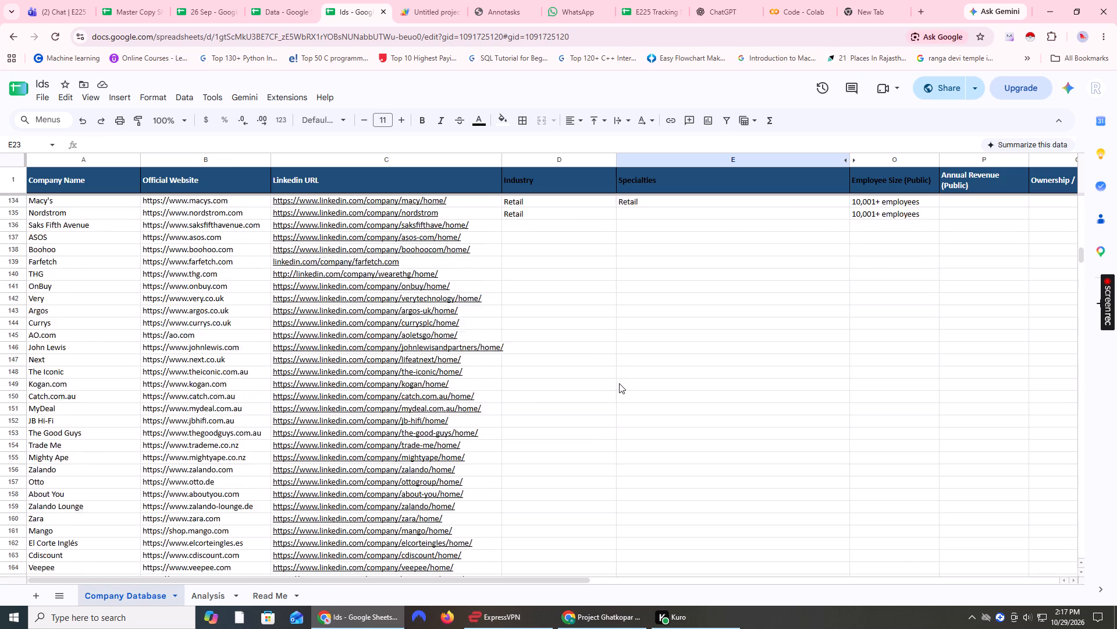
scroll(619, 383, "up", 1)
left_click_drag(518, 579, 629, 574)
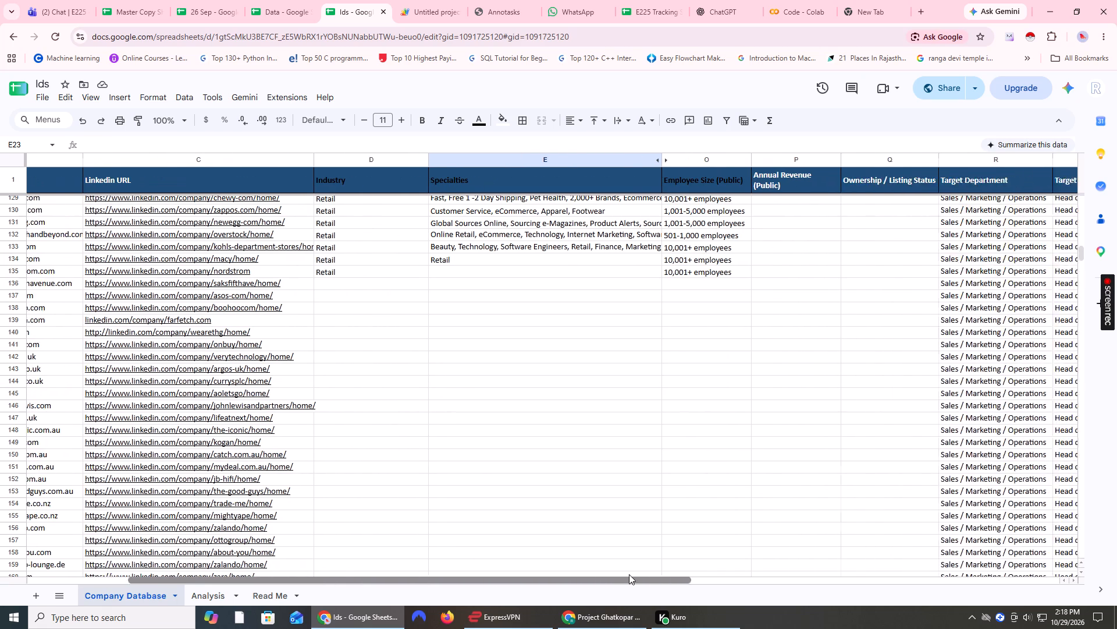
left_click_drag(629, 574, 659, 570)
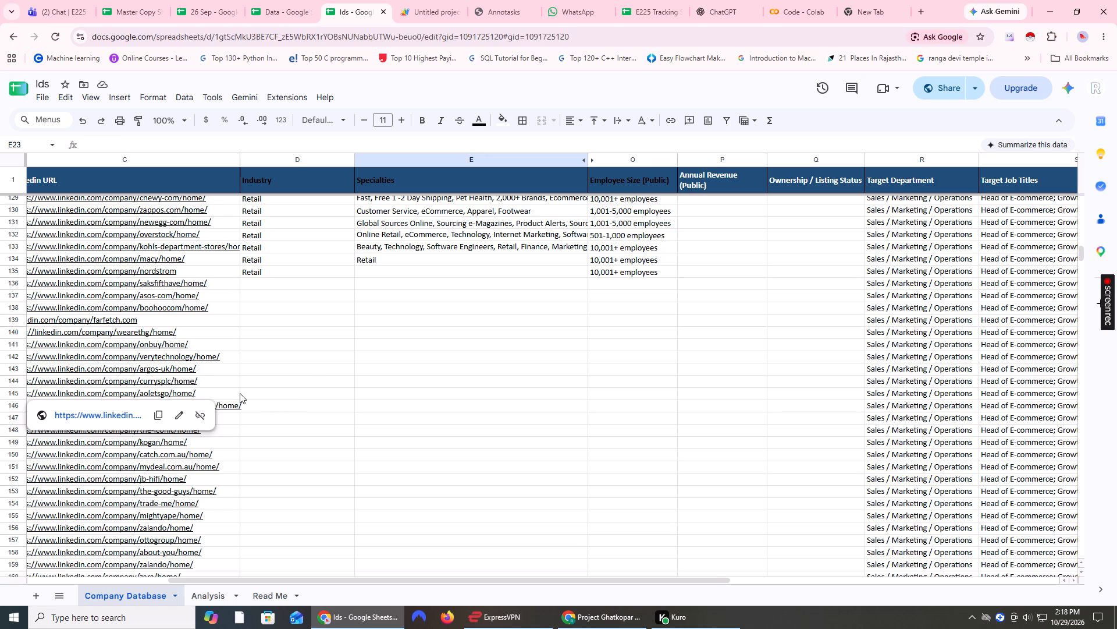
Open the Saks Fifth Avenue LinkedIn page from row 136, go to its About section and follow the company.
left_click(197, 282)
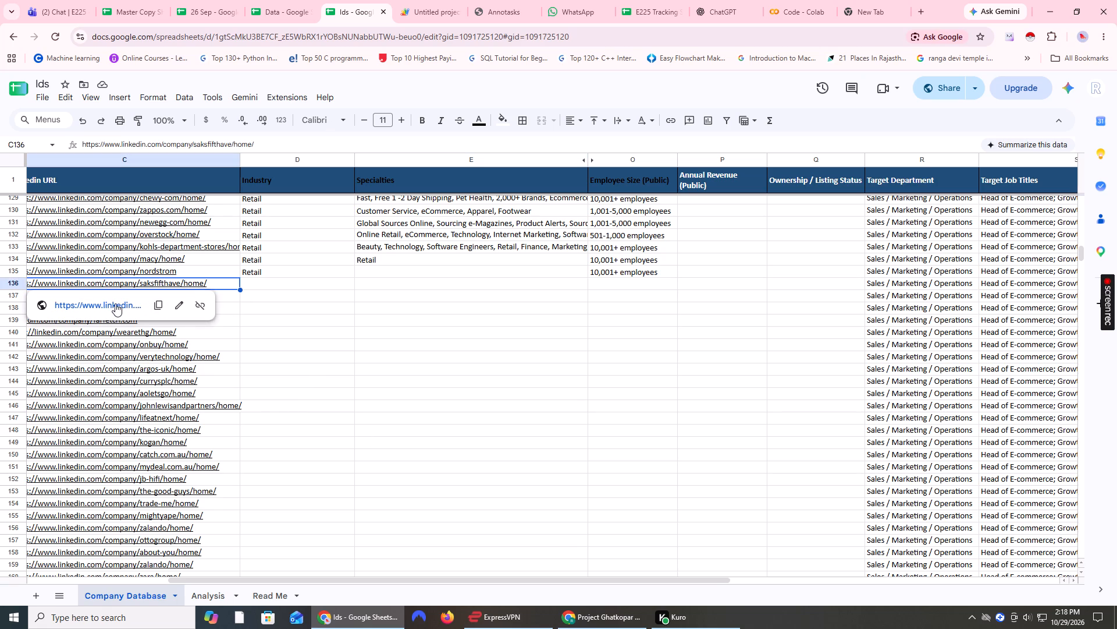
left_click(115, 303)
left_click(404, 0)
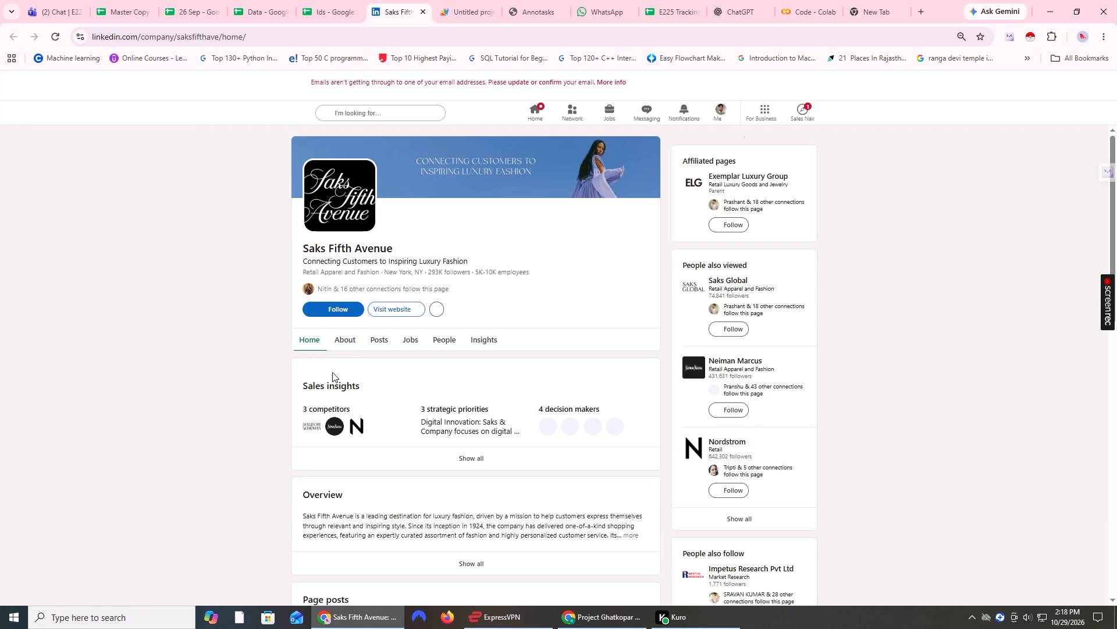
left_click(344, 337)
left_click(340, 309)
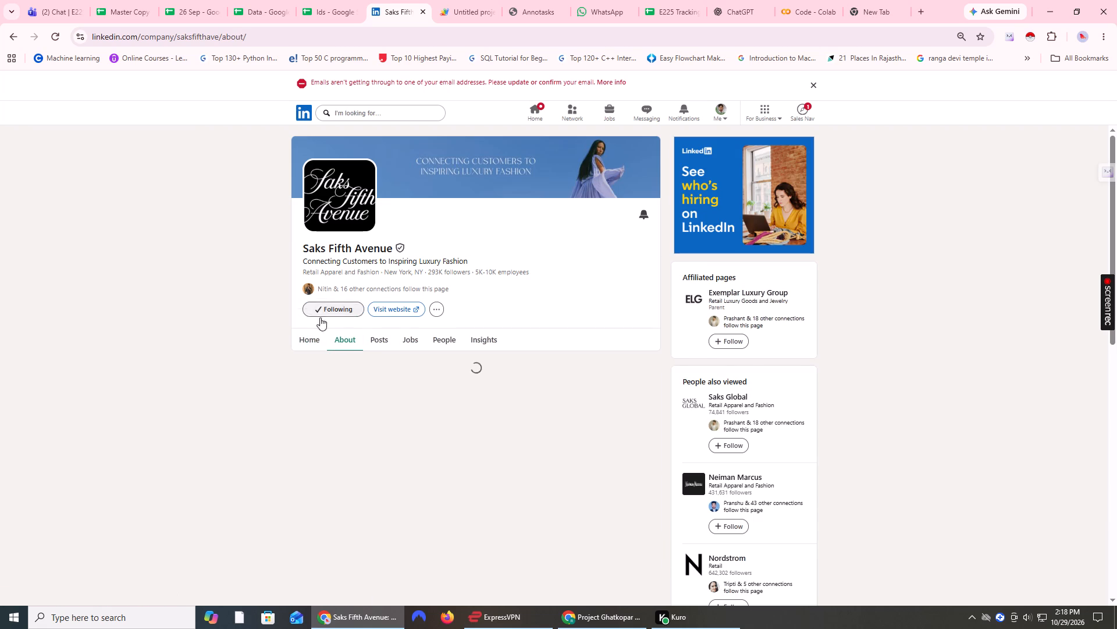
Copy the industry "Retail Apparel and Fashion" from the Saks Fifth Avenue page into the Industry cell of row 136.
scroll(353, 341, "down", 5)
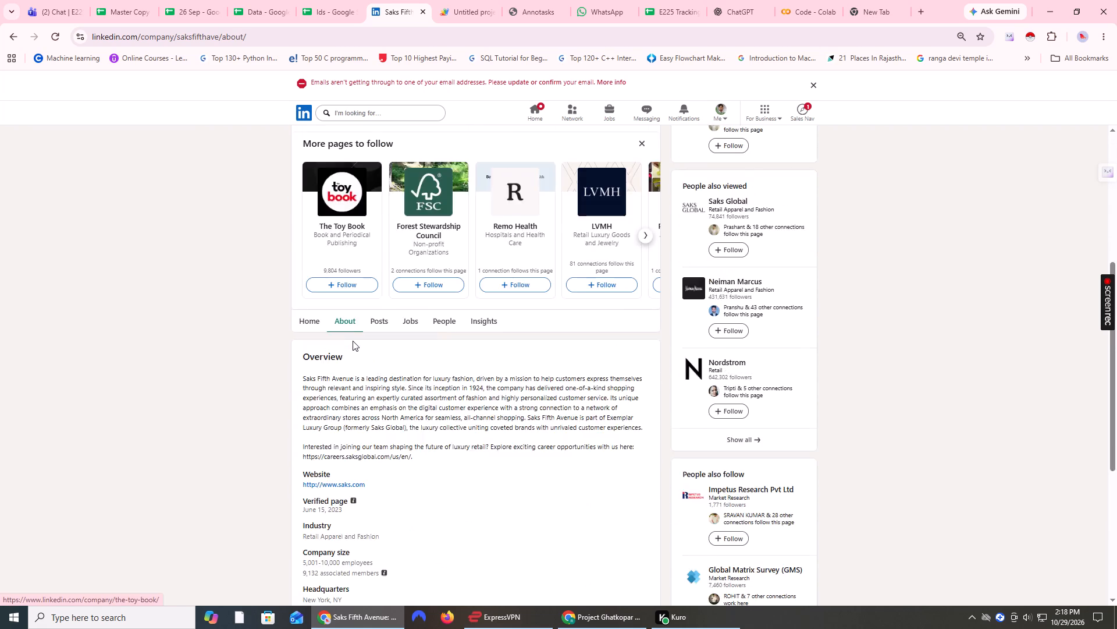
scroll(353, 341, "down", 2)
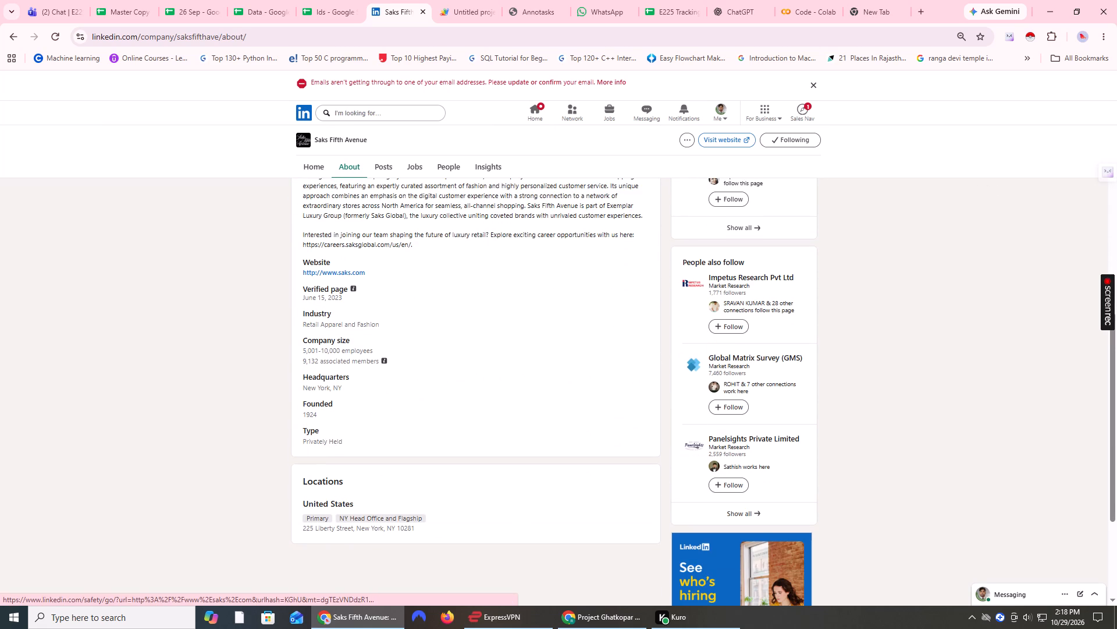
triple_click(311, 323)
key("ctrl+c")
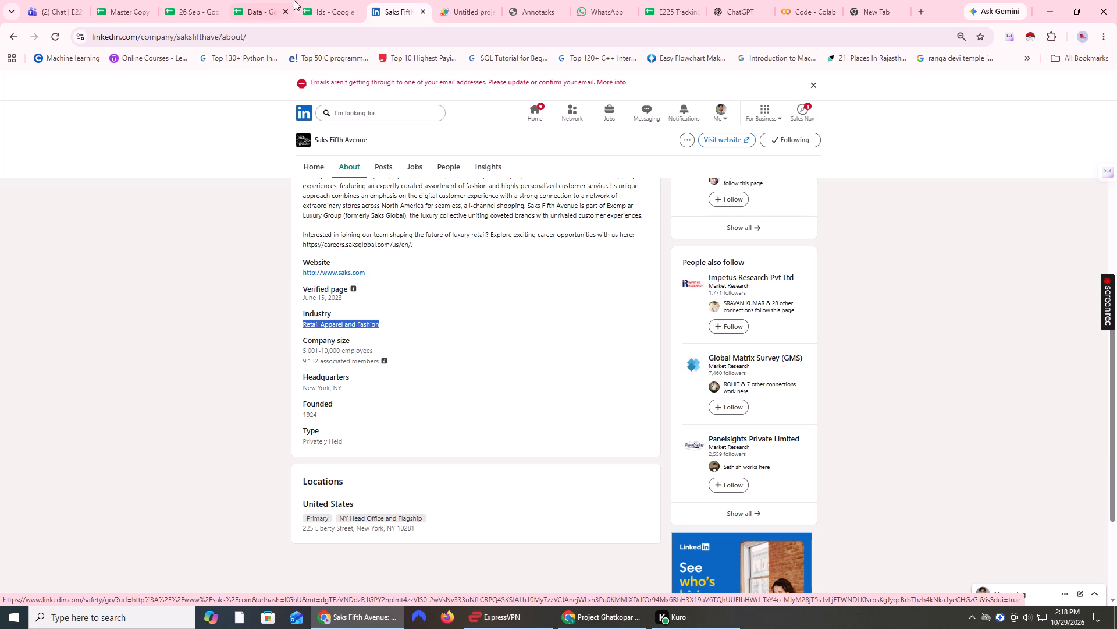
left_click(314, 0)
left_click(284, 282)
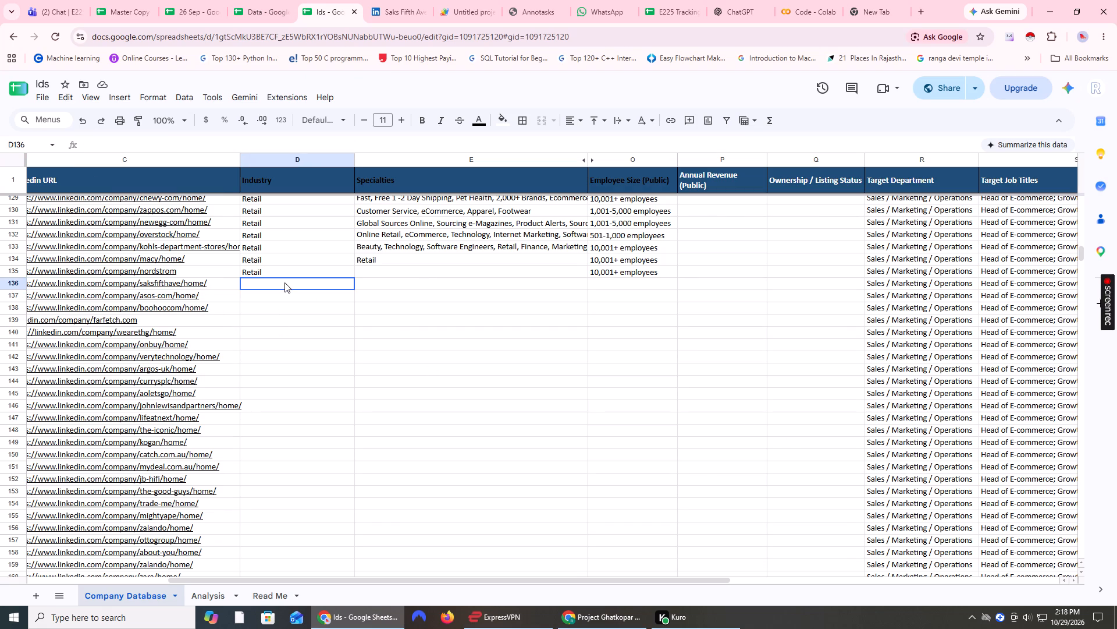
key("ctrl+v")
Copy the company size "5,001-10,000 employees" into the Employee Size cell of row 136 and close the Saks Fifth Avenue page.
left_click(403, 0)
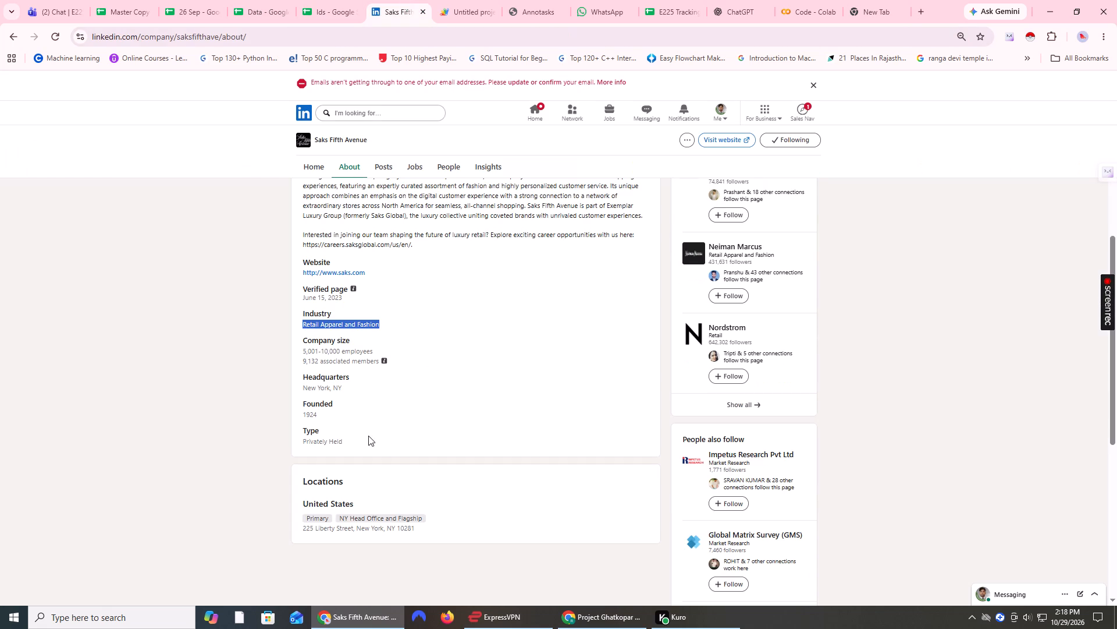
triple_click(335, 350)
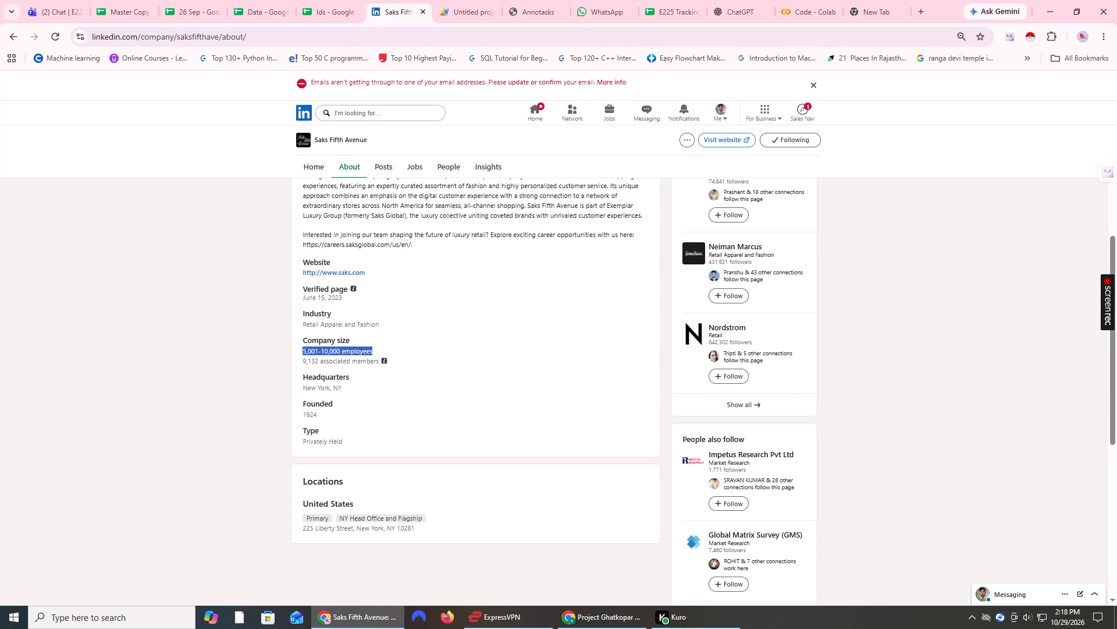
key("ctrl+c")
left_click(342, 0)
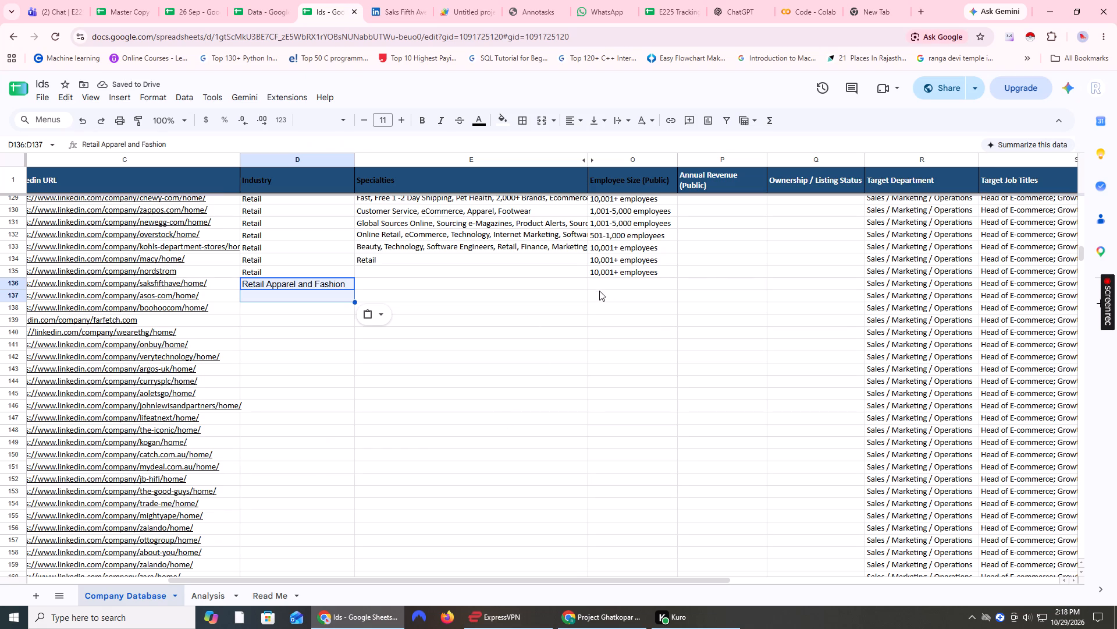
left_click(597, 288)
key("ctrl+v")
left_click(429, 0)
left_click(399, 0)
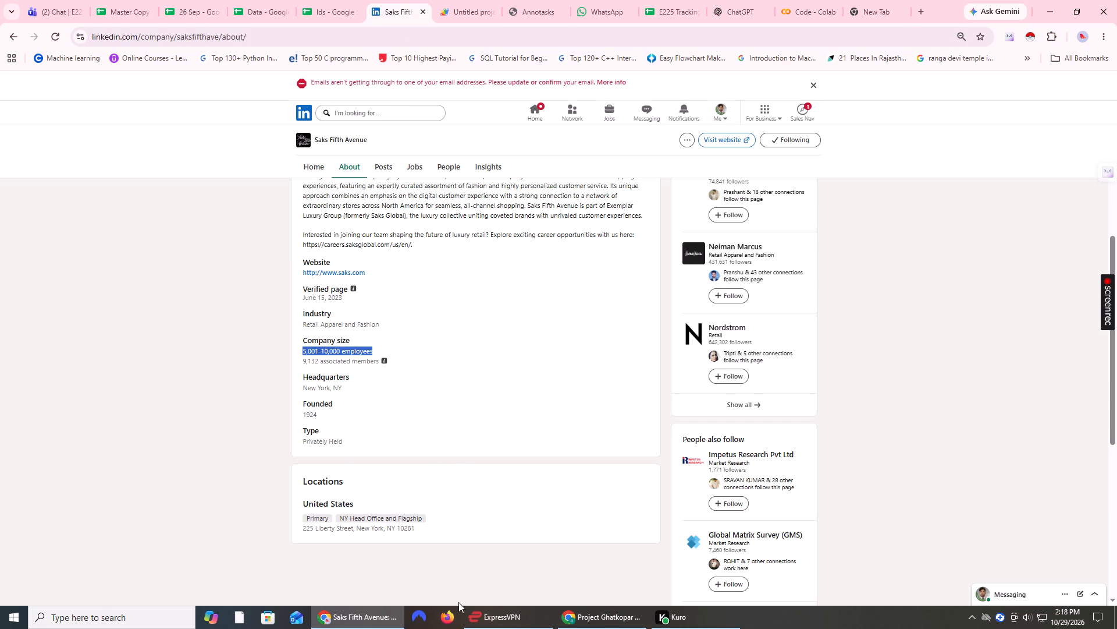
left_click(421, 8)
left_click(323, 0)
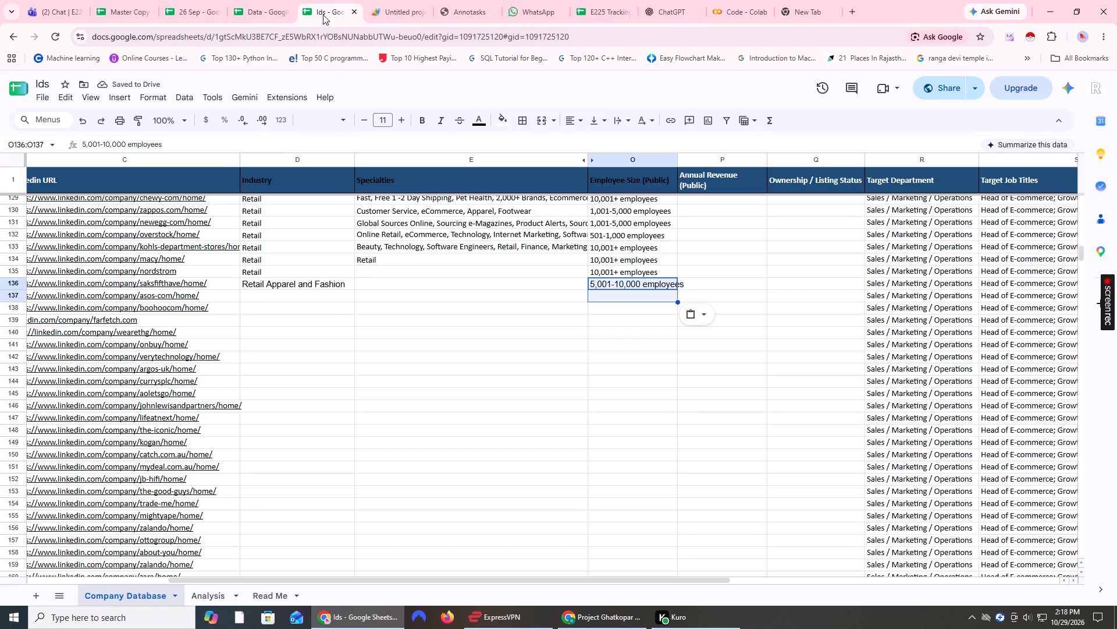
Open the ASOS LinkedIn page from row 137, go to its About section and follow the company.
left_click(184, 296)
left_click(108, 315)
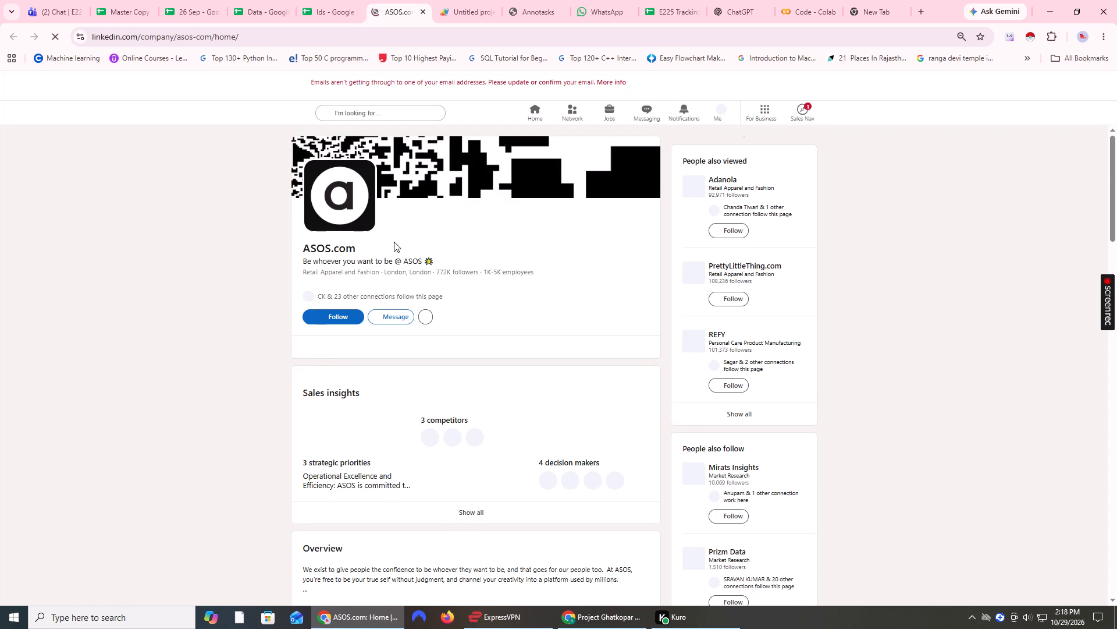
scroll(394, 242, "down", 3)
left_click(334, 142)
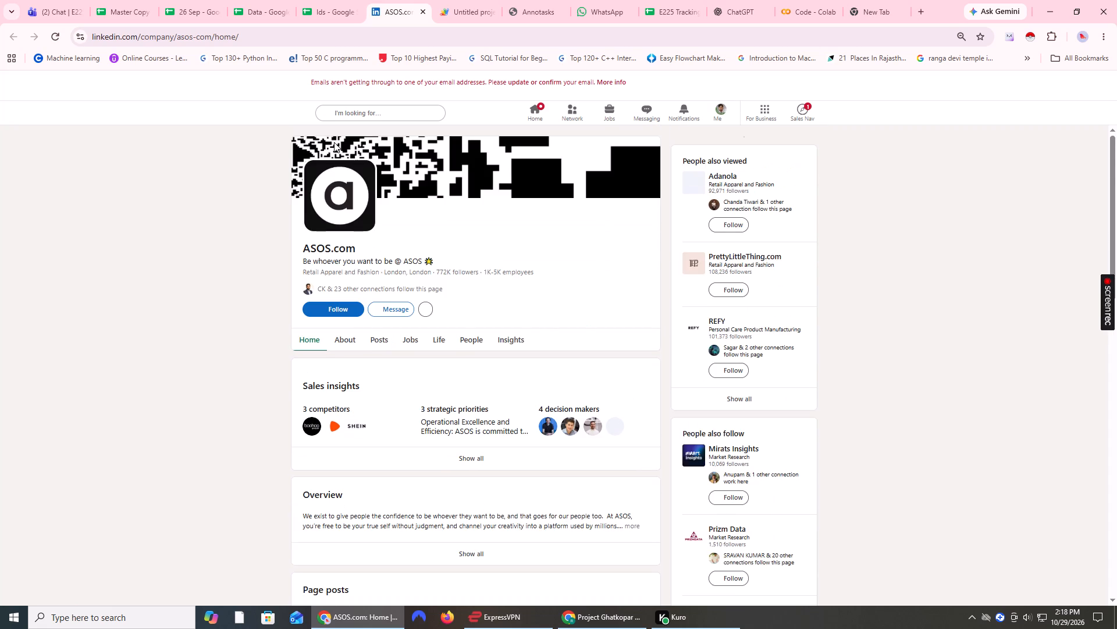
left_click(339, 340)
left_click(339, 305)
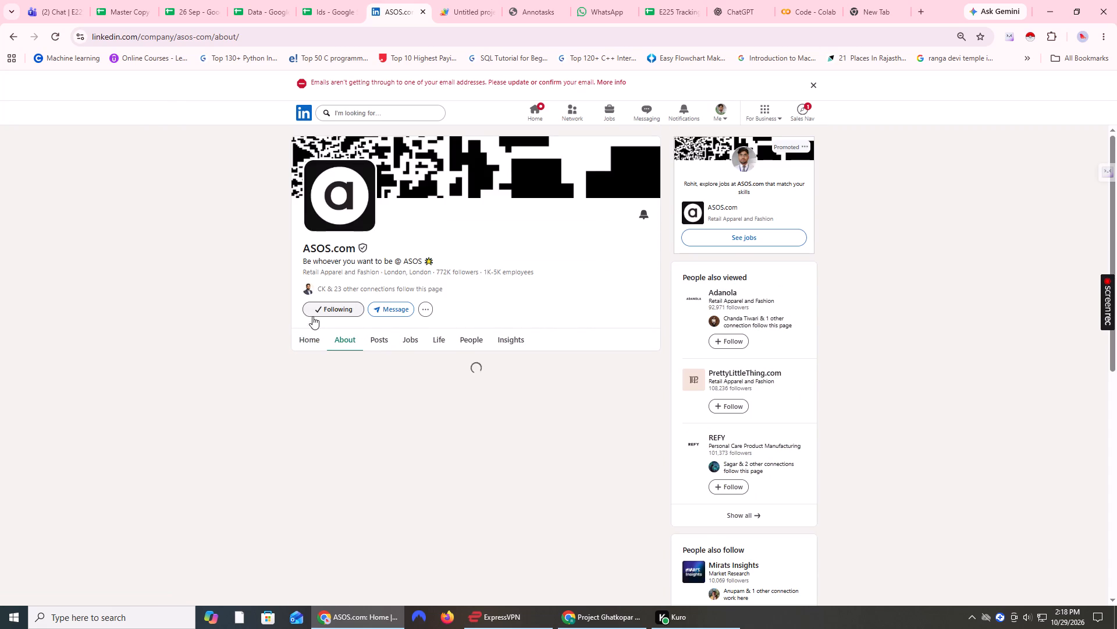
Copy the industry "Retail Apparel and Fashion" from the ASOS page into the Industry cell of row 137.
scroll(358, 294, "down", 6)
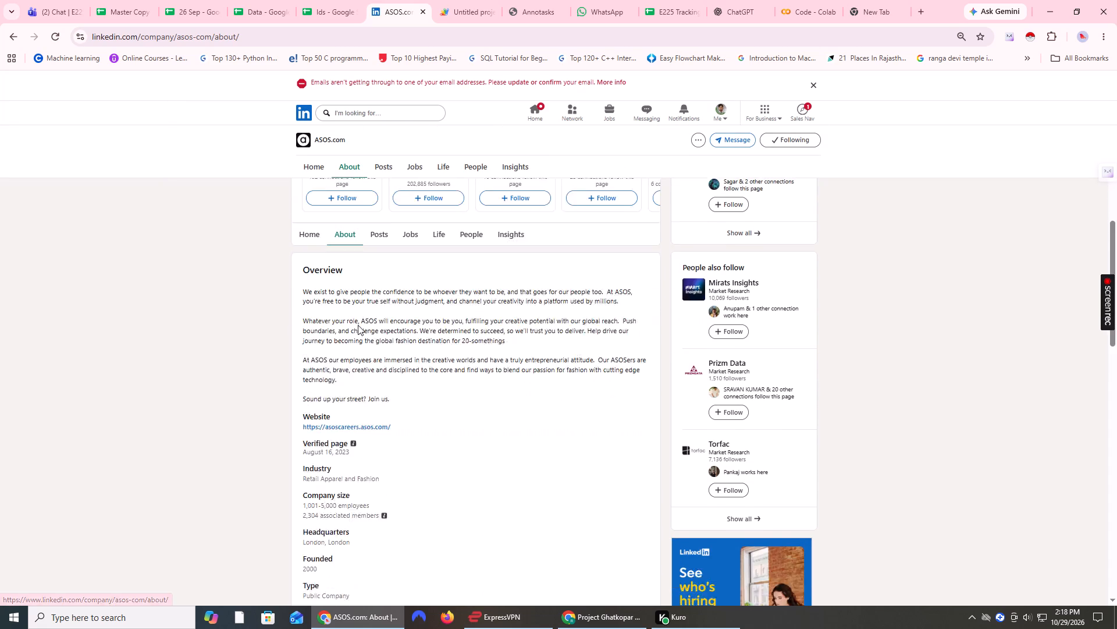
scroll(358, 325, "down", 1)
triple_click(328, 353)
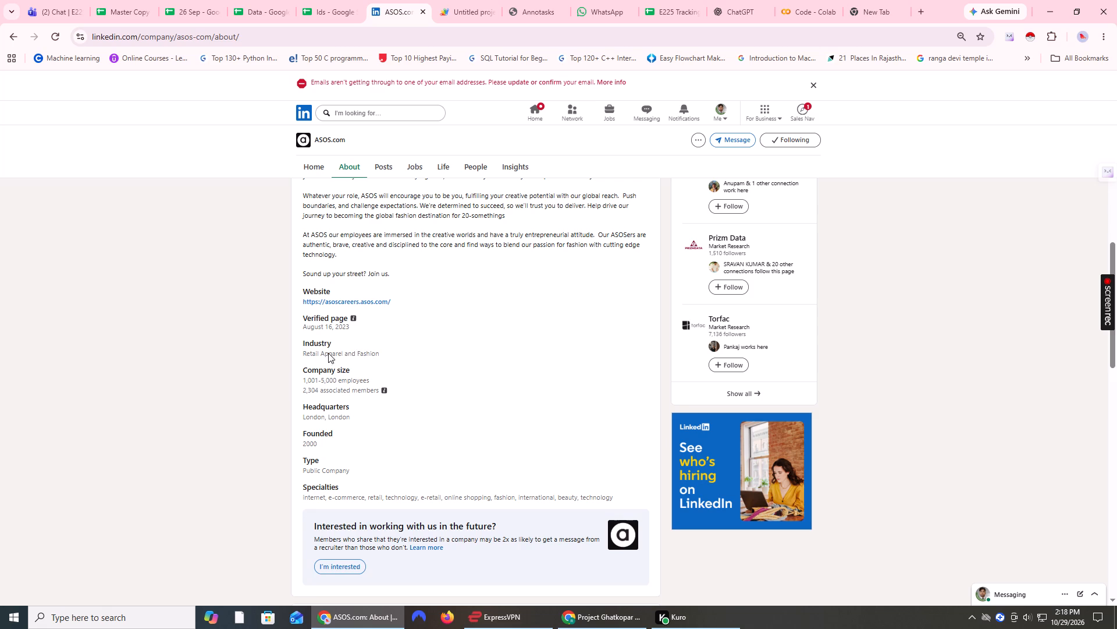
key("ctrl+c")
left_click(316, 0)
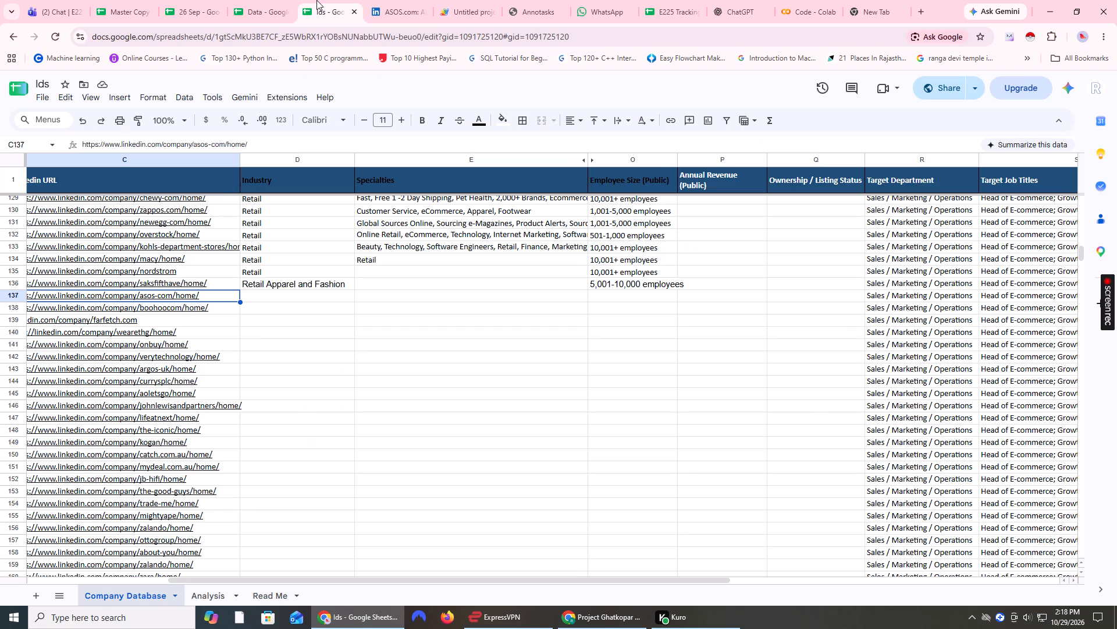
left_click(265, 300)
key("ctrl+v")
left_click(262, 332)
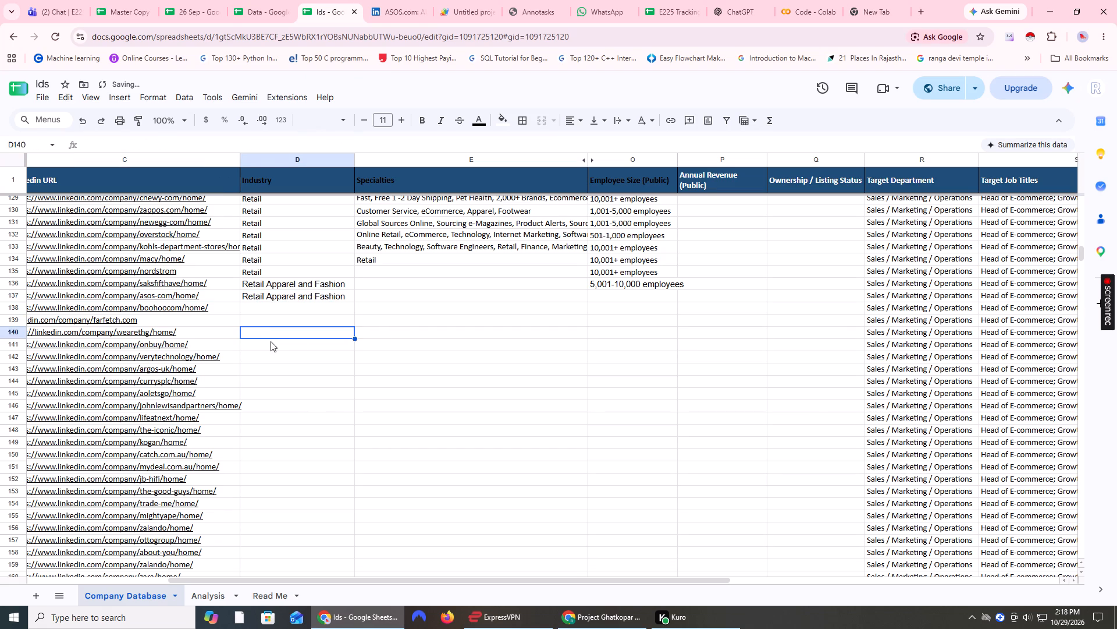
Copy the company size "1,001-5,000 employees" from the ASOS page into the Employee Size cell of row 137.
left_click(375, 0)
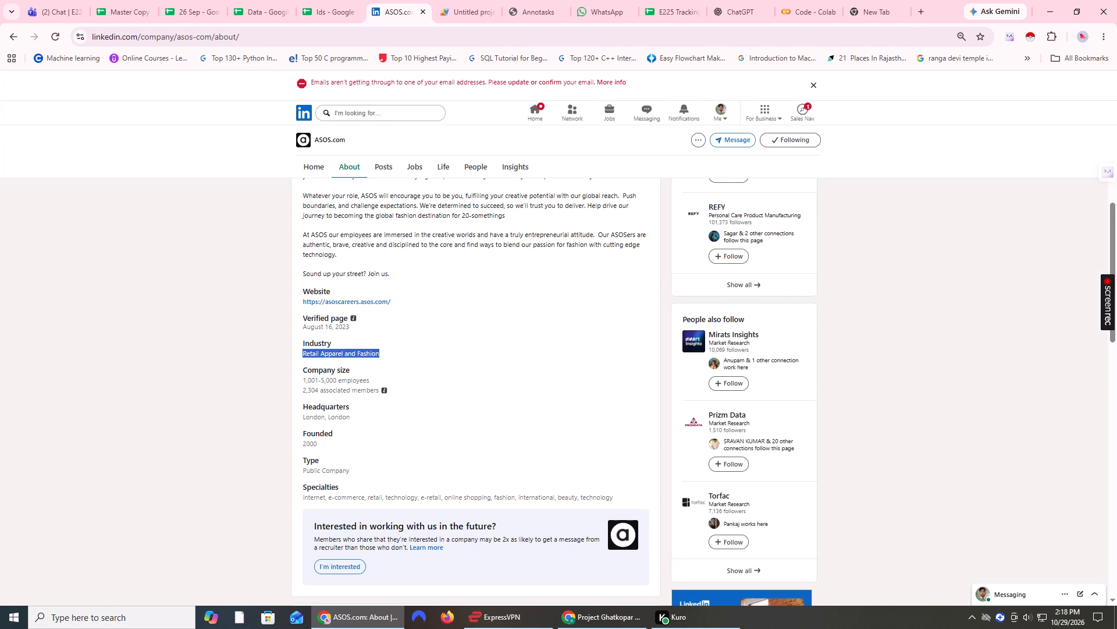
triple_click(333, 375)
key("ctrl+c")
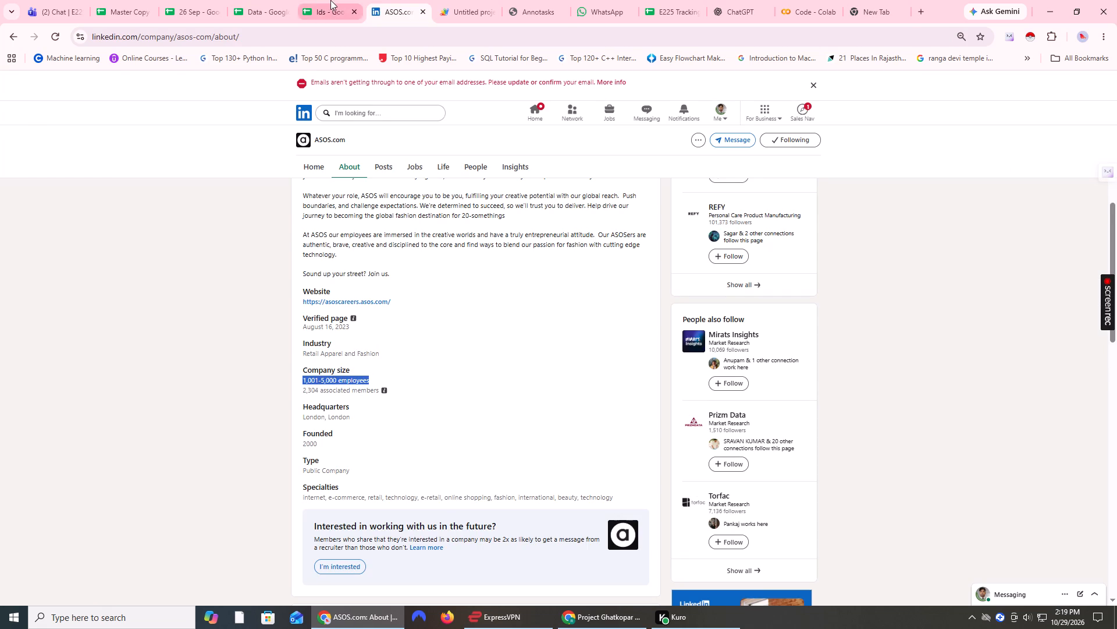
left_click(330, 0)
left_click(593, 296)
key("ctrl+v")
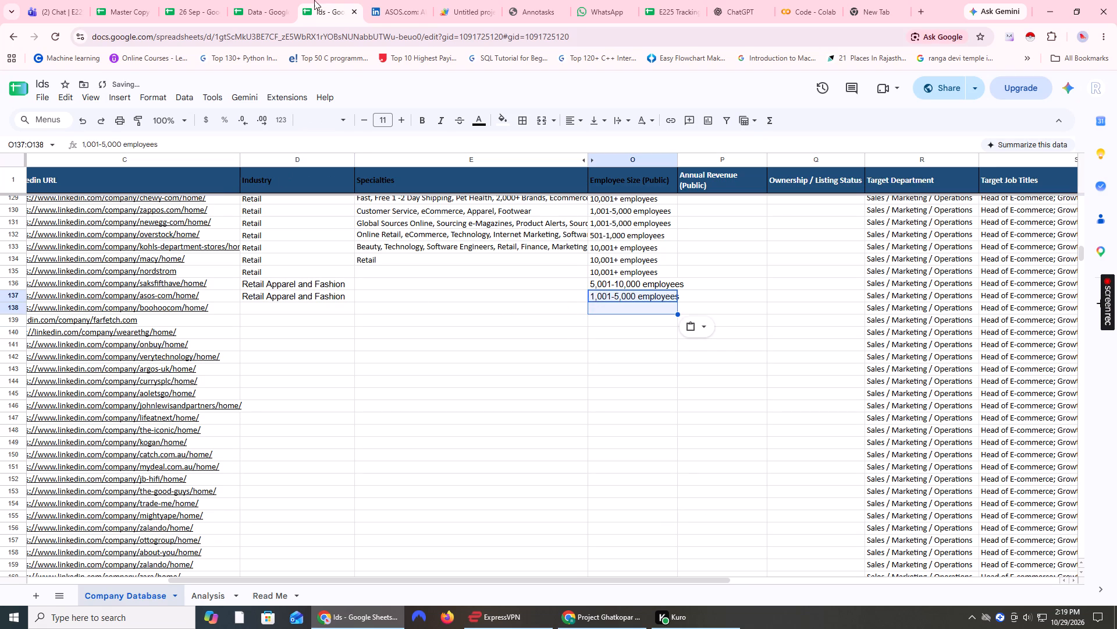
Copy the full specialties list from the ASOS page into the Specialties cell of row 137 as plain text, and close the ASOS page.
left_click(376, 0)
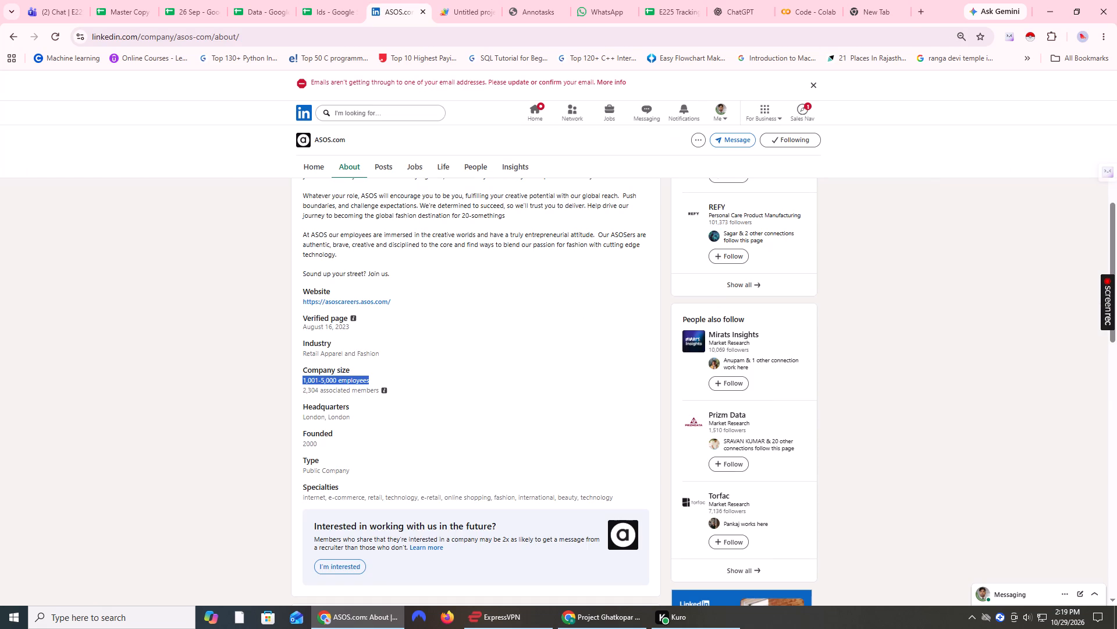
triple_click(330, 496)
key("ctrl+c")
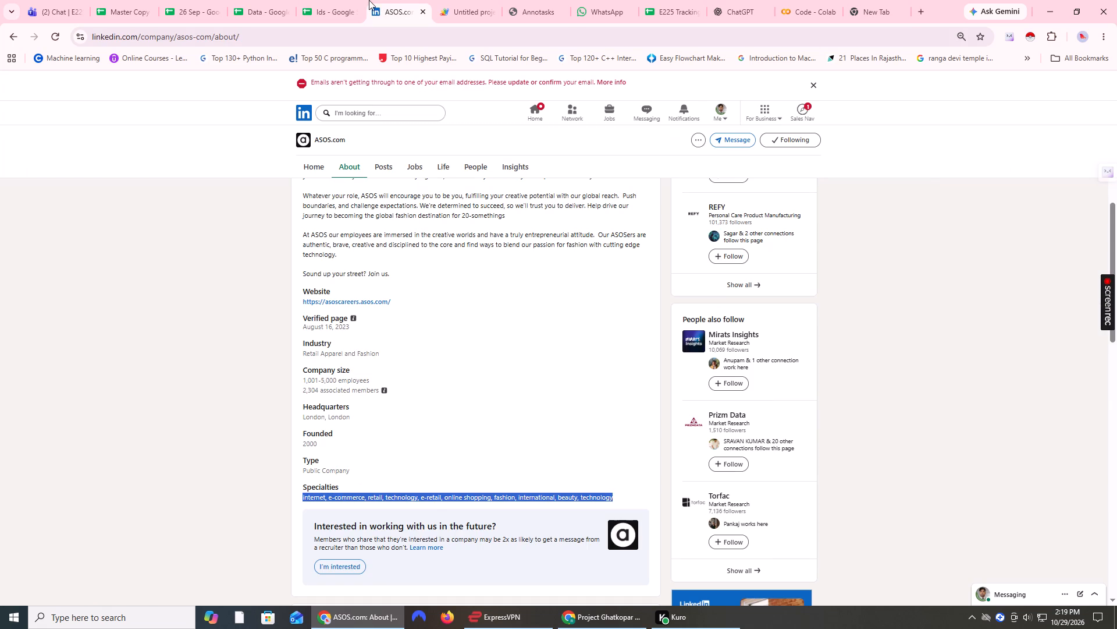
left_click(866, 0)
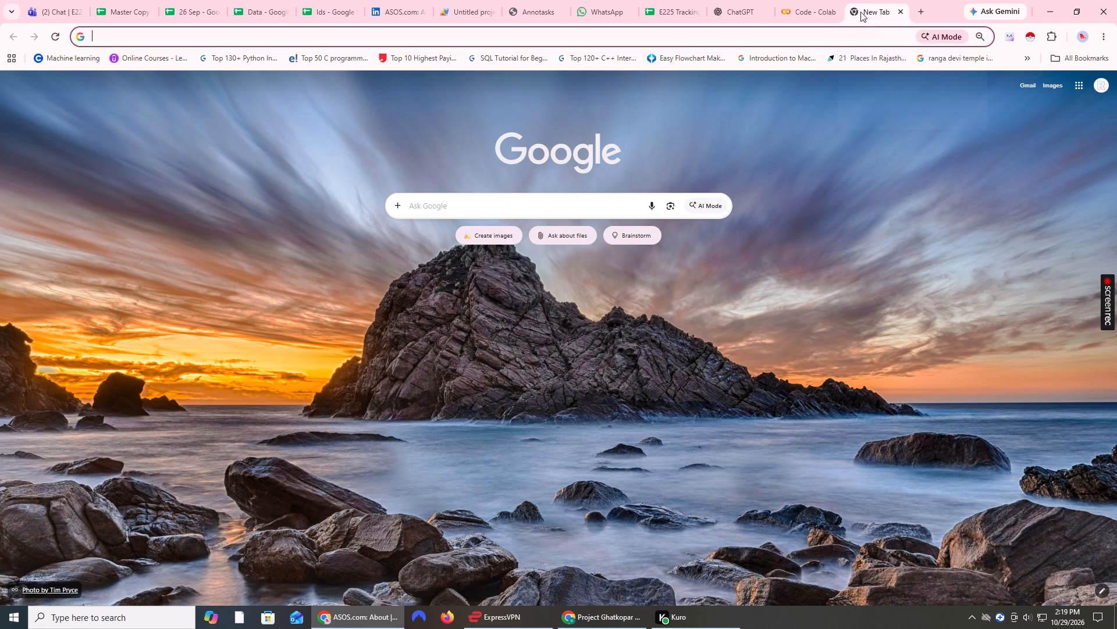
left_click(795, 35)
key("ctrl+v")
key("ctrl+a")
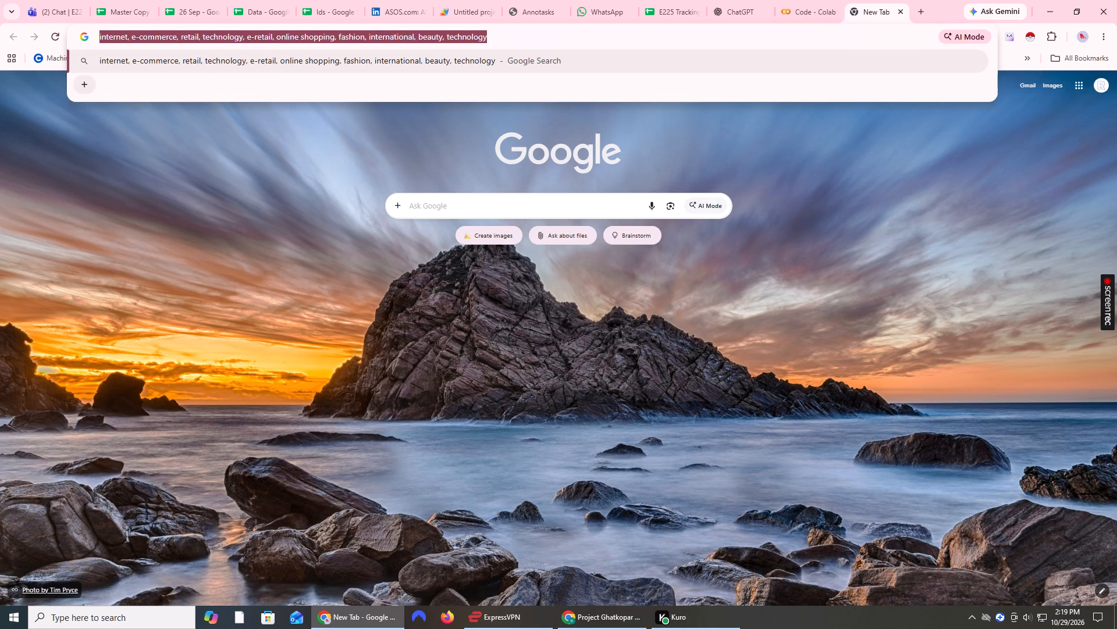
key("ctrl+x")
left_click(341, 0)
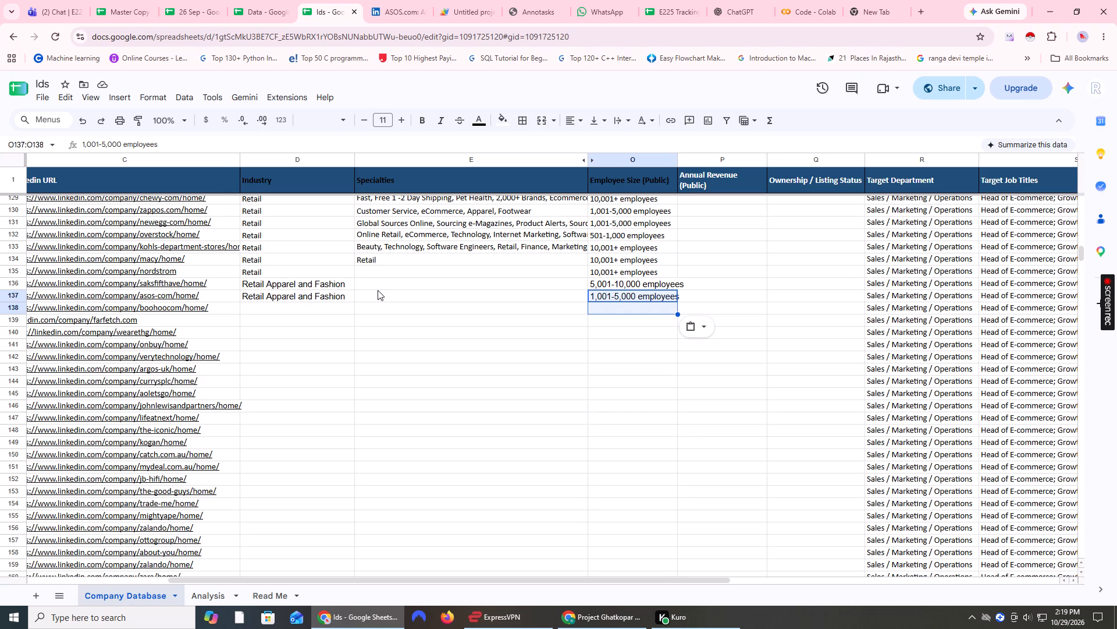
left_click(372, 293)
key("ctrl+v")
left_click(413, 352)
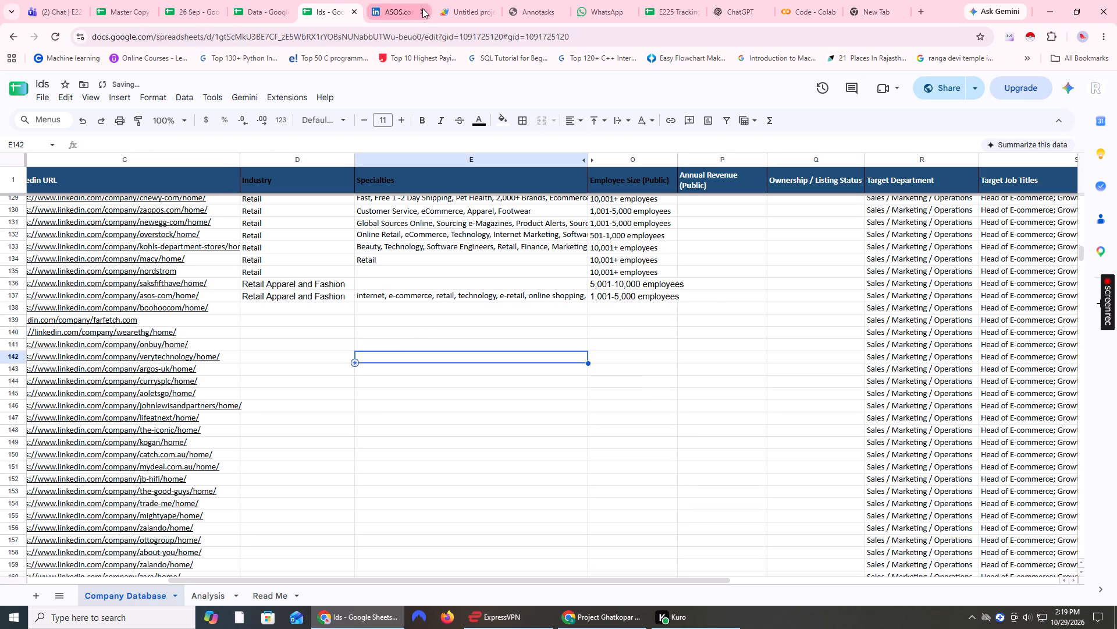
left_click(424, 10)
Move the Ids spreadsheet out into its own separate browser window.
left_click_drag(318, 2, 343, 139)
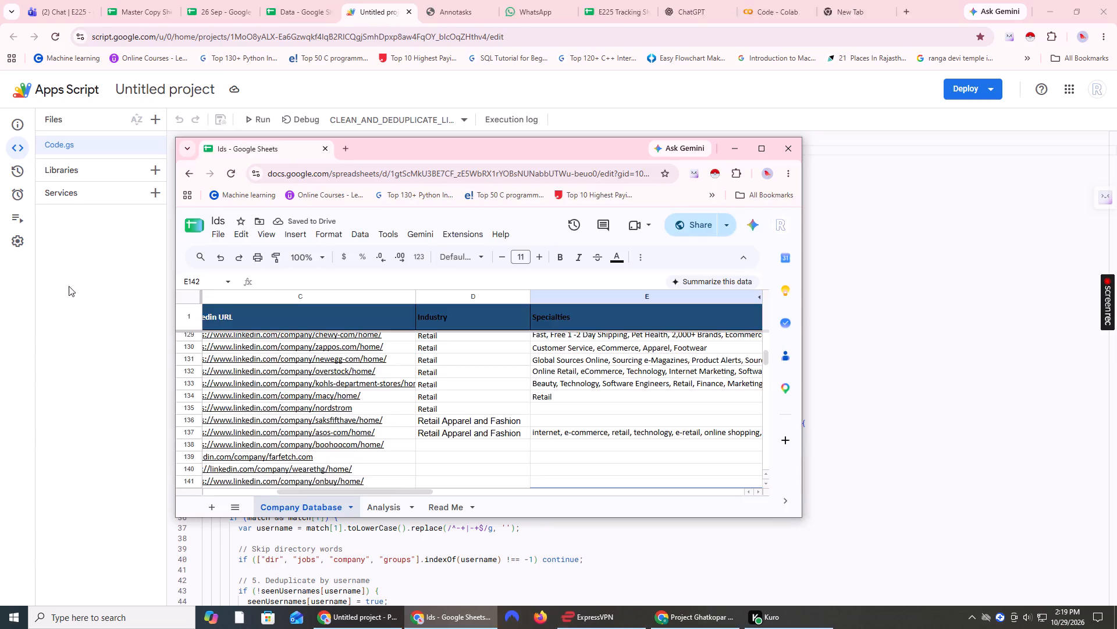
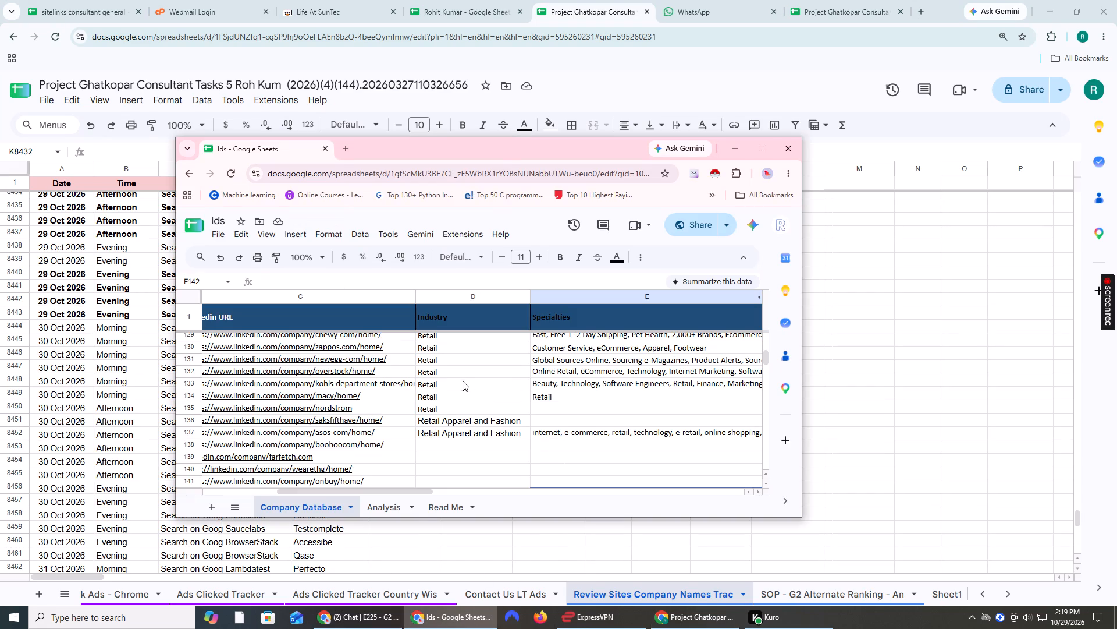
Maximize the separate Ids spreadsheet window.
left_click(761, 150)
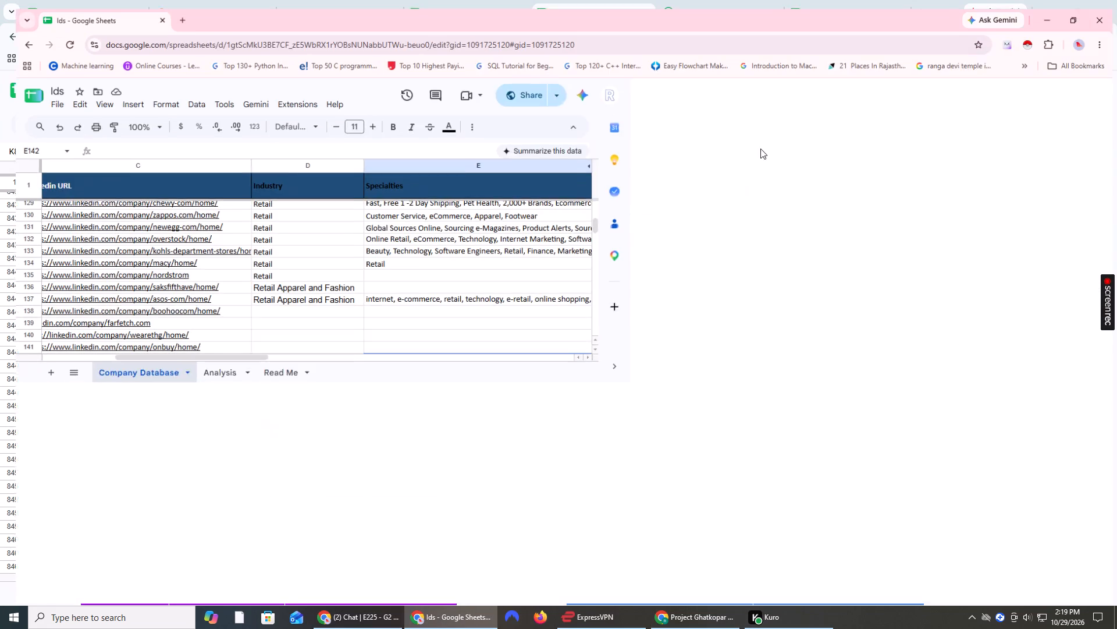
left_click(378, 377)
Open the boohoo LinkedIn page from the URL in row 138, go to its About section, and follow the company.
left_click(146, 307)
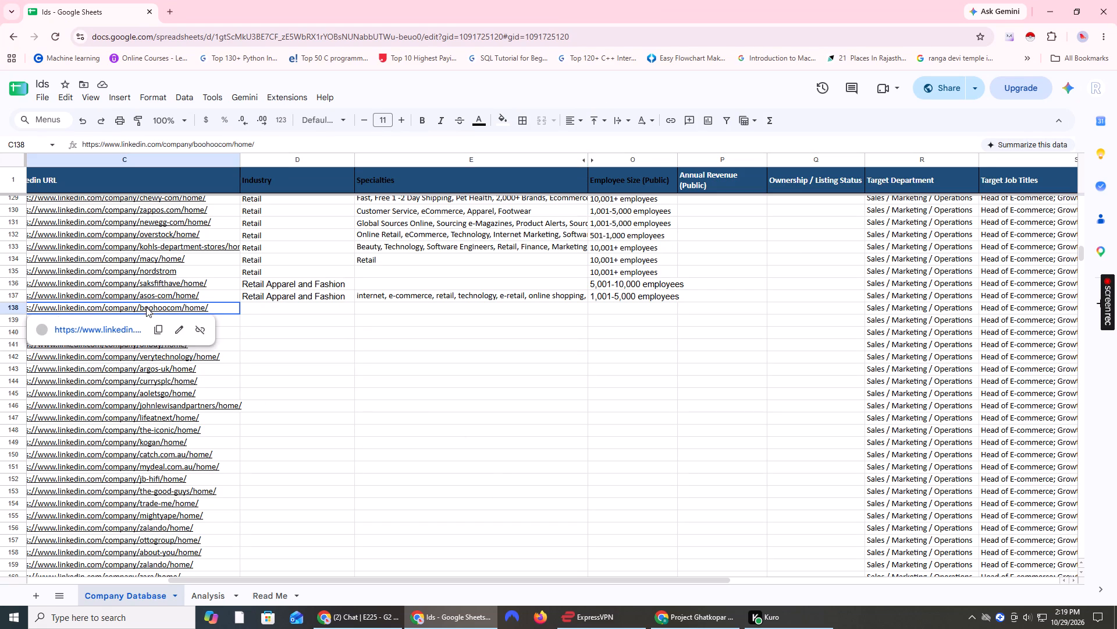
left_click(97, 327)
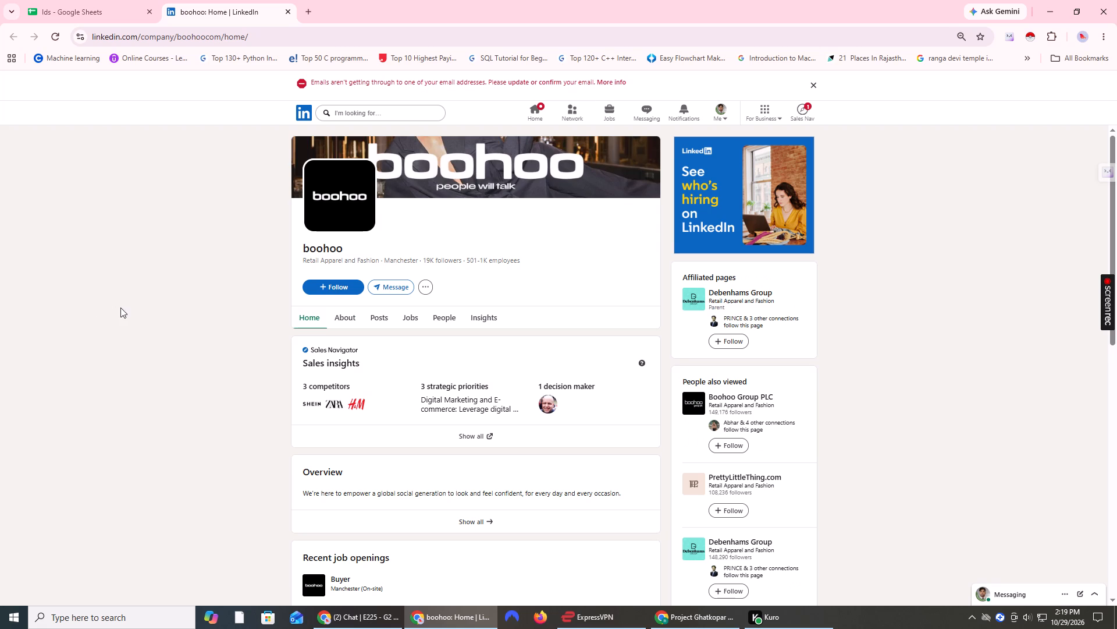
left_click(345, 316)
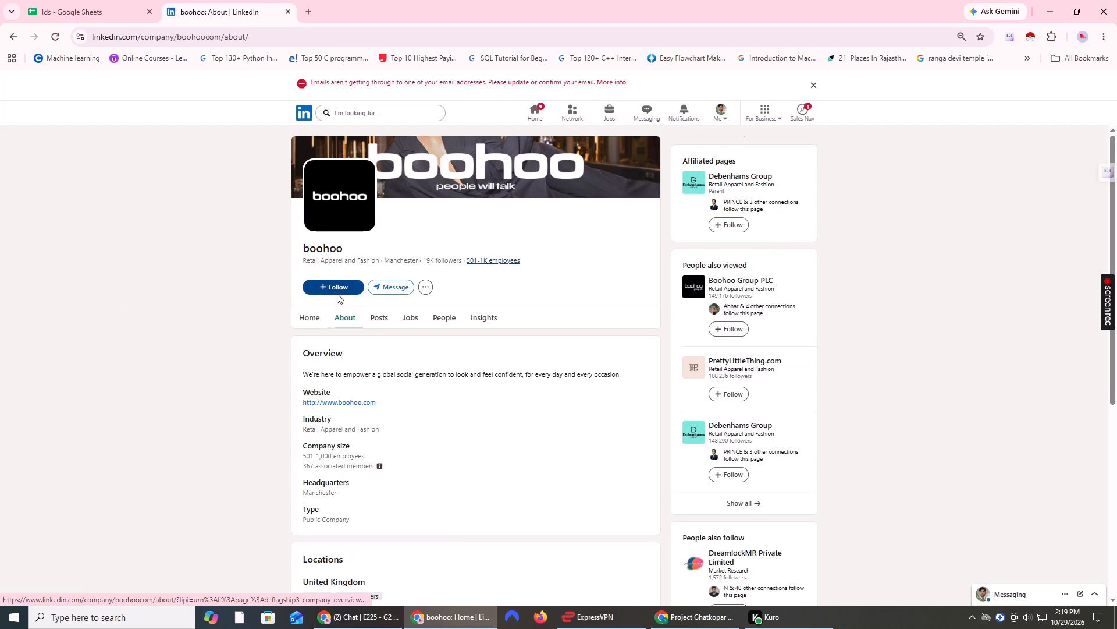
left_click(337, 292)
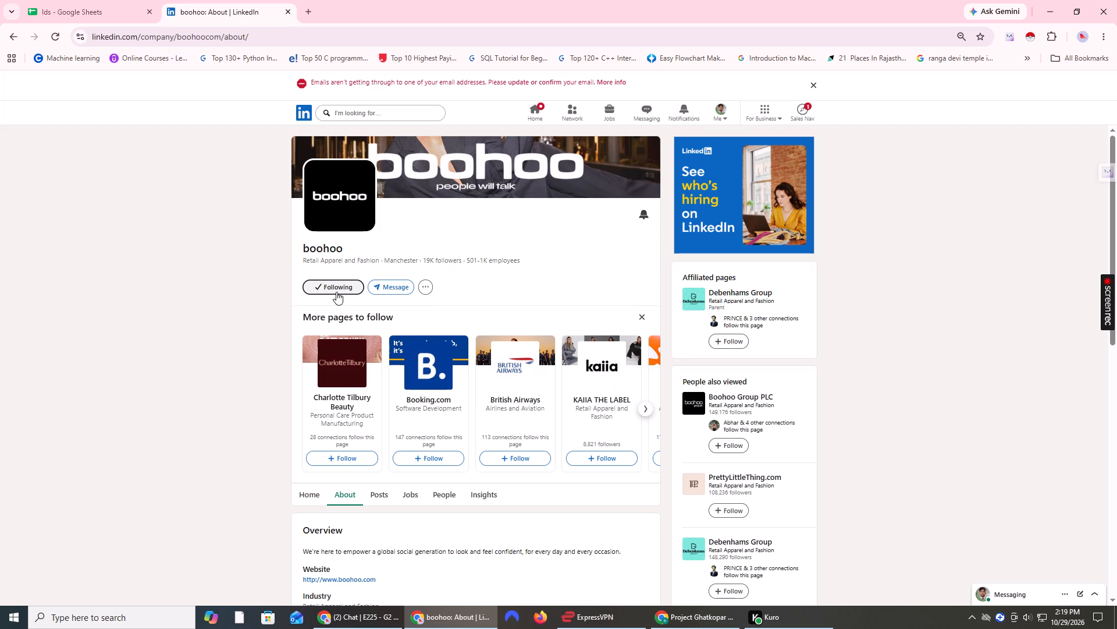
Copy the industry "Retail Apparel and Fashion" from the boohoo page into the Industry cell of row 138.
scroll(365, 323, "down", 2)
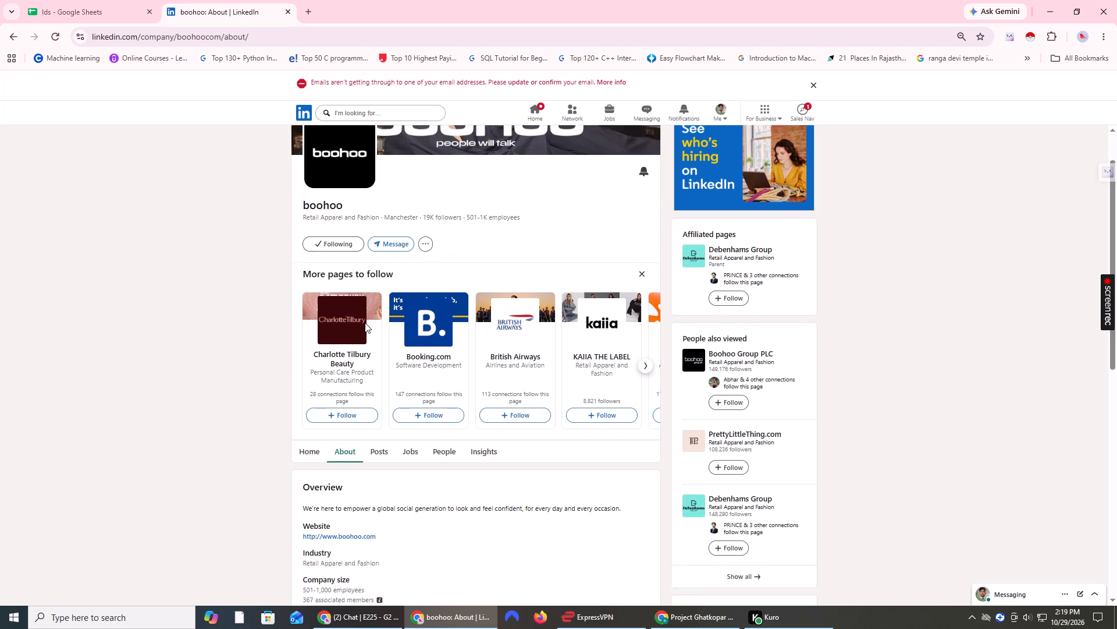
scroll(365, 323, "down", 1)
triple_click(326, 429)
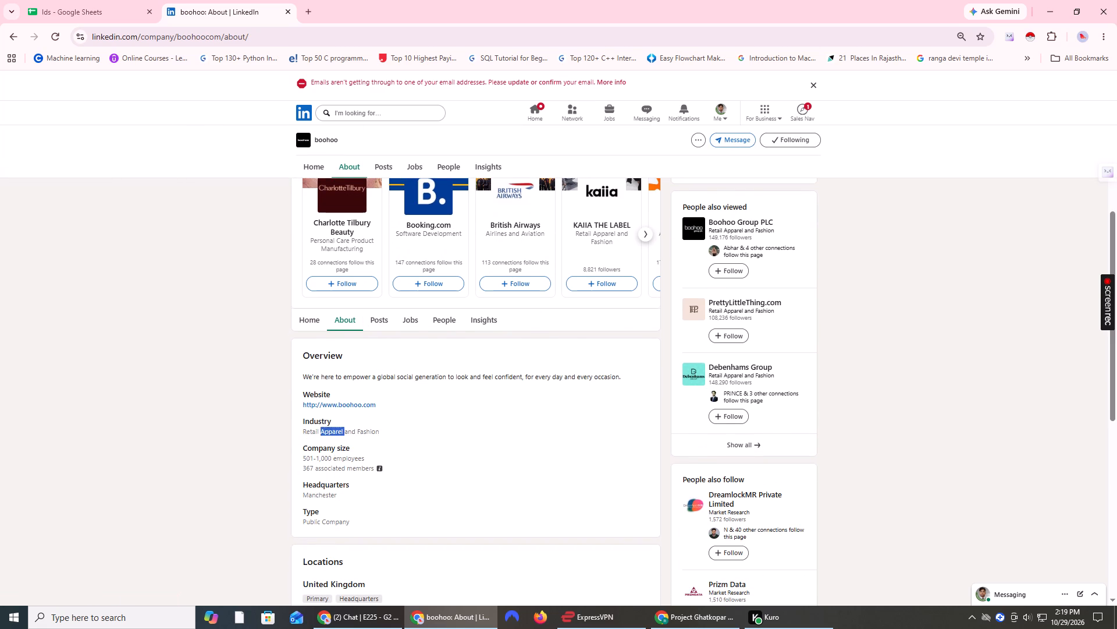
key("ctrl+c")
left_click(101, 0)
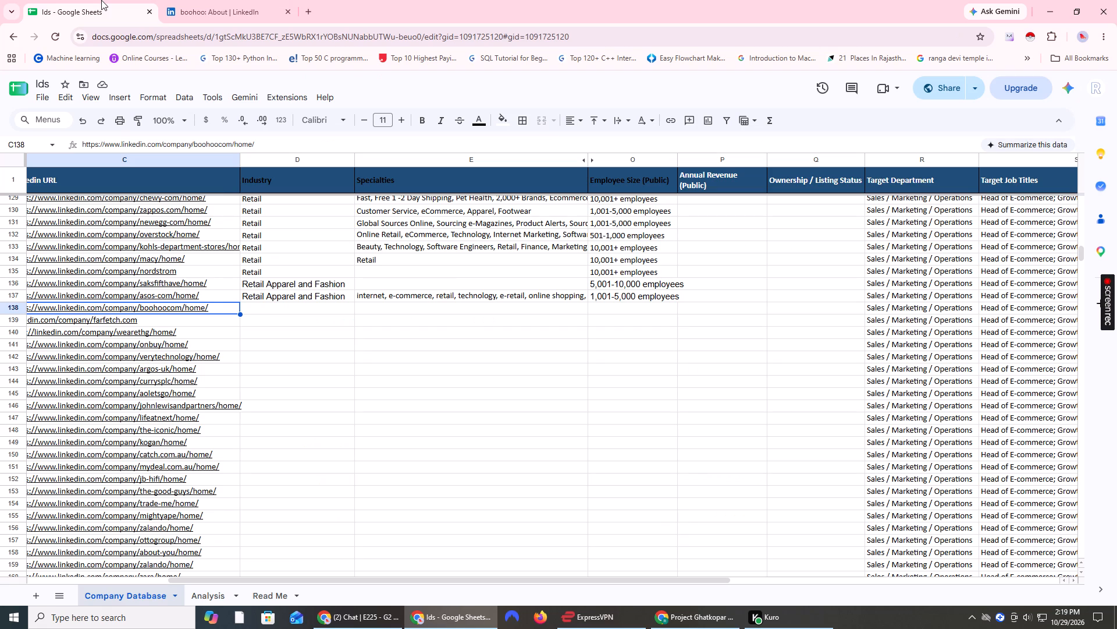
left_click(254, 310)
key("ctrl+v")
Copy the company size "501-1,000 employees" from the boohoo page into the Employee Size cell of row 138.
left_click(225, 0)
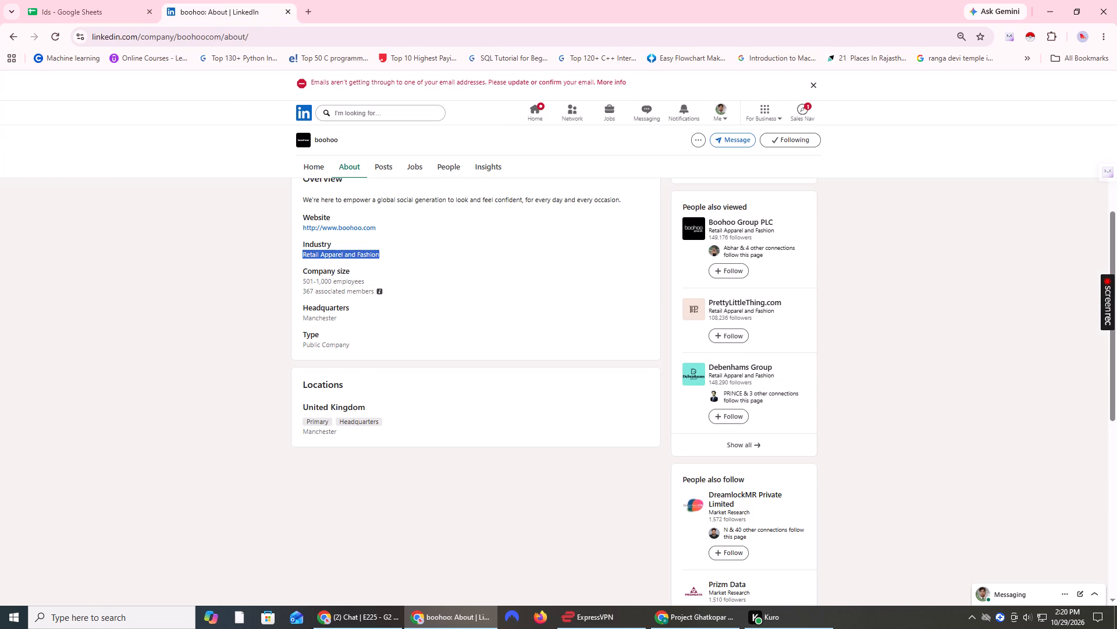
triple_click(319, 279)
key("ctrl+c")
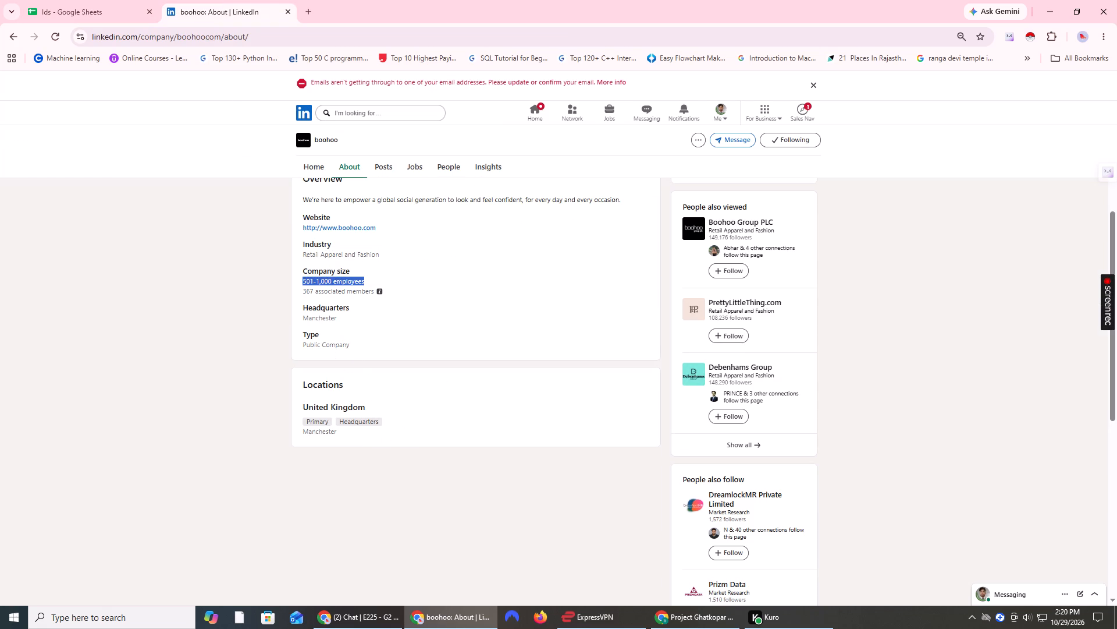
left_click(113, 0)
left_click(597, 312)
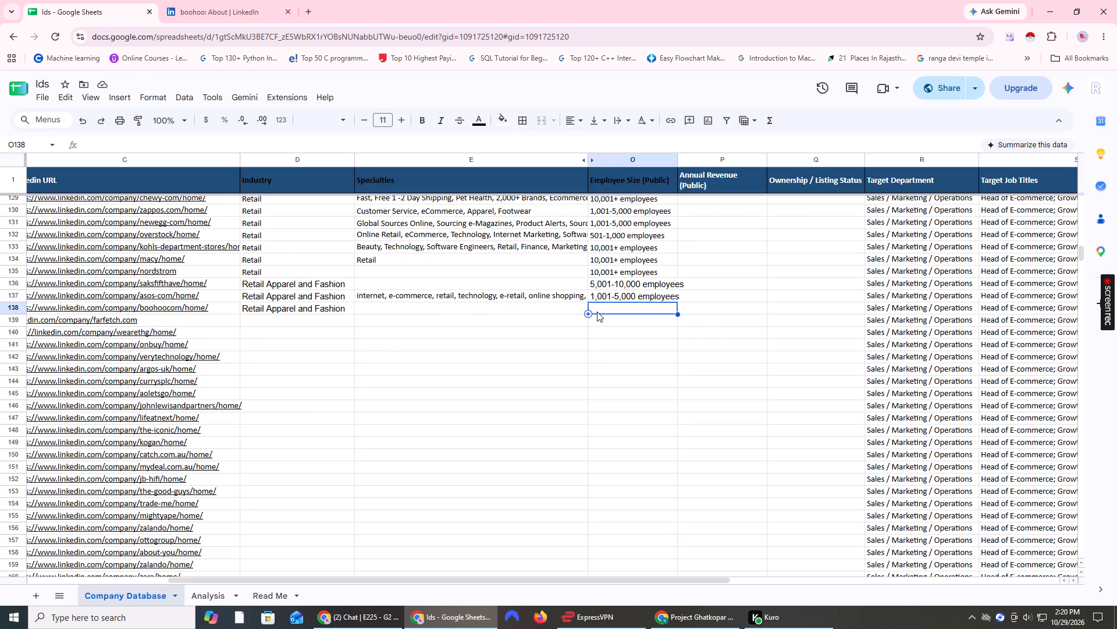
key("ctrl+v")
Open Farfetch's LinkedIn About page from the URL in row 139, closing the boohoo page, and follow the company.
left_click(144, 320)
left_click(104, 342)
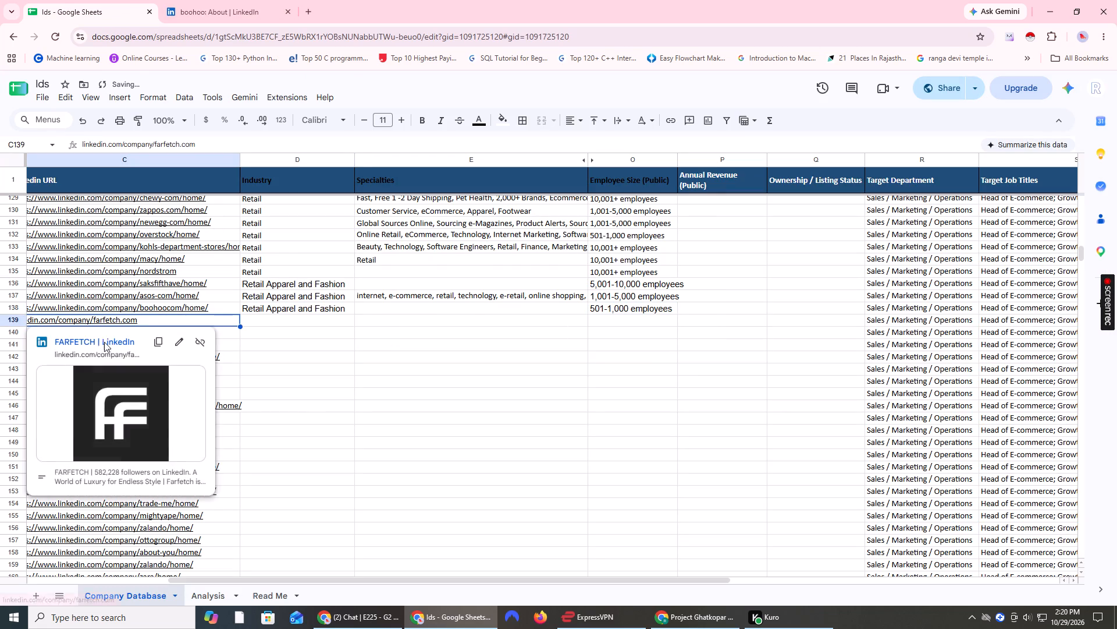
left_click(424, 10)
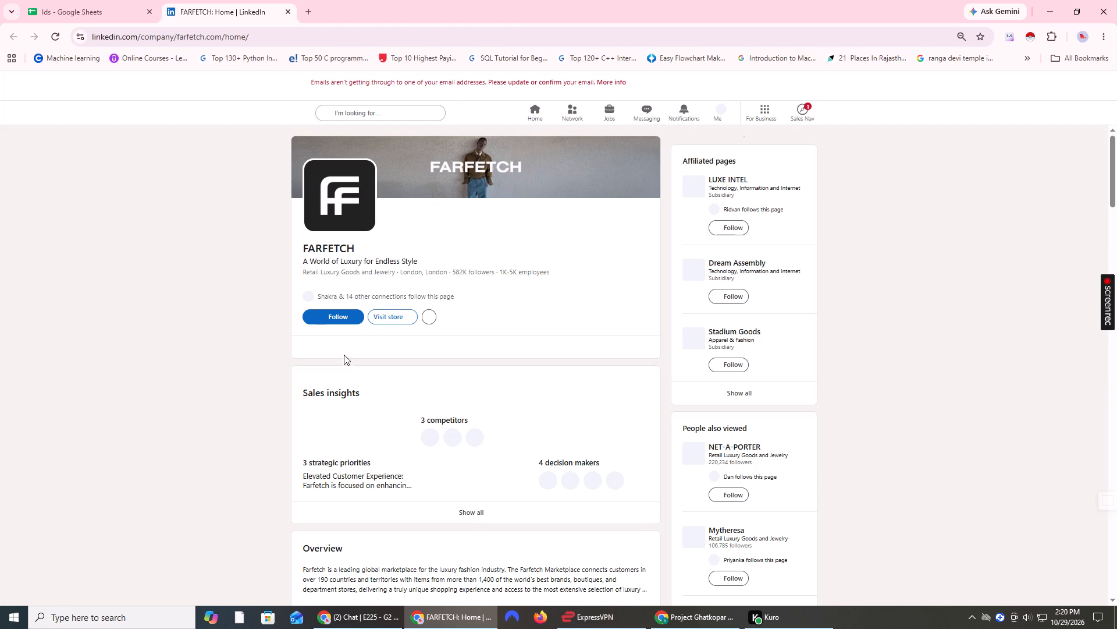
left_click(344, 327)
left_click(343, 337)
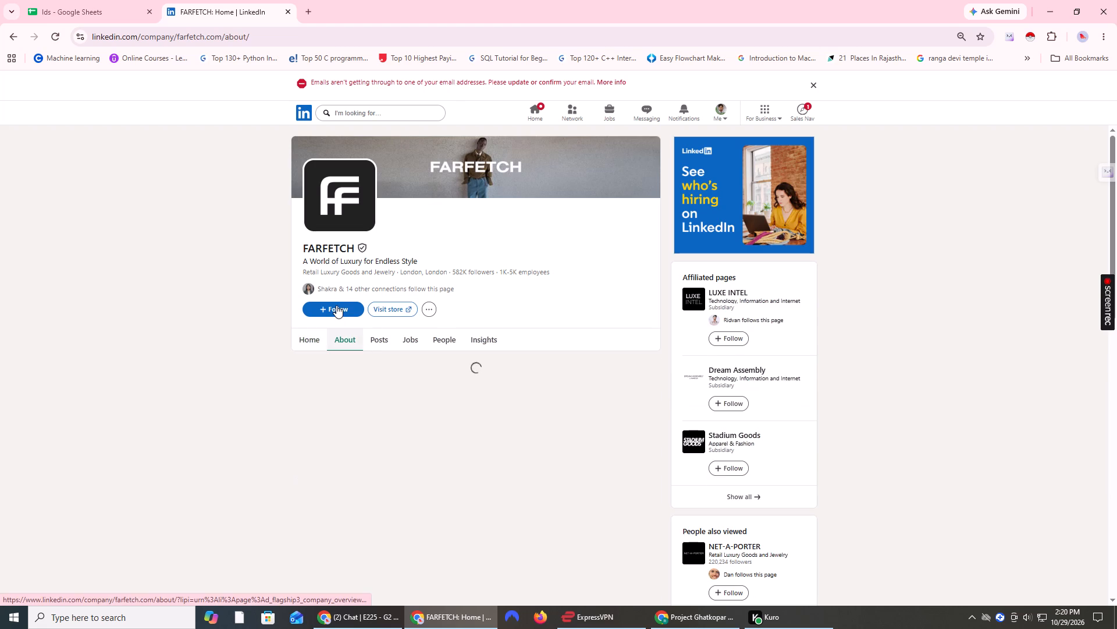
left_click(336, 305)
Copy the industry "Retail Luxury Goods and Jewelry" from the Farfetch page into the Industry cell of row 139.
scroll(415, 246, "down", 4)
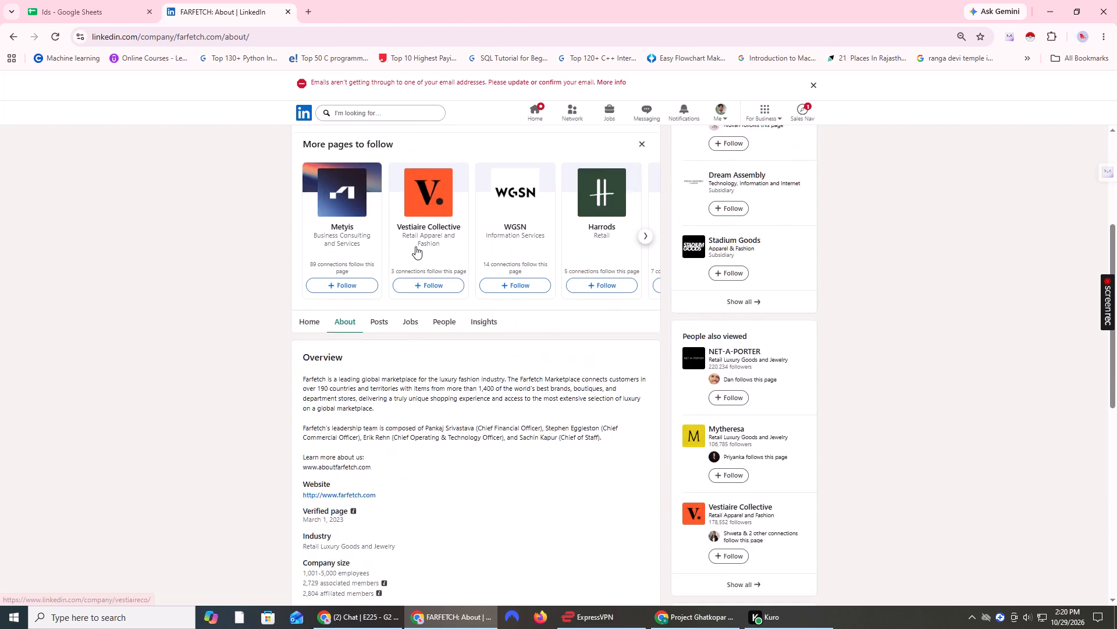
scroll(376, 400, "down", 2)
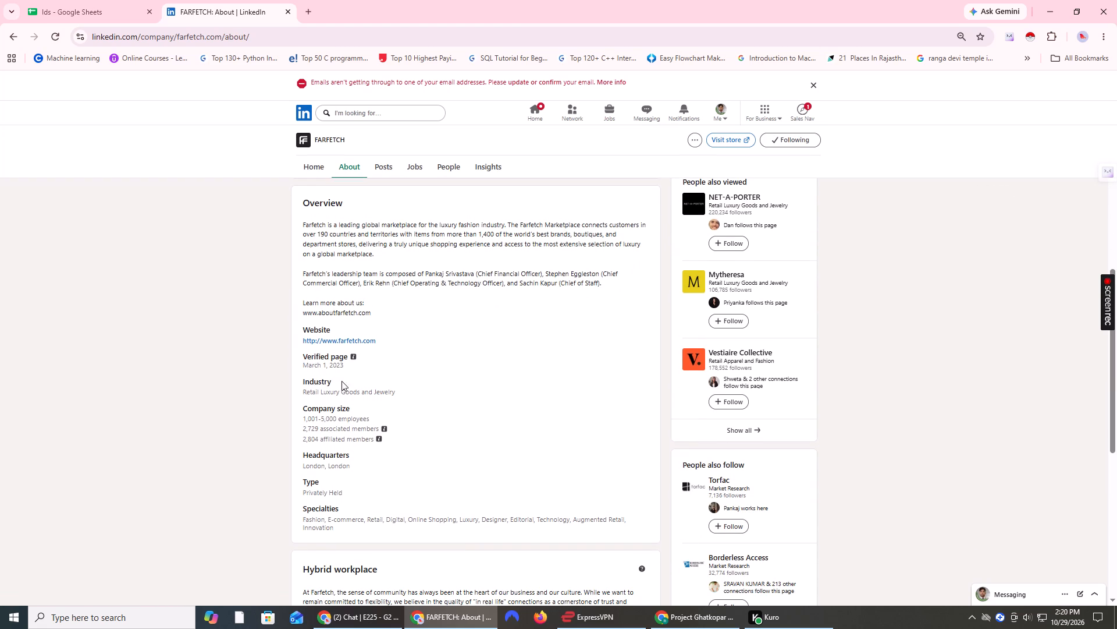
triple_click(323, 390)
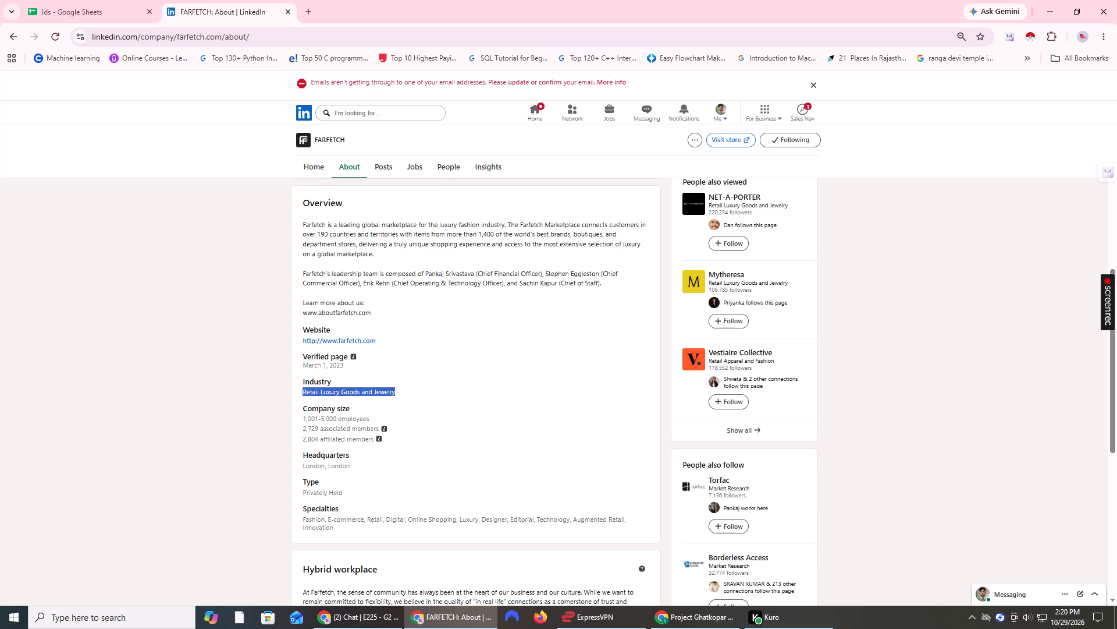
key("ctrl+c")
left_click(89, 0)
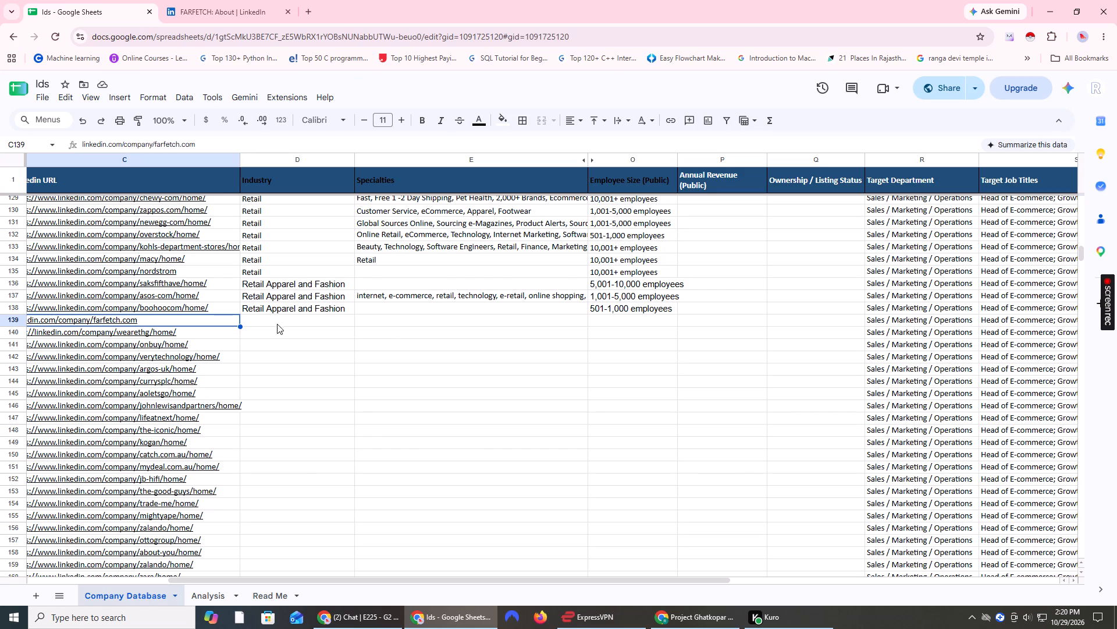
left_click(276, 323)
key("ctrl+v")
Copy the company size "1,001-5,000 employees" from the Farfetch page into the Employee Size cell of row 139.
left_click(218, 0)
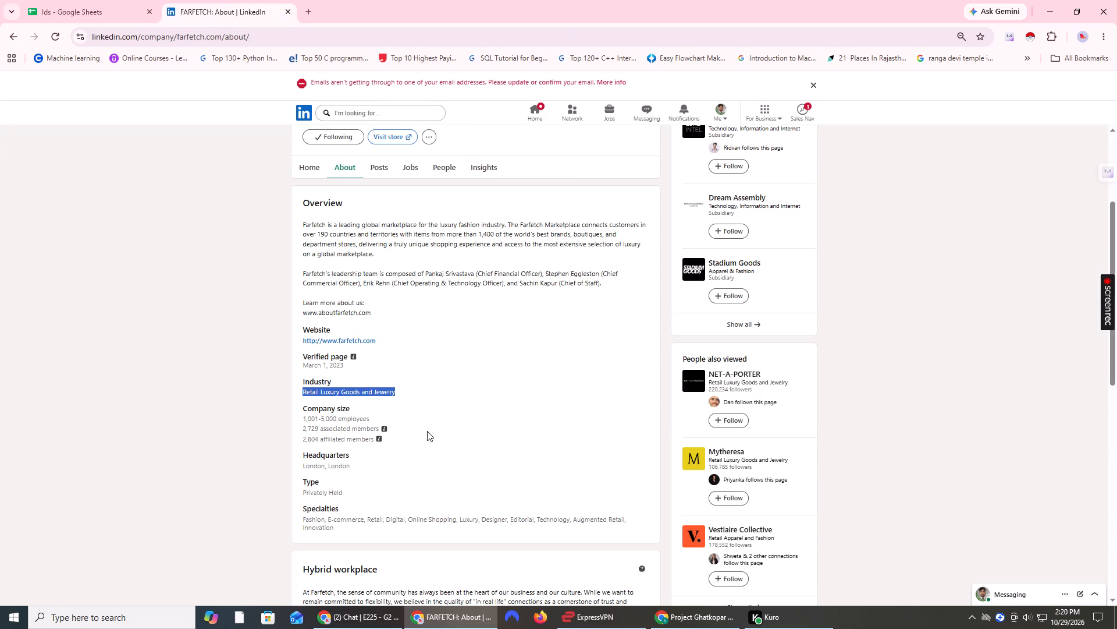
triple_click(330, 420)
key("ctrl+c")
left_click(102, 0)
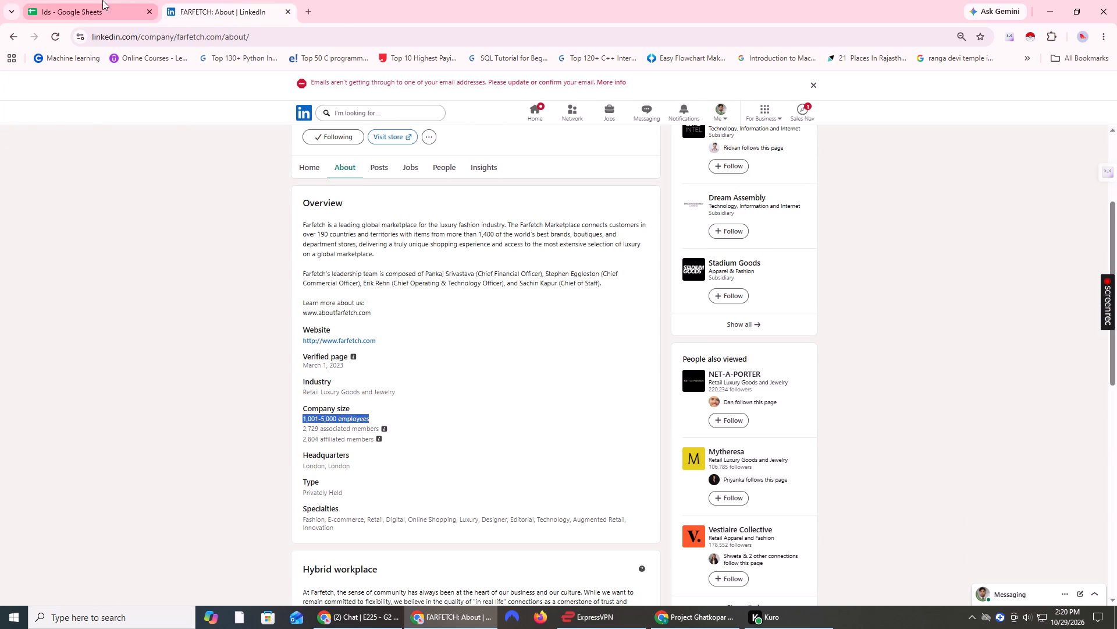
left_click(606, 326)
key("ctrl+v")
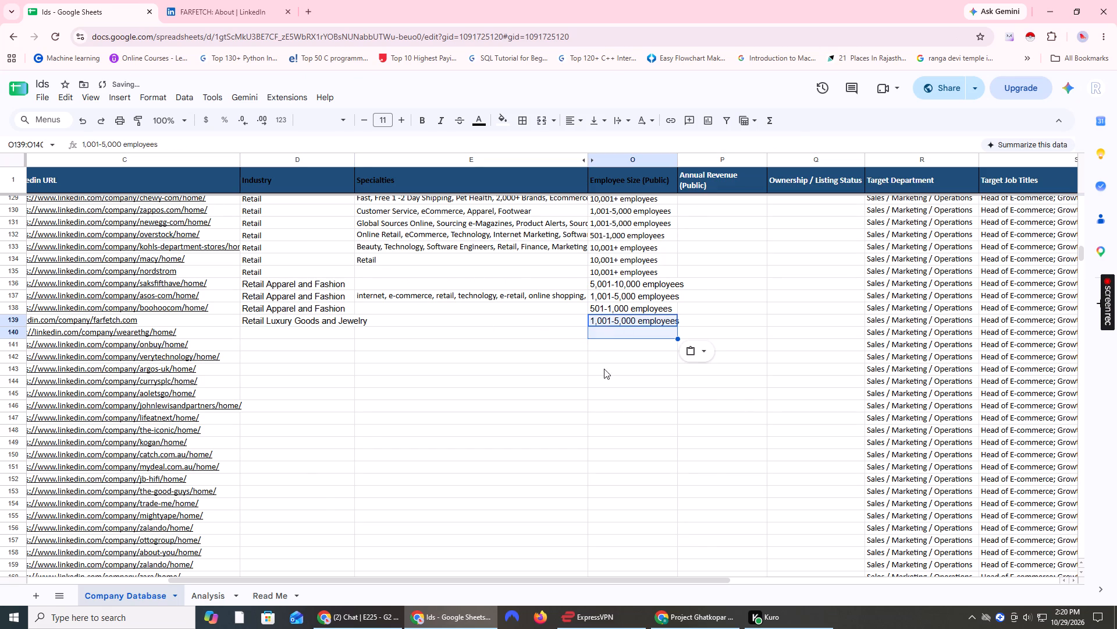
Copy the full specialties list from the Farfetch page into the Specialties cell of row 139 as plain text, using a blank browser page.
left_click(197, 0)
triple_click(339, 519)
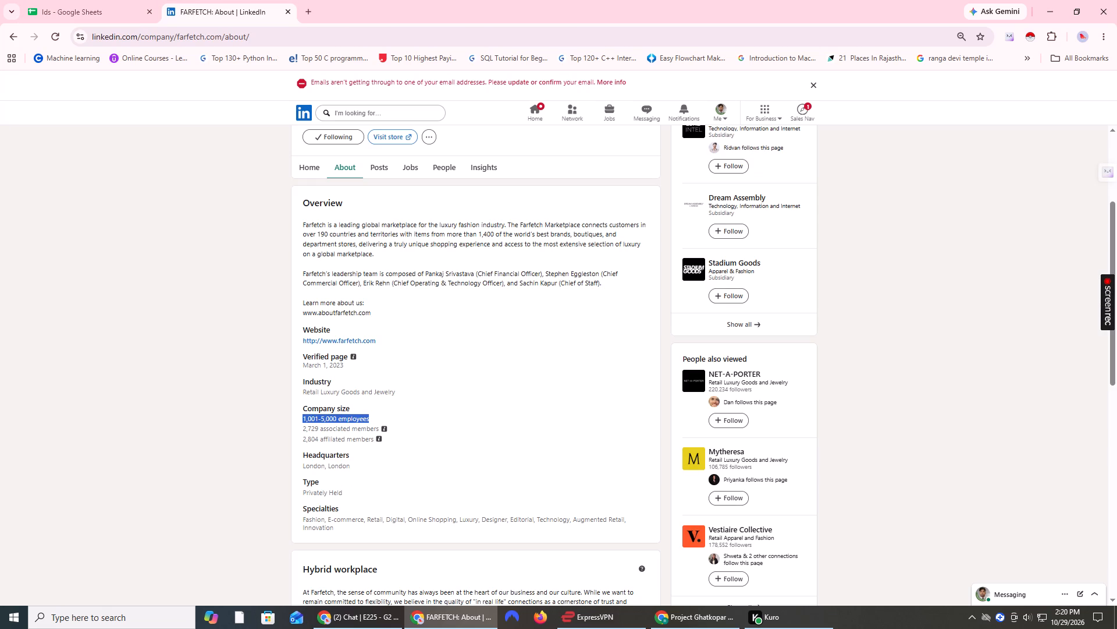
key("ctrl+c")
left_click(303, 6)
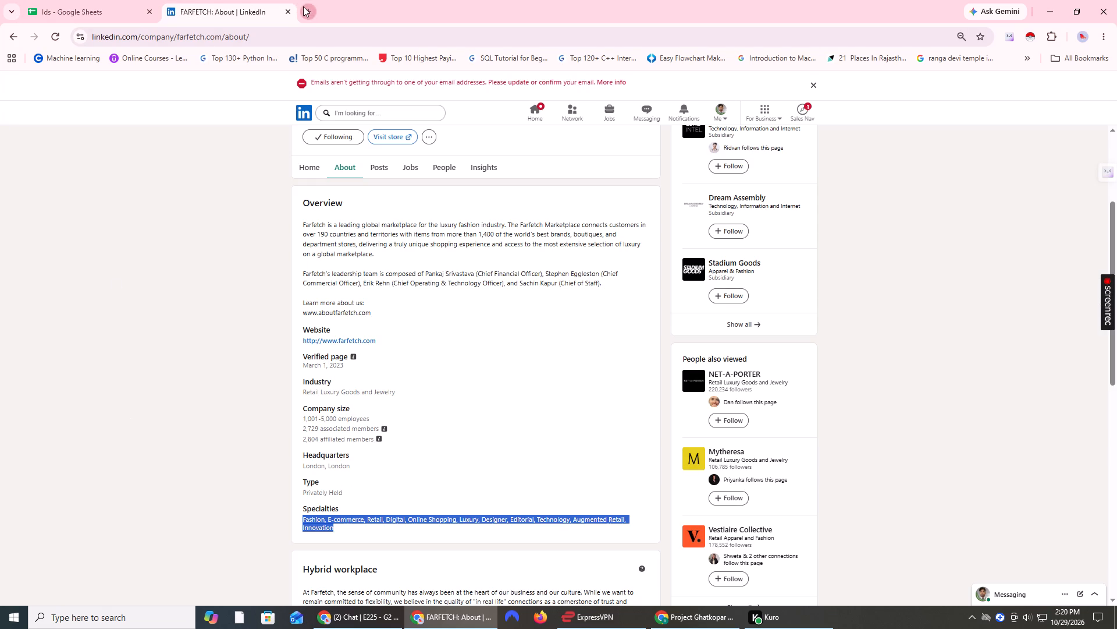
key("ctrl+v")
key("ctrl+a")
key("ctrl+x")
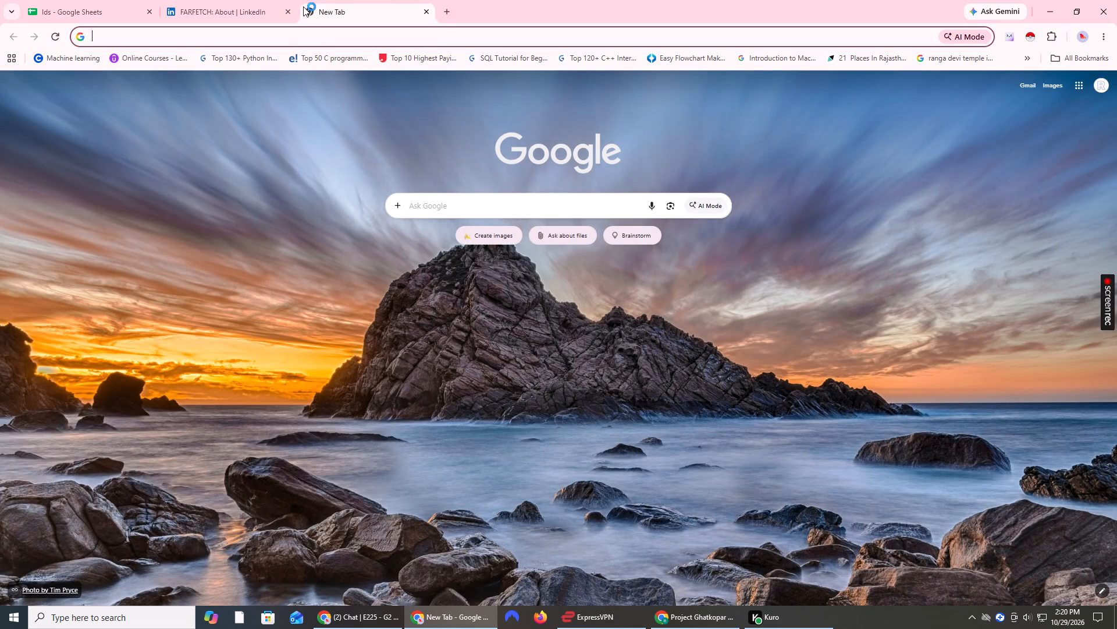
left_click(73, 0)
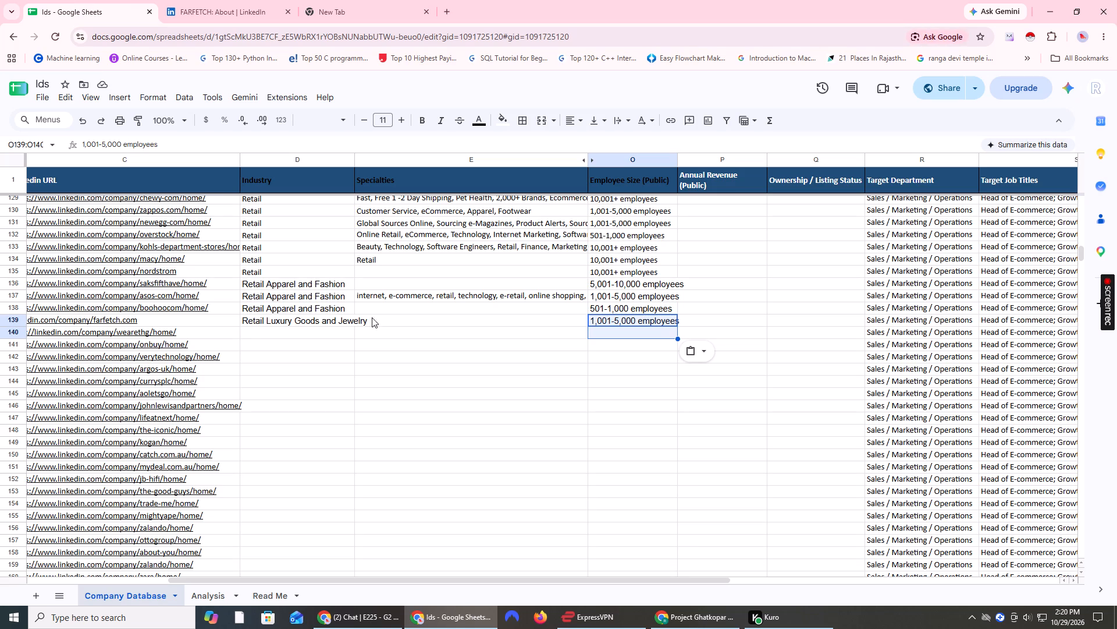
left_click(382, 319)
key("ctrl+v")
left_click(337, 355)
Open THG's LinkedIn About page from the URL in row 140, closing the Farfetch page, and follow the company.
left_click(169, 329)
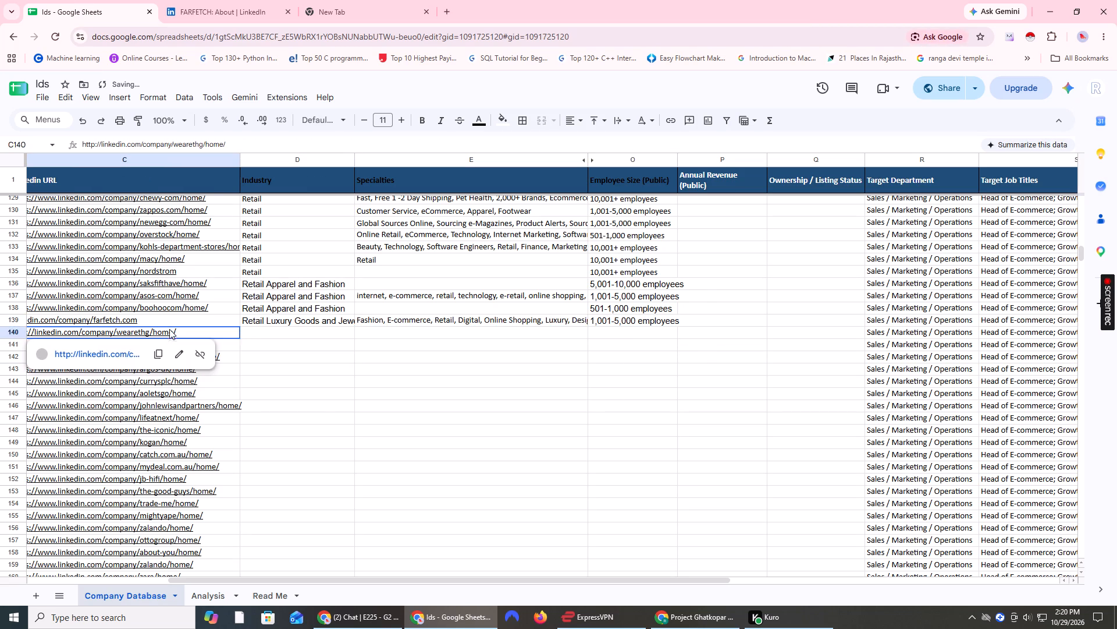
left_click(113, 354)
left_click(426, 11)
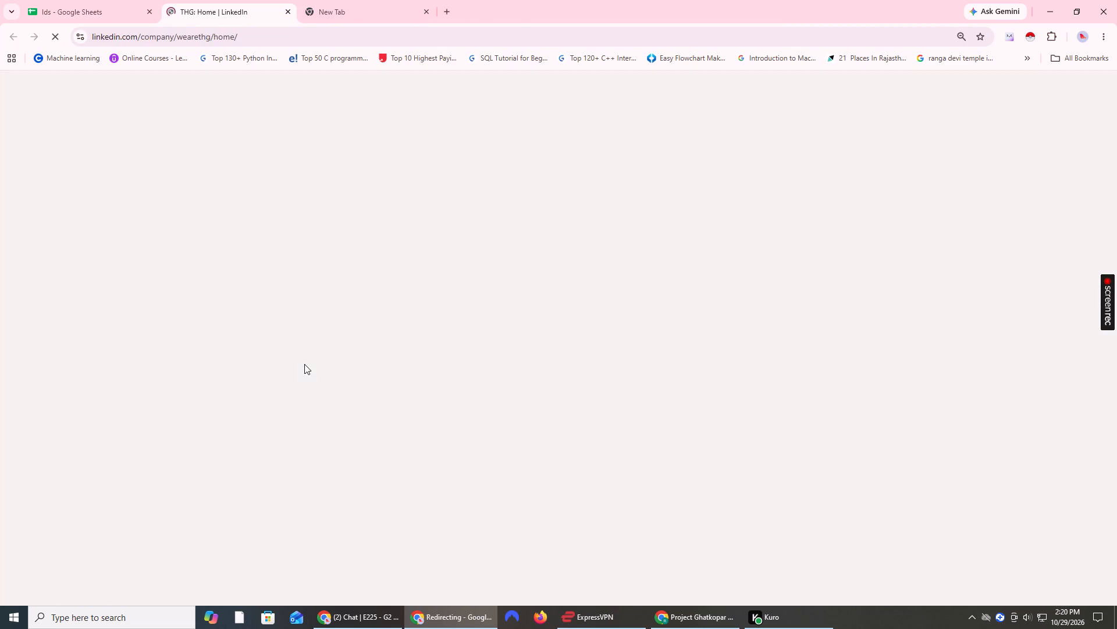
left_click(332, 319)
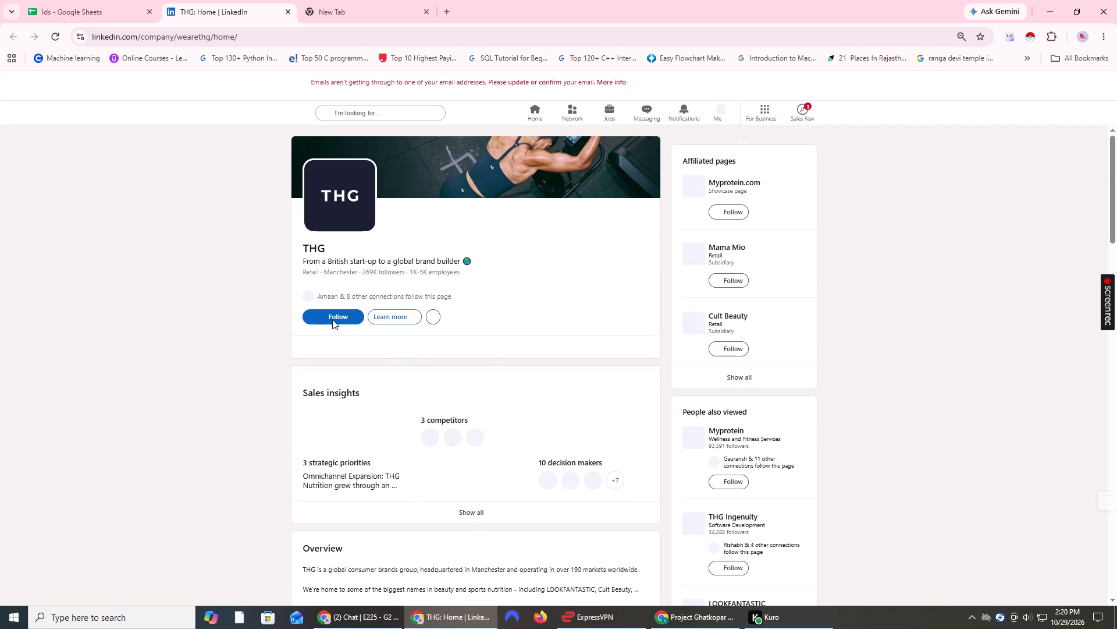
left_click(350, 350)
left_click(350, 338)
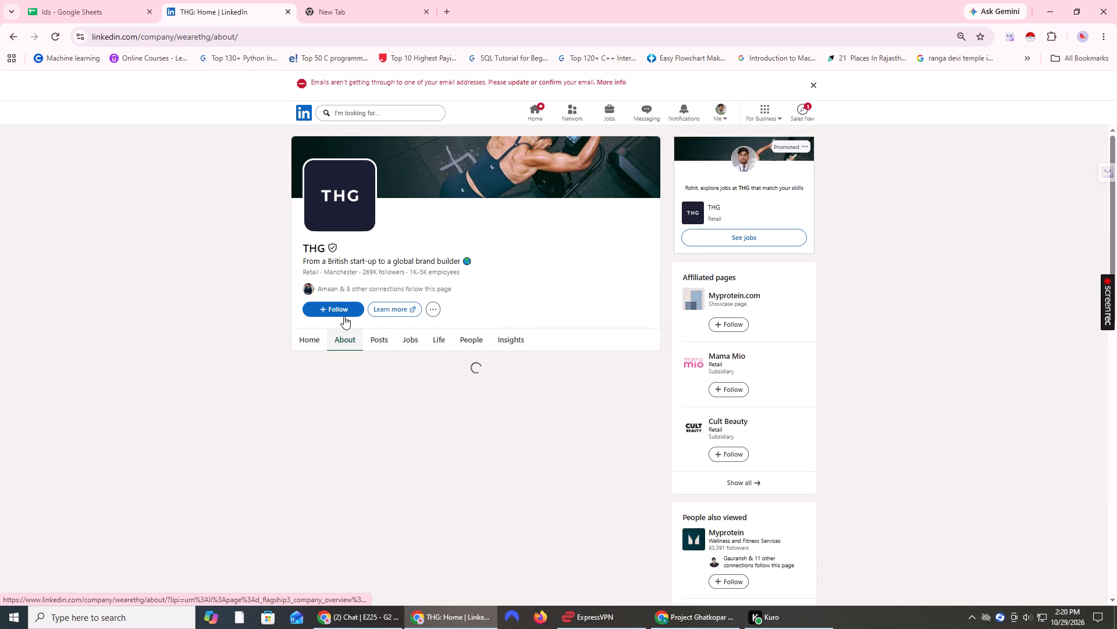
left_click(343, 301)
left_click(339, 308)
Copy the industry "Retail" from the THG page into the Industry cell of row 140.
scroll(333, 330, "down", 3)
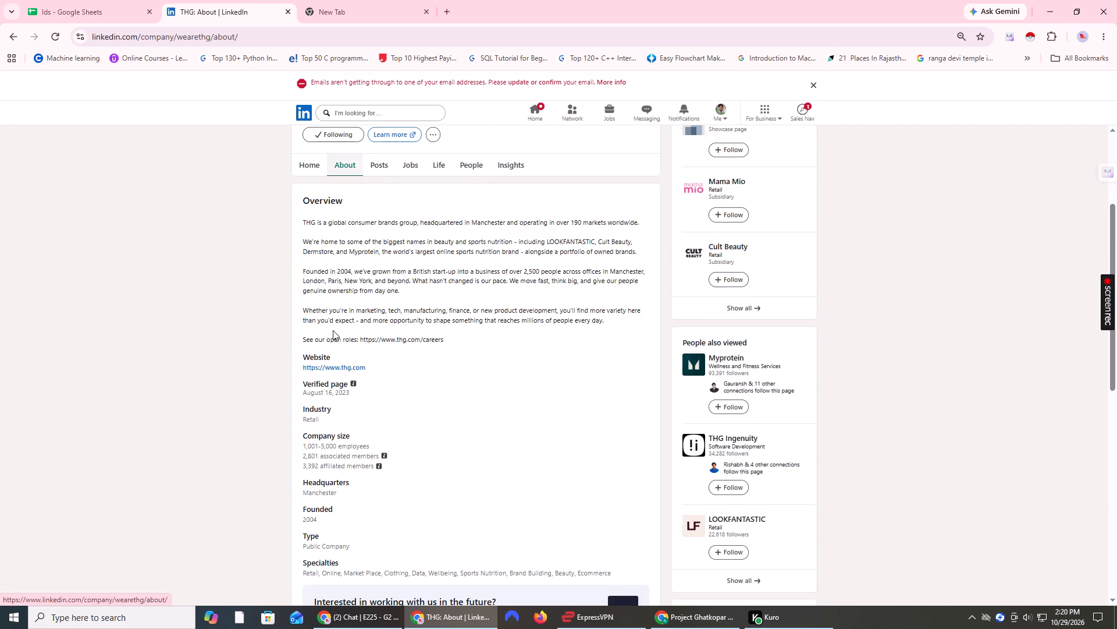
scroll(394, 358, "down", 5)
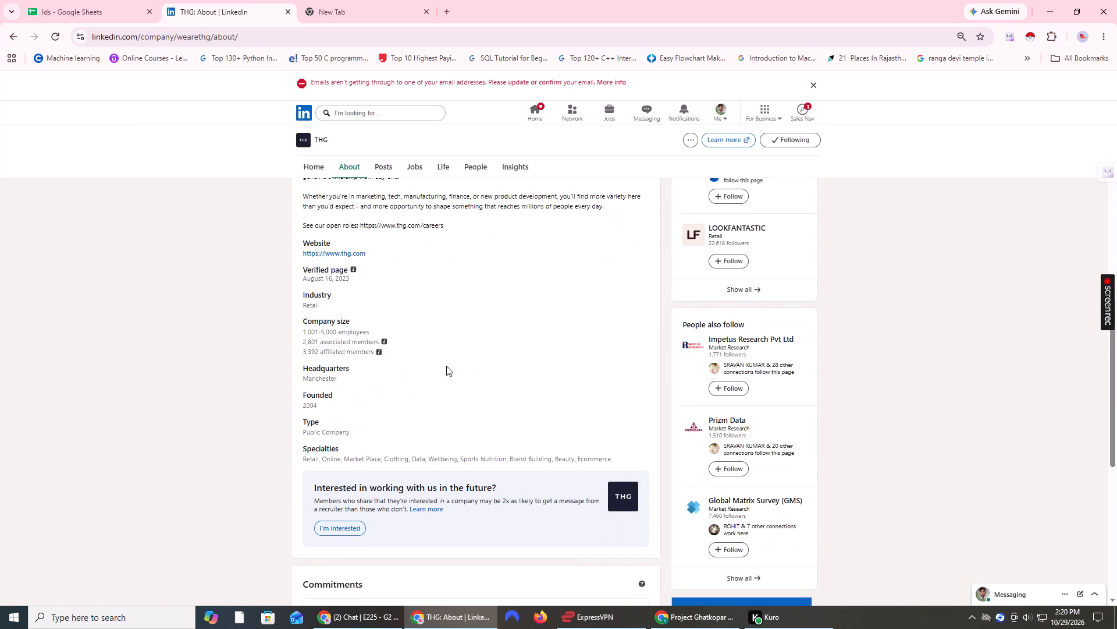
double_click(312, 302)
key("ctrl+c")
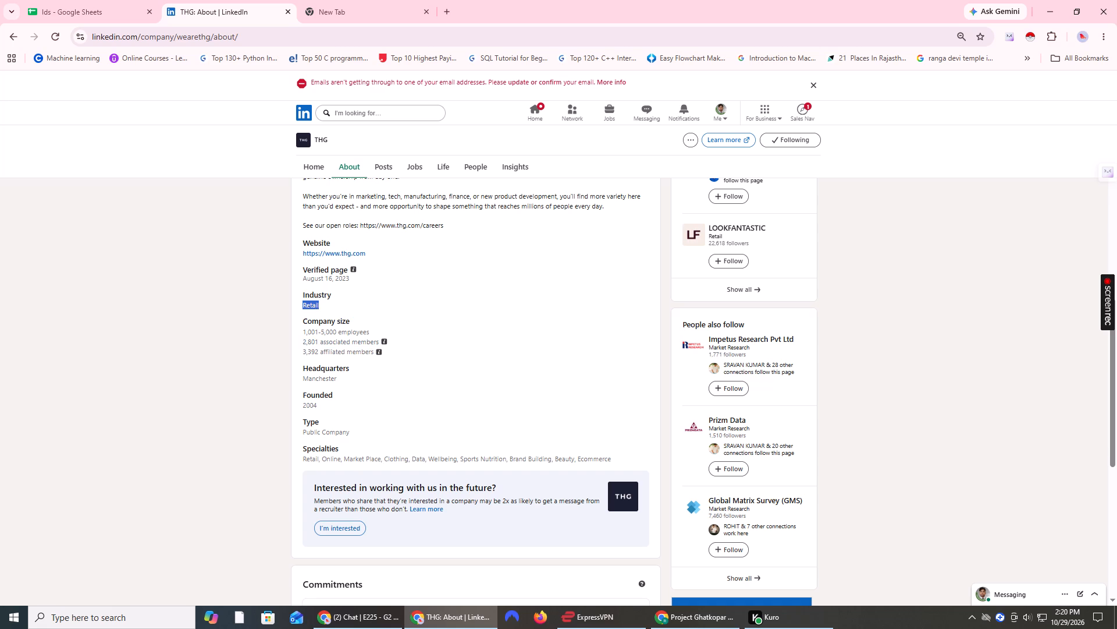
left_click(133, 0)
left_click(283, 338)
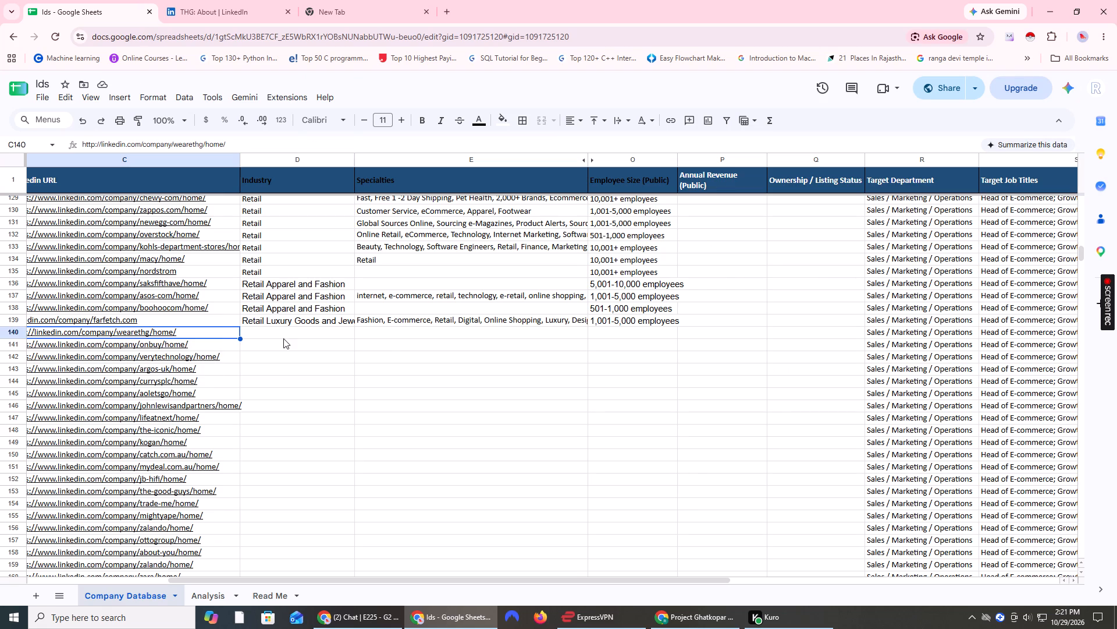
key("ctrl+v")
Copy the company size "1,001-5,000 employees" from the THG page into the Employee Size cell of row 140.
left_click(251, 0)
scroll(389, 389, "down", 1)
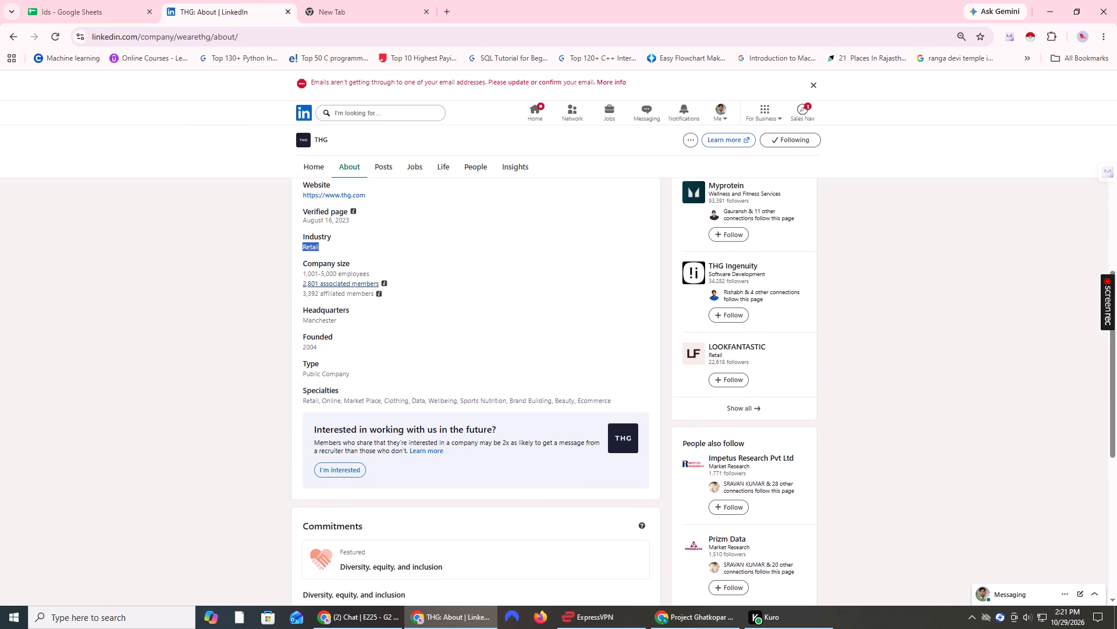
triple_click(338, 274)
key("ctrl+c")
left_click(34, 0)
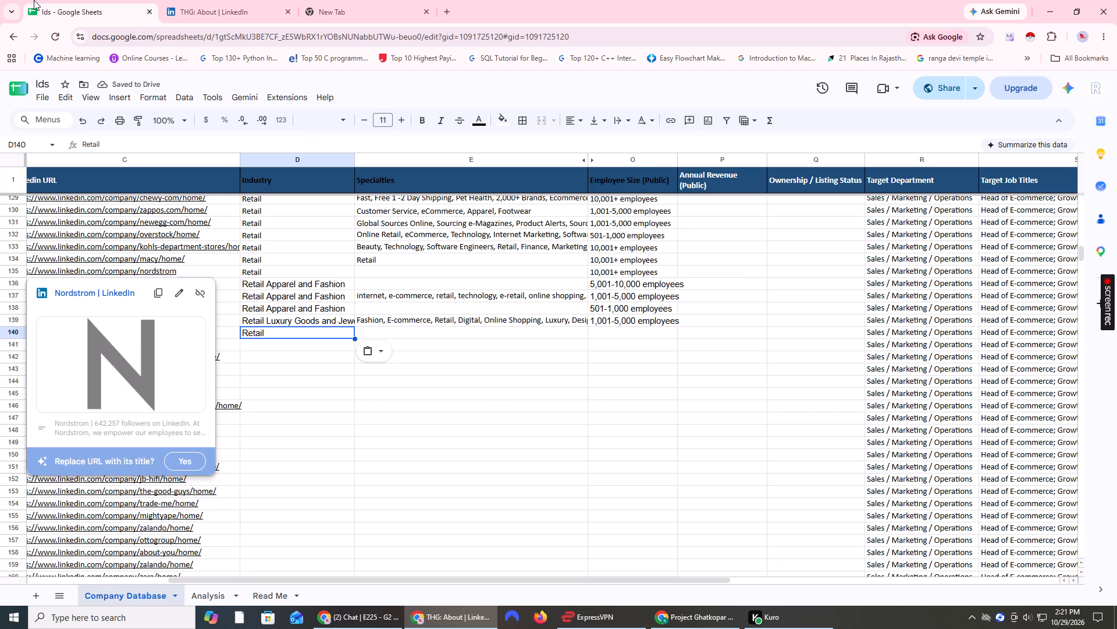
left_click(607, 337)
key("ctrl+v")
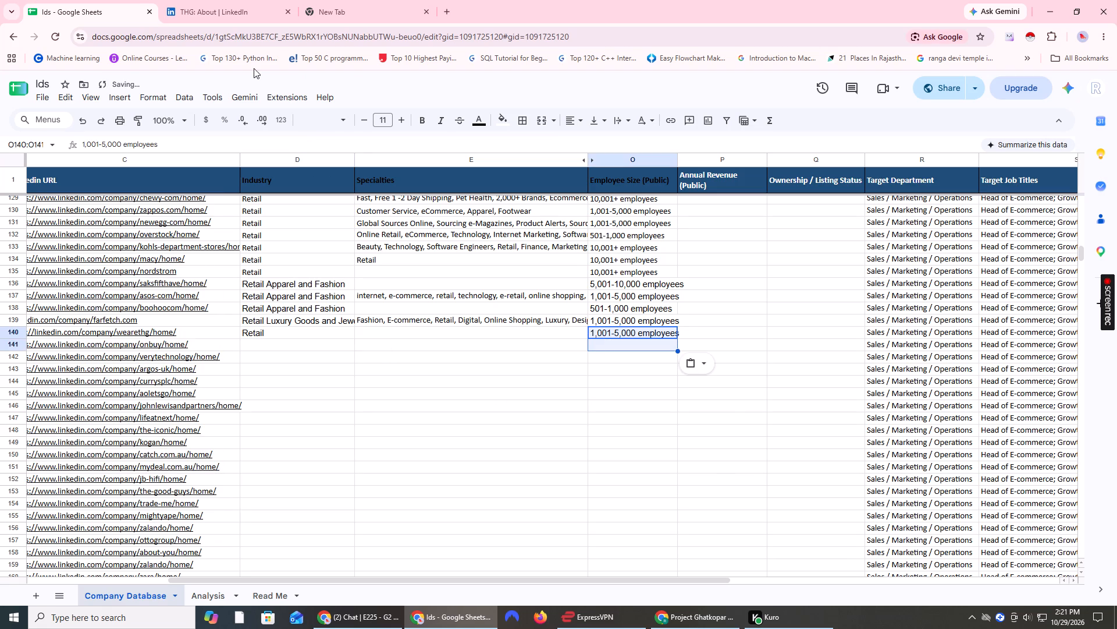
Copy the full specialties list from the THG page into the Specialties cell of row 140 as plain text, using the blank browser page.
left_click(222, 0)
triple_click(351, 401)
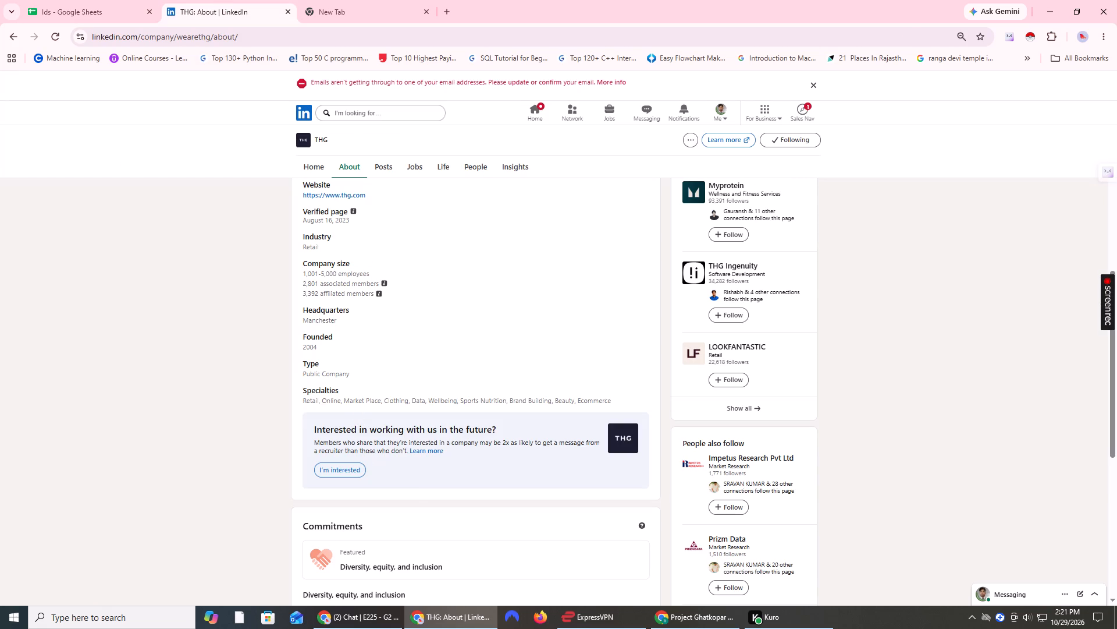
key("ctrl+c")
left_click(367, 0)
left_click(330, 33)
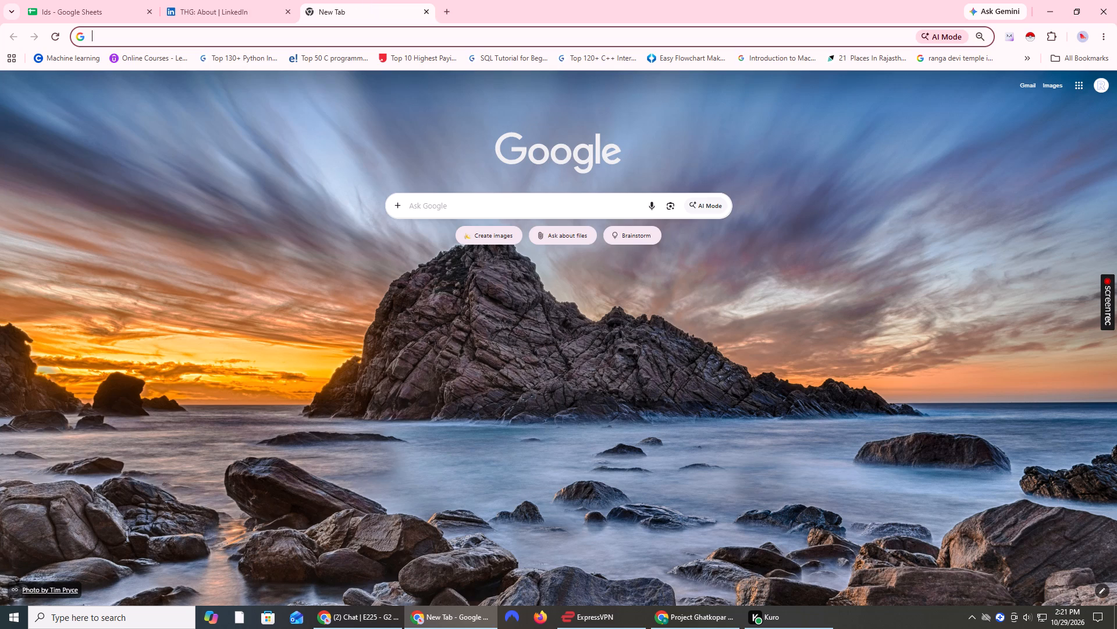
key("ctrl+v")
key("ctrl+a")
key("ctrl+x")
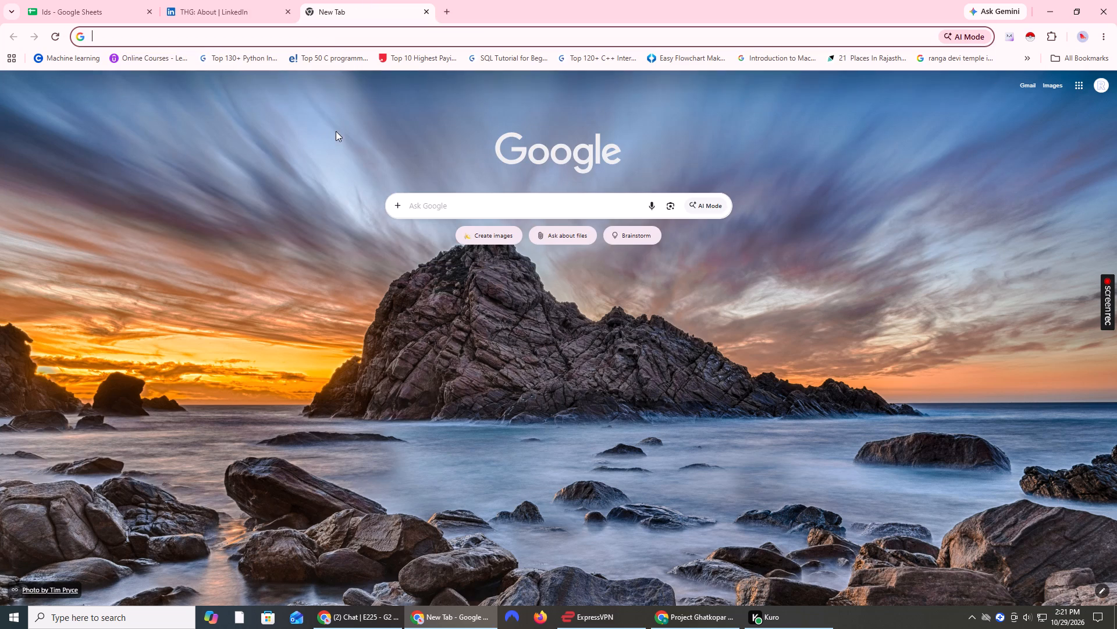
left_click(108, 0)
left_click(374, 337)
key("ctrl+v")
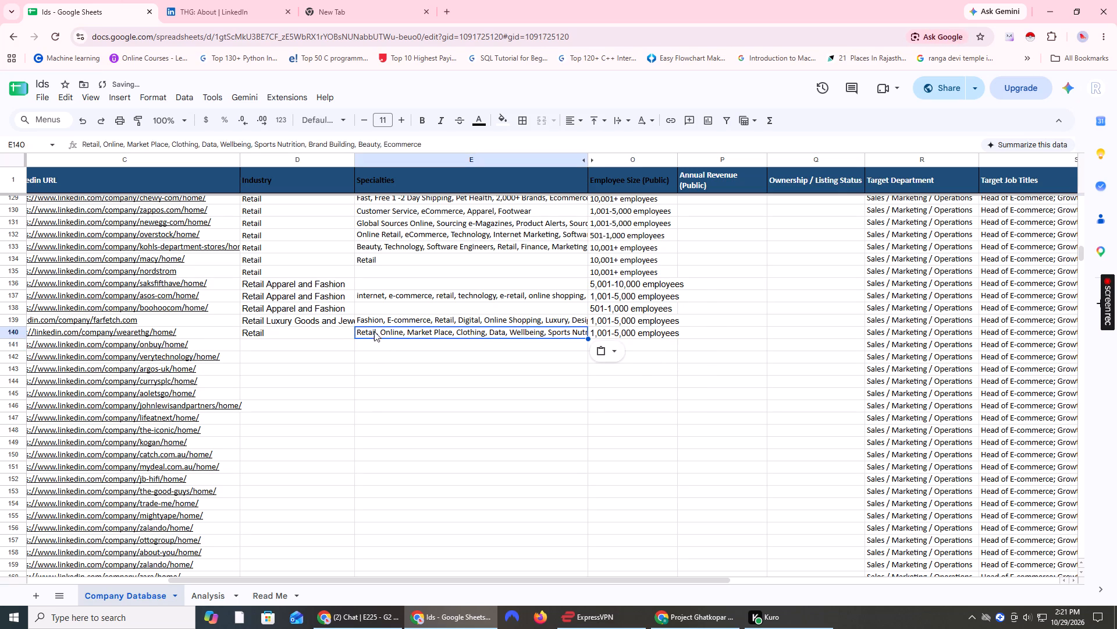
left_click(341, 376)
Open OnBuy's LinkedIn About page from the URL in row 141, closing the THG page, and try to follow the company.
scroll(358, 388, "down", 2)
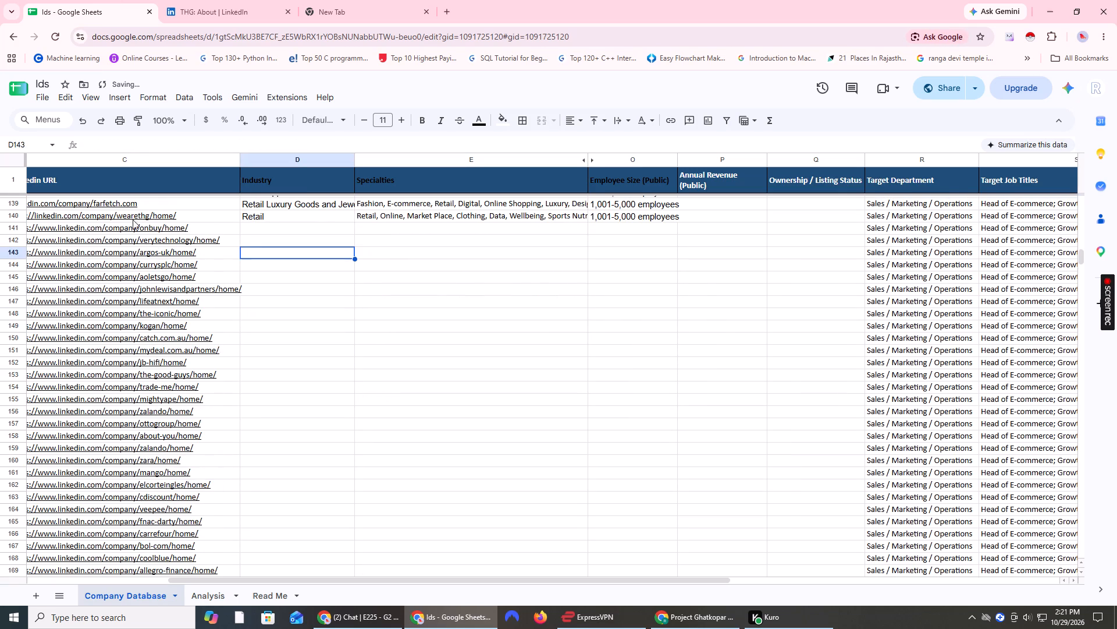
left_click(154, 227)
left_click(115, 254)
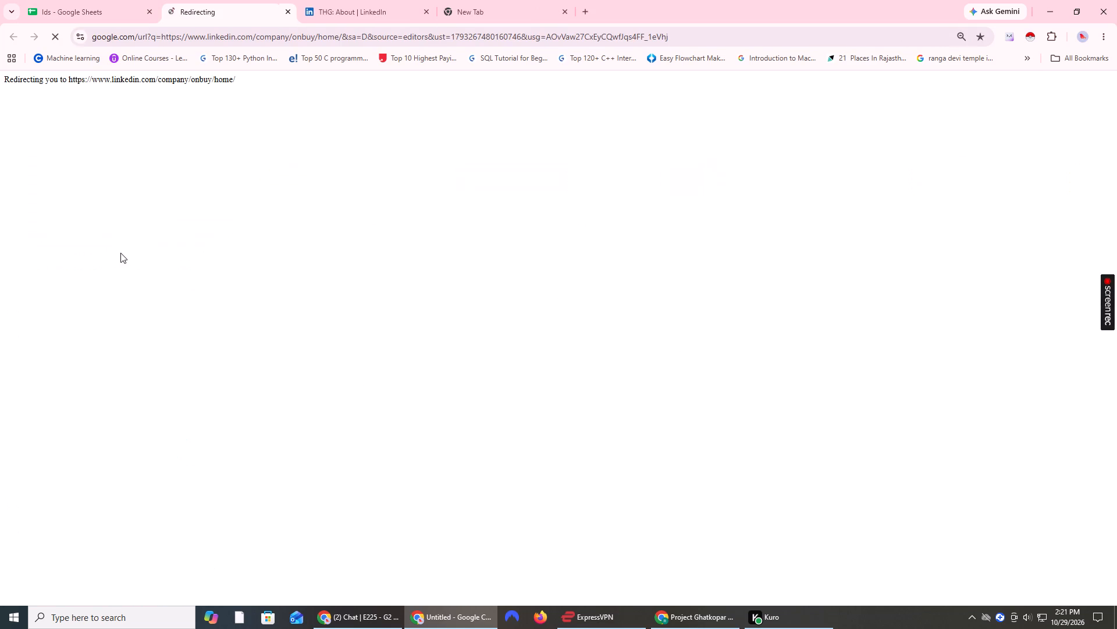
left_click(426, 12)
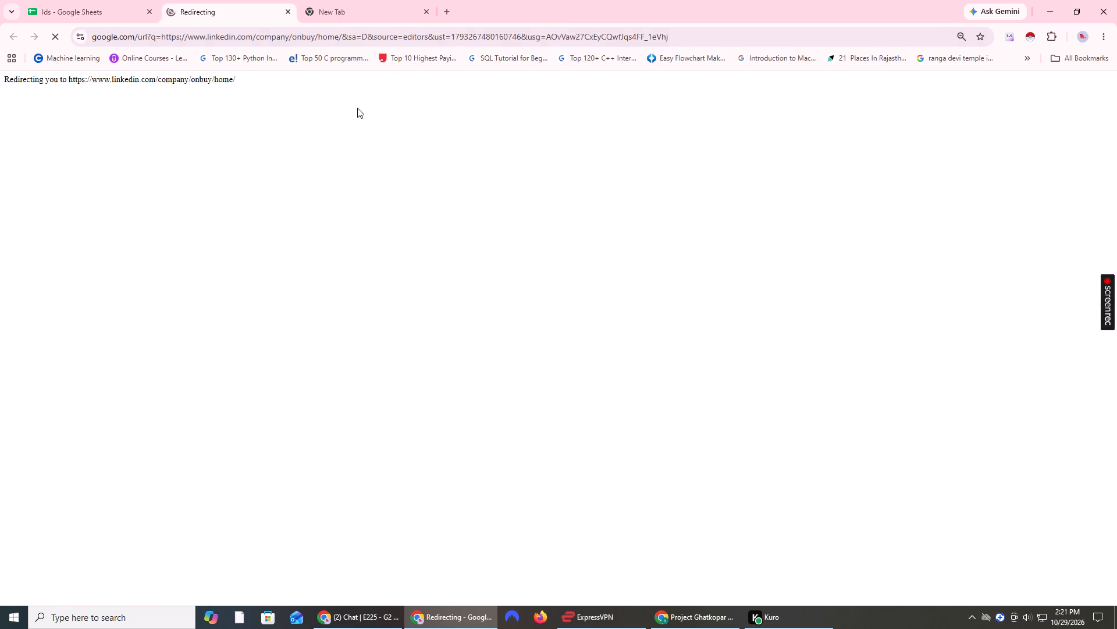
scroll(361, 164, "down", 2)
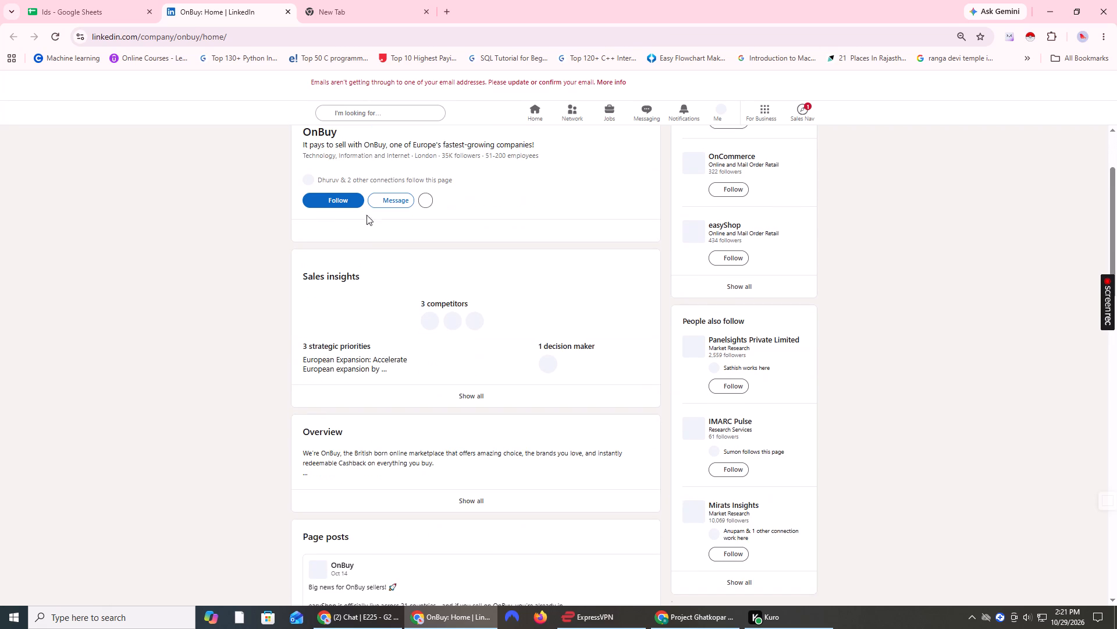
left_click(328, 199)
left_click(343, 340)
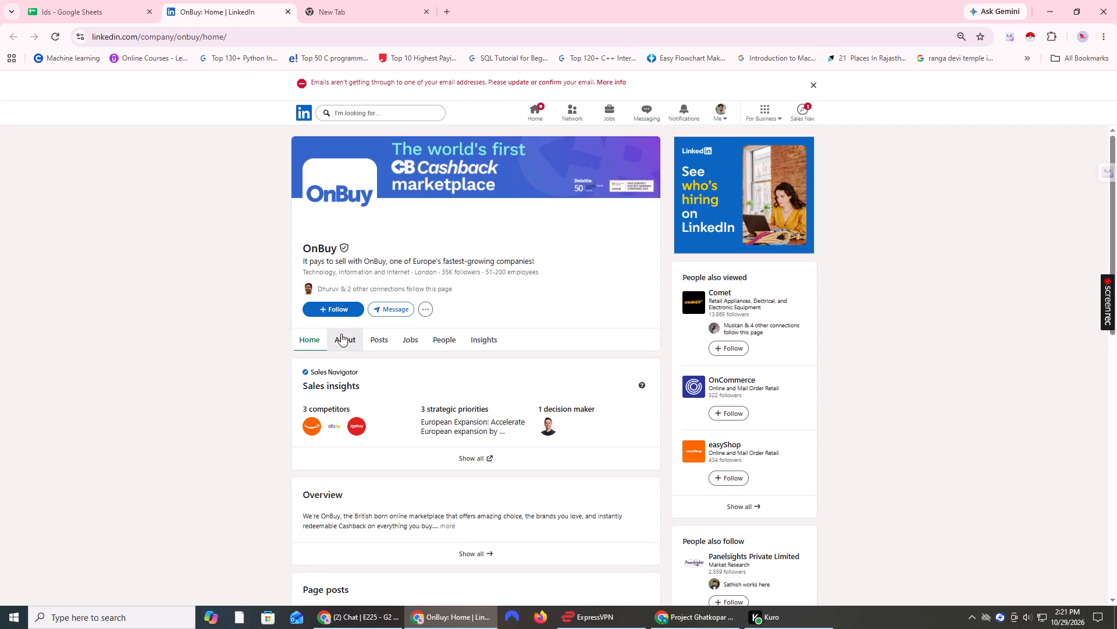
Copy the industry "Technology, Information and Internet" from the OnBuy page into the Industry cell of row 141.
scroll(361, 295, "down", 3)
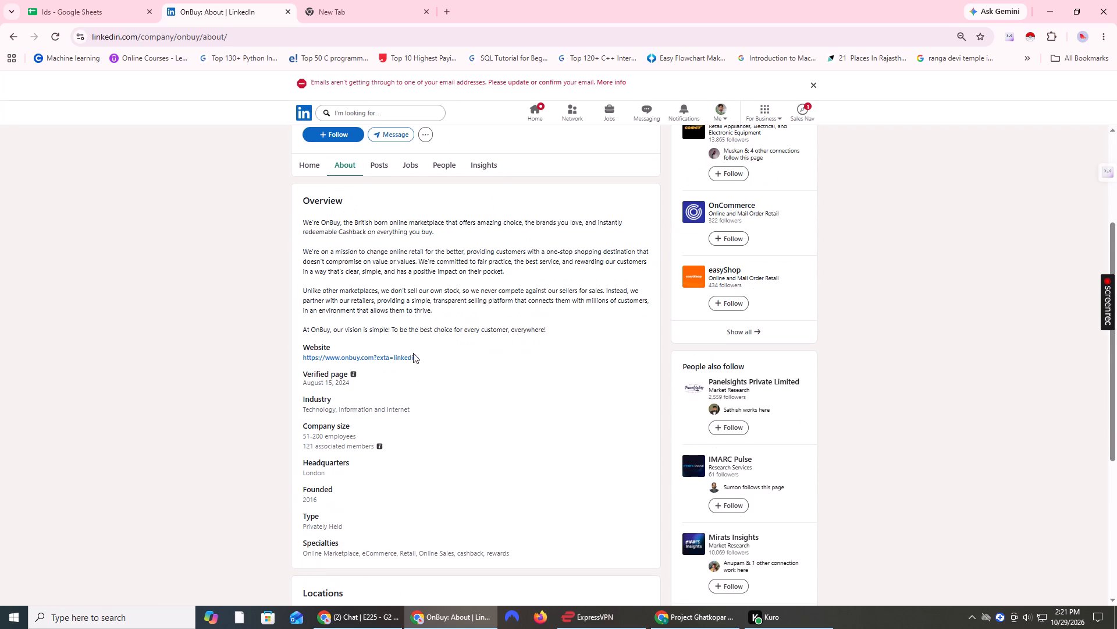
scroll(404, 324, "down", 1)
triple_click(347, 349)
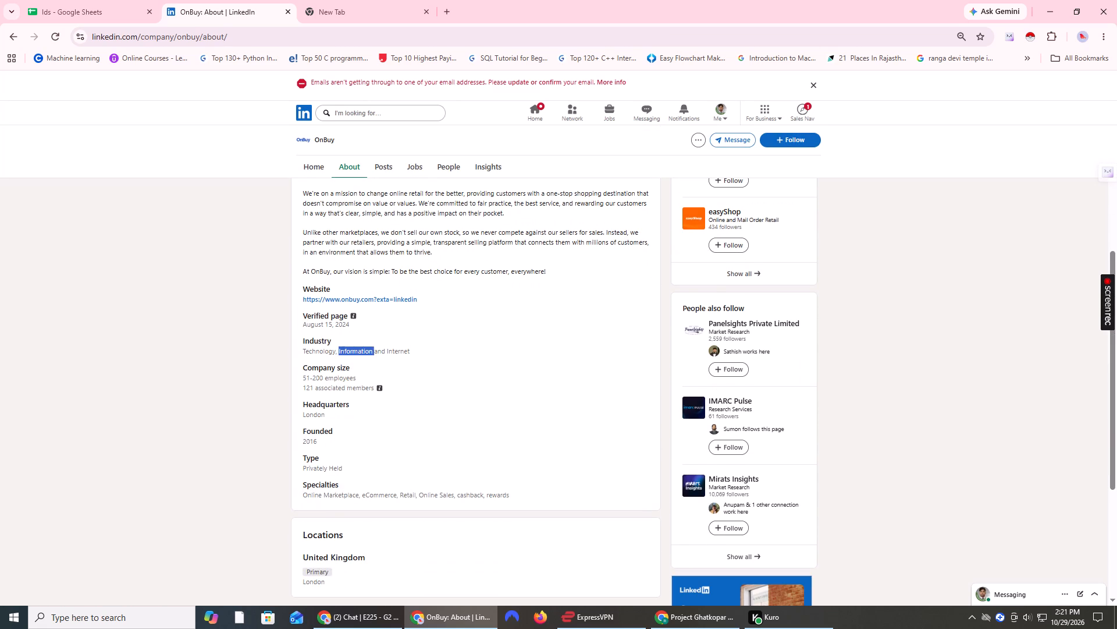
key("ctrl+c")
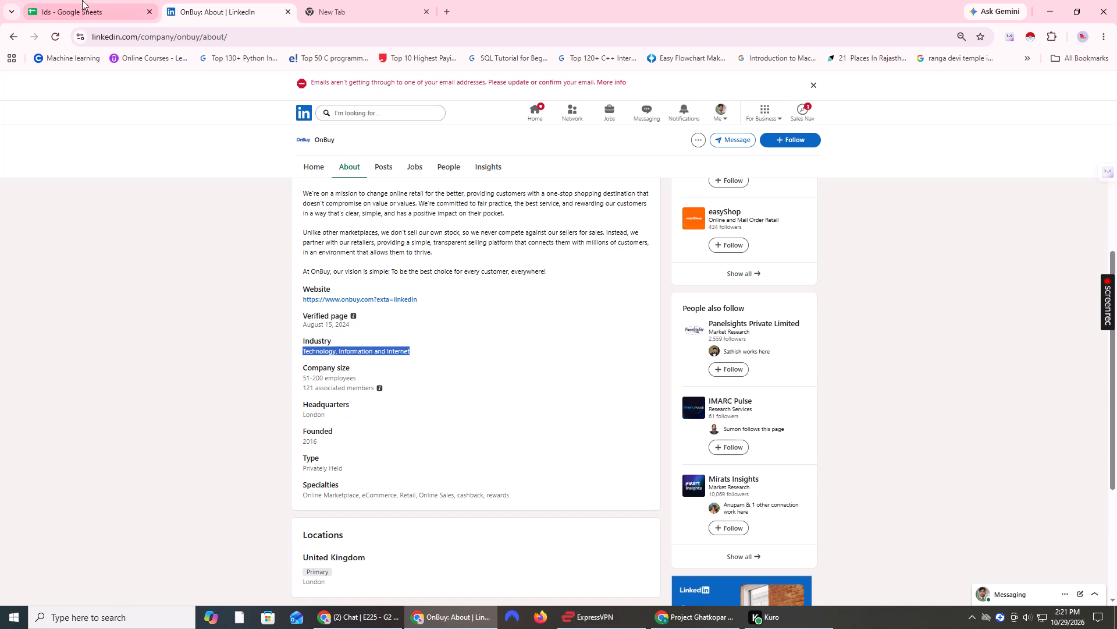
left_click(85, 0)
left_click(267, 228)
key("ctrl+v")
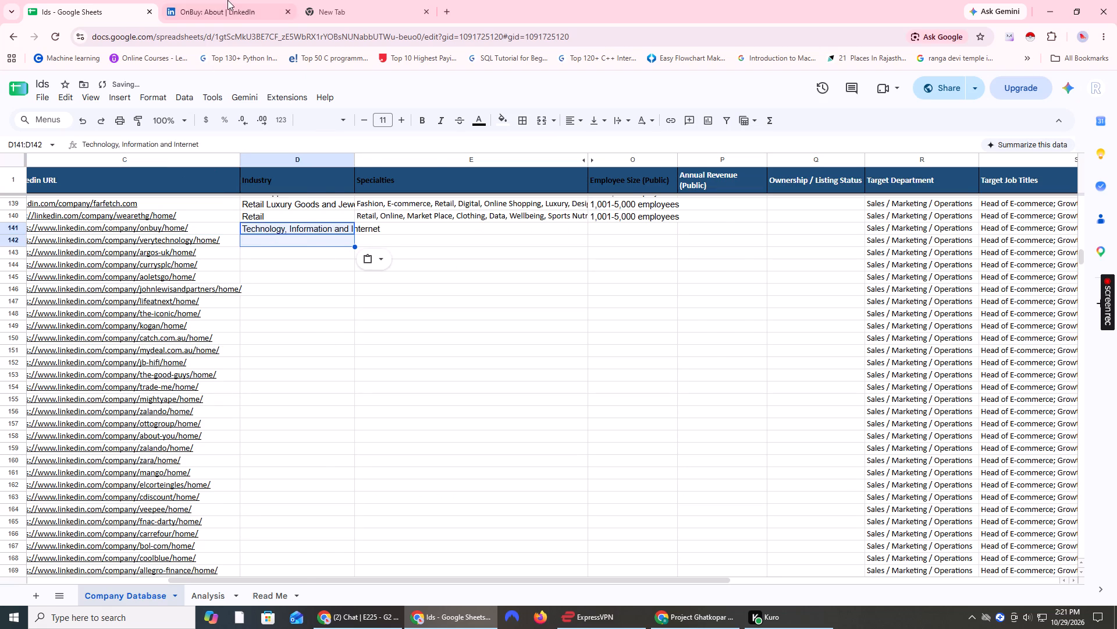
Copy the company size "51-200 employees" from the OnBuy page into the Employee Size cell of row 141.
left_click(227, 0)
triple_click(321, 374)
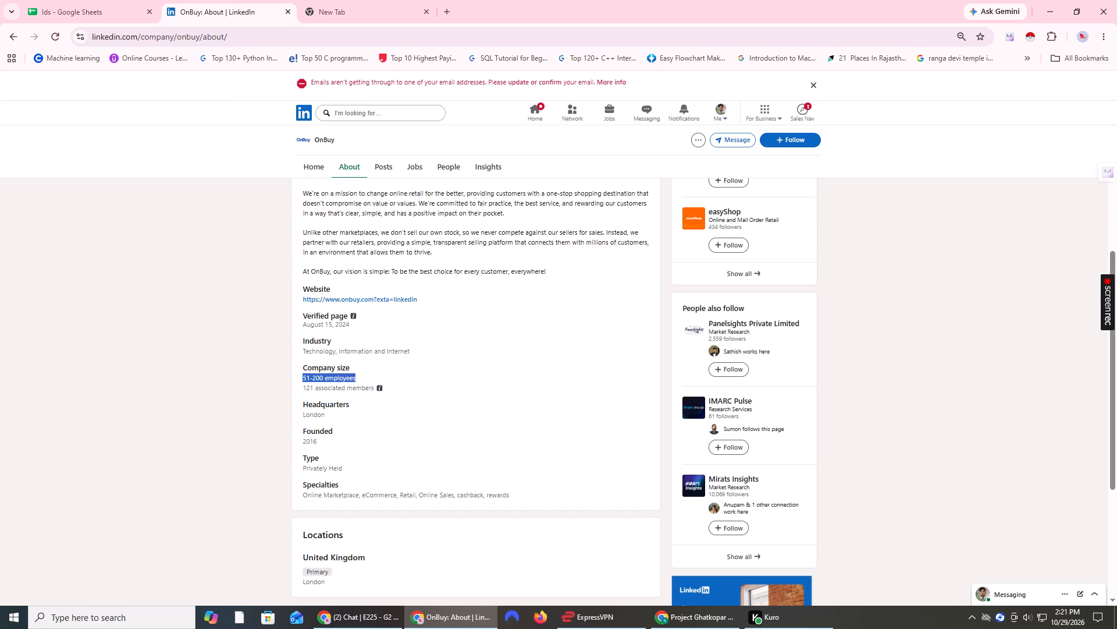
key("ctrl+c")
left_click(97, 0)
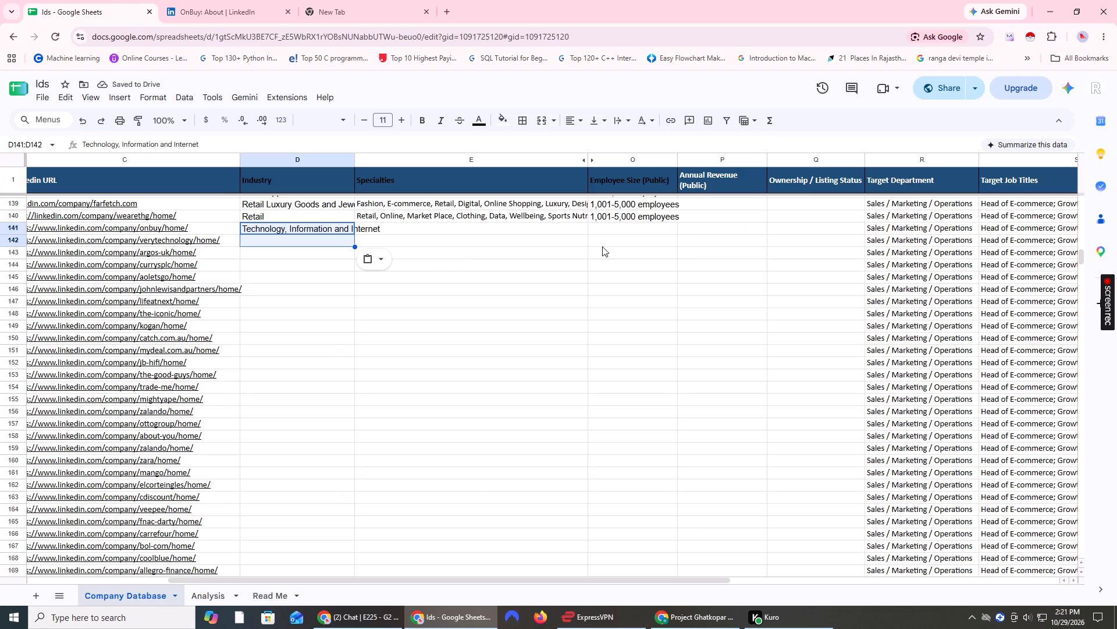
left_click(598, 232)
key("ctrl+v")
Copy the full specialties list from the OnBuy page into the Specialties cell of row 141 as plain text, using the blank browser page.
left_click(269, 0)
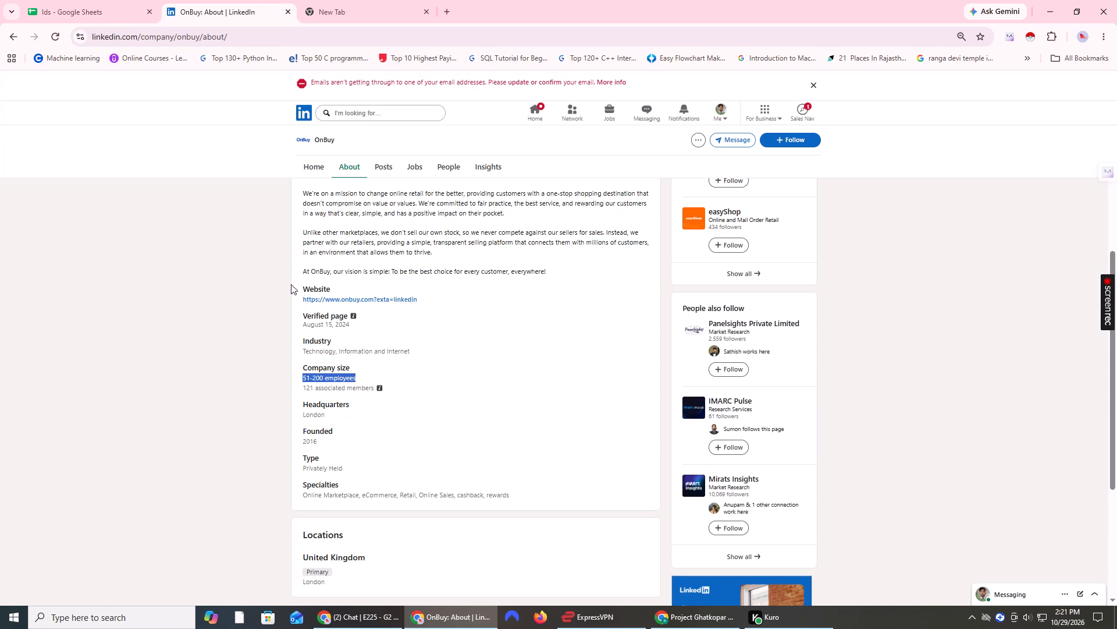
triple_click(364, 492)
key("ctrl+c")
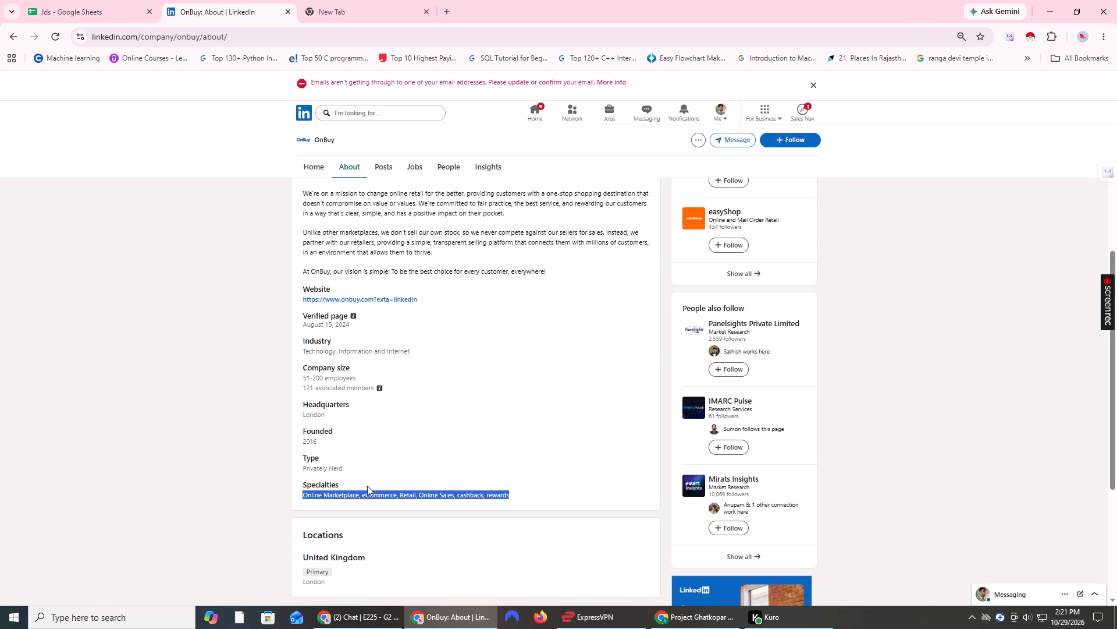
left_click(368, 0)
left_click(304, 38)
key("ctrl+v")
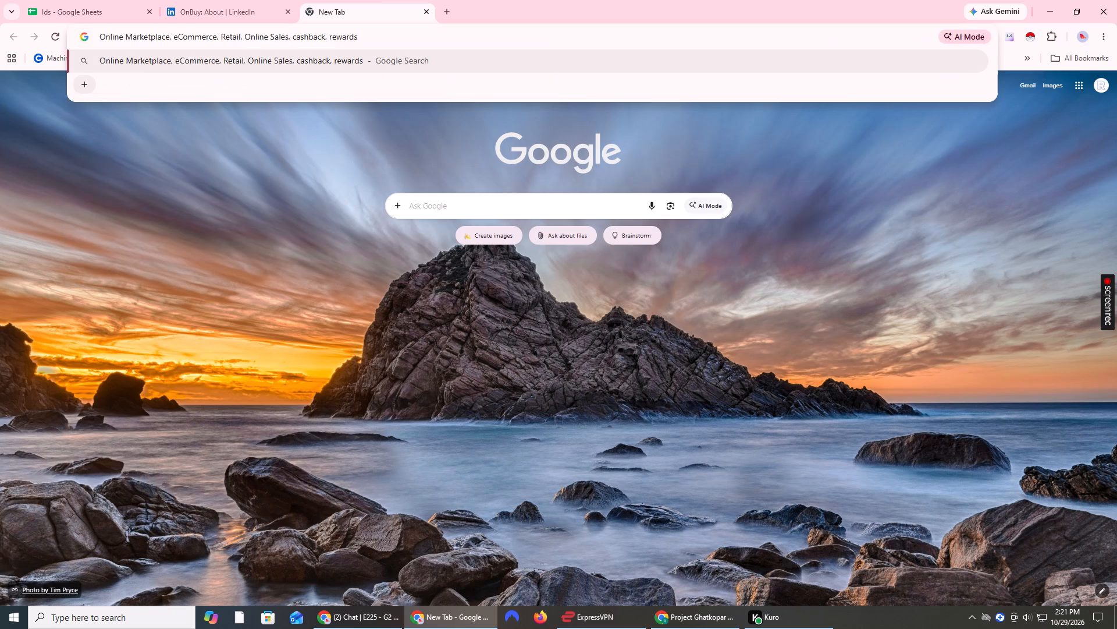
key("ctrl+a")
key("ctrl+c")
left_click(97, 0)
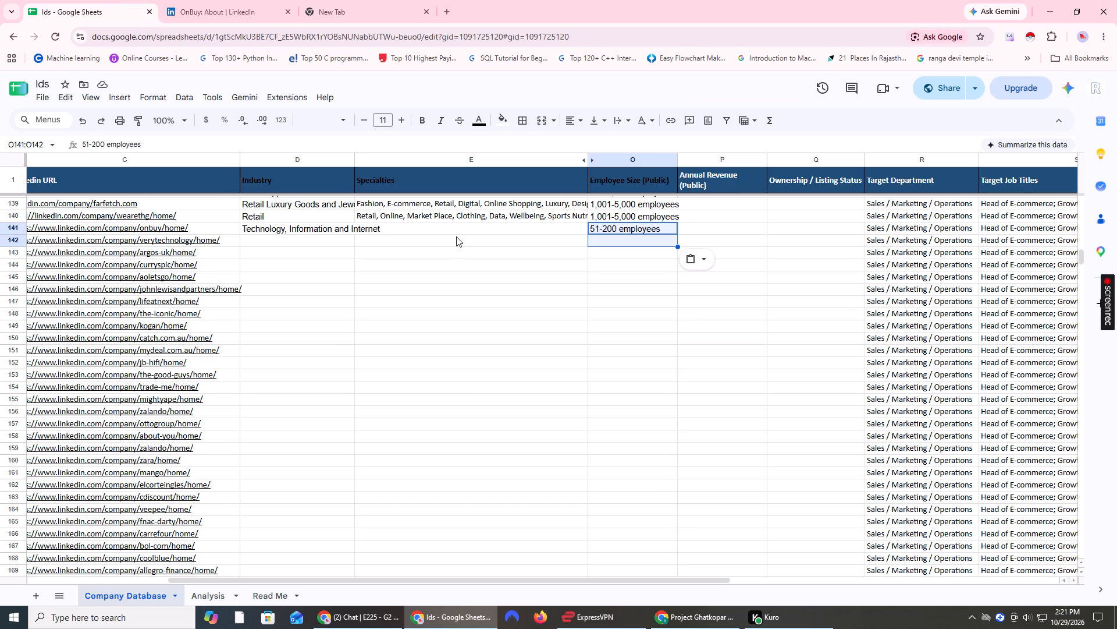
left_click(395, 239)
left_click(395, 228)
key("ctrl+v")
left_click(417, 268)
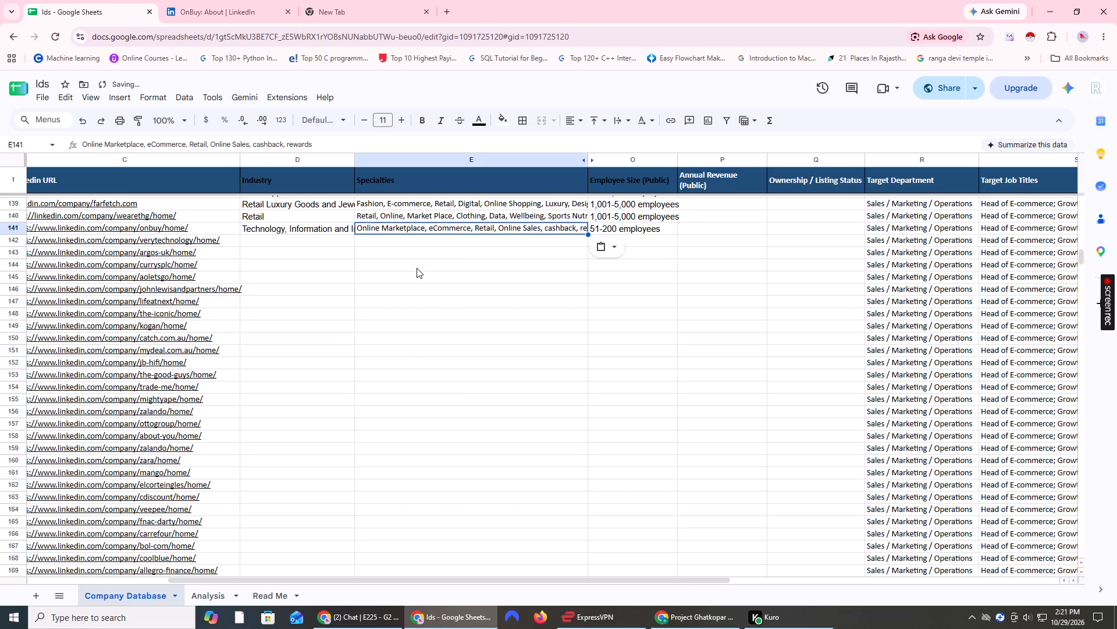
Open Very's LinkedIn About page from the URL in row 142, closing the OnBuy page, and follow the company.
left_click(158, 242)
left_click(115, 262)
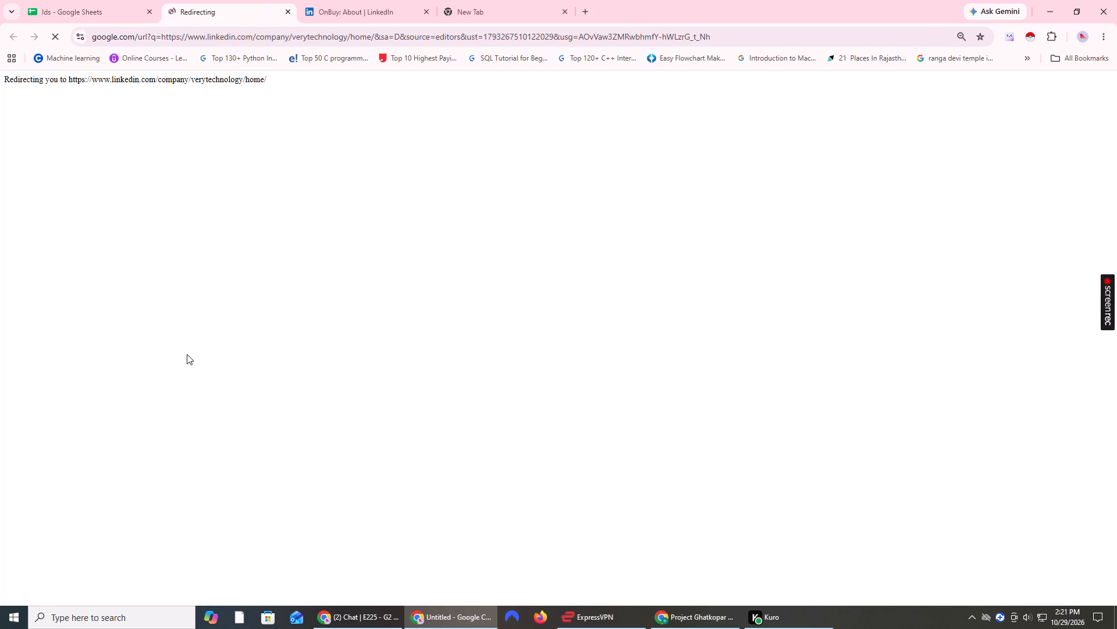
left_click(424, 11)
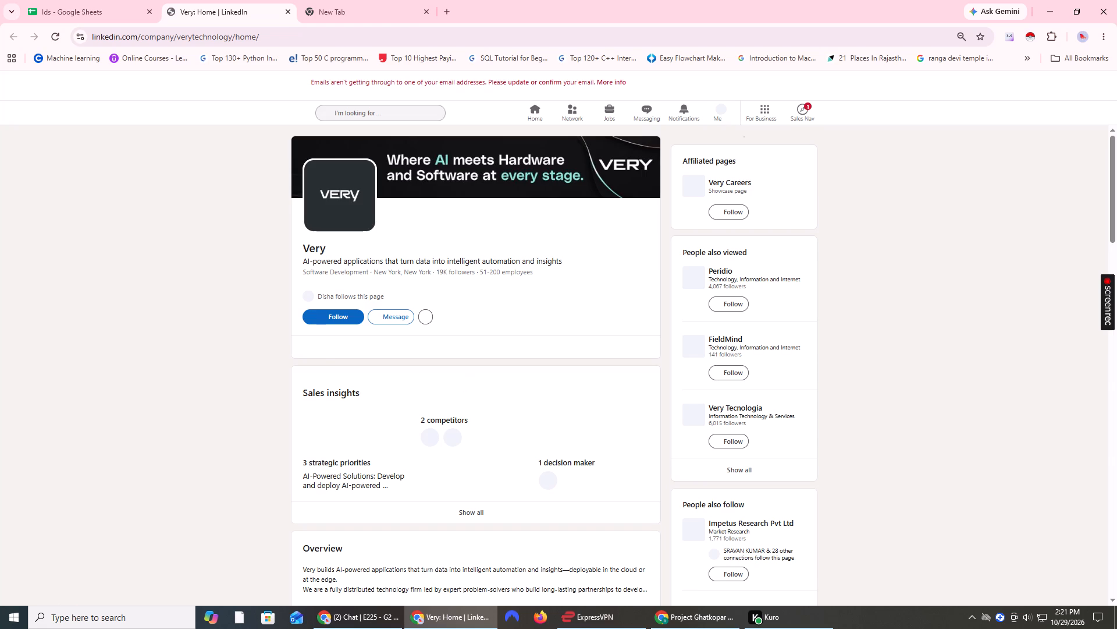
left_click(345, 344)
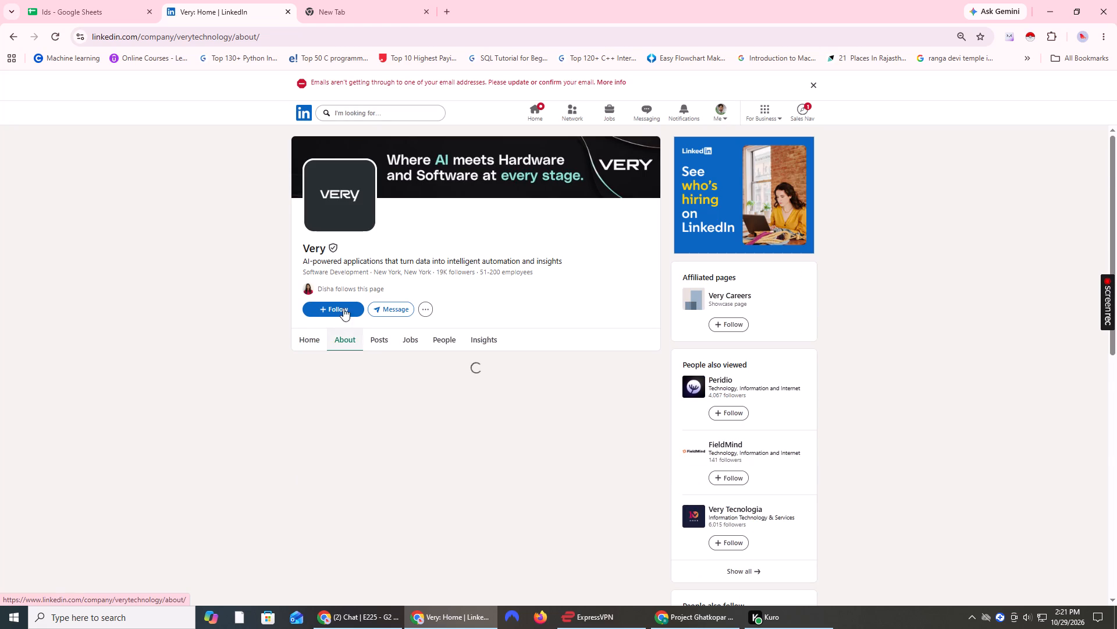
left_click(343, 308)
Copy the industry "Software Development" from the Very page into the Industry cell of row 142.
scroll(355, 320, "down", 1)
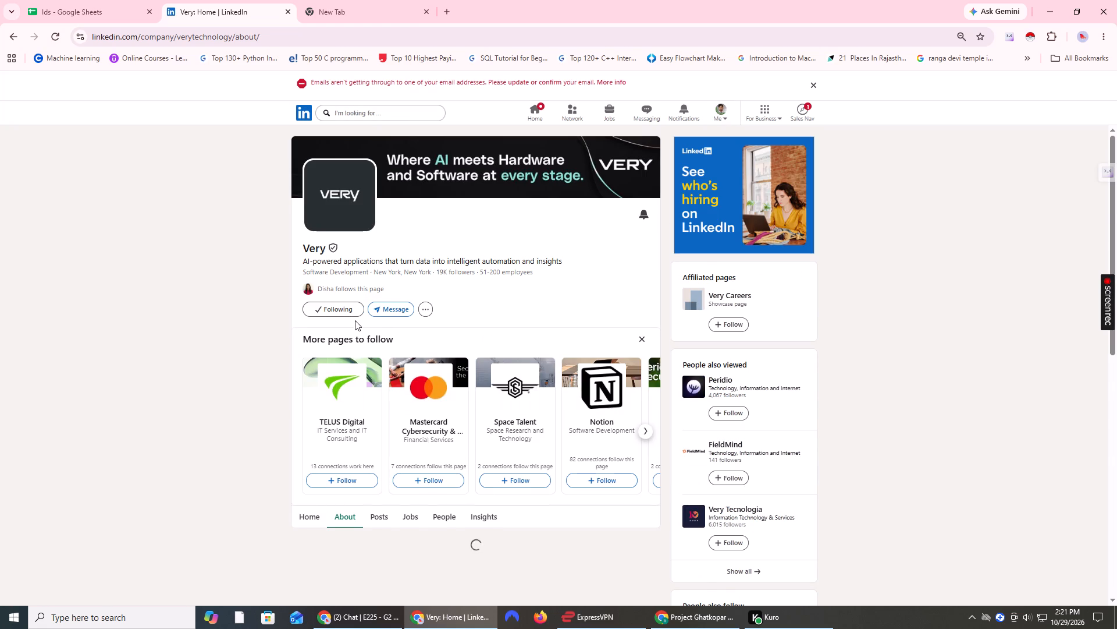
scroll(355, 320, "down", 5)
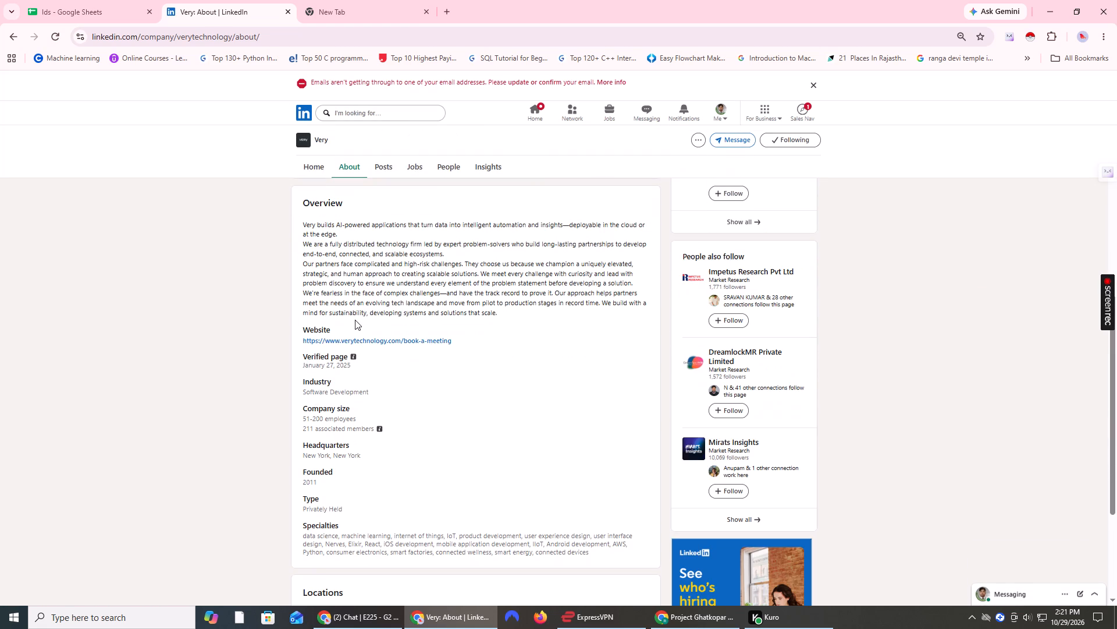
triple_click(336, 390)
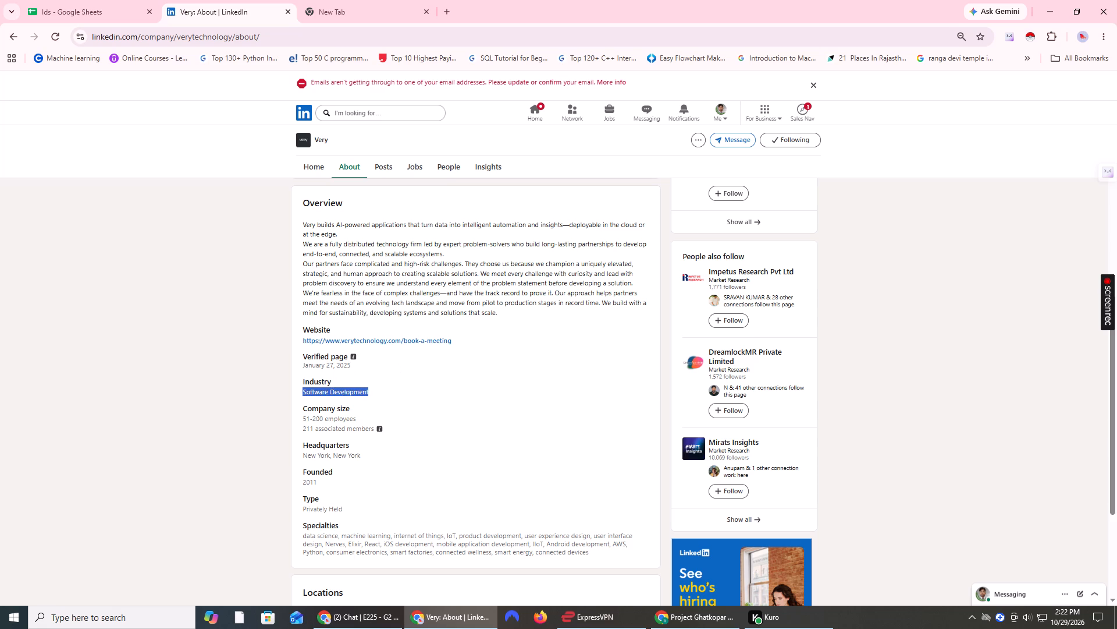
key("ctrl+c")
left_click(70, 0)
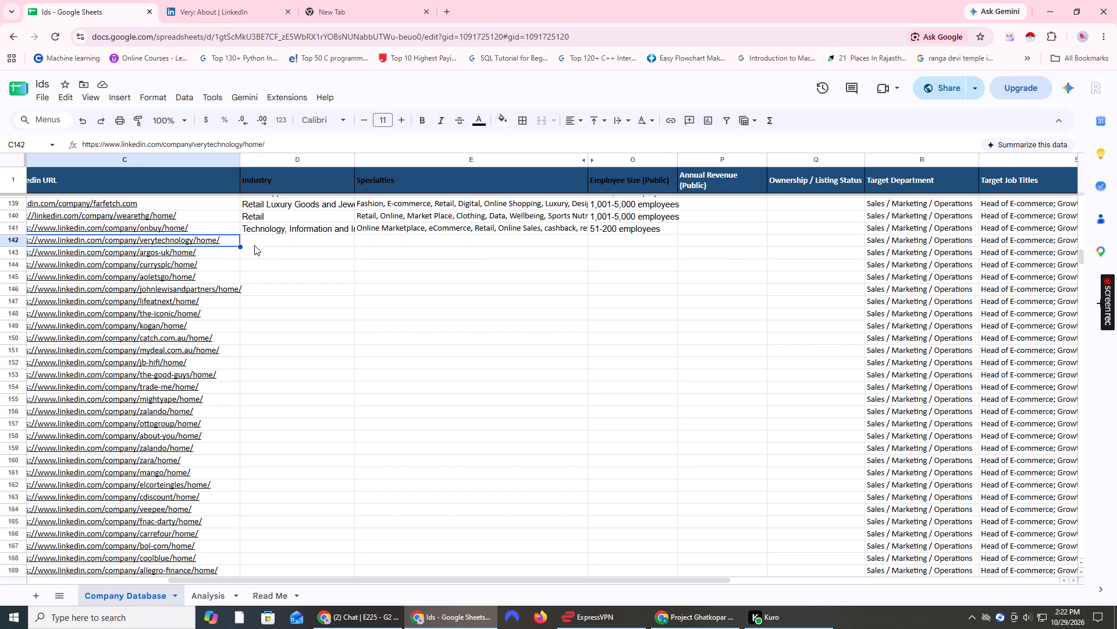
left_click(254, 245)
key("ctrl+v")
Copy the company size "51-200 employees" from the Very page into the Employee Size cell of row 142.
left_click(252, 0)
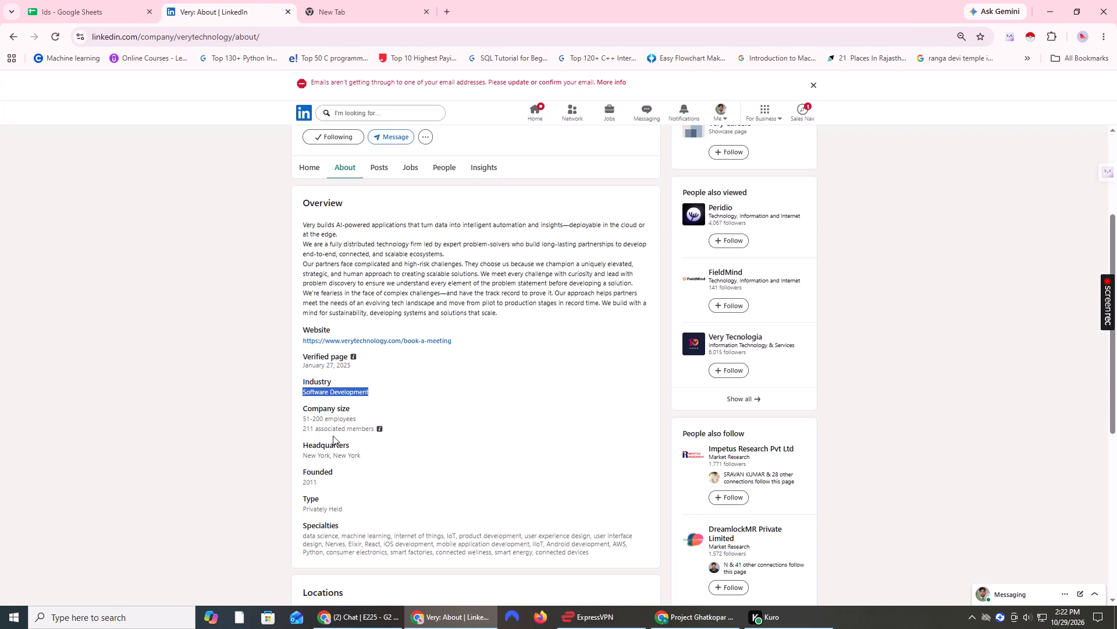
triple_click(324, 417)
key("ctrl+c")
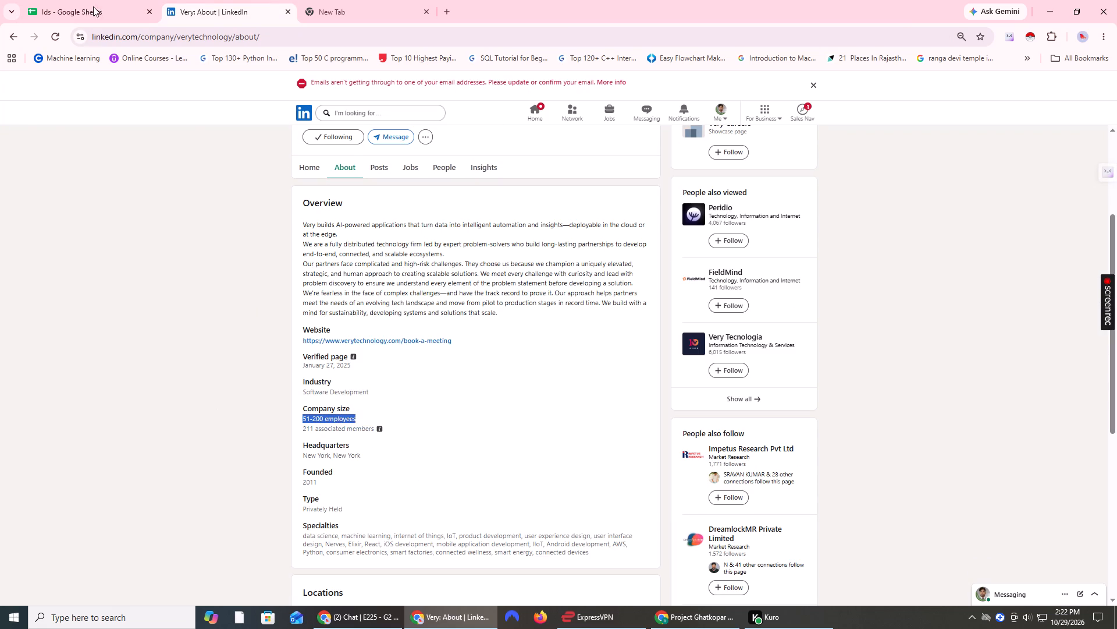
left_click(101, 0)
left_click(602, 239)
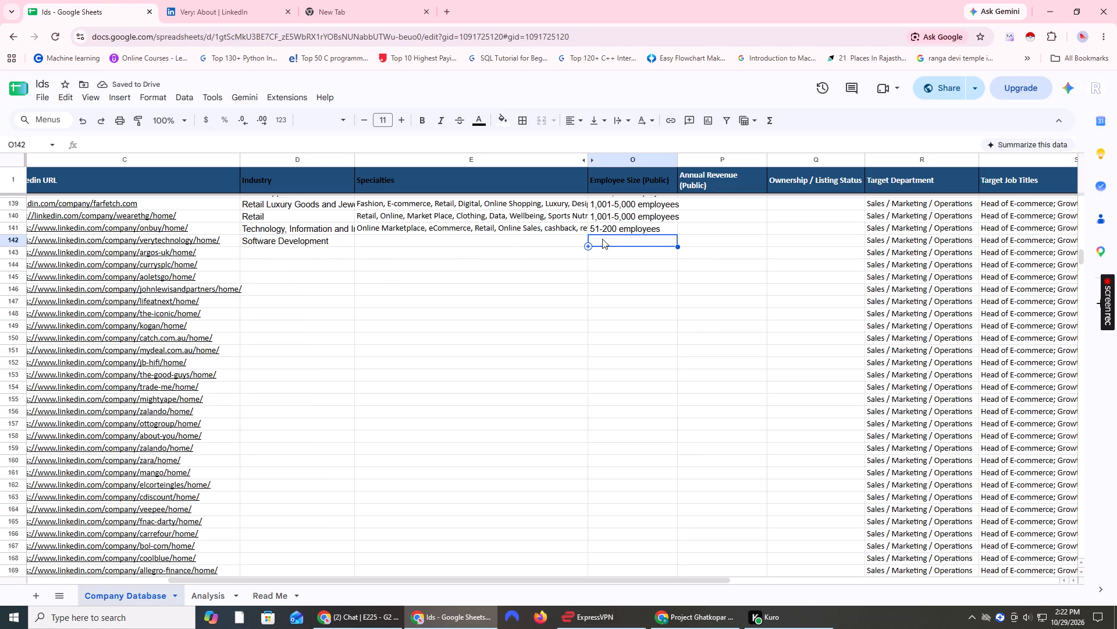
key("ctrl+v")
Copy the full specialties list from the Very page into the Specialties cell of row 142 as plain text, using the blank browser page.
left_click(237, 0)
triple_click(342, 542)
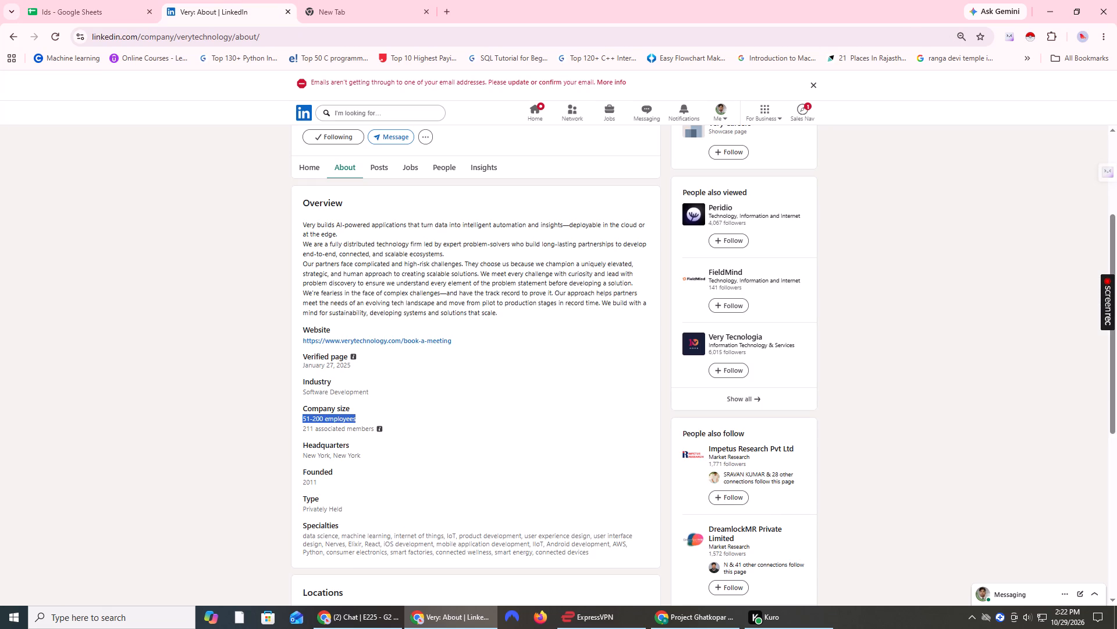
key("ctrl+c")
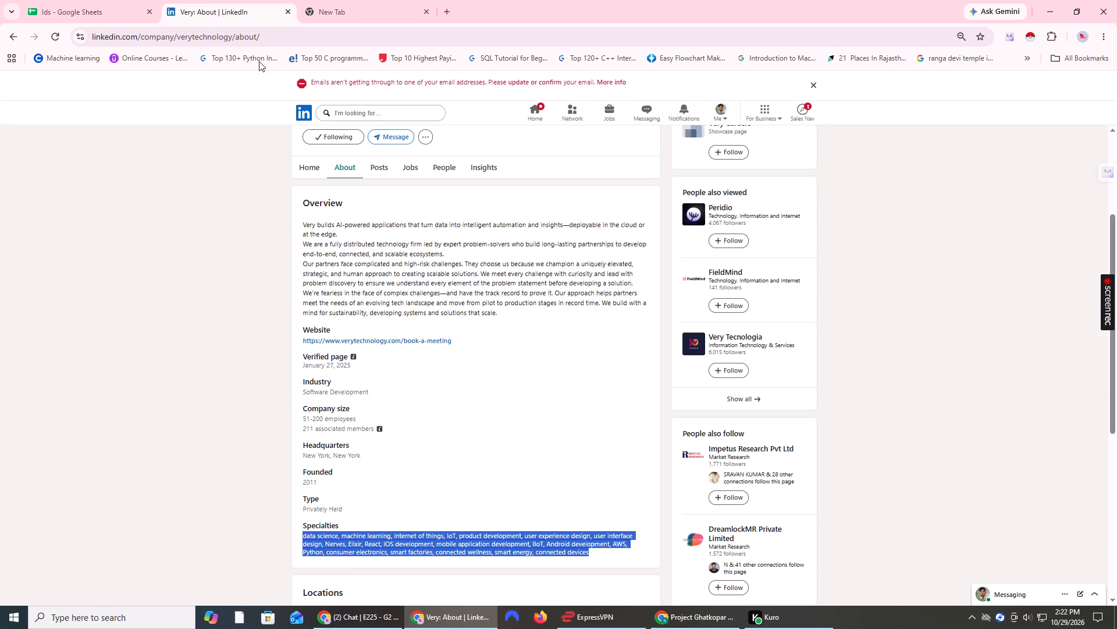
left_click(354, 0)
left_click(367, 35)
key("ctrl+a")
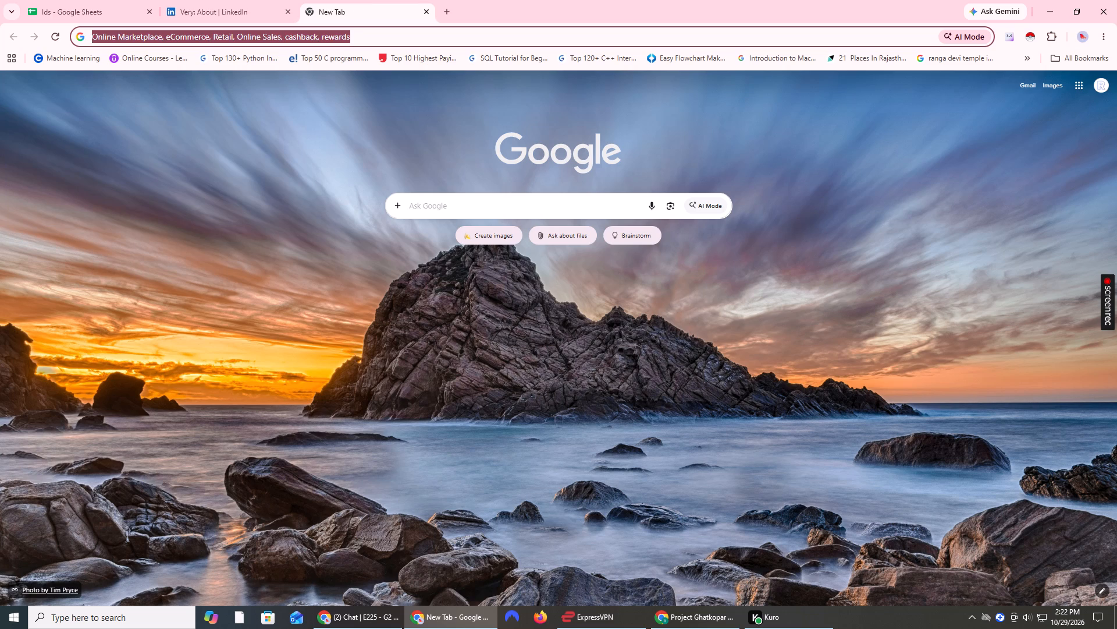
key("ctrl+shift+v")
left_click(347, 34)
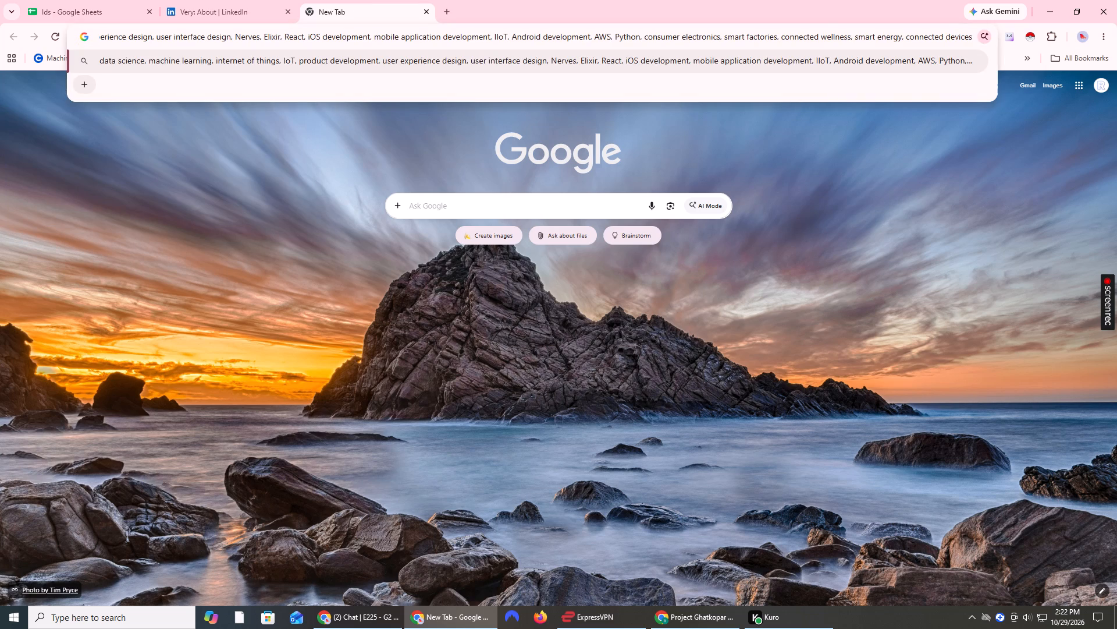
key("ctrl+a")
key("ctrl+v")
key("ctrl+c")
key("ctrl+c")
left_click(356, 36)
key("ctrl+a")
key("ctrl+c")
left_click(91, 0)
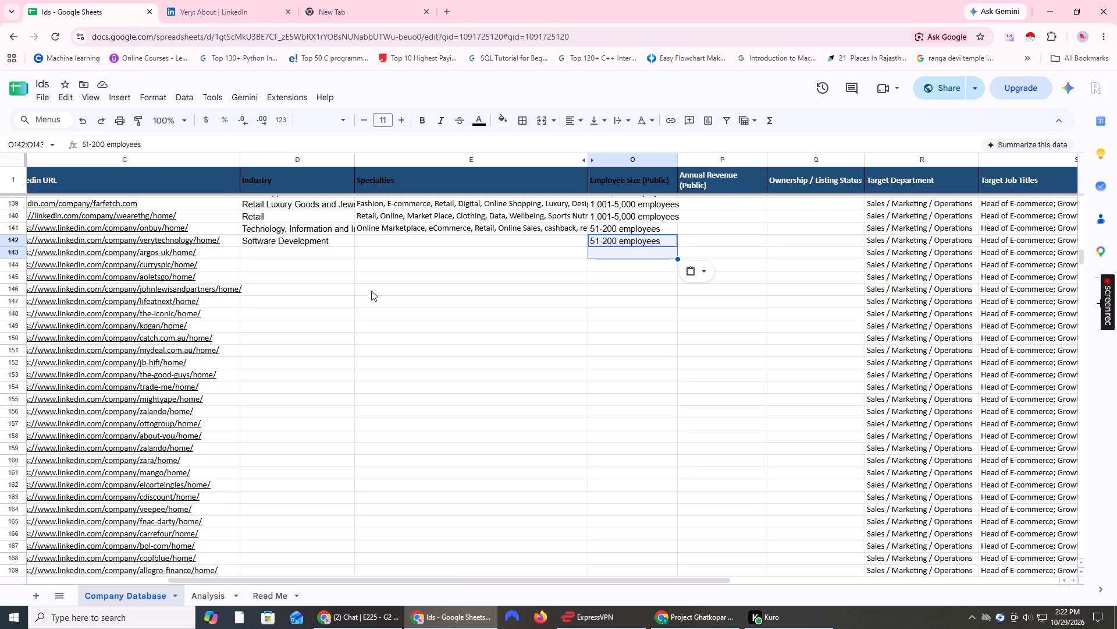
left_click(370, 242)
key("ctrl+v")
left_click(311, 289)
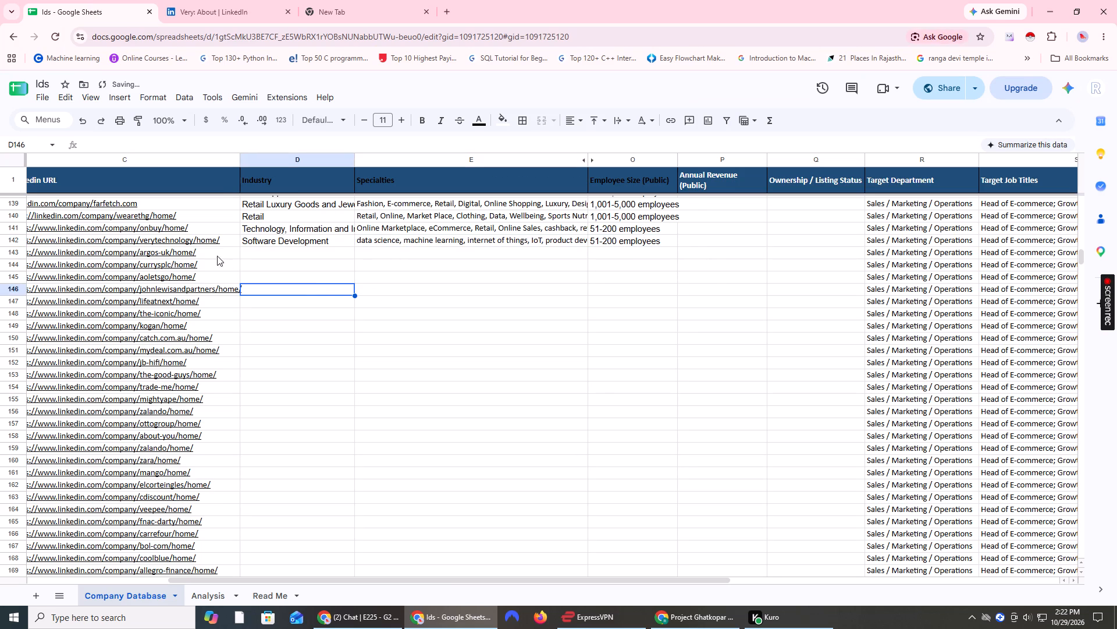
Open Argos's LinkedIn About page from the URL in row 143, closing the Very page, and follow the company.
left_click(180, 251)
left_click(128, 273)
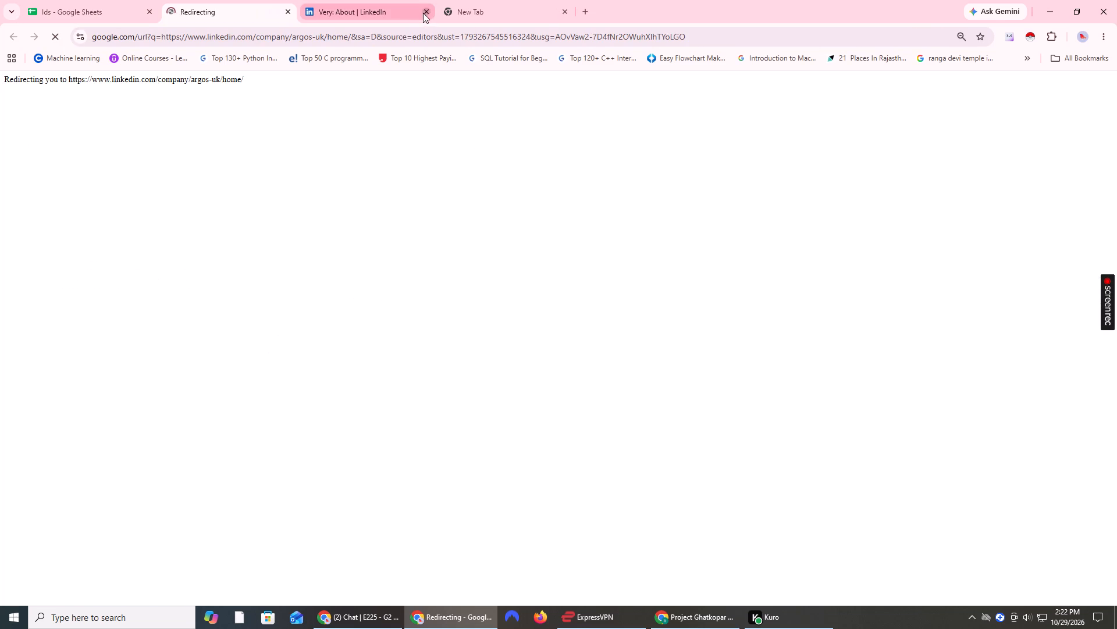
left_click(425, 13)
left_click(95, 0)
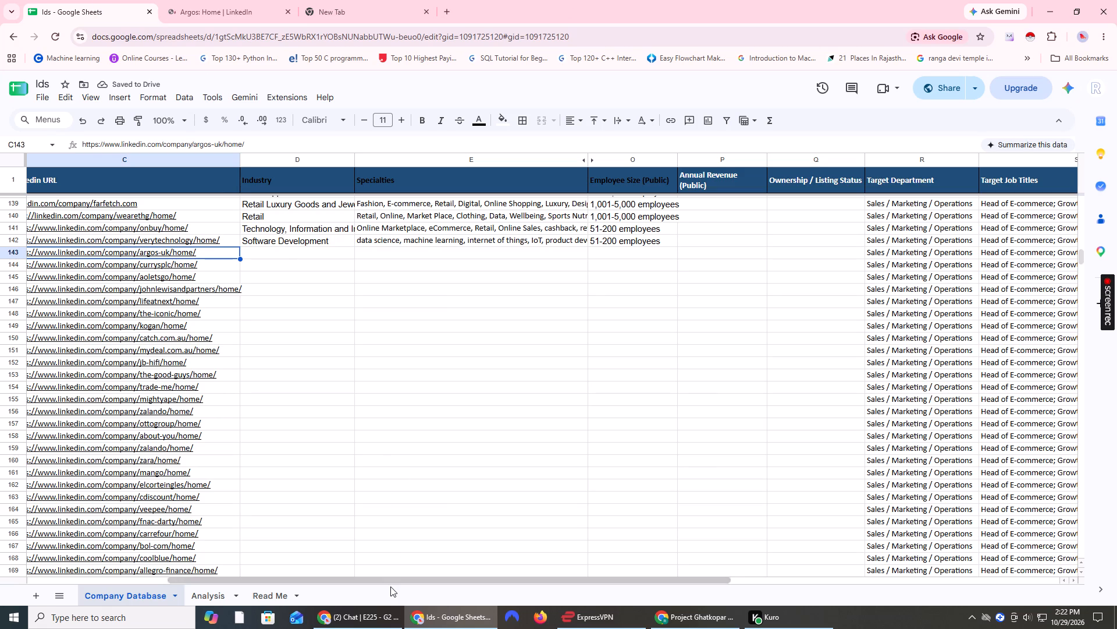
left_click_drag(392, 580, 356, 579)
left_click(240, 0)
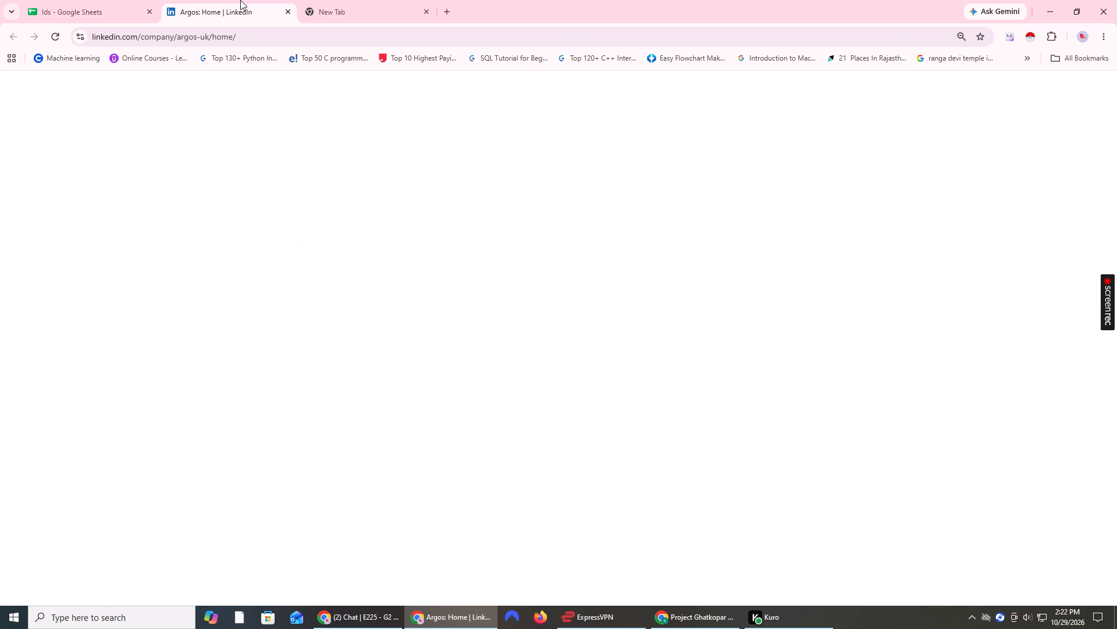
left_click(333, 294)
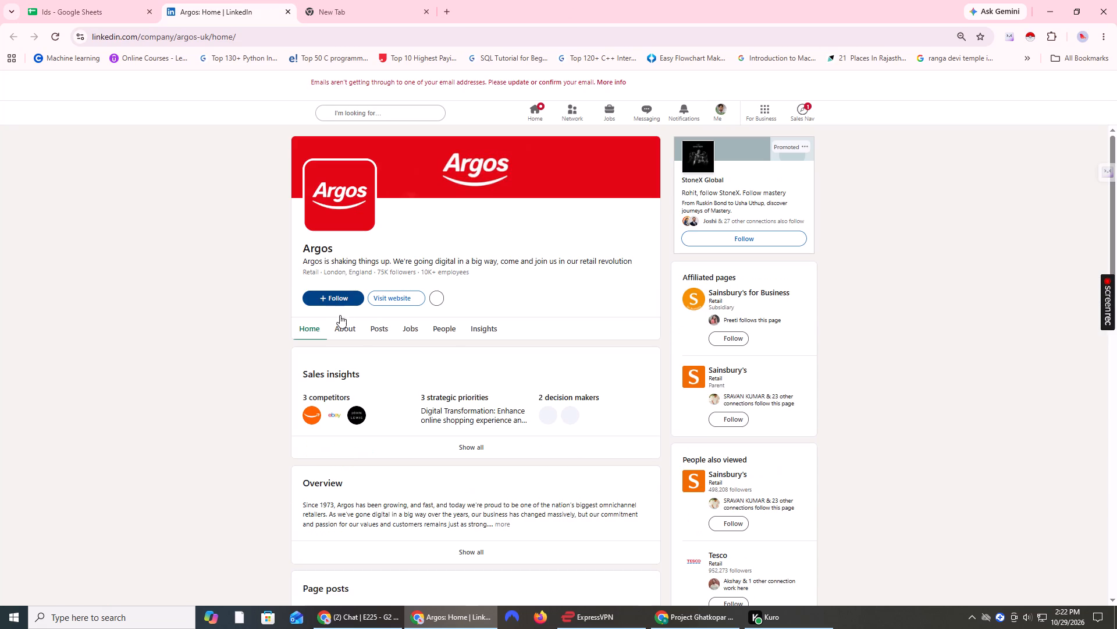
left_click(342, 301)
left_click(350, 334)
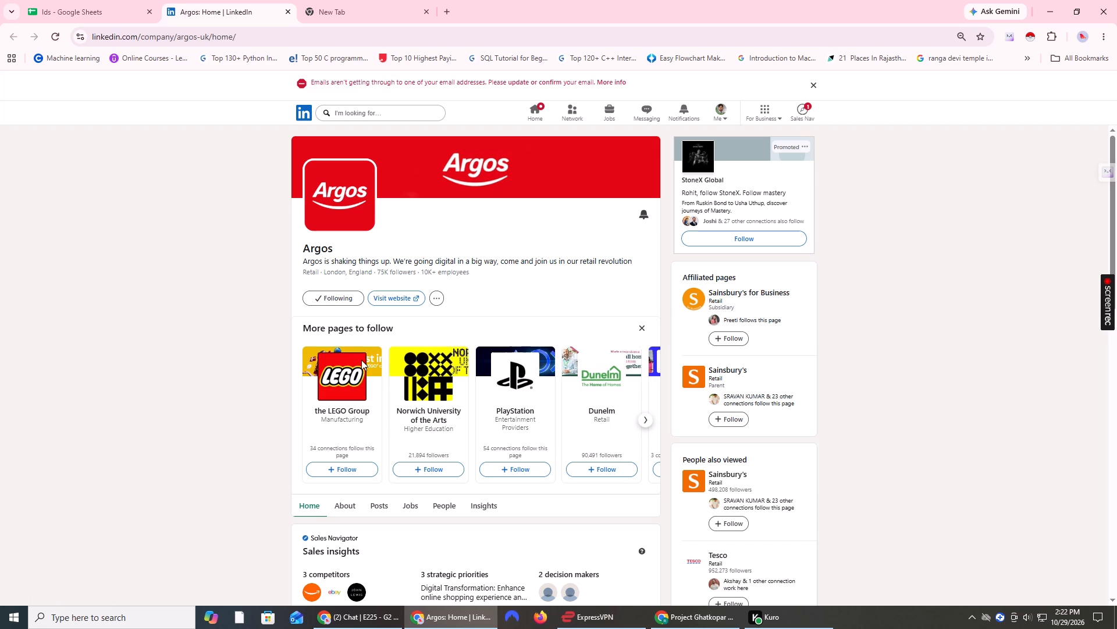
scroll(361, 351, "down", 3)
left_click(350, 330)
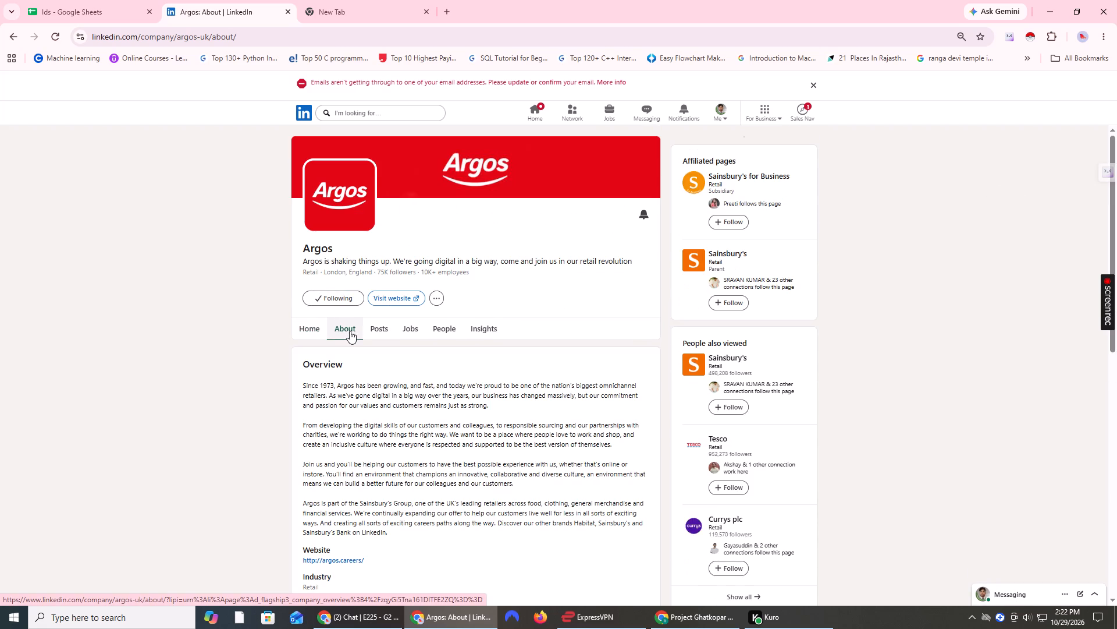
Copy the industry "Retail" from the Argos page into the Industry cell of row 143.
scroll(371, 418, "down", 3)
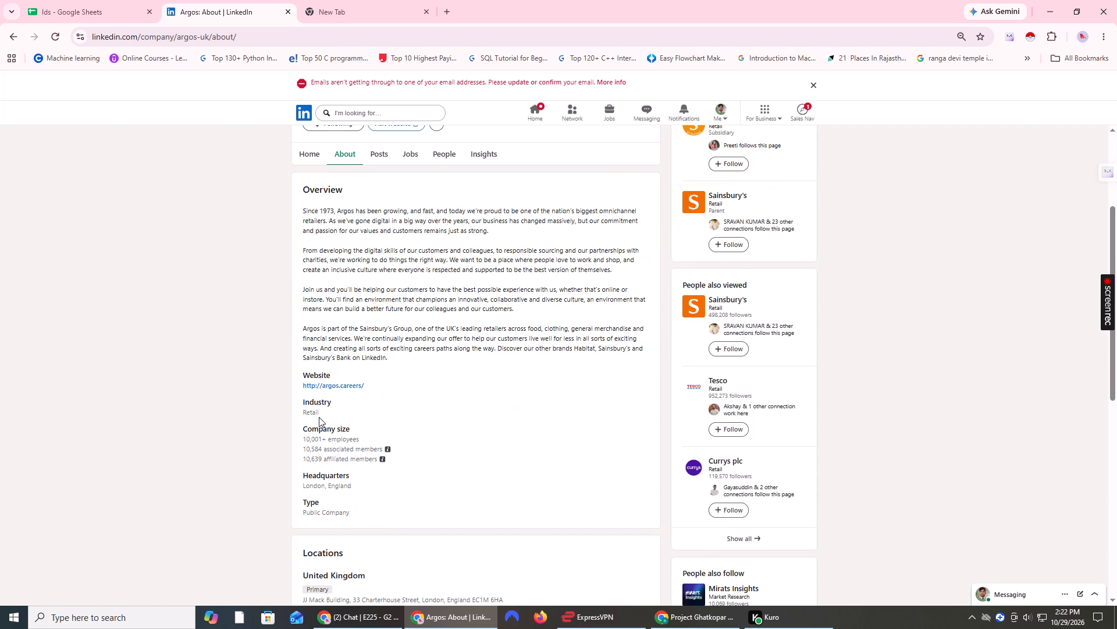
double_click(313, 414)
key("ctrl+c")
left_click(126, 0)
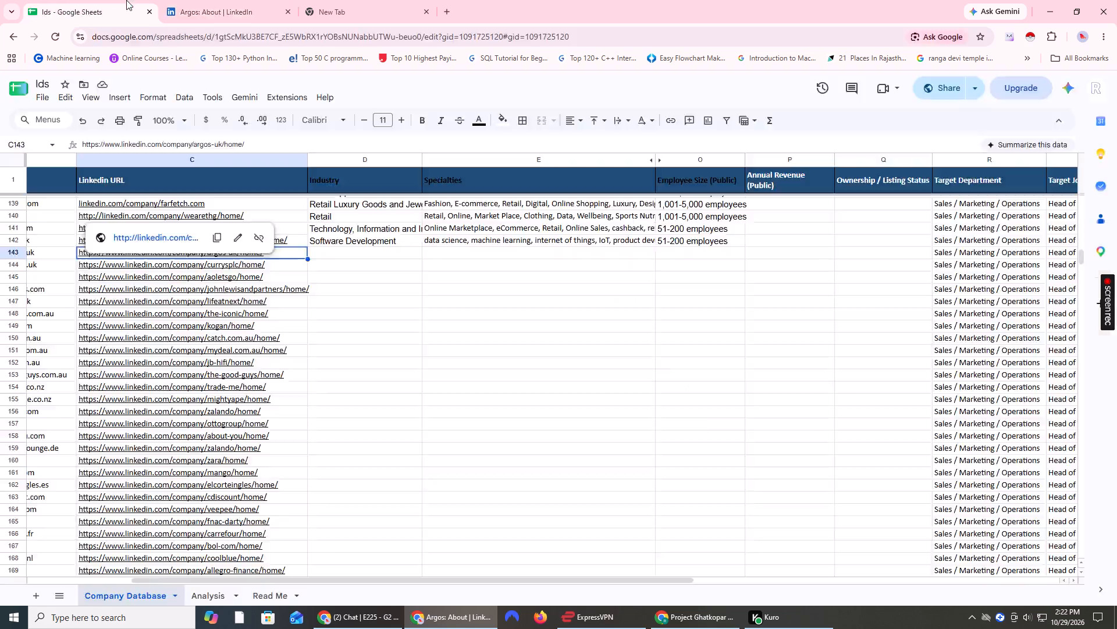
left_click(340, 253)
key("ctrl+v")
Copy the company size "10,001+ employees" from the Argos page into the Employee Size cell of row 143.
left_click(241, 0)
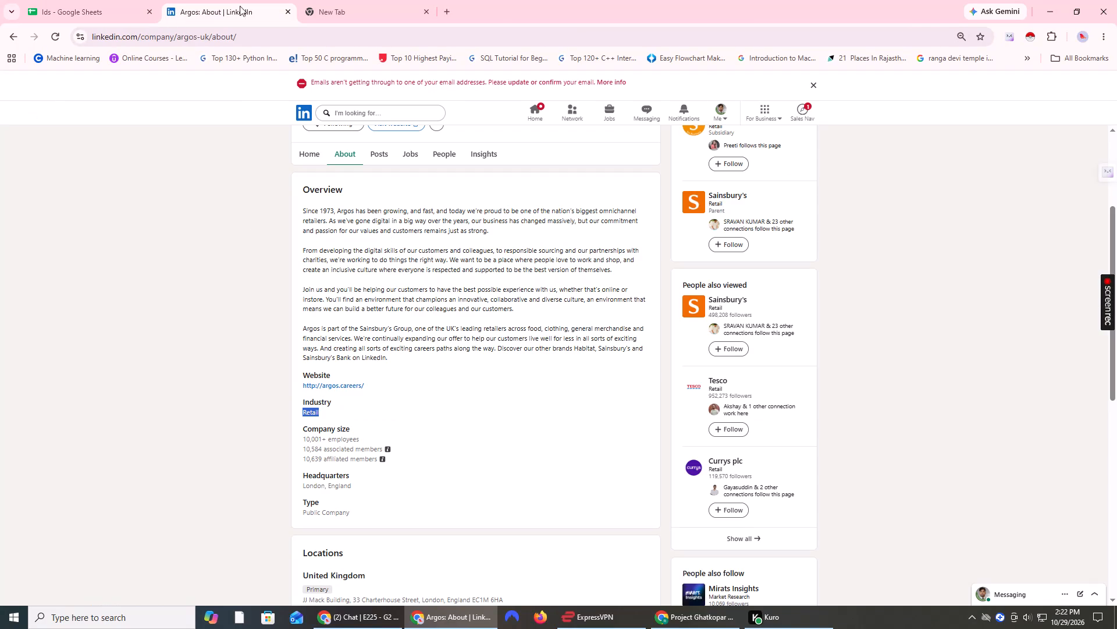
triple_click(330, 432)
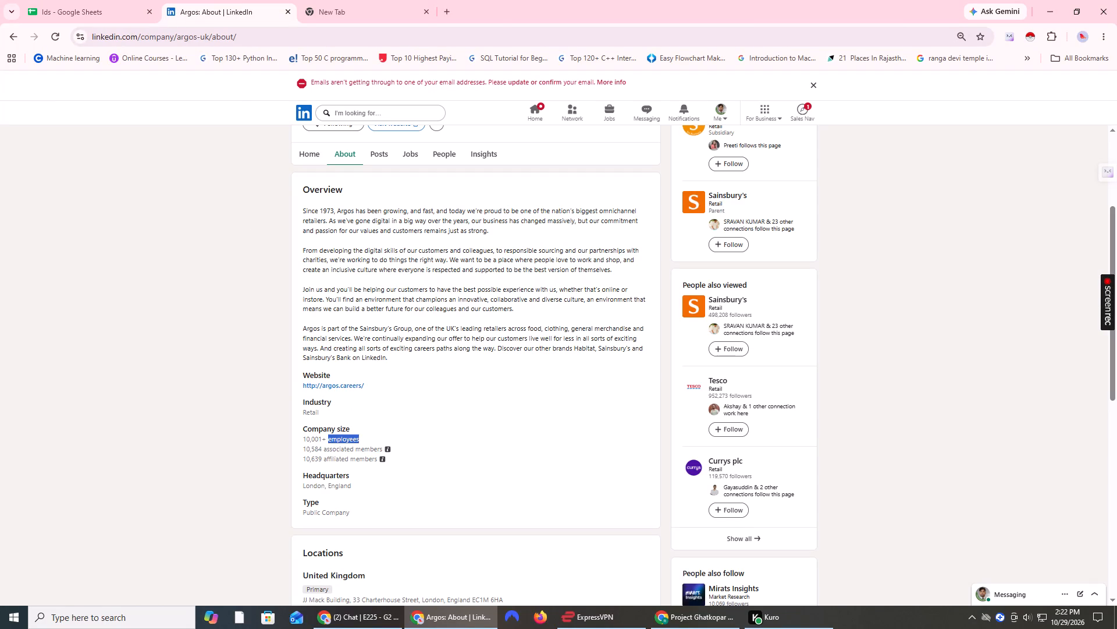
left_click(330, 436)
double_click(330, 436, "ctrl")
key("ctrl+c")
left_click(24, 0)
left_click(469, 252)
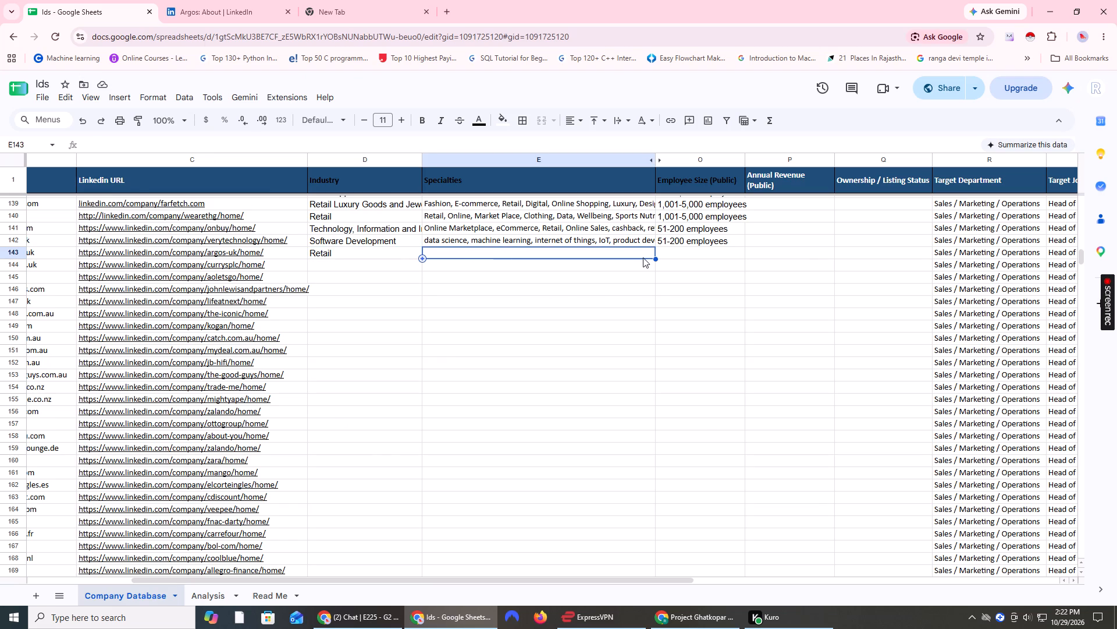
left_click(666, 255)
key("ctrl+v")
Open Currys plc's LinkedIn About page from the URL in row 144, closing the Argos page, and follow the company.
left_click(248, 0)
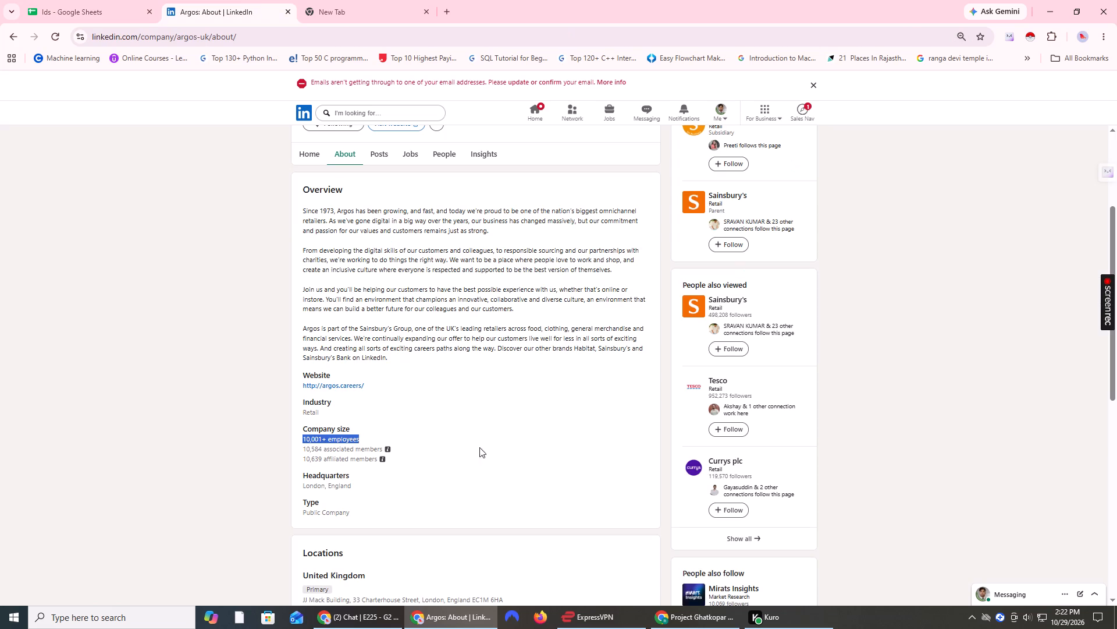
left_click(88, 0)
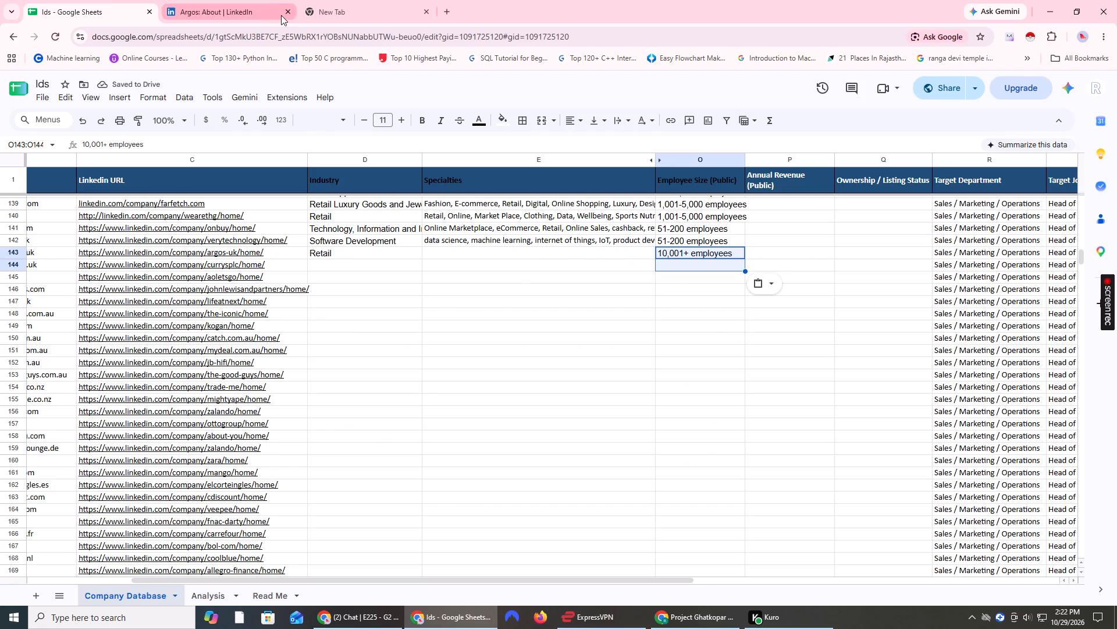
left_click(288, 6)
left_click(287, 10)
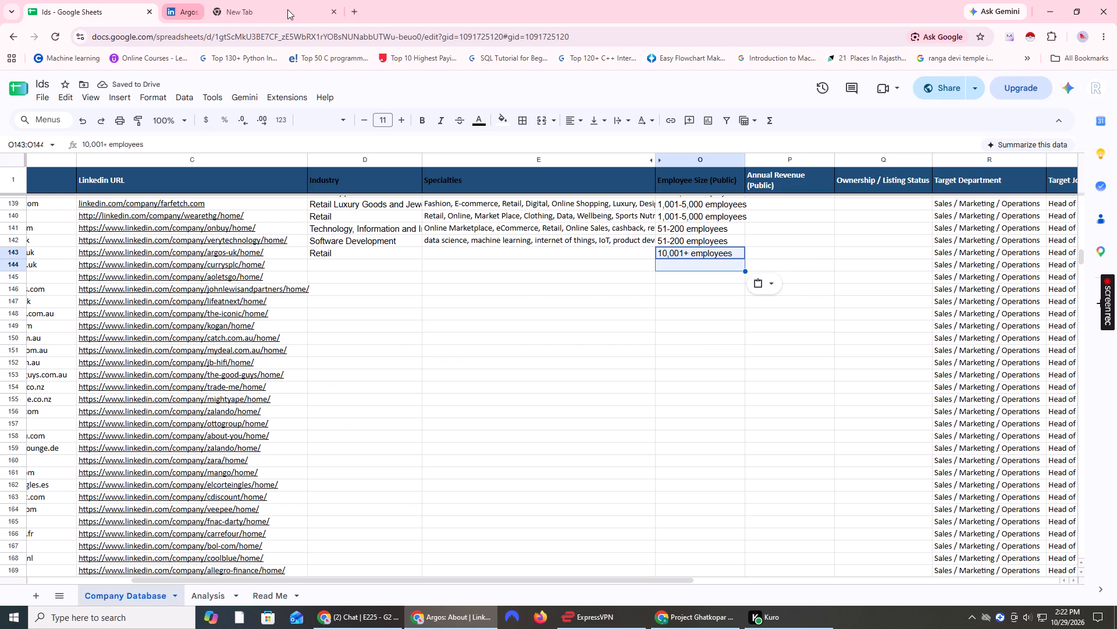
left_click(240, 264)
left_click(154, 285)
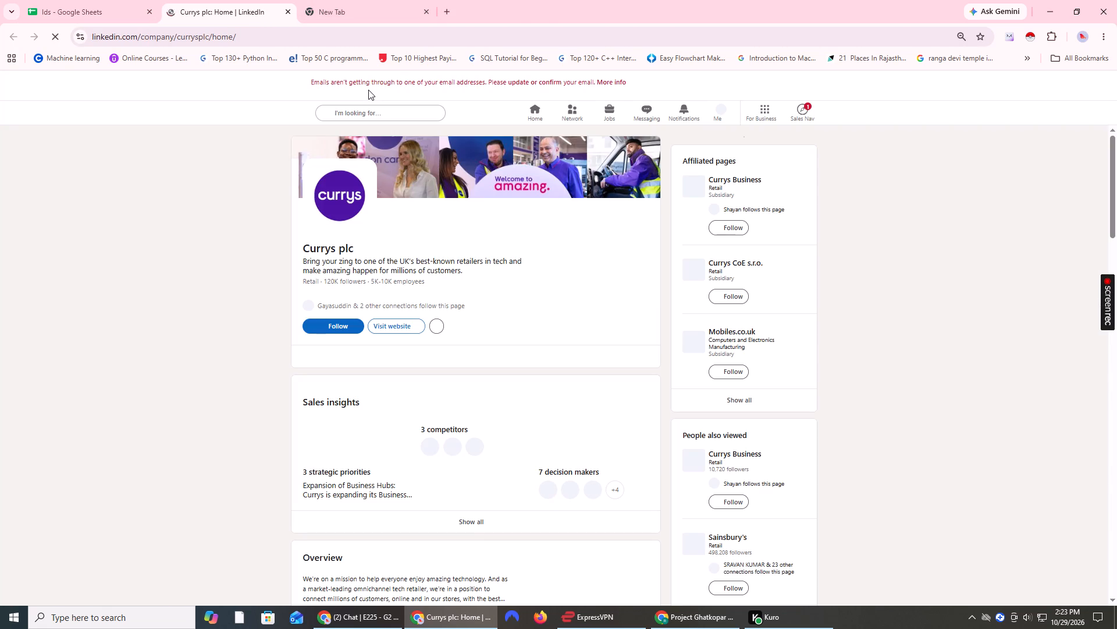
left_click(329, 326)
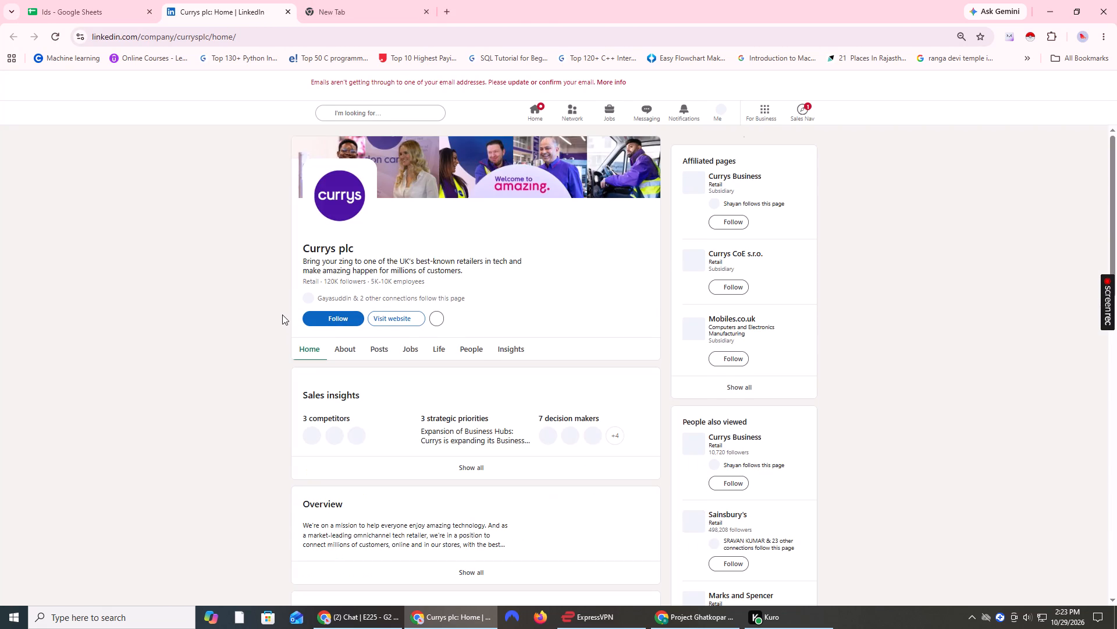
left_click(343, 342)
left_click(337, 321)
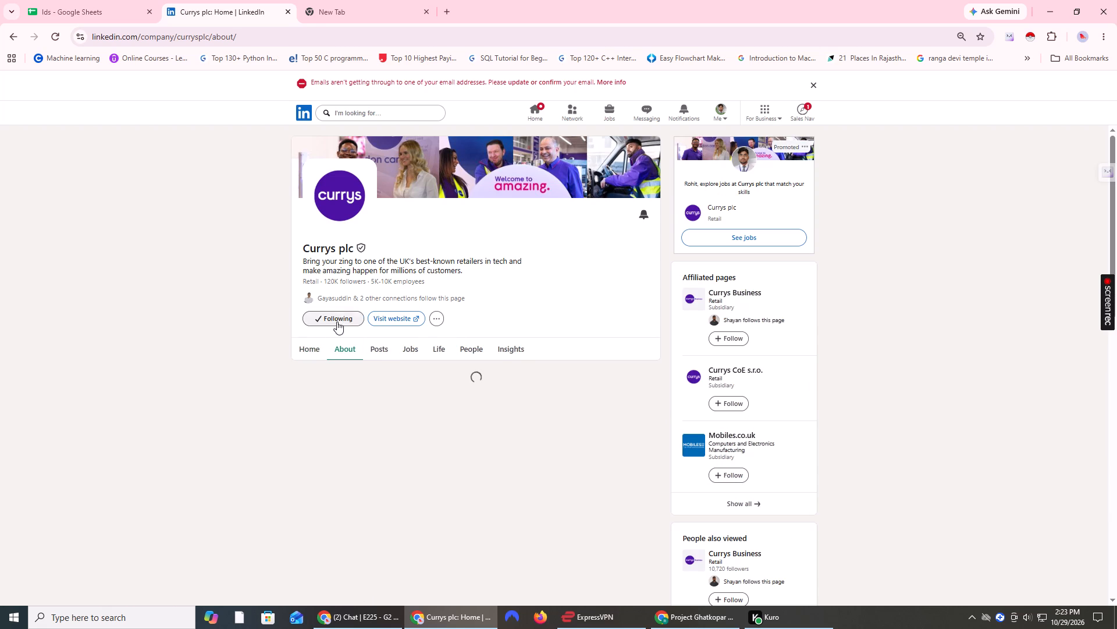
Copy the industry "Retail" from the Currys plc page into the Industry cell of row 144.
scroll(392, 257, "down", 11)
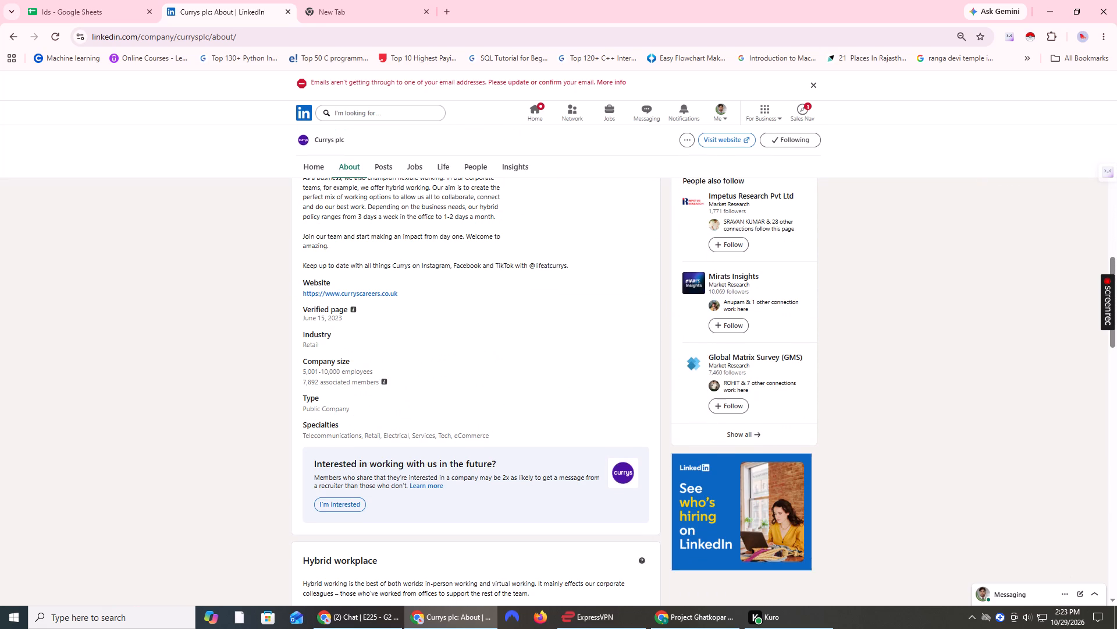
double_click(311, 344)
key("ctrl+c")
left_click(94, 0)
left_click(319, 270)
key("ctrl+v")
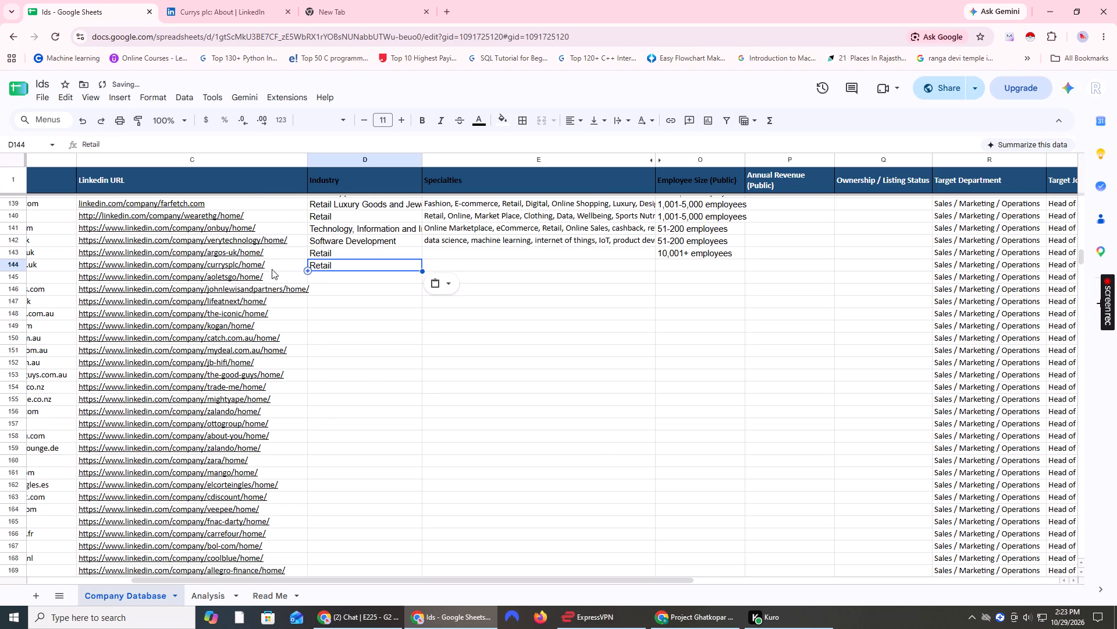
Copy the company size "5,001-10,000 employees" from the Currys plc page into the Employee Size cell of row 144.
left_click(244, 0)
triple_click(324, 373)
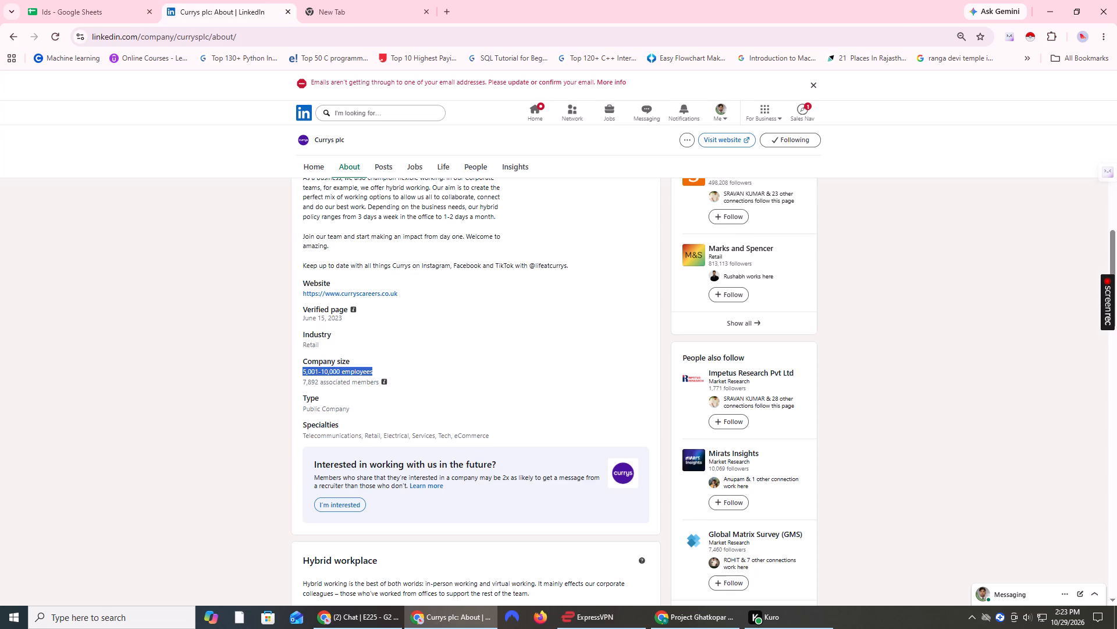
key("ctrl+c")
left_click(112, 0)
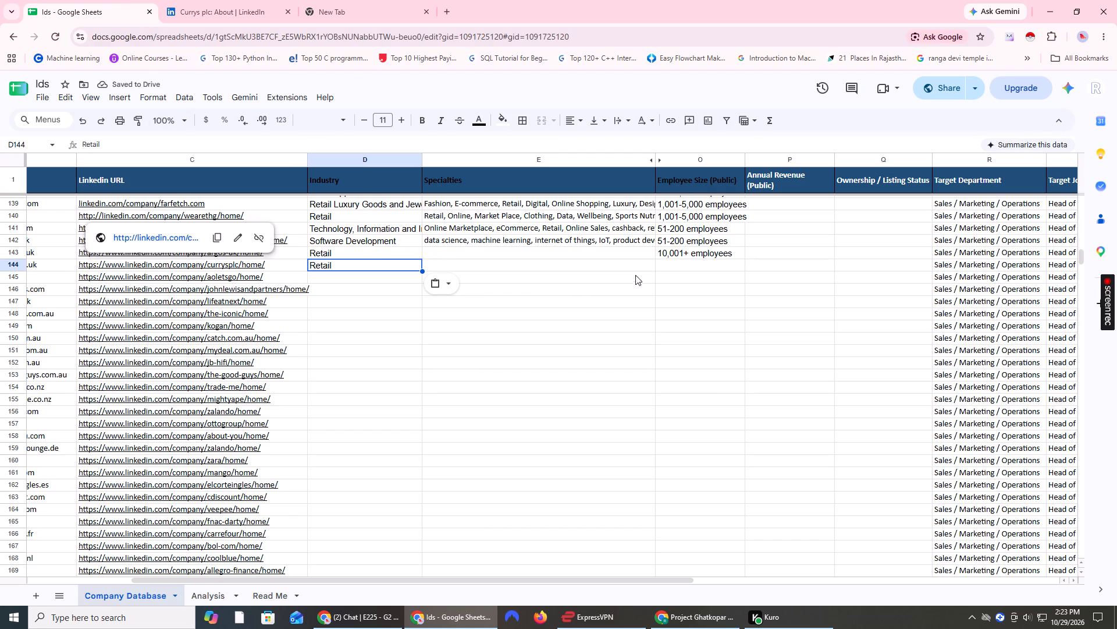
left_click(666, 268)
key("ctrl+v")
Copy the specialties "Telecommunications, Retail, Electrical, Services, Tech, eCommerce" from the Currys plc page, via the blank tab's address bar, into row 144's Specialties cell.
left_click(227, 0)
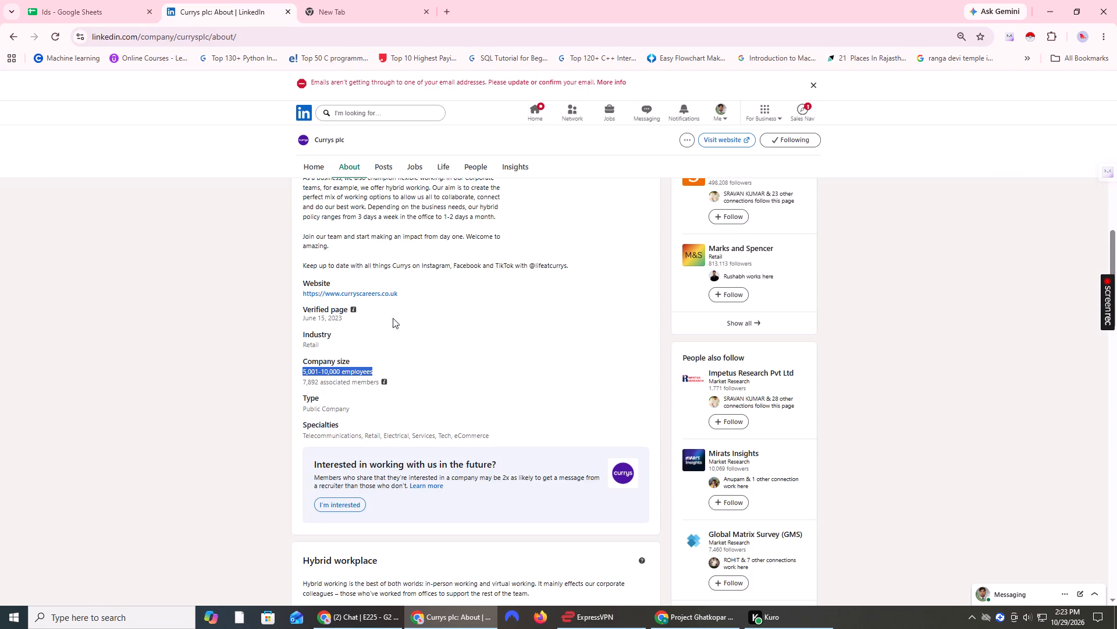
triple_click(345, 435)
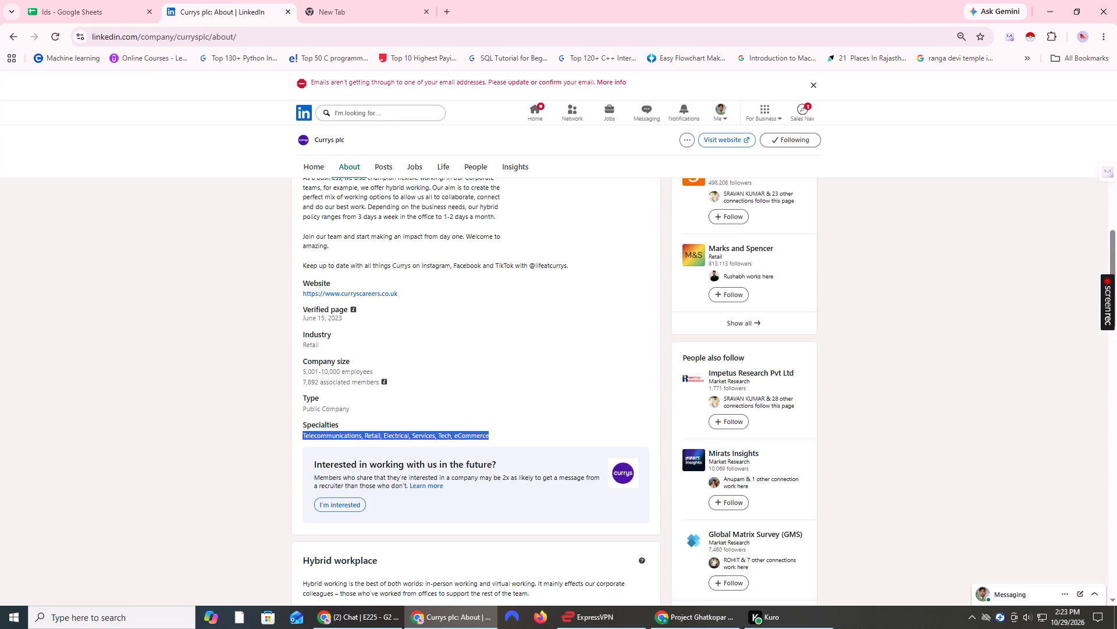
key("ctrl+c")
left_click(89, 0)
left_click(360, 0)
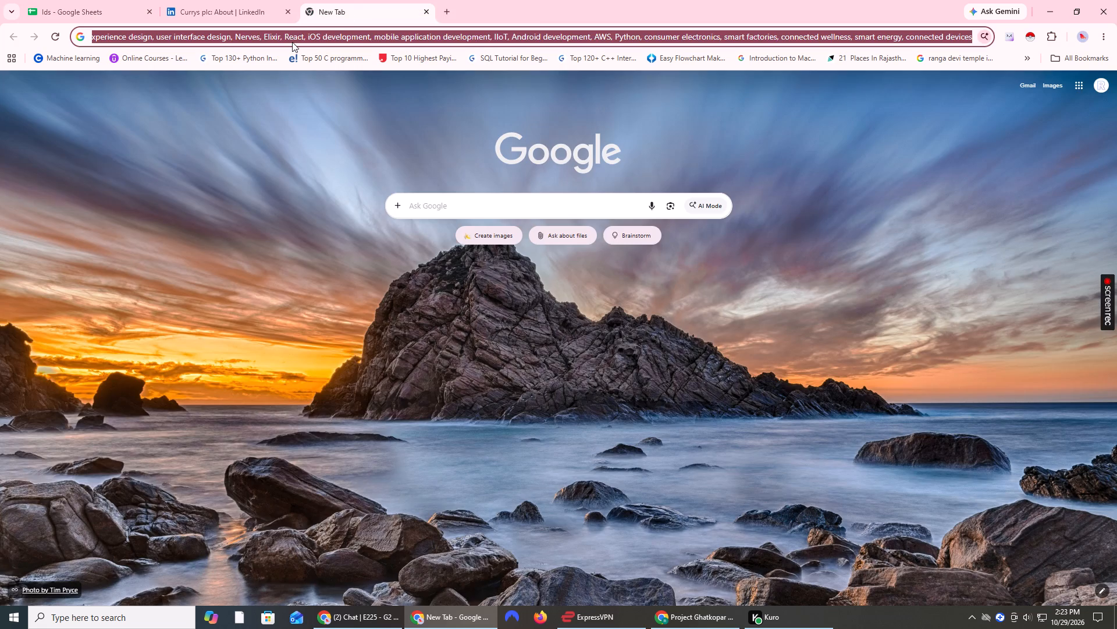
left_click(291, 36)
key("ctrl+a")
key("ctrl+shift+v")
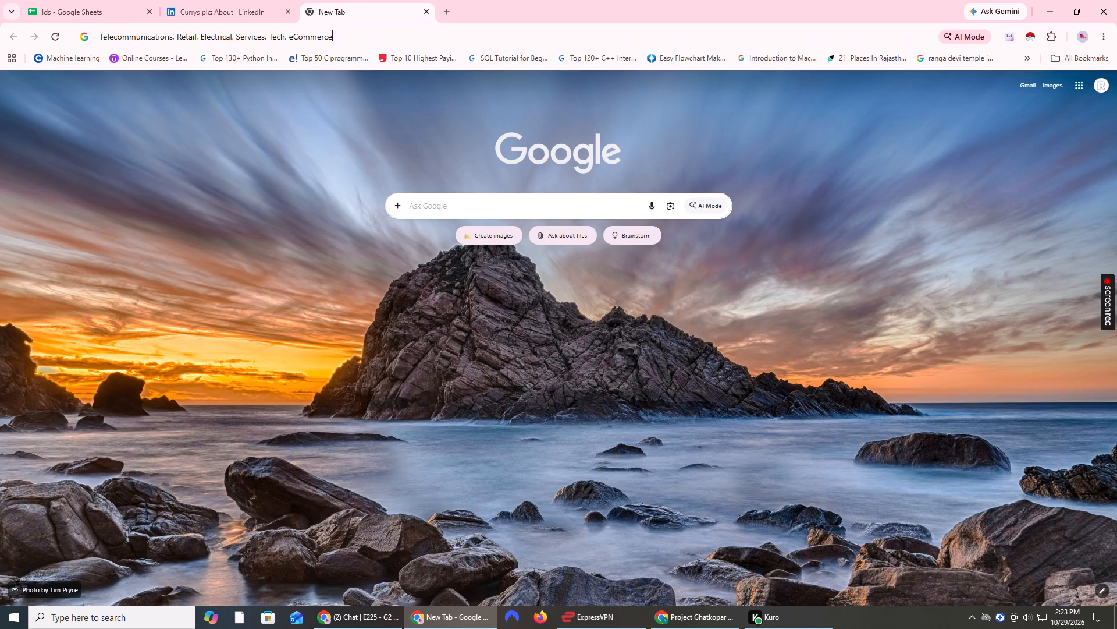
key("ctrl+a")
key("ctrl+c")
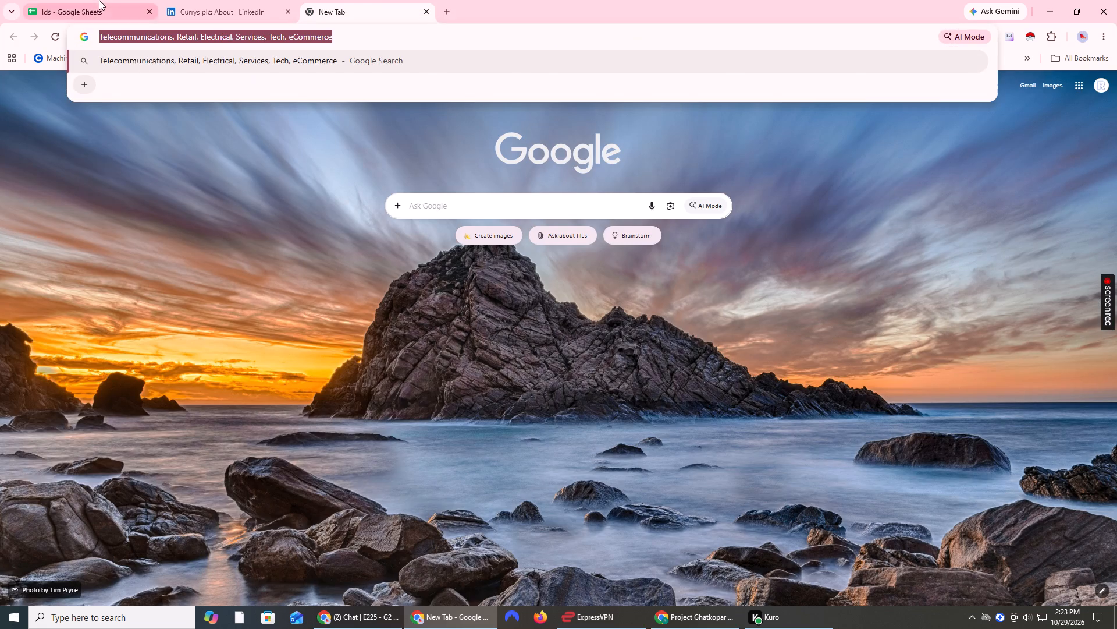
left_click(101, 0)
left_click(464, 271)
key("ctrl+v")
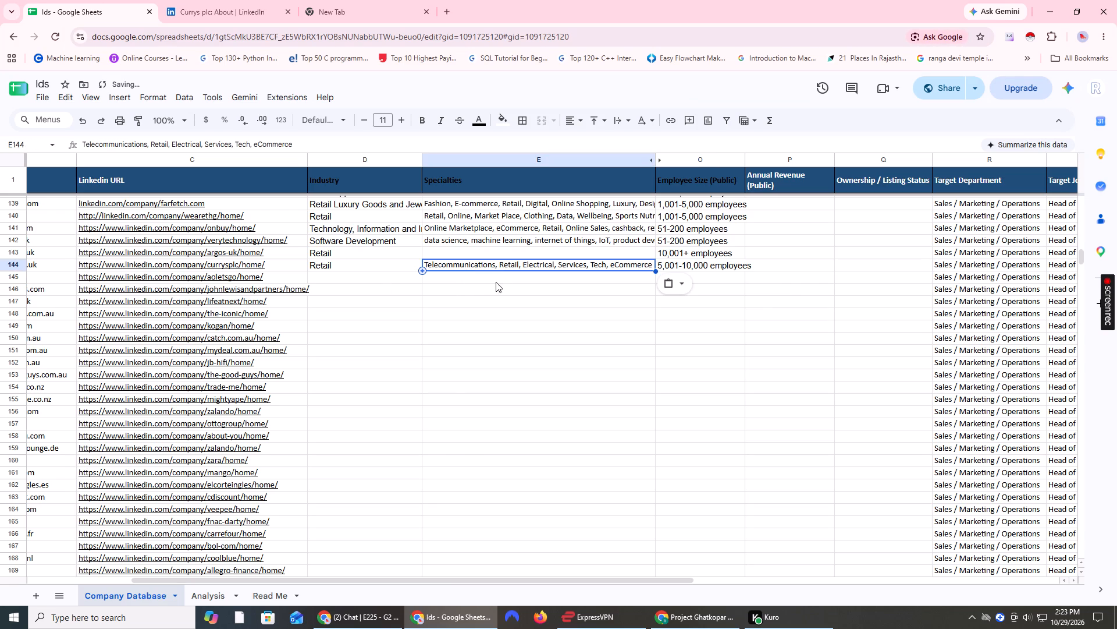
Open AO's LinkedIn About page from the URL in row 145, closing the Currys plc page, and follow the company.
left_click(219, 277)
left_click(164, 296)
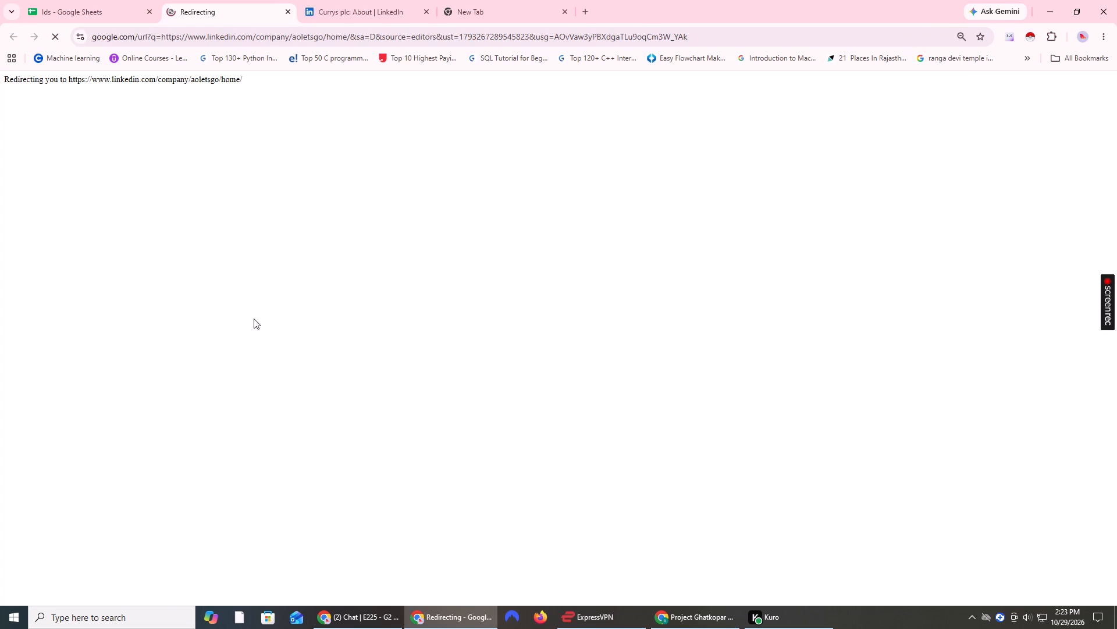
left_click(425, 13)
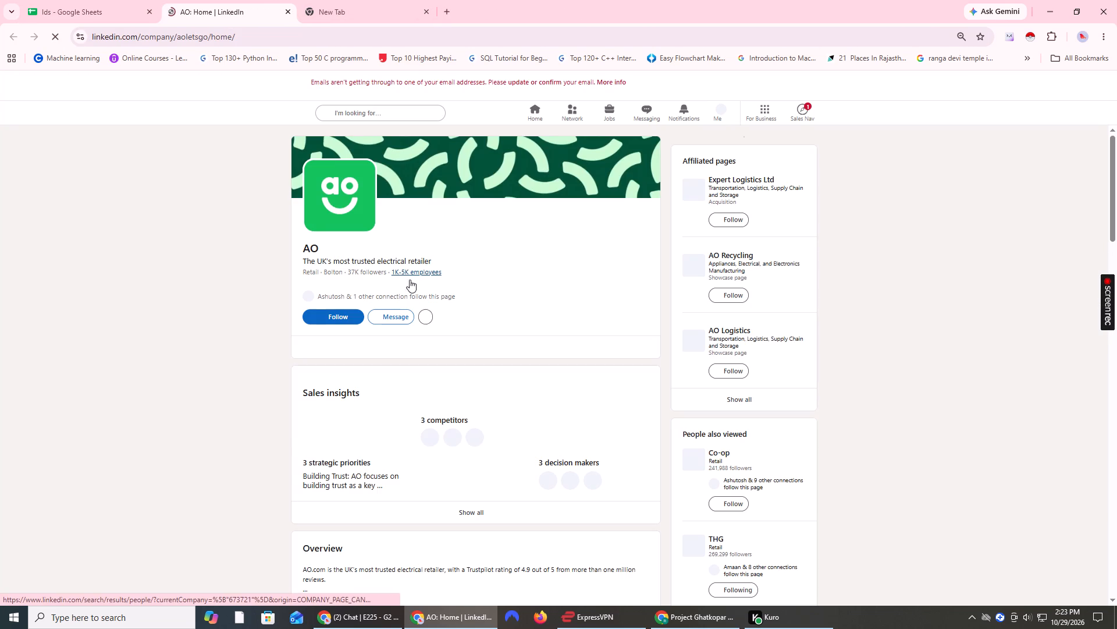
left_click(336, 313)
left_click(344, 342)
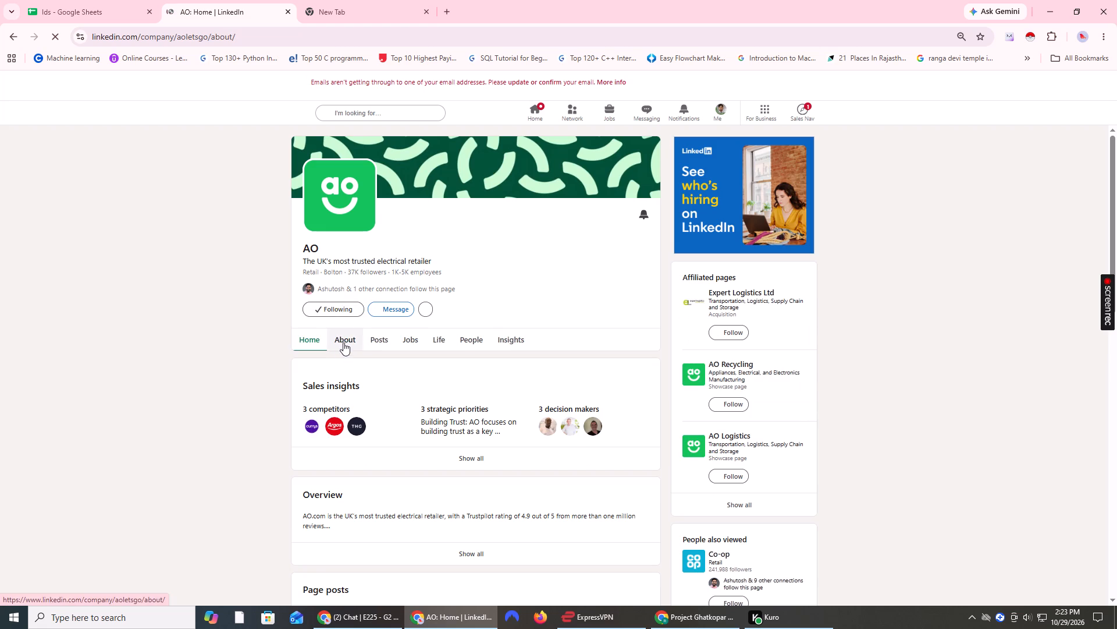
Copy the industry "Retail" from the AO page into the Industry cell of row 145.
scroll(230, 319, "down", 5)
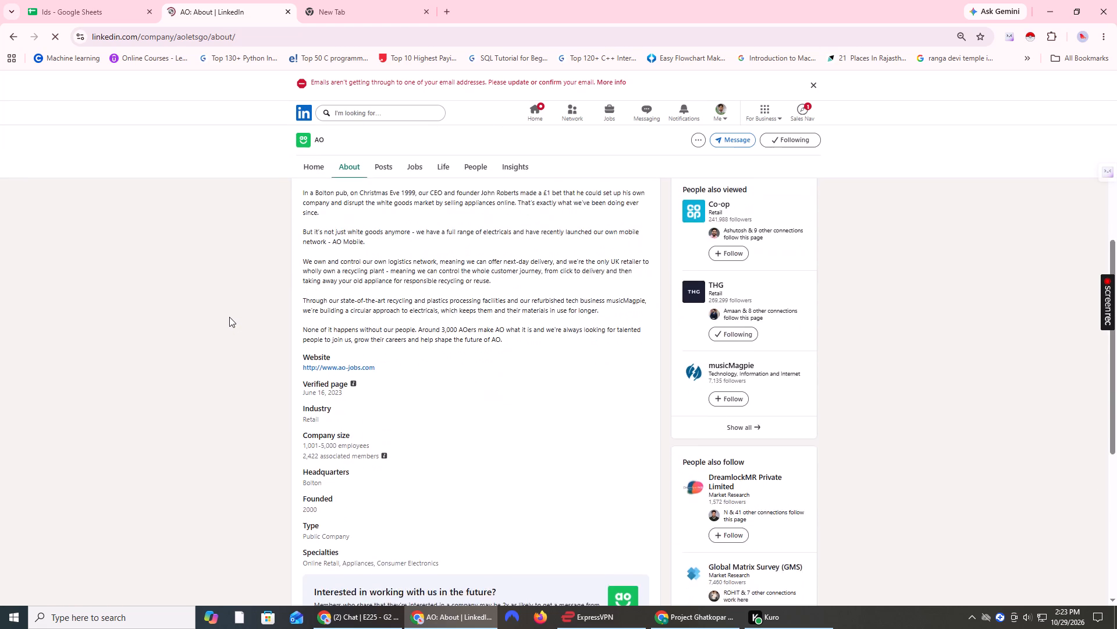
scroll(229, 317, "down", 1)
double_click(313, 303)
key("ctrl+c")
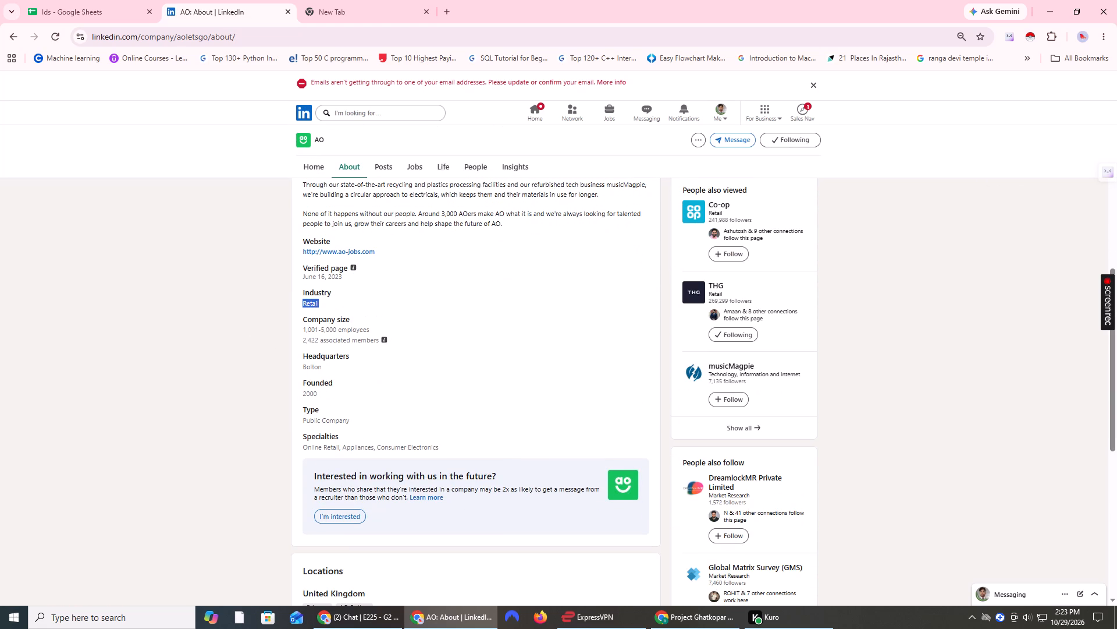
left_click(81, 0)
left_click(332, 284)
key("ctrl+v")
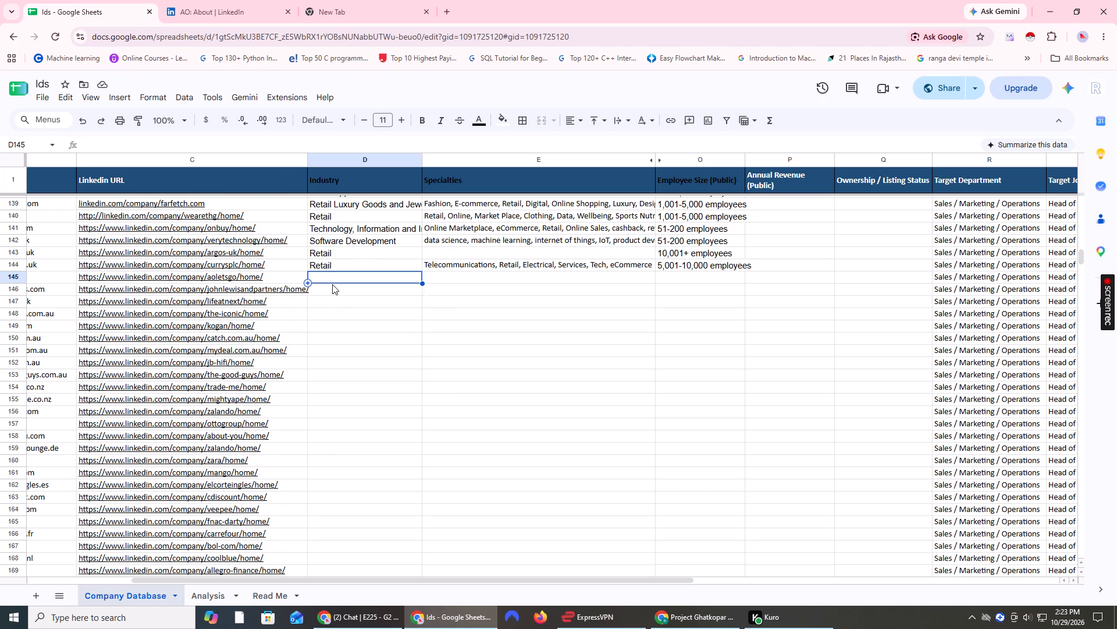
Copy the company size "1,001-5,000 employees" from the AO page into the Employee Size cell of row 145.
left_click(204, 0)
triple_click(328, 330)
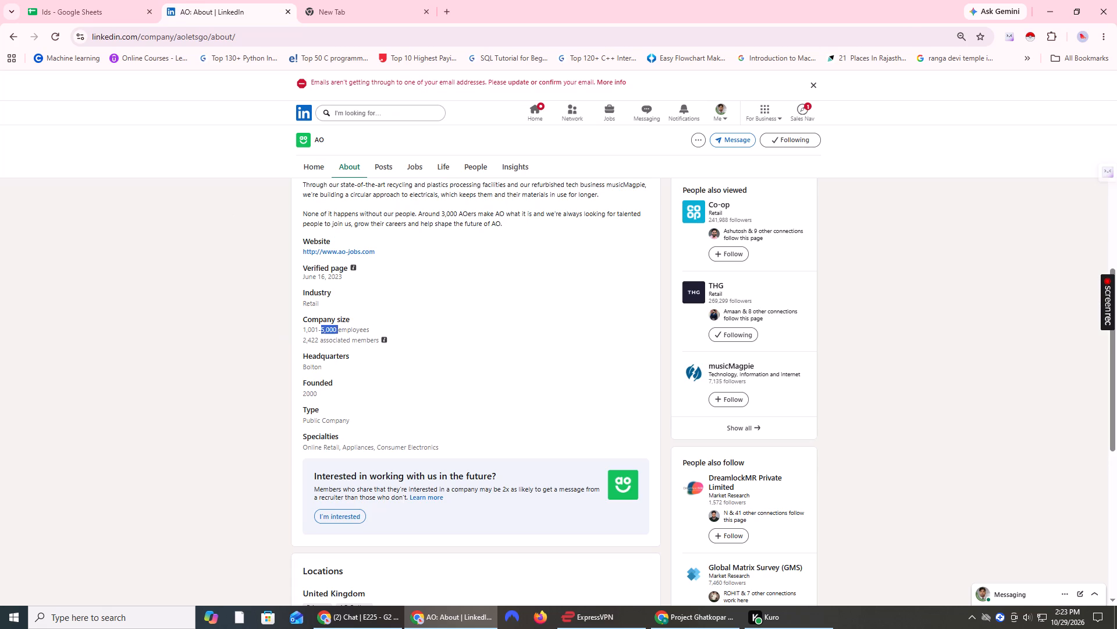
key("ctrl+c")
left_click(61, 0)
left_click(684, 271)
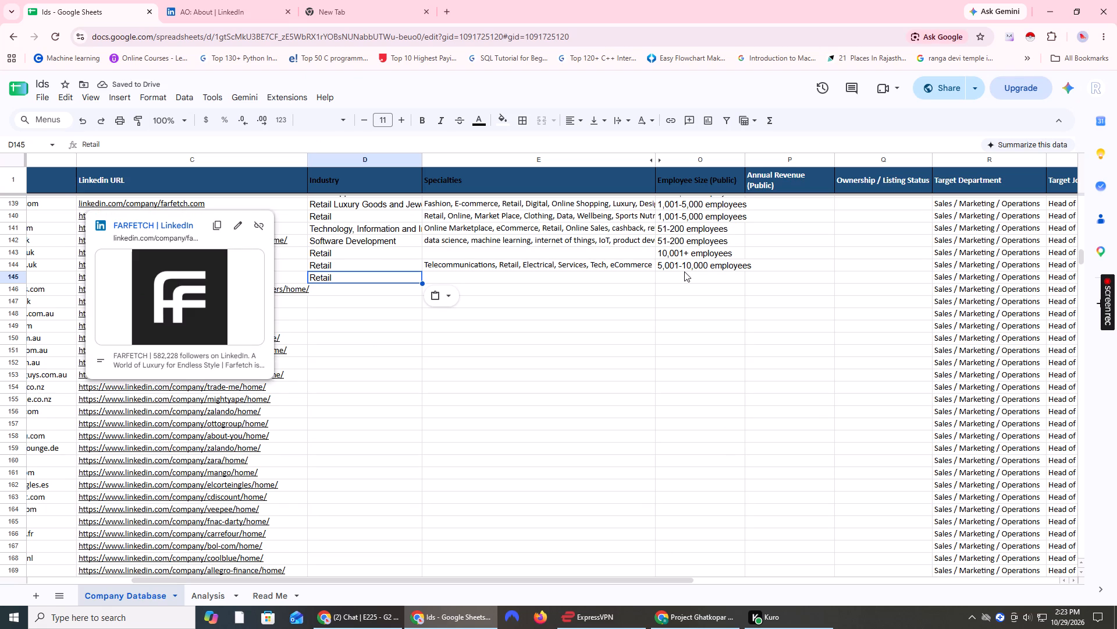
left_click(674, 278)
key("ctrl+v")
Copy the specialties "Online Retail, Appliances, Consumer Electronics" from the AO page, via the blank tab's address bar, into the Specialties cell of row 145.
left_click(244, 0)
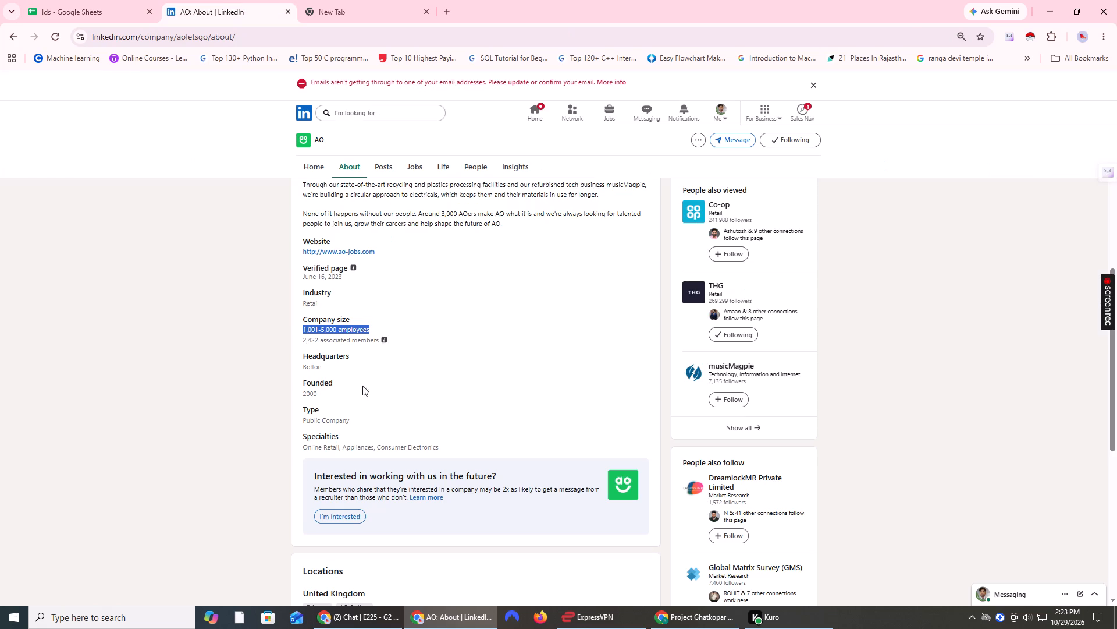
triple_click(344, 448)
key("ctrl+c")
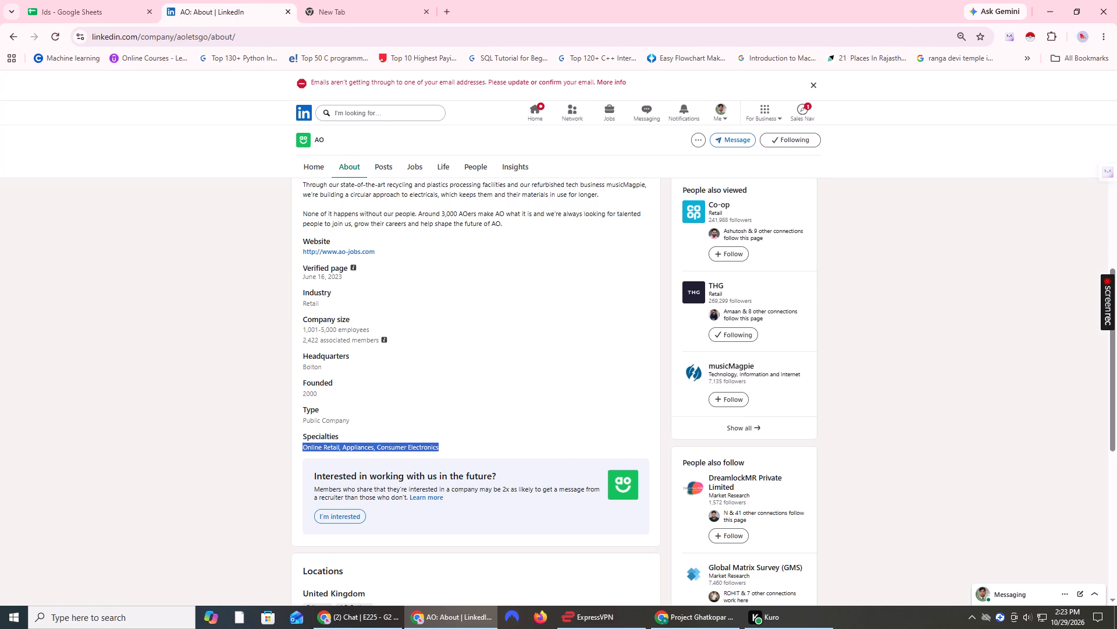
left_click(319, 0)
left_click(297, 36)
left_click_drag(345, 41, 23, 34)
key("ctrl+v")
key("ctrl+a")
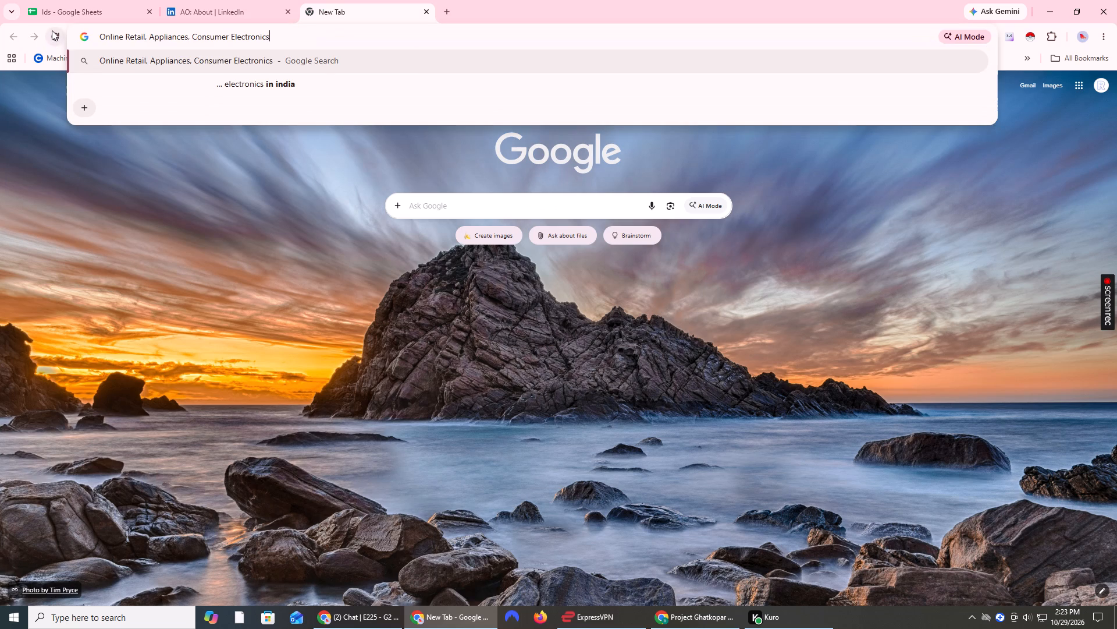
key("ctrl+c")
left_click(77, 0)
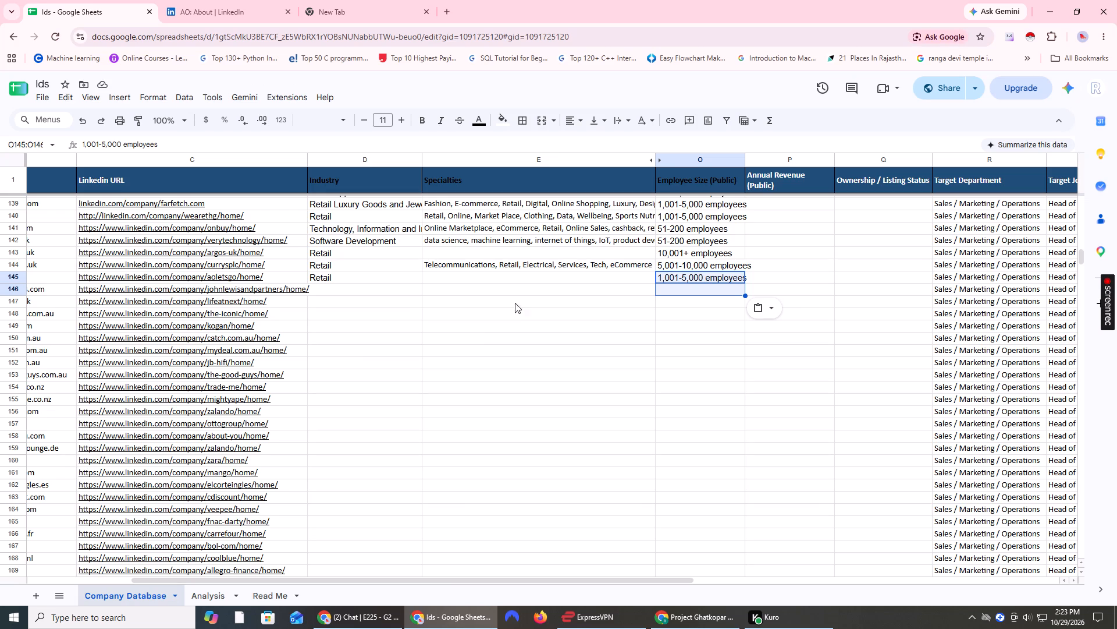
left_click(431, 278)
key("ctrl+v")
left_click(392, 311)
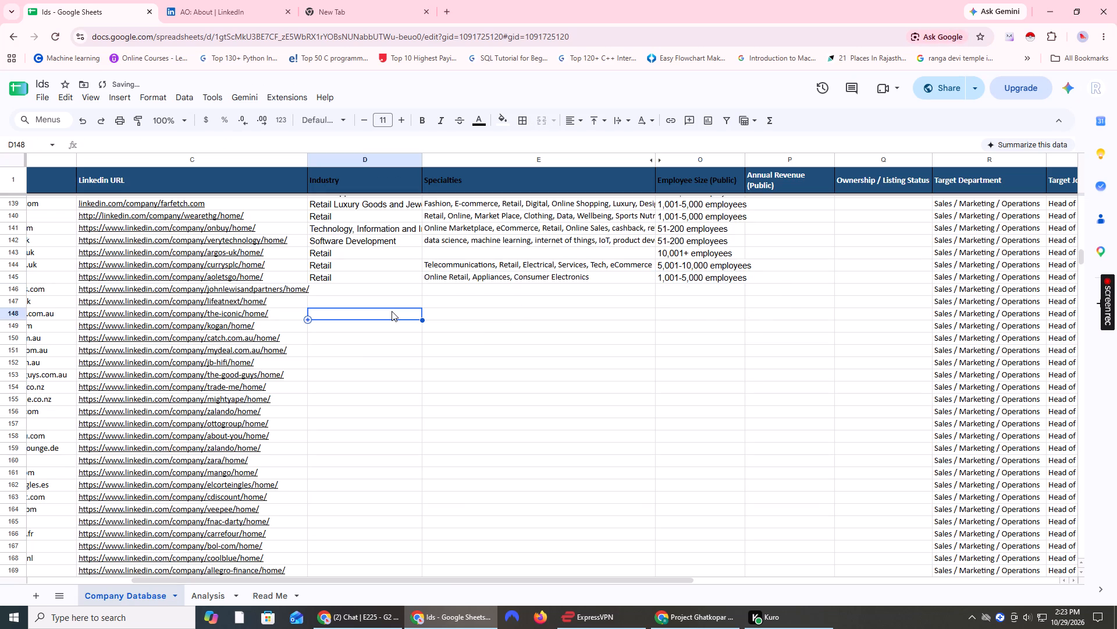
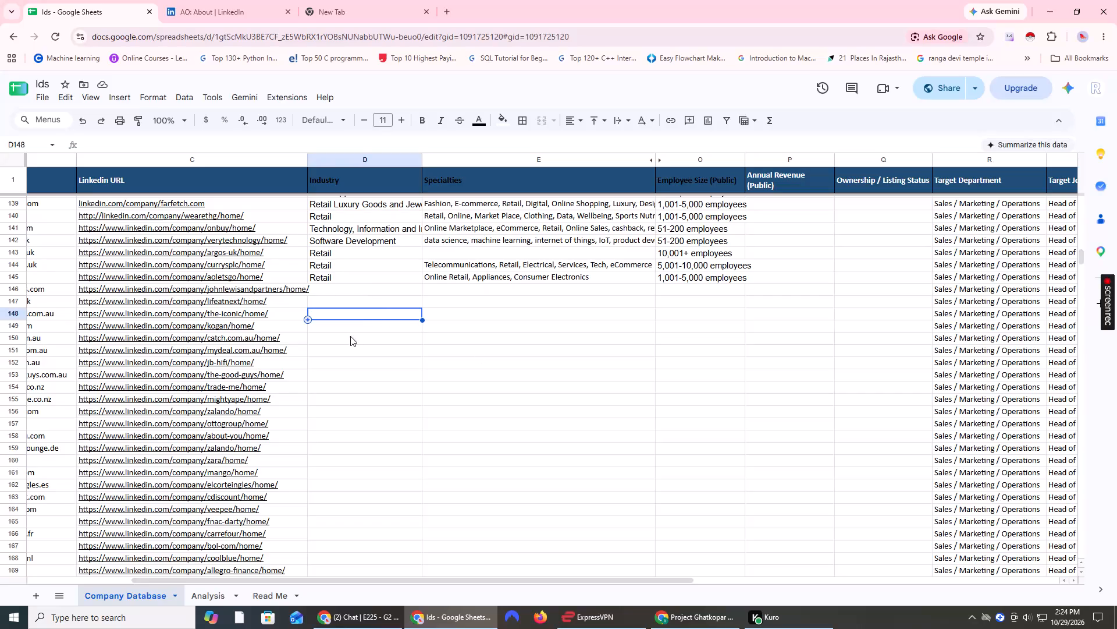
Open John Lewis & Partners' LinkedIn About page from the URL in row 146, closing the AO page, and follow the company.
left_click(218, 291)
left_click(189, 310)
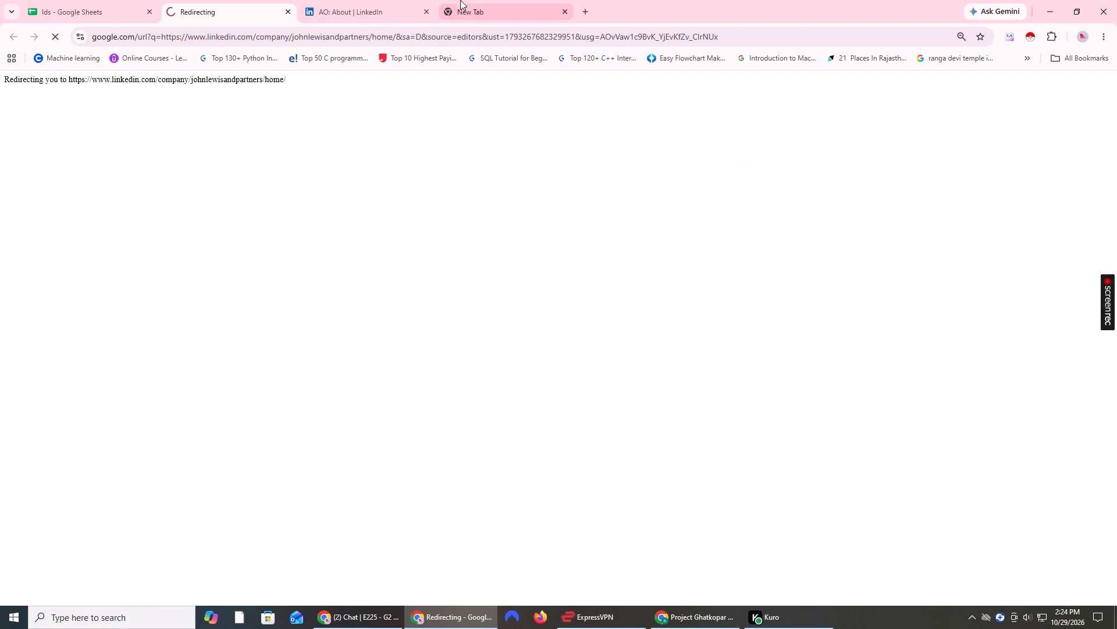
left_click(425, 12)
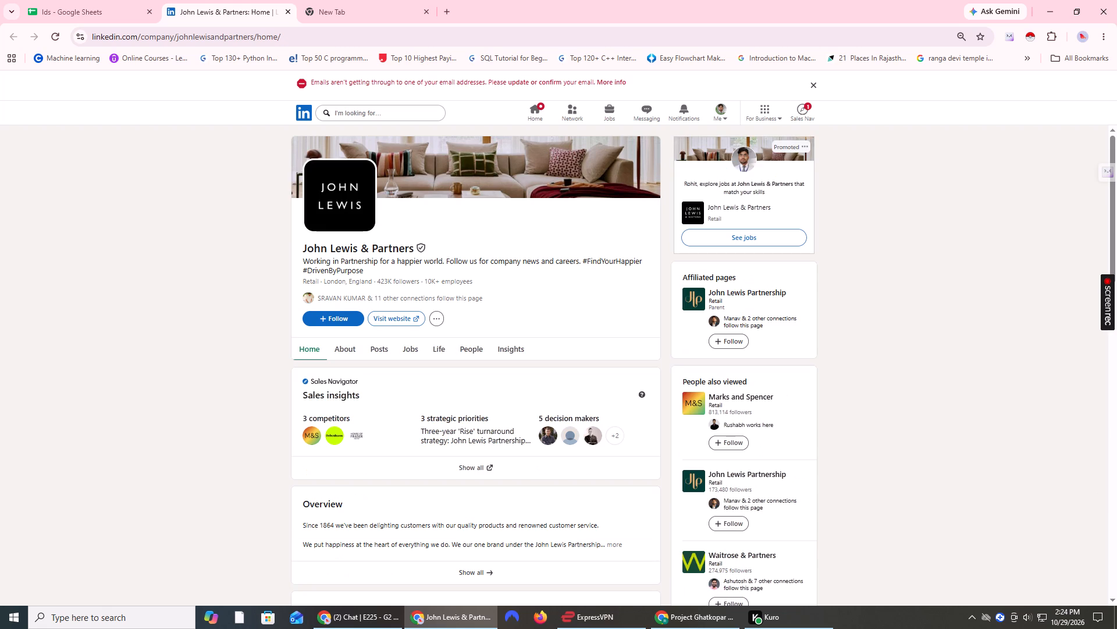
left_click(336, 318)
left_click(348, 349)
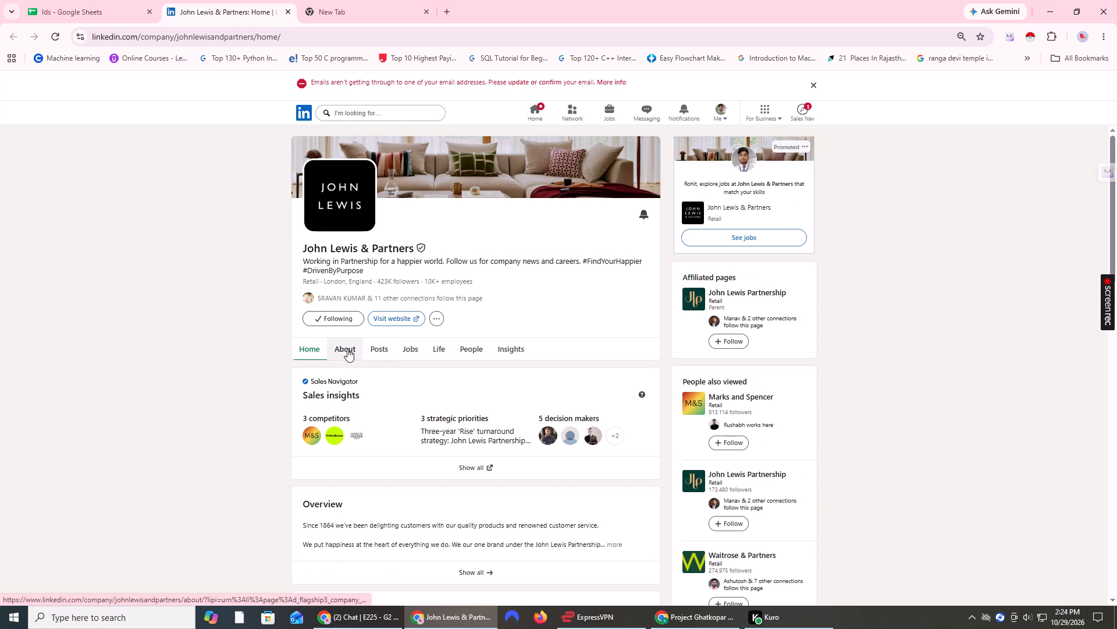
scroll(501, 267, "down", 2)
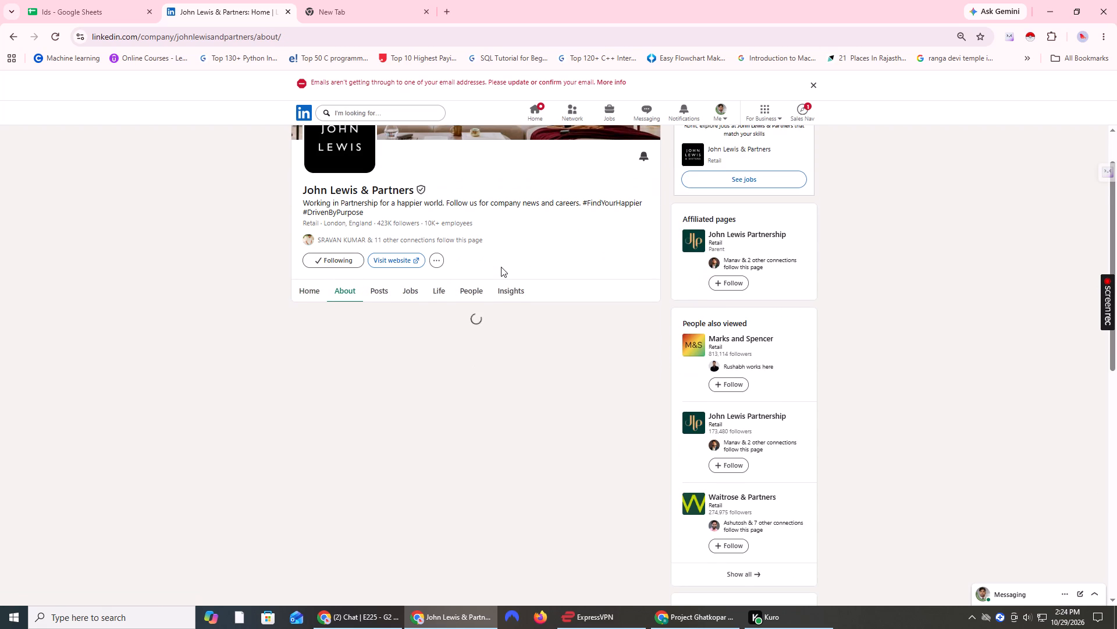
scroll(501, 267, "down", 1)
scroll(442, 349, "down", 2)
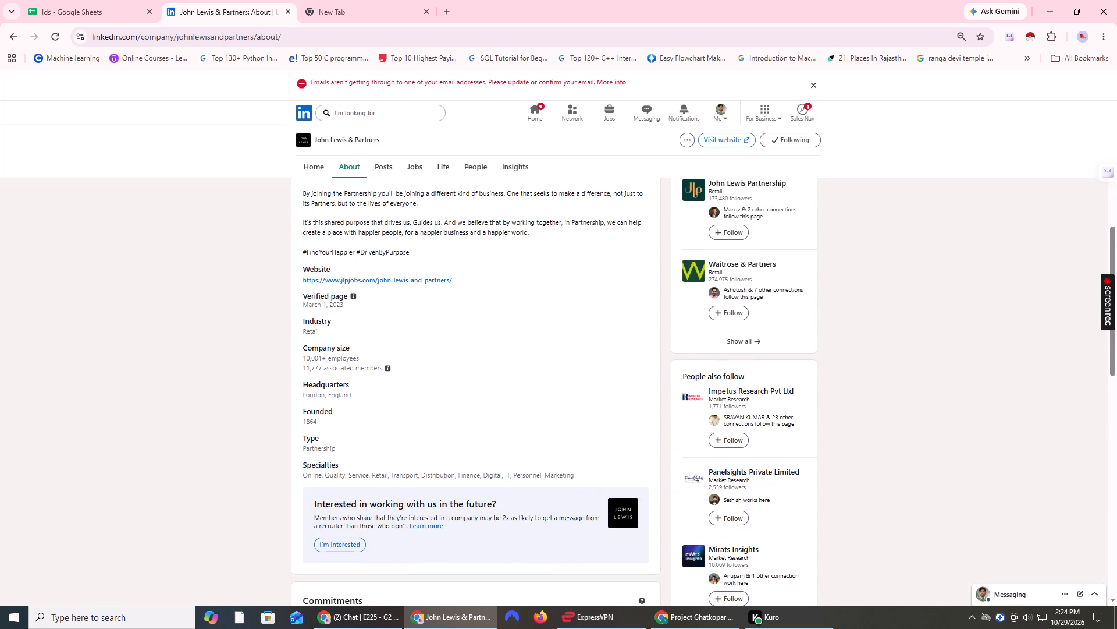
Copy the industry "Retail" from the John Lewis & Partners page into the Industry cell of row 146.
double_click(310, 332)
key("ctrl+c")
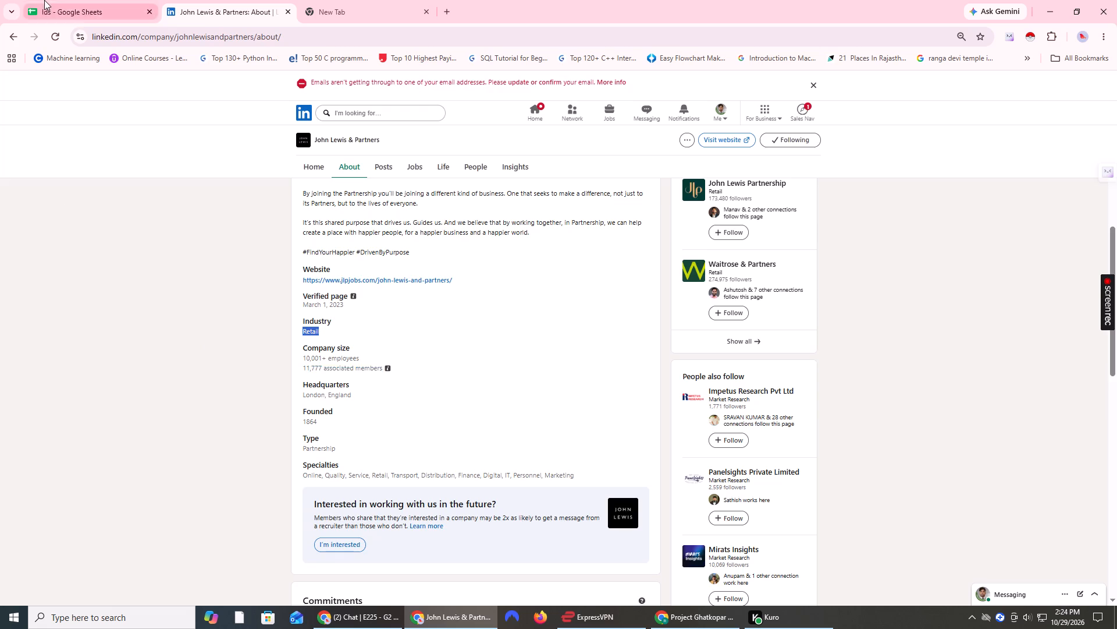
left_click(44, 0)
left_click(329, 290)
key("ctrl+v")
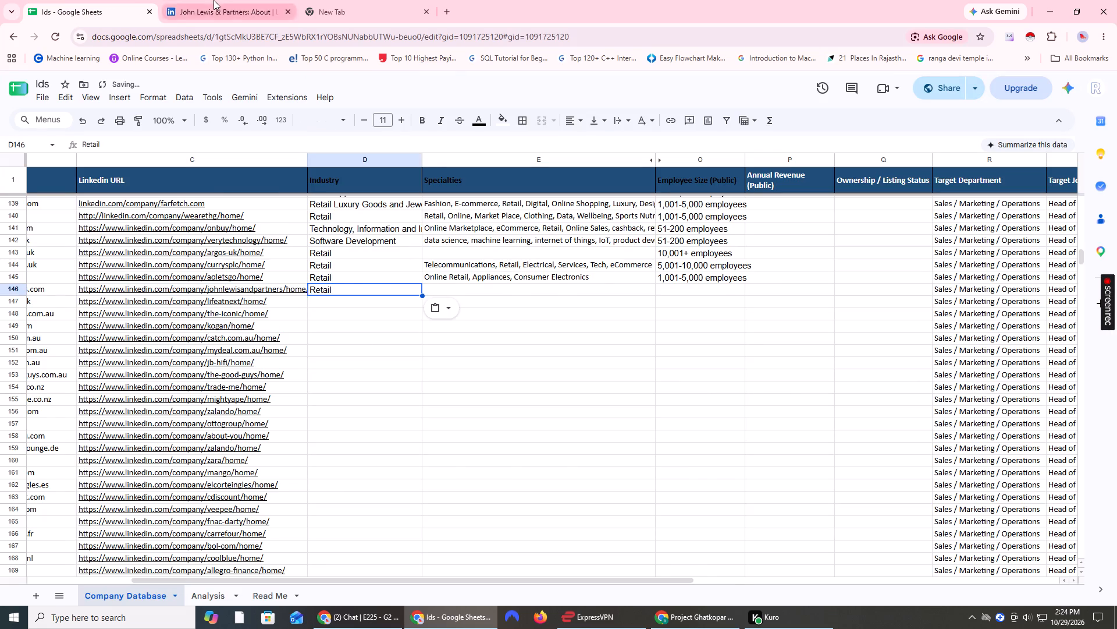
Copy the company size "10,001+ employees" from the John Lewis & Partners page into the Employee Size cell of row 146.
left_click(214, 0)
triple_click(330, 357)
key("ctrl+c")
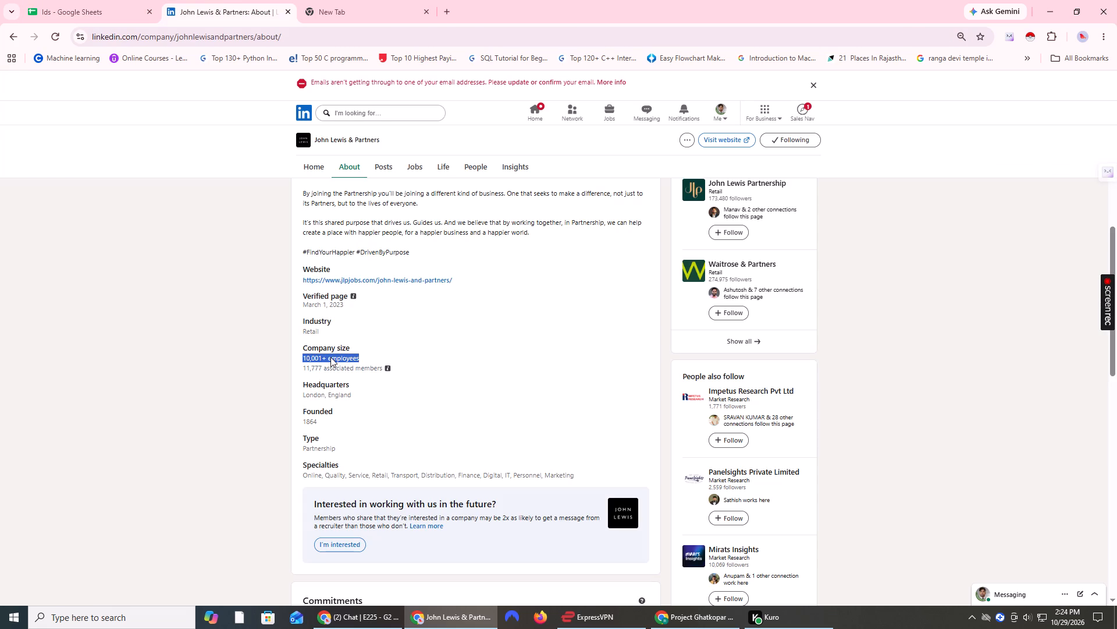
left_click(342, 0)
left_click(111, 0)
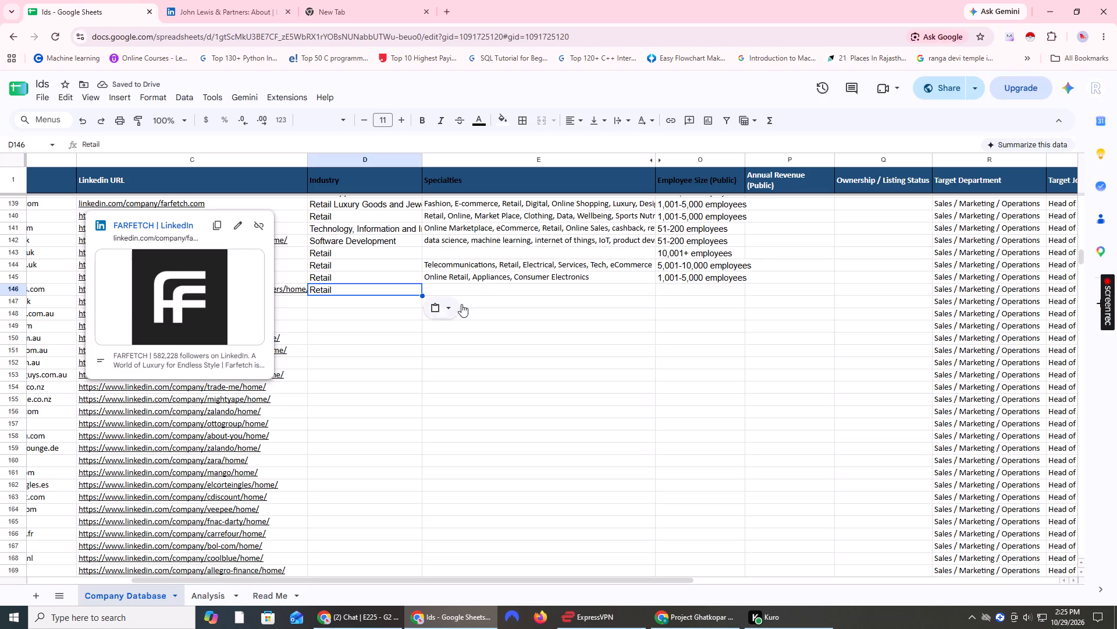
left_click(685, 288)
key("ctrl+v")
Copy John Lewis & Partners' specialties "Online, Quality, Service, Retail, Transport, Distribution, Finance, Digital, IT, Personnel, Marketing" via the blank tab's address bar into Specialties, row 146.
left_click(214, 0)
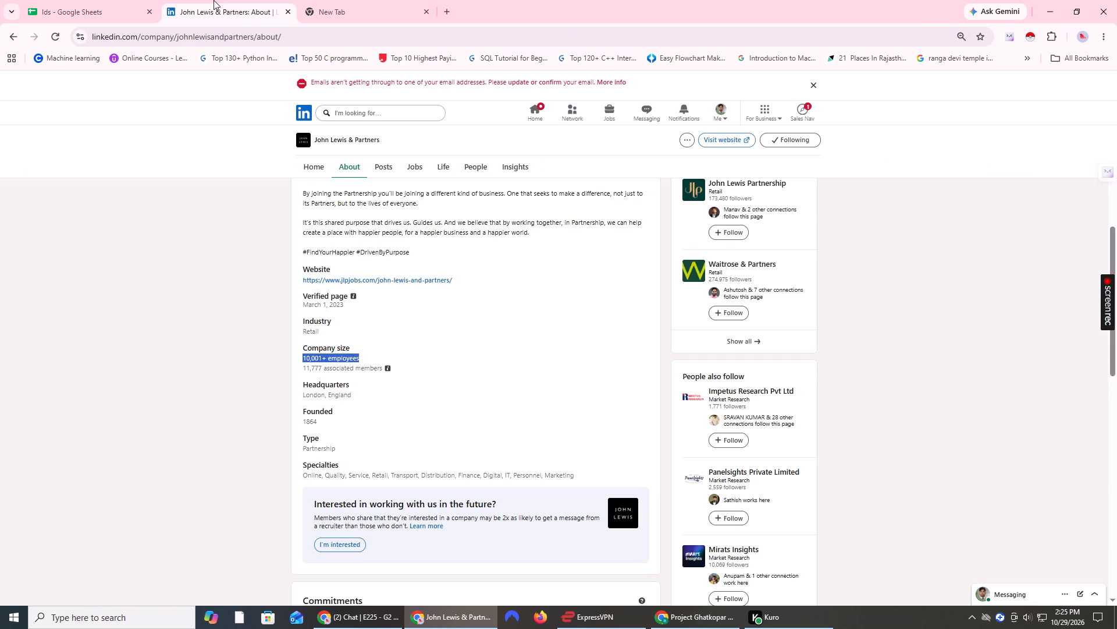
triple_click(343, 476)
key("ctrl+c")
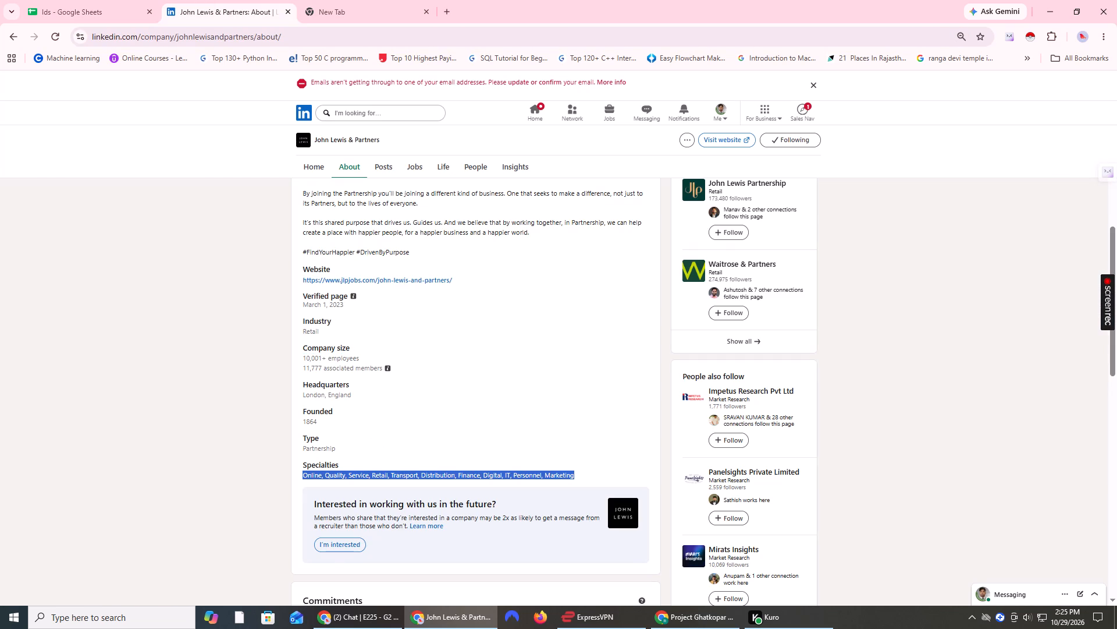
left_click(337, 0)
left_click(272, 38)
key("ctrl+a")
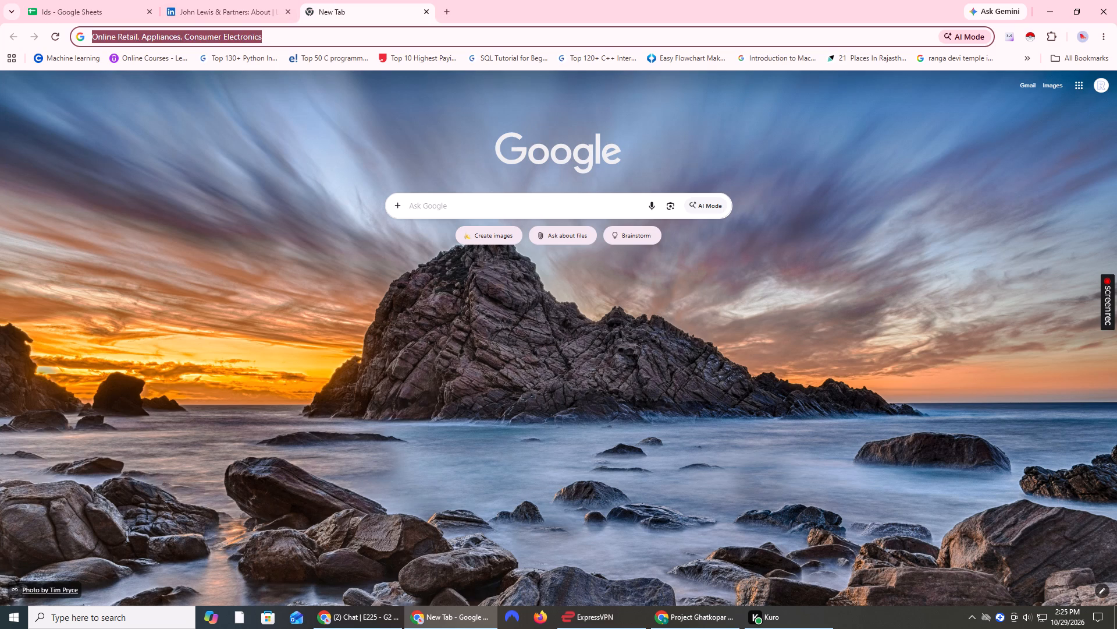
key("ctrl+v")
key("ctrl+a")
key("ctrl+c")
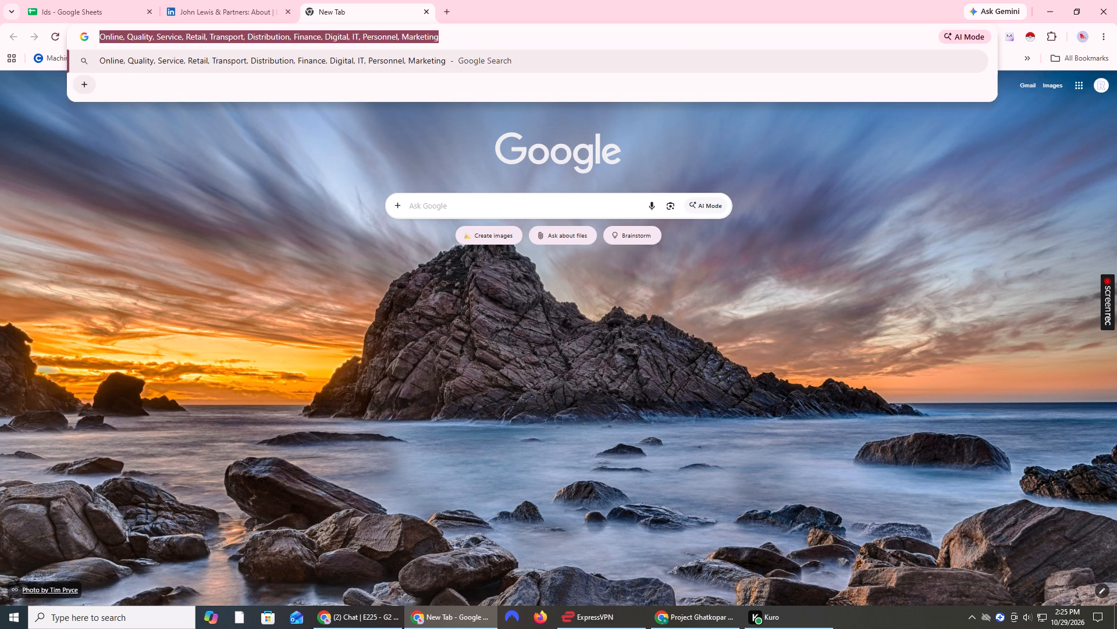
left_click(68, 0)
left_click(431, 292)
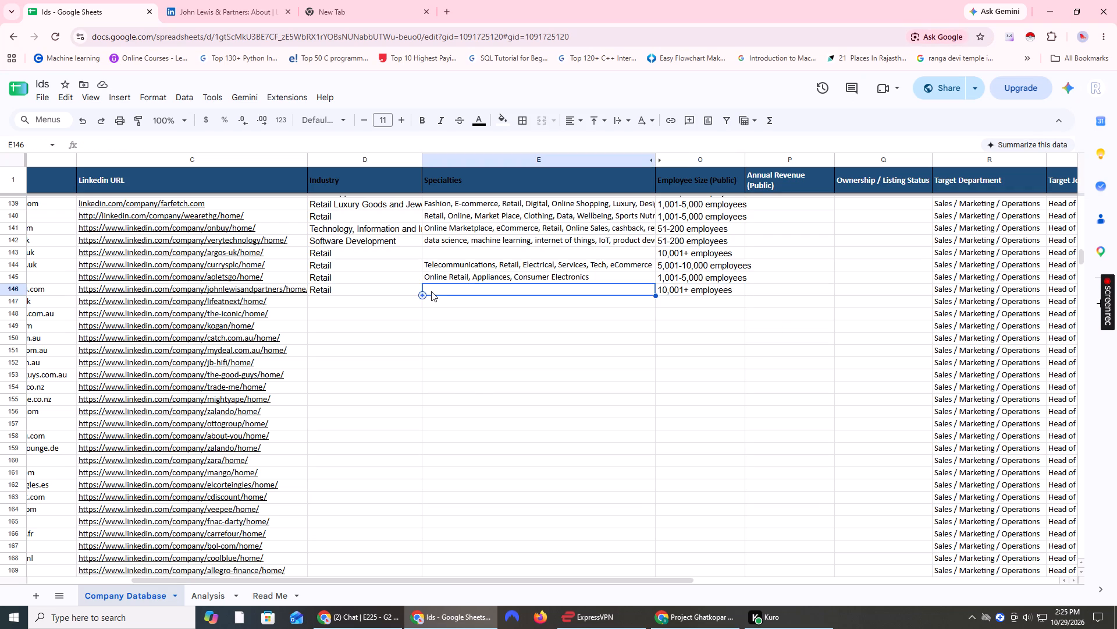
key("ctrl+v")
left_click(389, 326)
Open Next's LinkedIn About page from the URL in row 147, closing the John Lewis & Partners page, and follow the company.
left_click(252, 299)
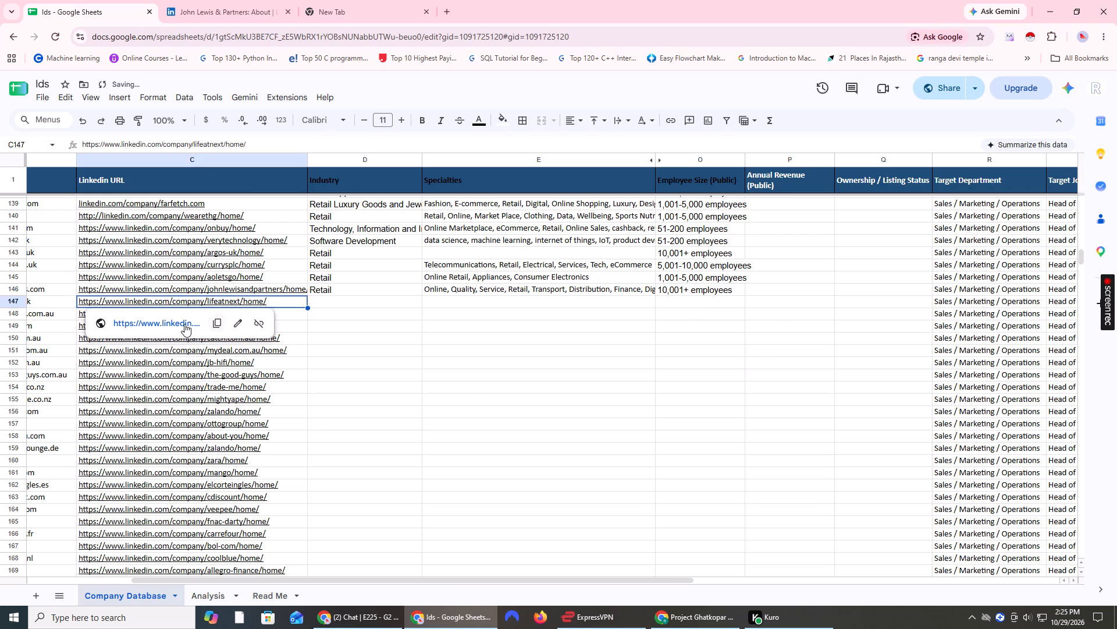
left_click(184, 324)
left_click(422, 9)
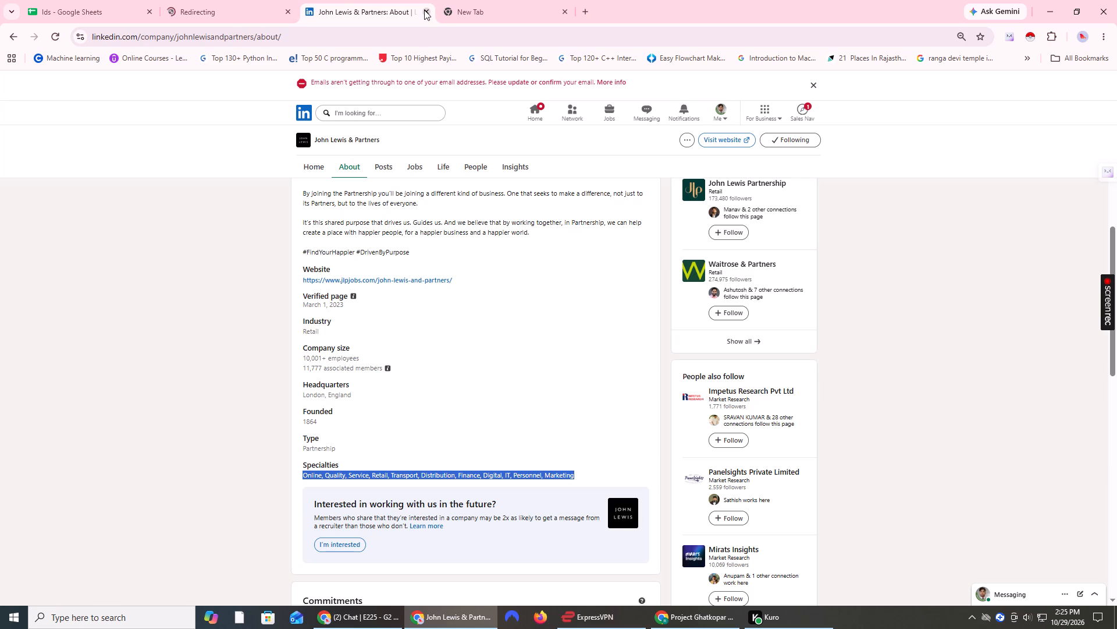
left_click(424, 10)
left_click(191, 0)
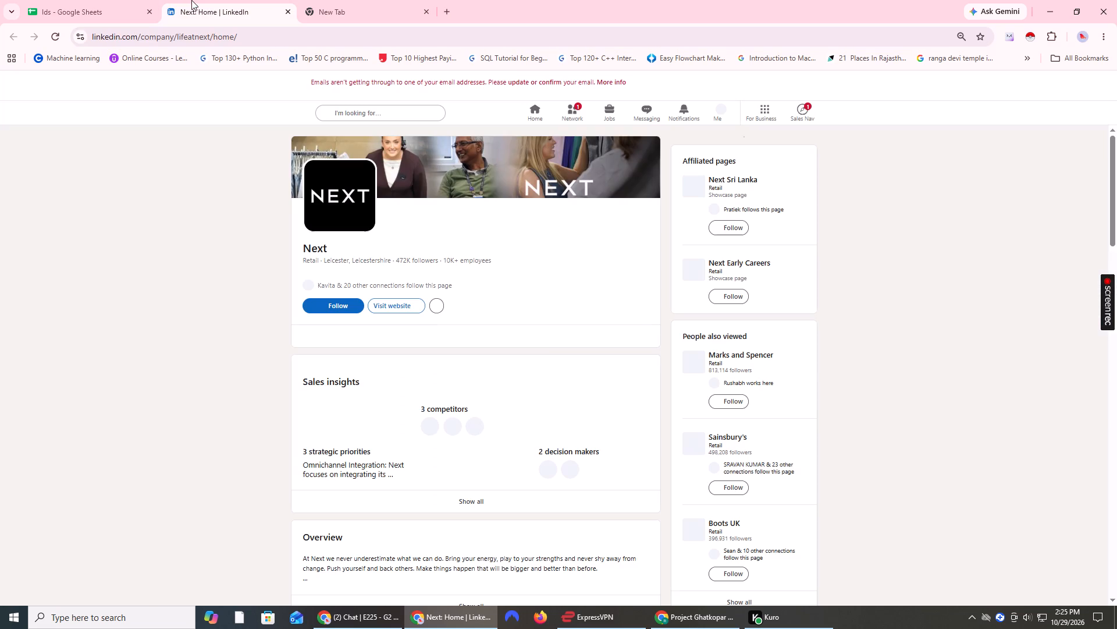
left_click(237, 311)
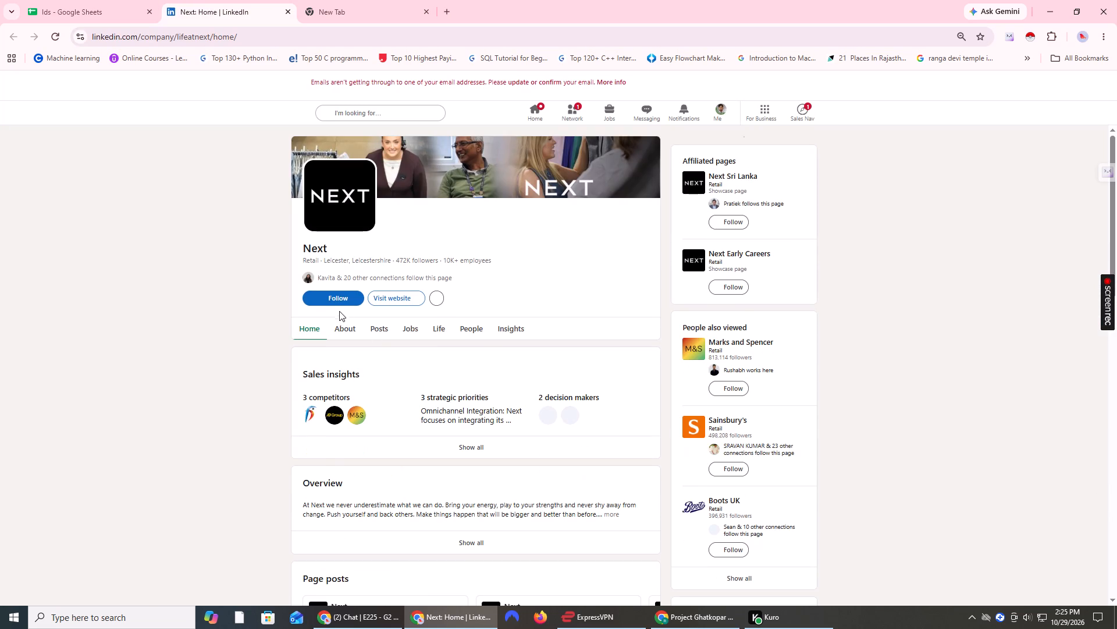
left_click(335, 302)
left_click(339, 332)
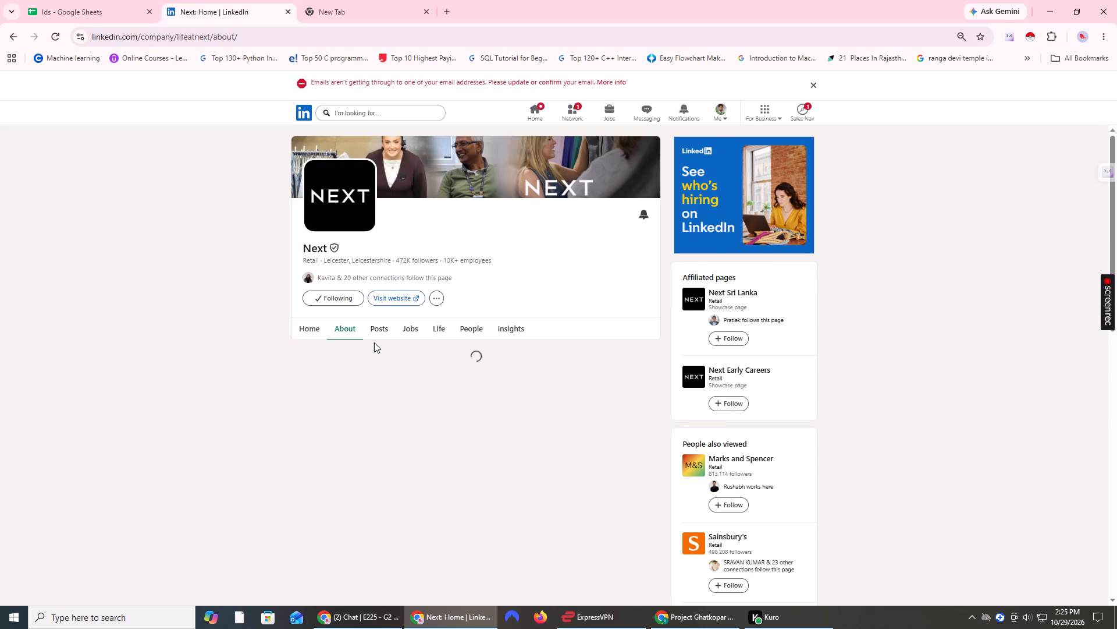
scroll(374, 342, "down", 5)
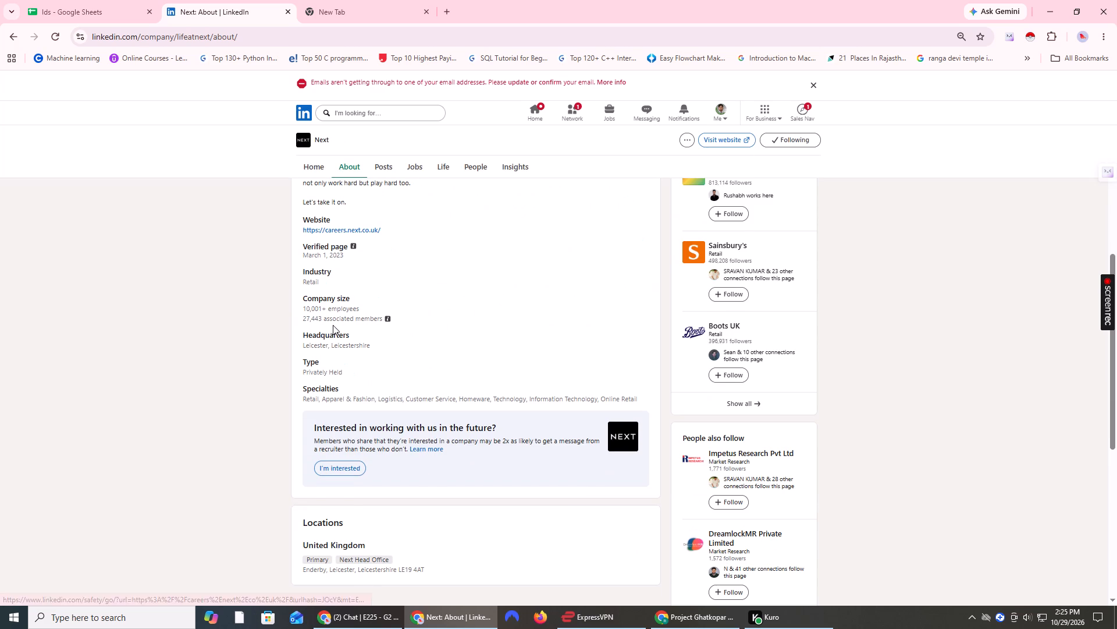
Copy the industry "Retail" from the Next page into the Industry cell of row 147.
double_click(311, 277)
key("ctrl+c")
left_click(61, 0)
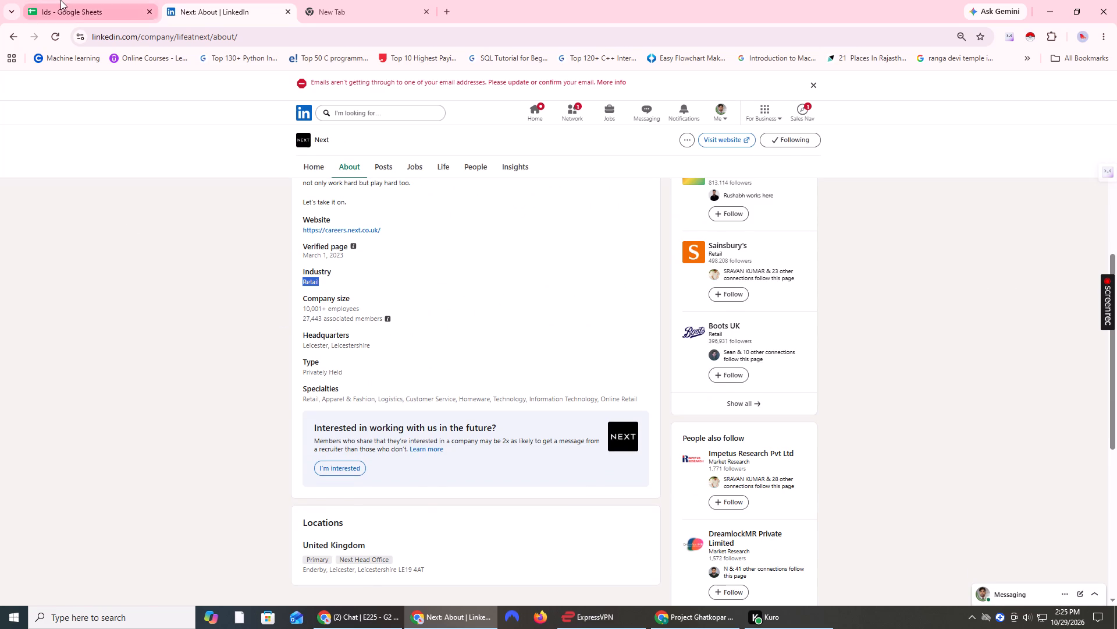
left_click(318, 301)
key("ctrl+v")
Copy the company size "10,001+ employees" from the Next page into the Employee Size cell of row 147.
left_click(207, 0)
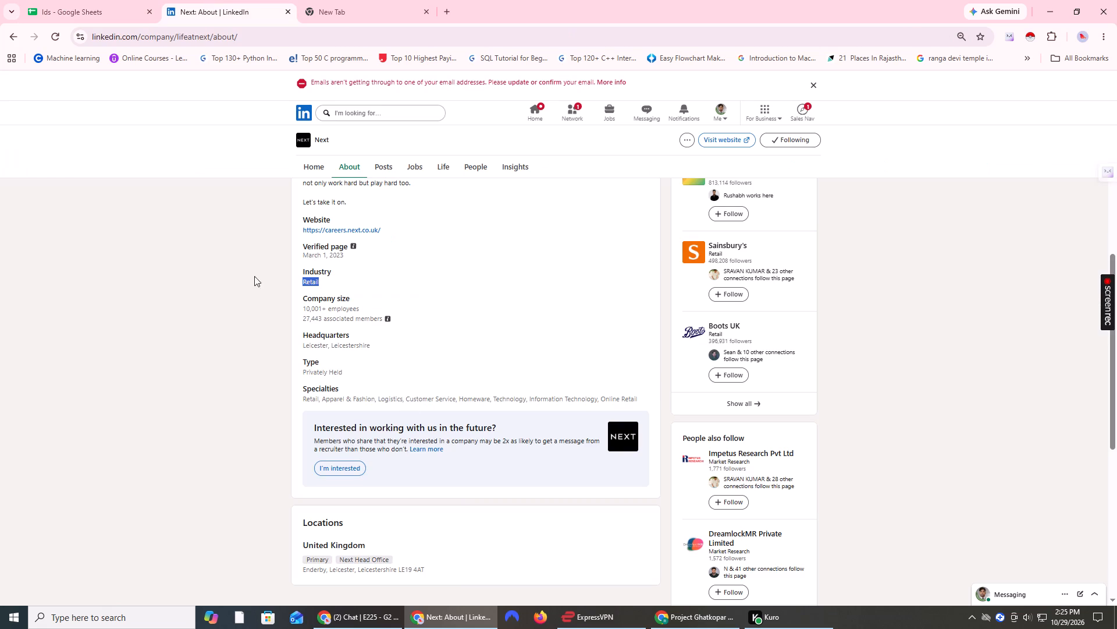
triple_click(330, 345)
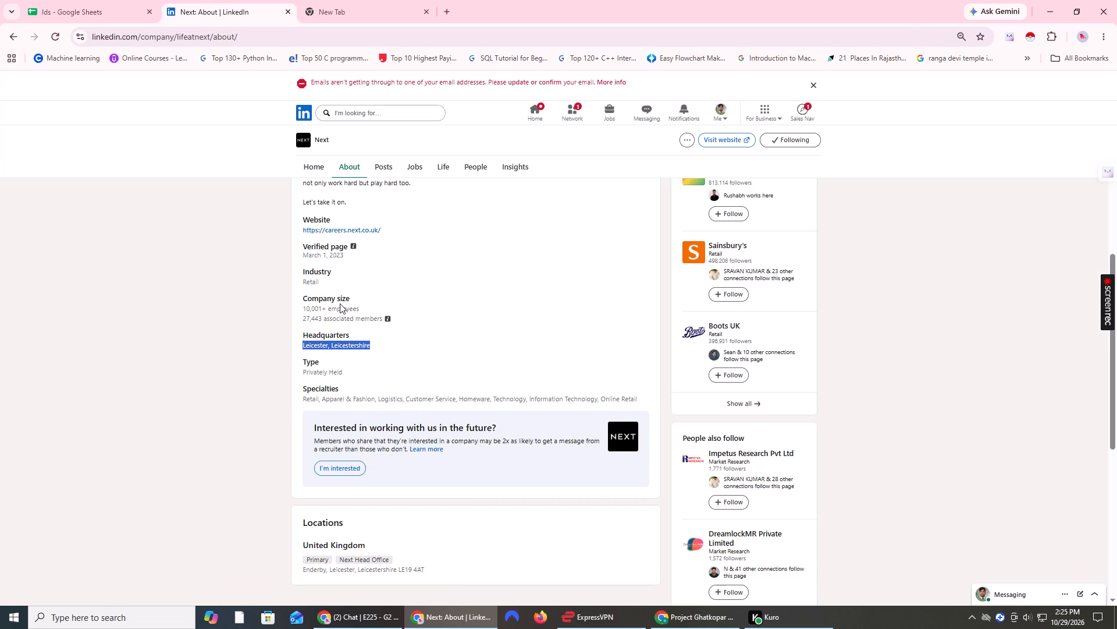
triple_click(340, 303)
key("ctrl+c")
left_click(123, 0)
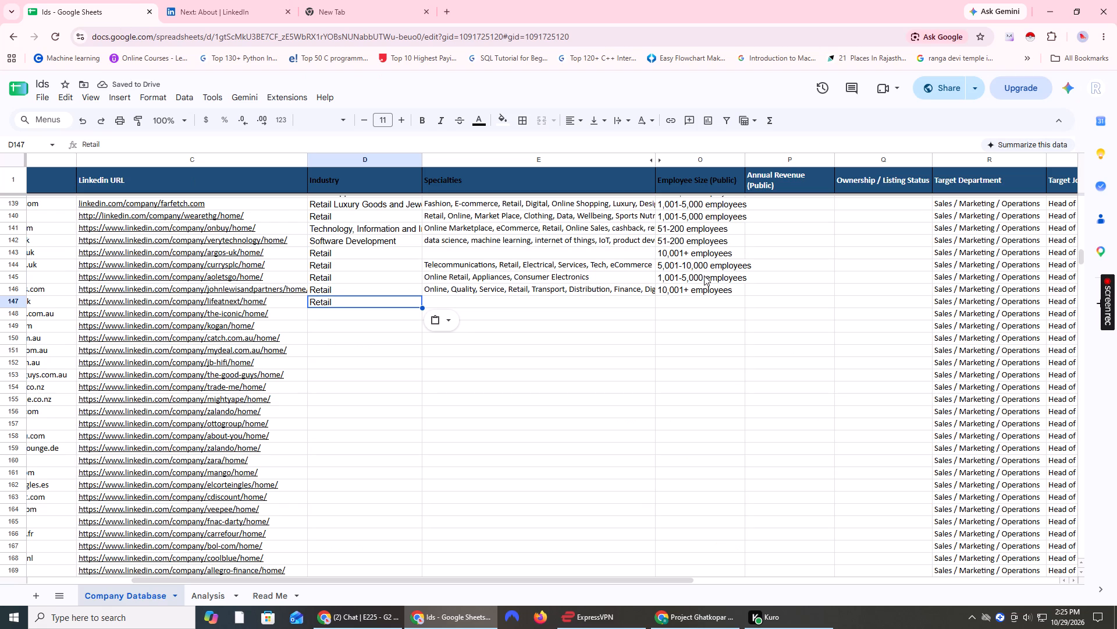
left_click(659, 300)
key("ctrl+v")
Copy Next's specialties "Retail, Apparel & Fashion, Logistics, Customer Service, Homeware, Technology, Information Technology, Online Retail" via the blank tab's address bar into Specialties, row 147.
left_click(209, 0)
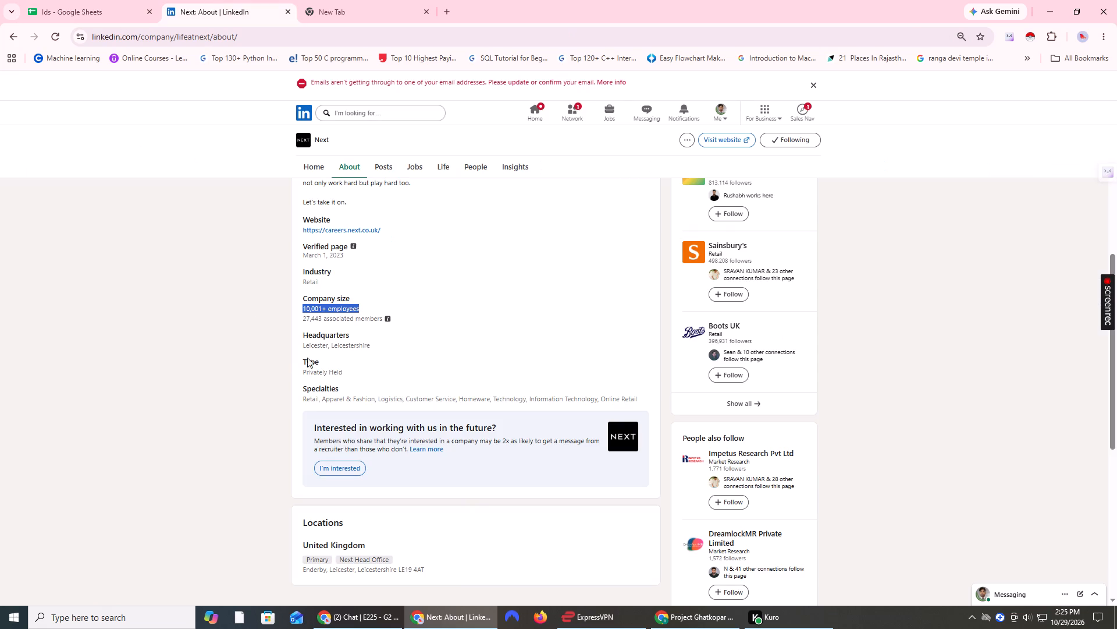
triple_click(330, 400)
key("ctrl+c")
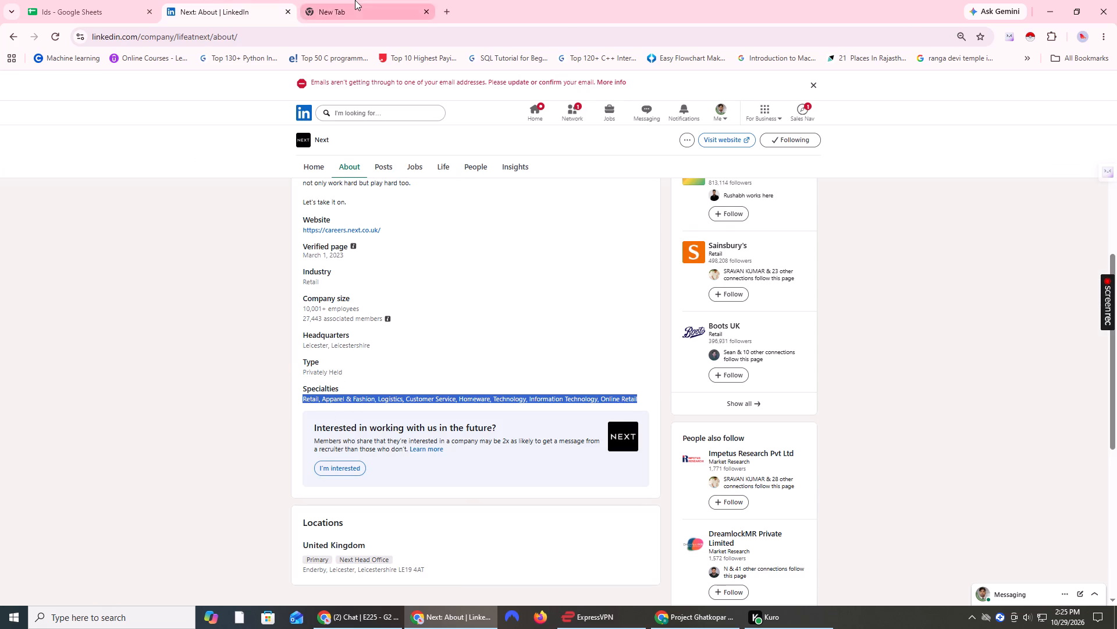
left_click(355, 0)
left_click(305, 34)
key("ctrl+a")
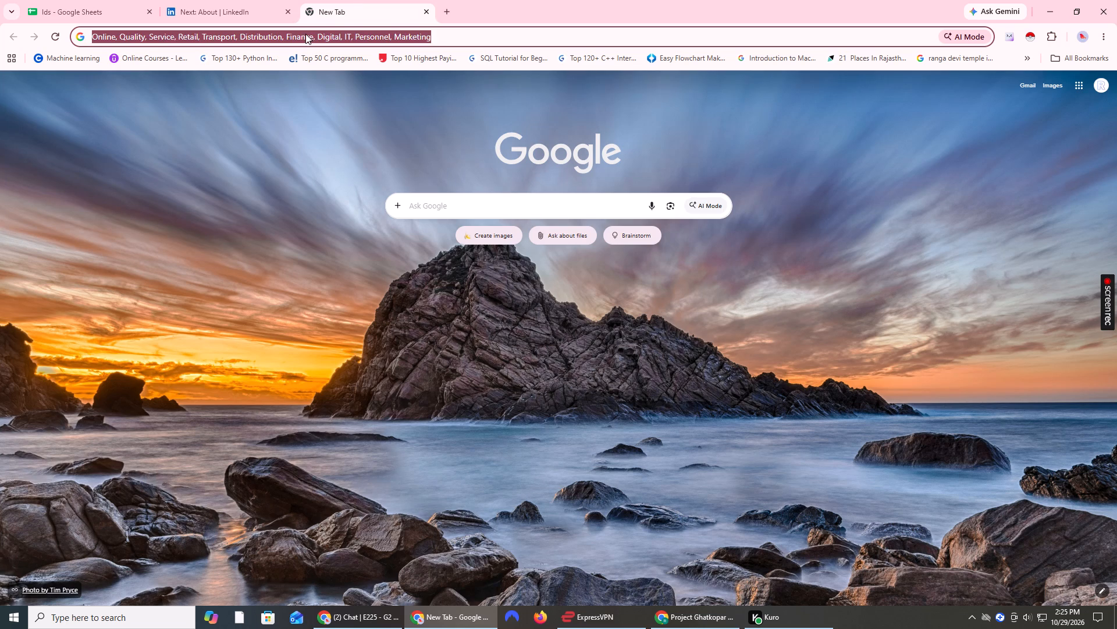
key("ctrl+shift+v")
triple_click(300, 34)
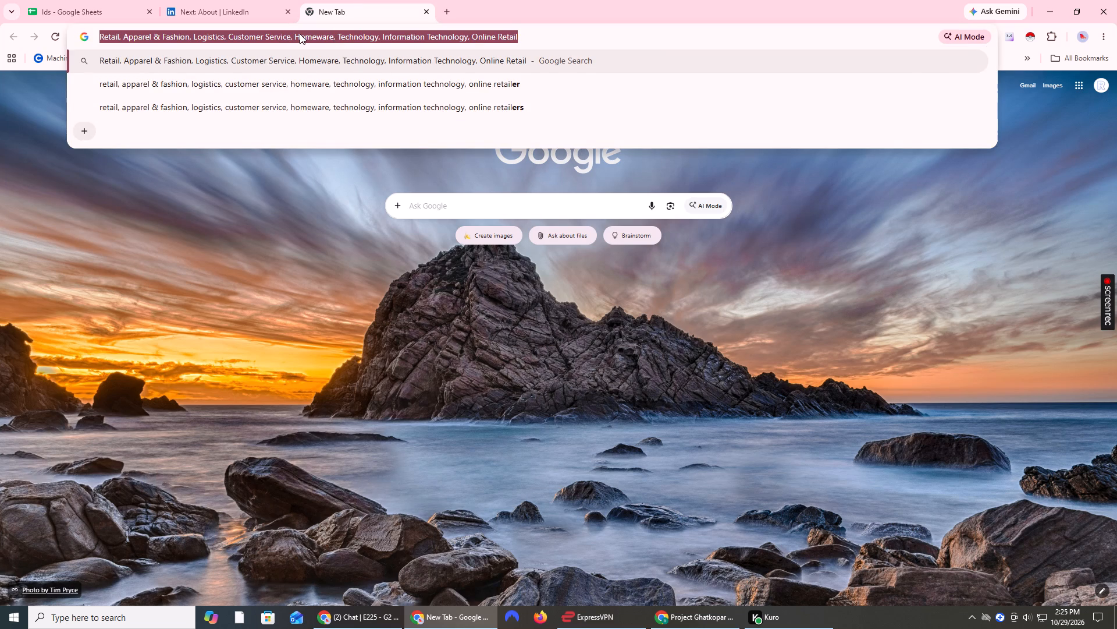
key("ctrl+c")
left_click(43, 0)
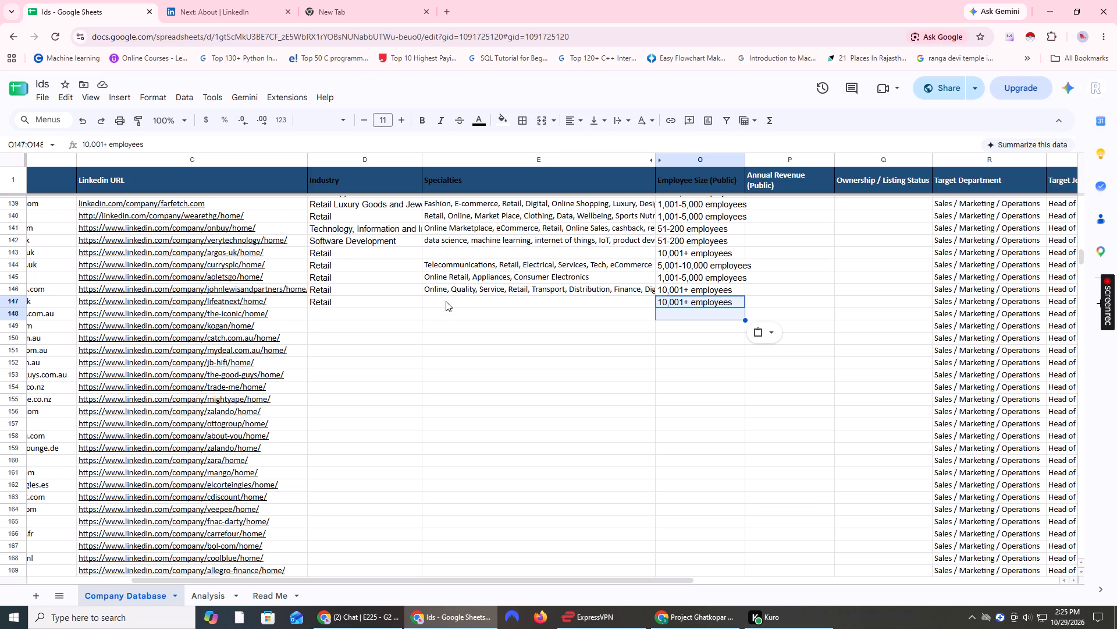
left_click(445, 301)
key("ctrl+v")
left_click(385, 331)
Open THE ICONIC's LinkedIn About page from the URL in row 148, closing the Next page, and follow the company.
left_click(237, 314)
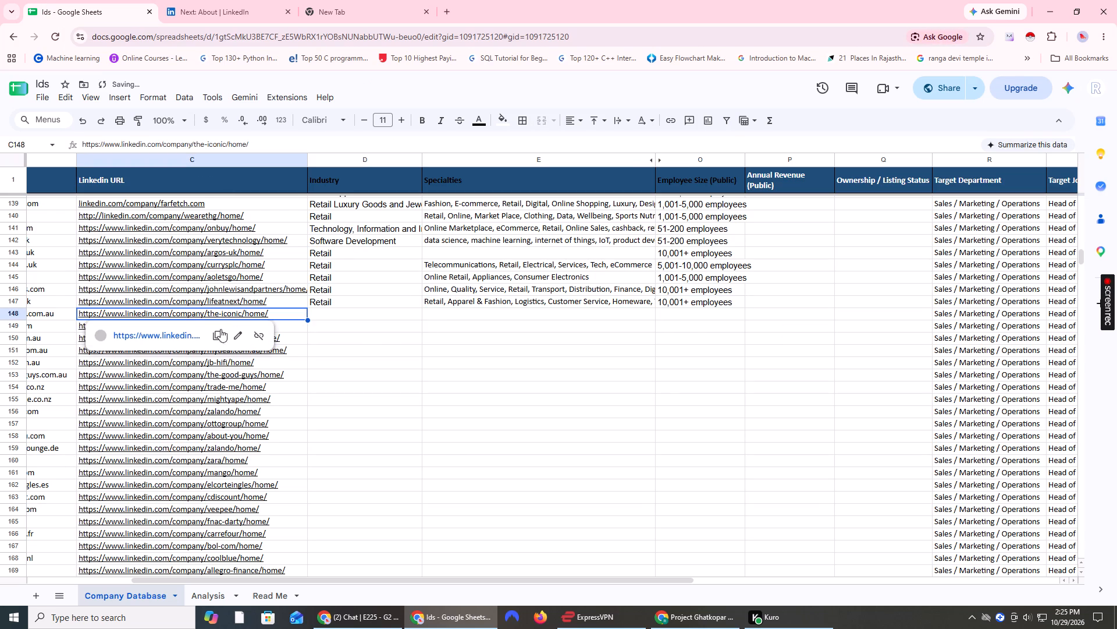
left_click(181, 334)
left_click(427, 12)
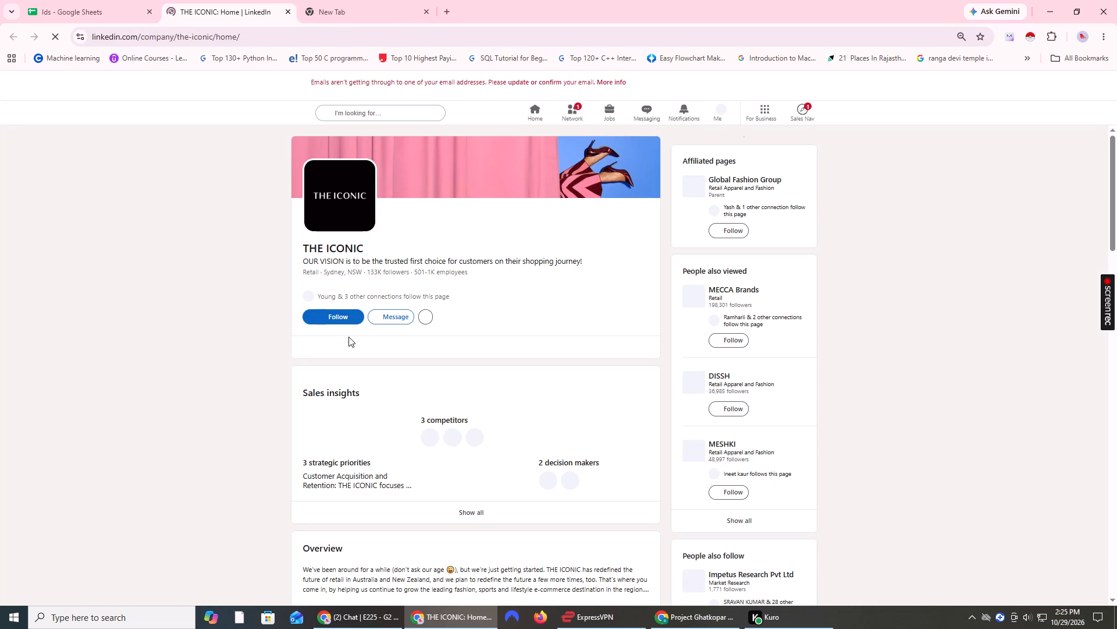
left_click(342, 319)
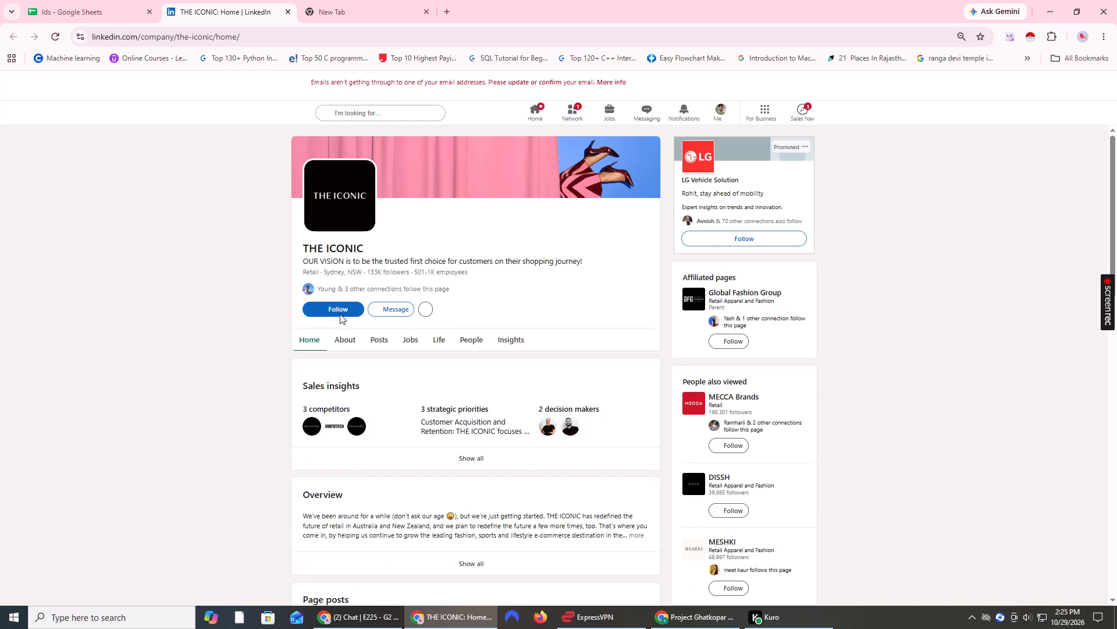
left_click(340, 314)
left_click(338, 338)
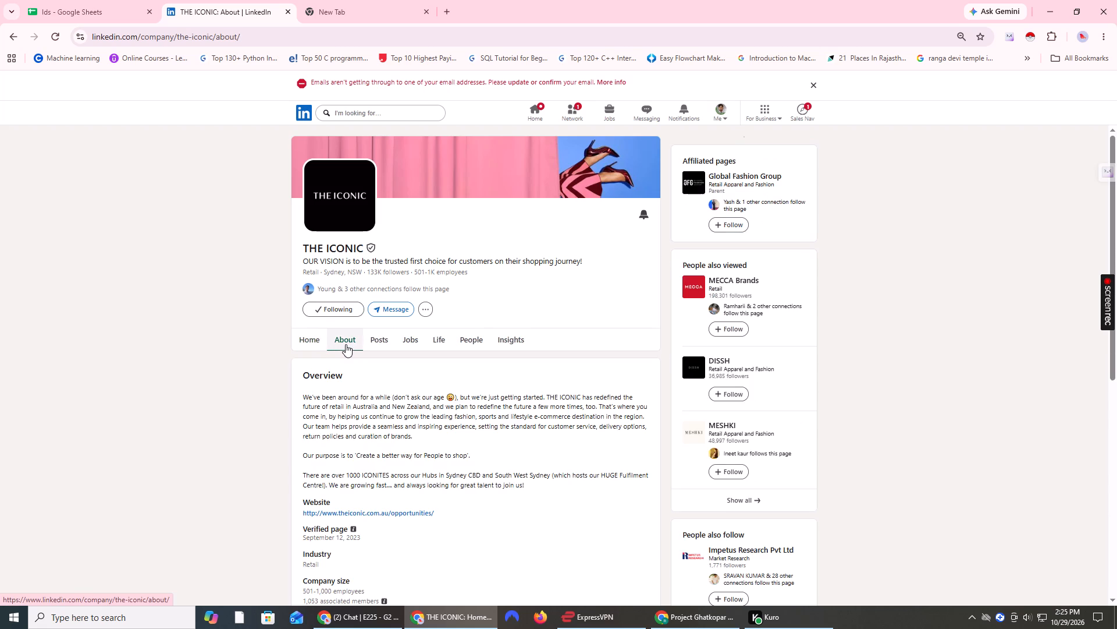
scroll(346, 344, "down", 4)
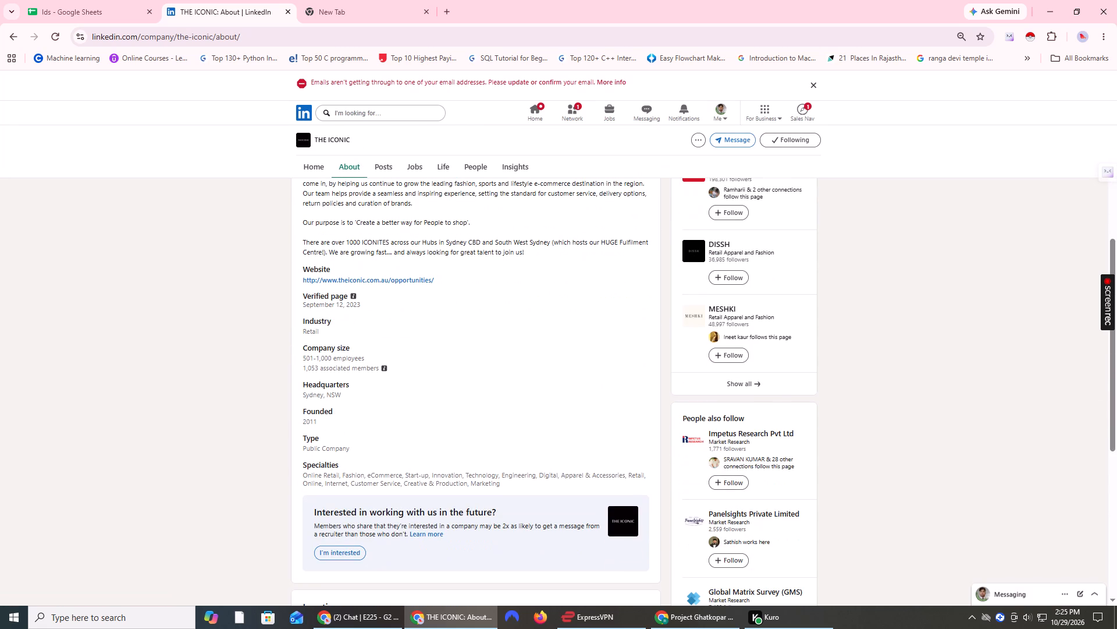
Copy the industry "Retail" from THE ICONIC page into the Industry cell of row 148.
double_click(312, 330)
key("ctrl+c")
left_click(110, 0)
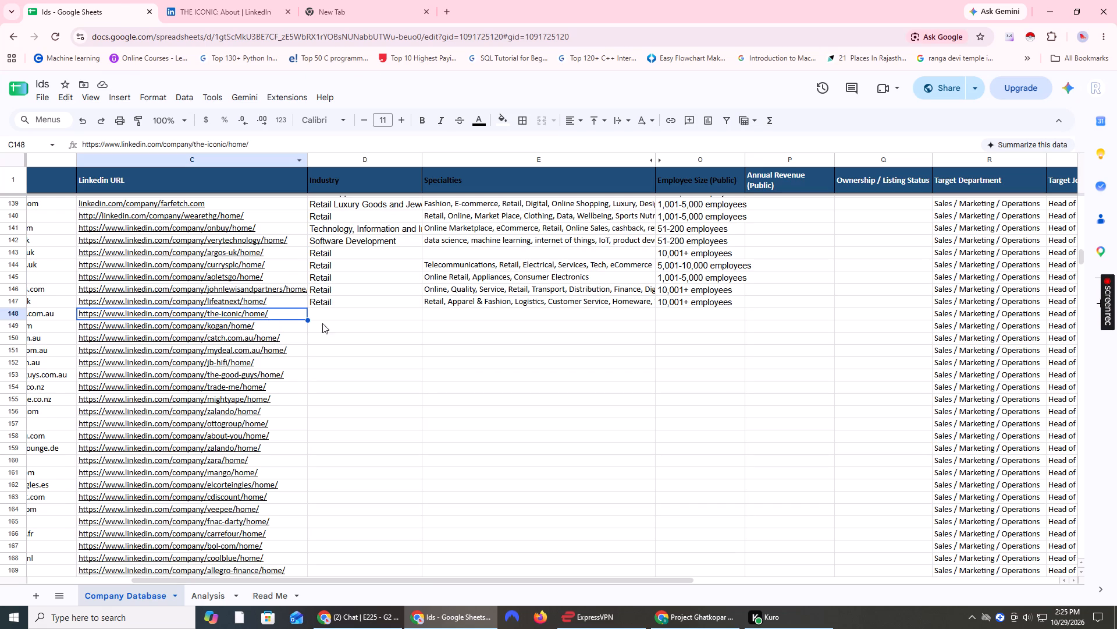
left_click(324, 301)
left_click(323, 313)
key("ctrl+v")
Copy THE ICONIC's full specialties list, "Online Retail, Fashion, eCommerce" through "Marketing", via the blank tab's address bar into Specialties, row 148.
left_click(234, 0)
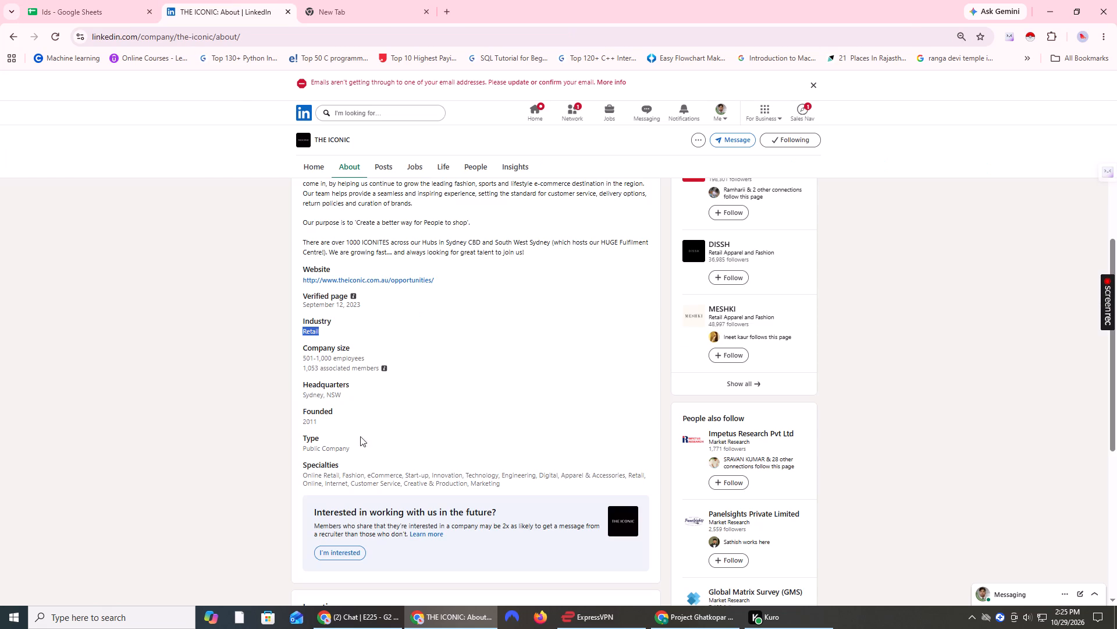
triple_click(401, 478)
key("ctrl+c")
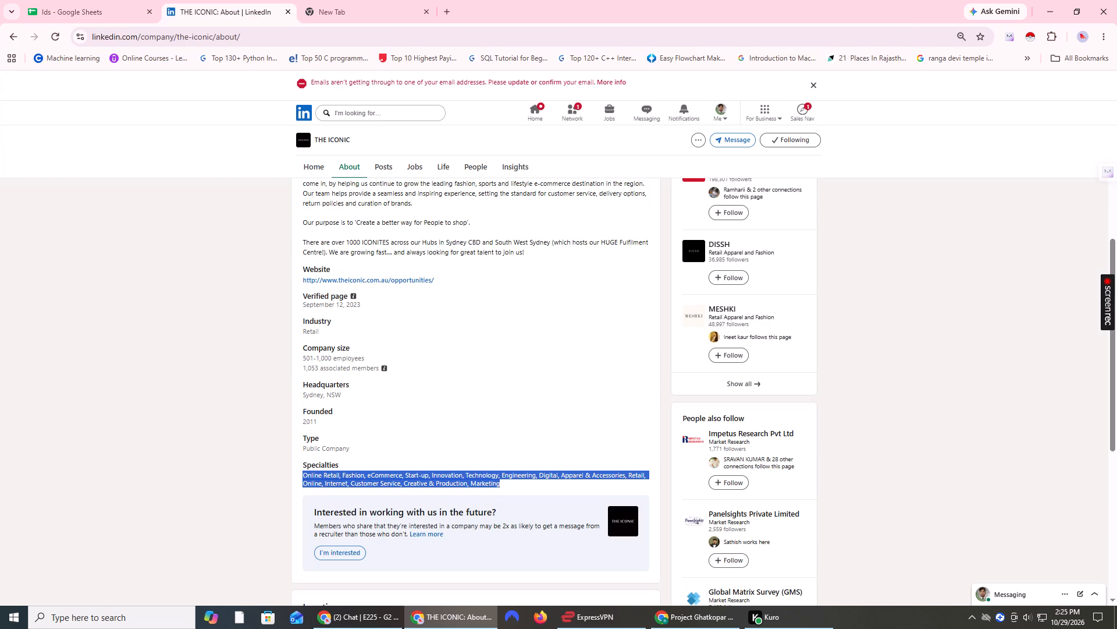
left_click(340, 10)
left_click(324, 35)
key("ctrl+a")
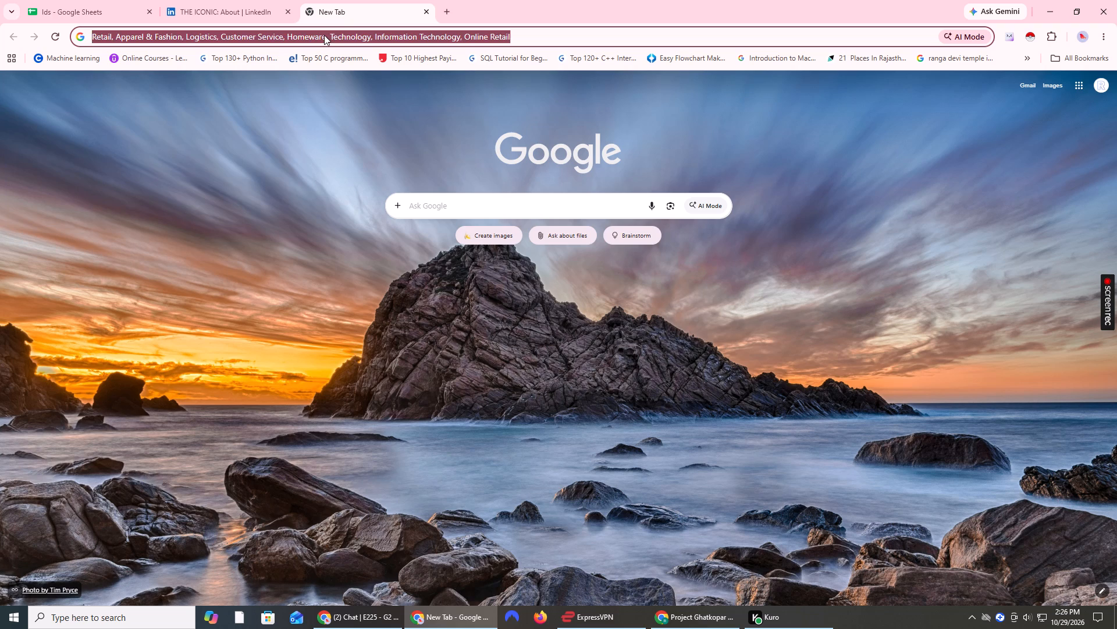
key("ctrl+shift+v")
triple_click(314, 40)
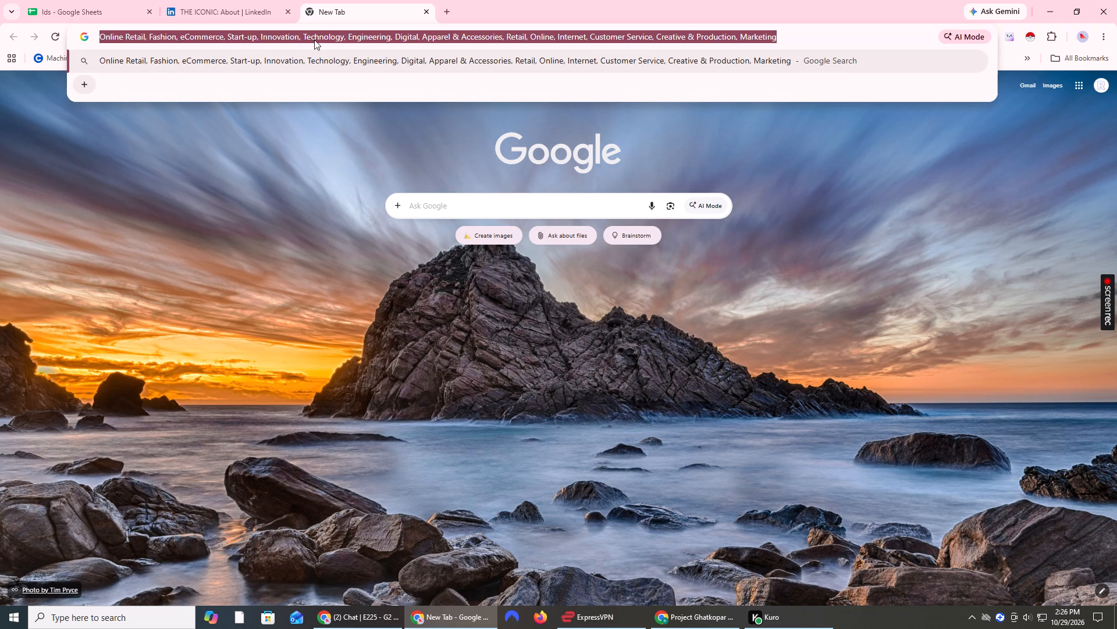
key("ctrl+c")
left_click(66, 0)
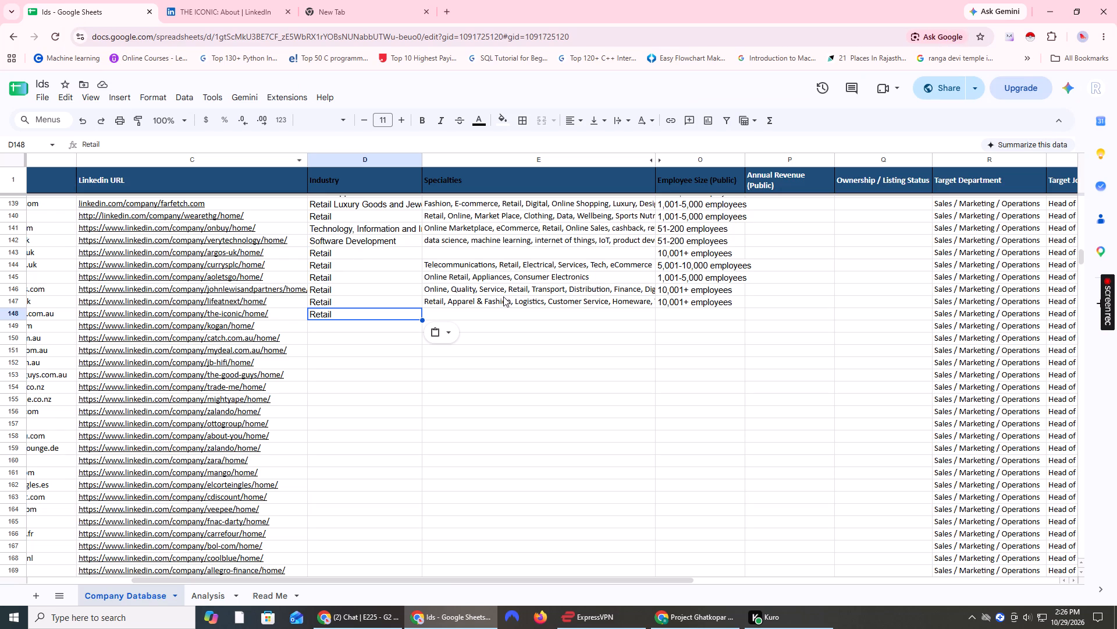
left_click(440, 312)
key("ctrl+v")
Copy the company size "501-1,000 employees" from THE ICONIC page into the Employee Size cell of row 148.
left_click(221, 0)
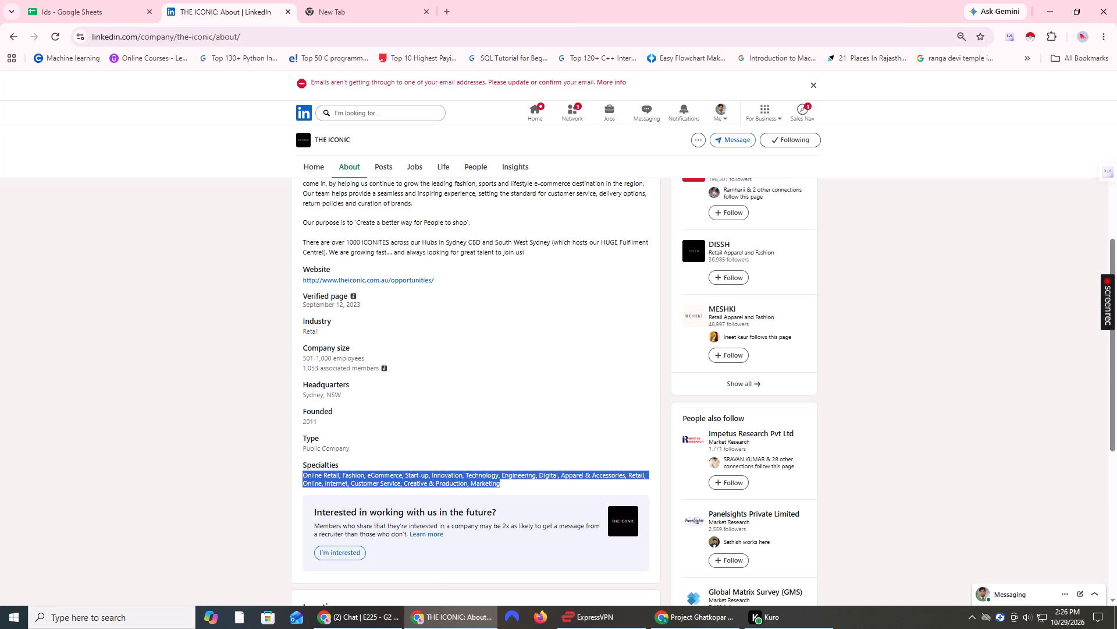
triple_click(341, 359)
key("ctrl+c")
left_click(129, 0)
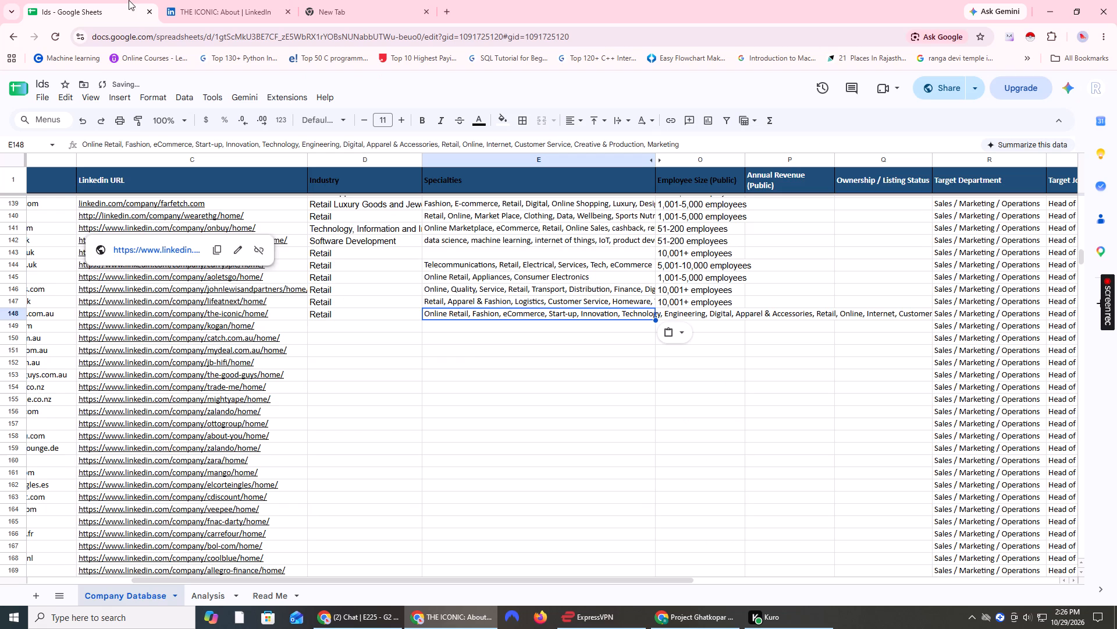
left_click(696, 317)
key("ctrl+v")
left_click(592, 355)
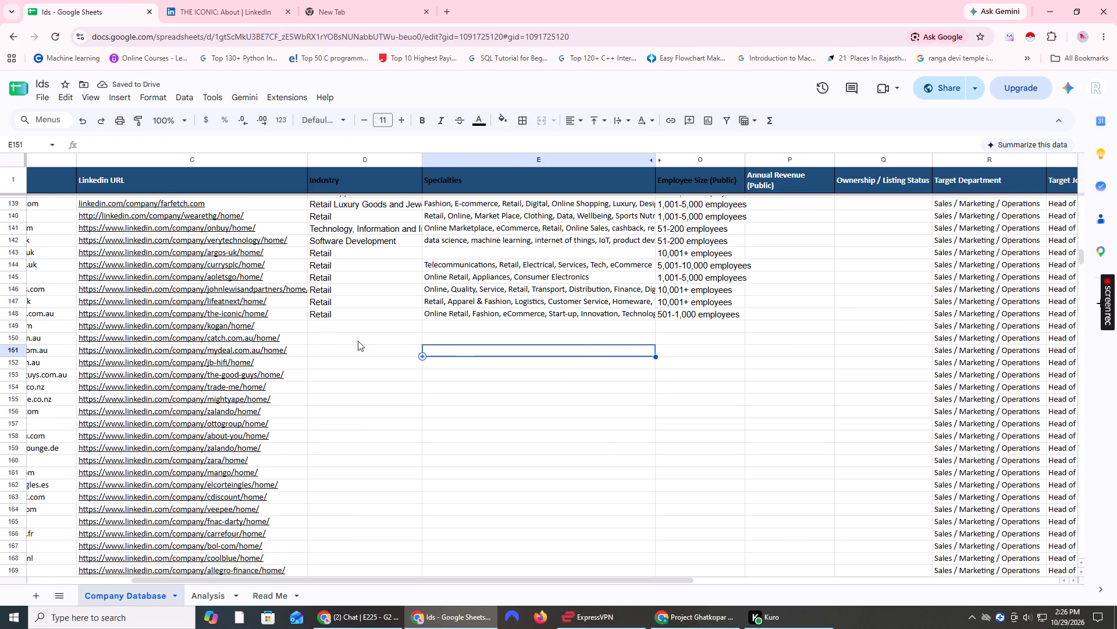
Open Kogan.com's LinkedIn About page from the URL in row 149, closing THE ICONIC page, and follow the company.
scroll(358, 341, "down", 5)
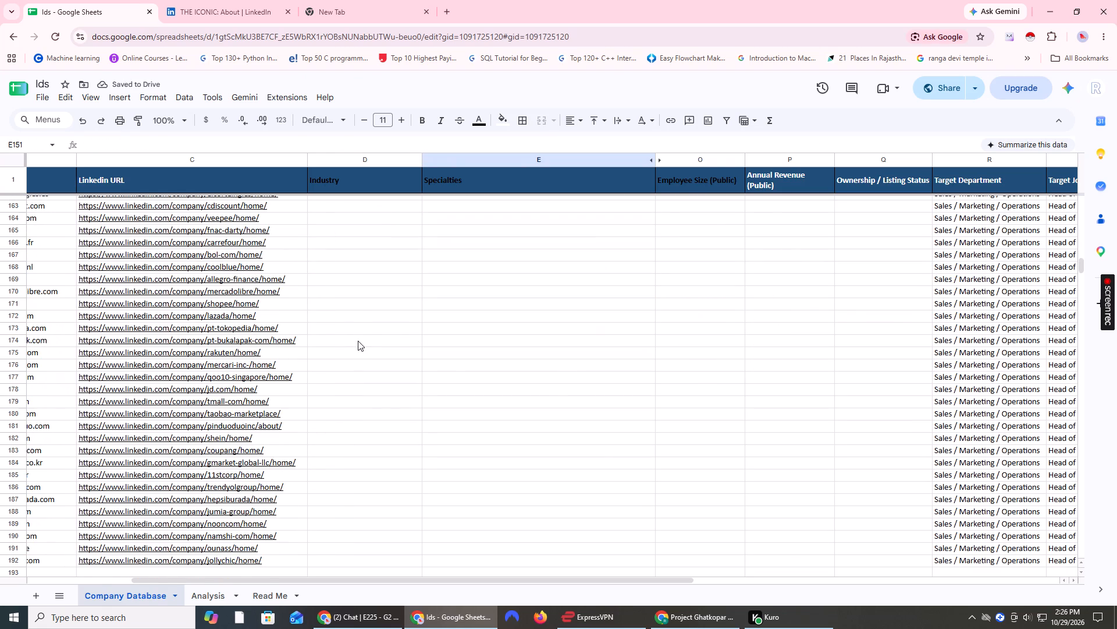
scroll(358, 341, "up", 5)
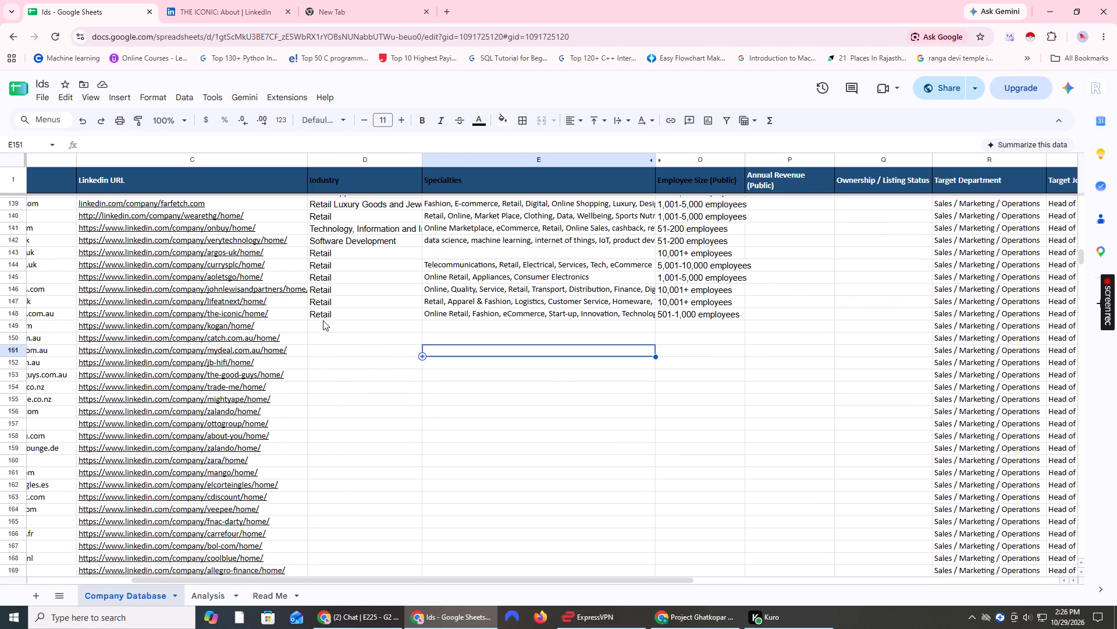
left_click(323, 320)
left_click(224, 324)
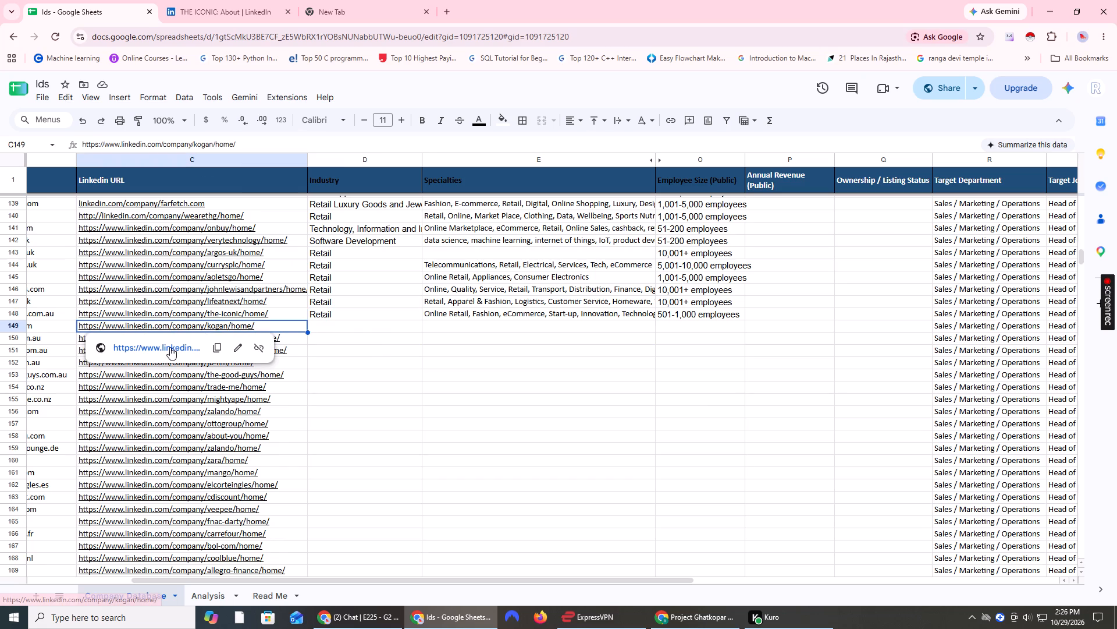
left_click(170, 347)
left_click(430, 10)
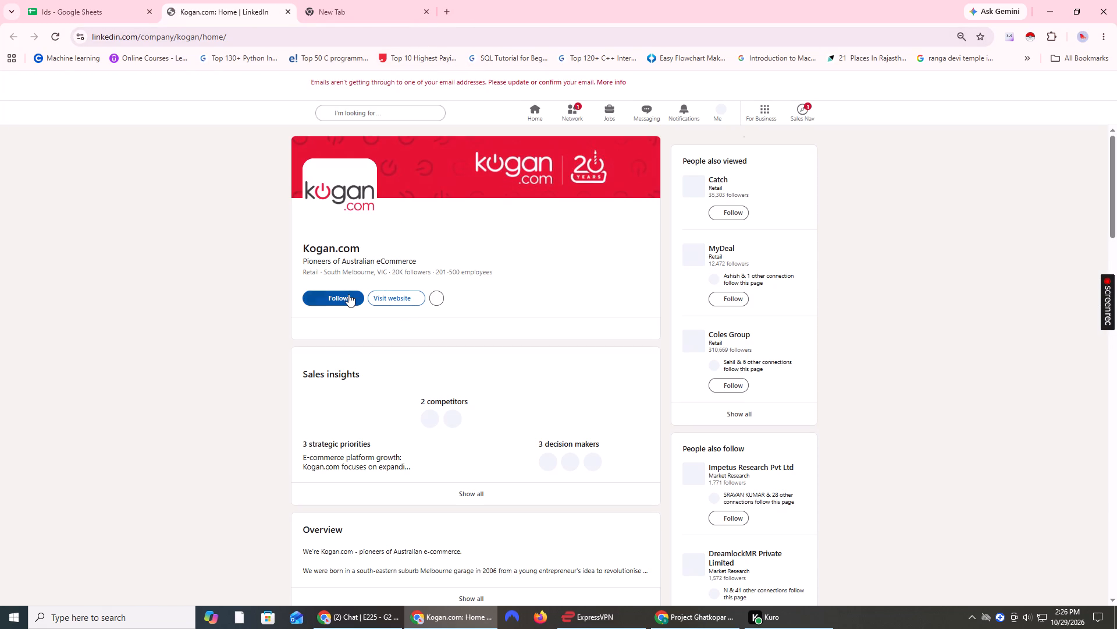
left_click(348, 294)
scroll(379, 284, "down", 1)
left_click(352, 273)
scroll(352, 273, "down", 2)
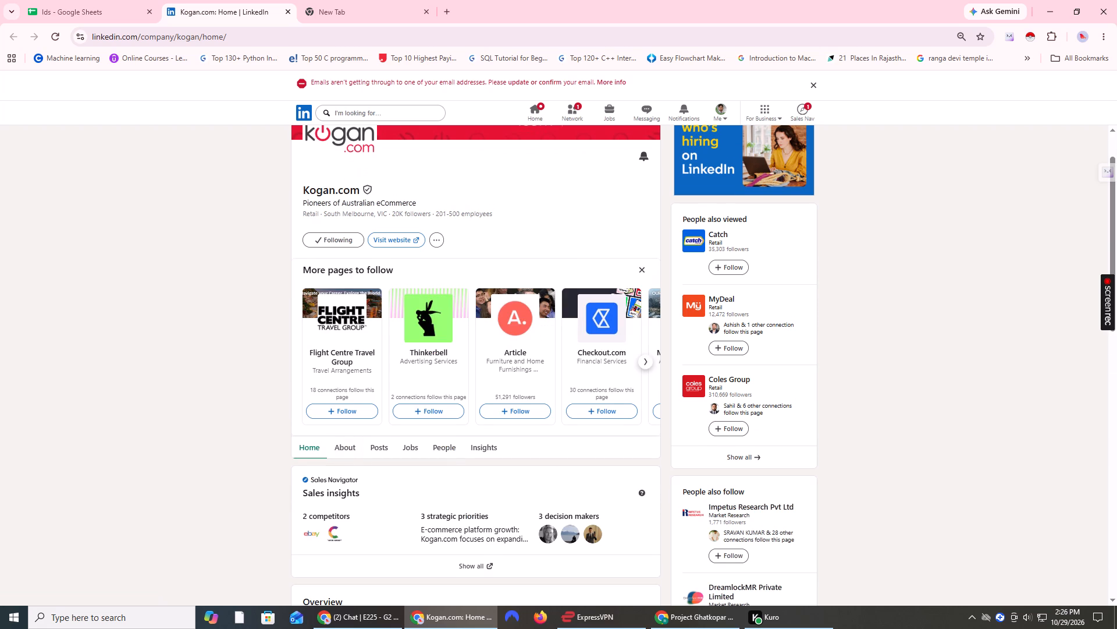
scroll(352, 273, "down", 2)
scroll(352, 273, "up", 1)
scroll(352, 273, "down", 2)
scroll(352, 273, "up", 3)
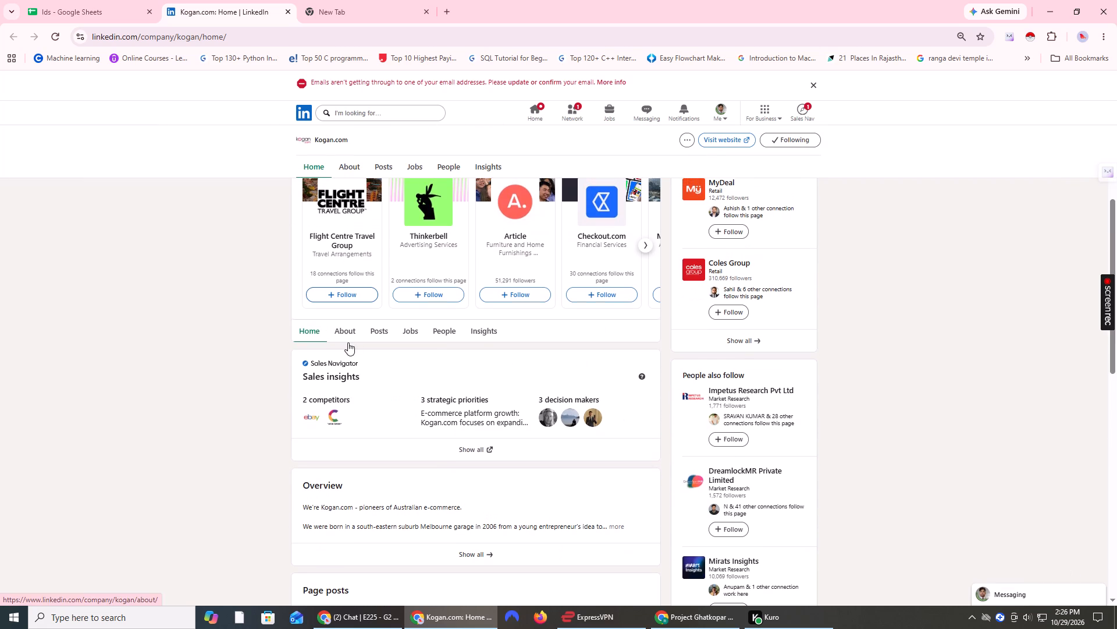
left_click(347, 335)
Copy the industry "Retail" from the Kogan.com page into the Industry cell of row 149.
scroll(388, 309, "down", 5)
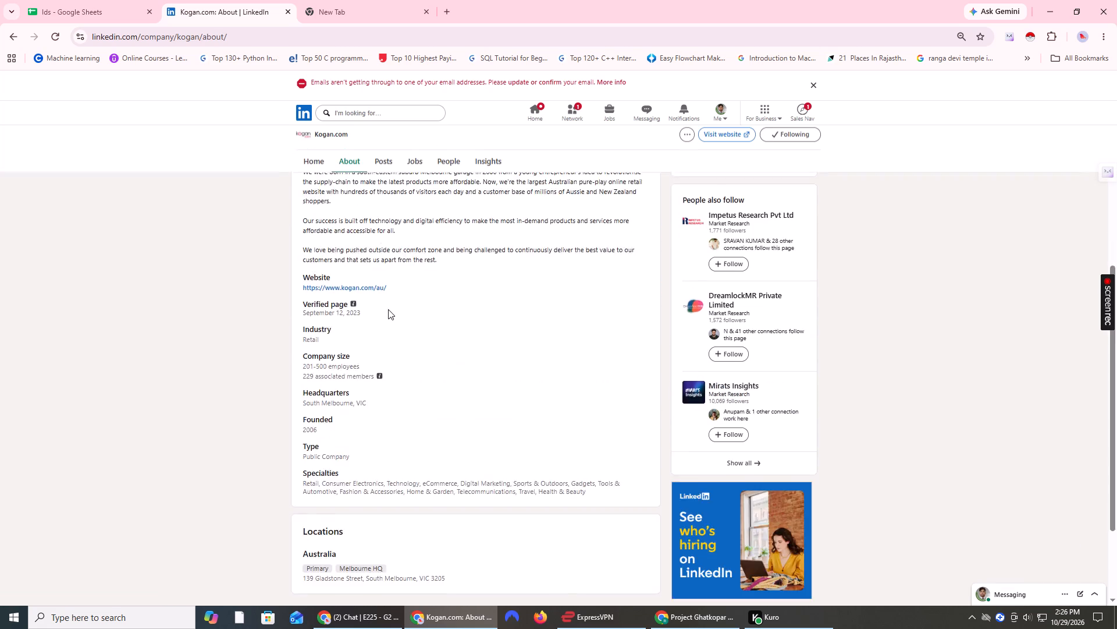
scroll(388, 309, "down", 1)
scroll(388, 309, "up", 1)
double_click(303, 282)
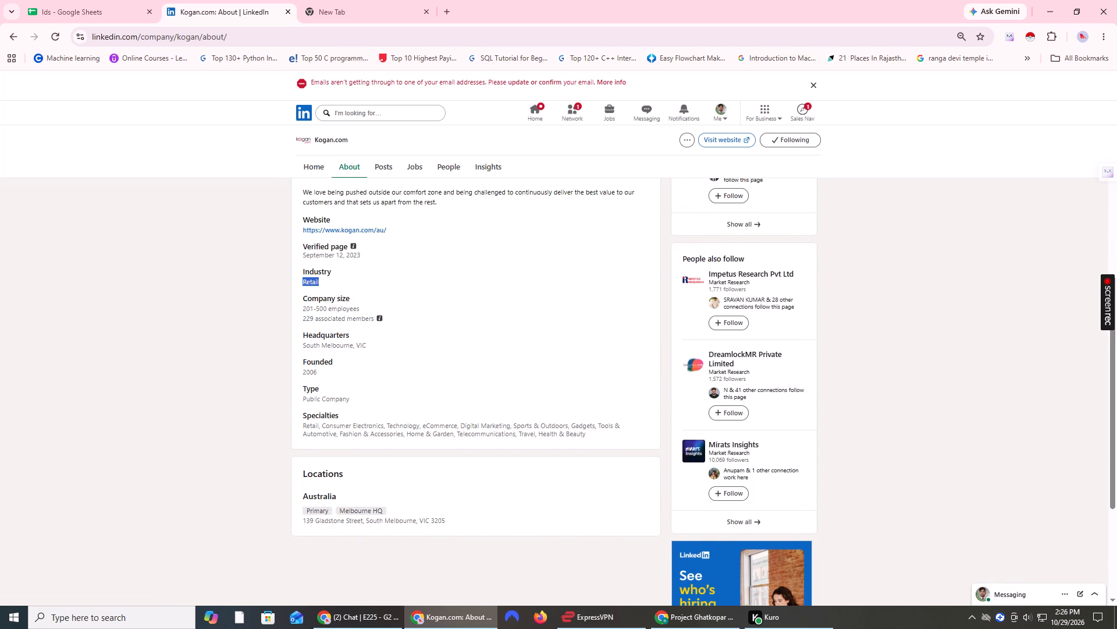
key("ctrl+c")
left_click(89, 0)
left_click(328, 322)
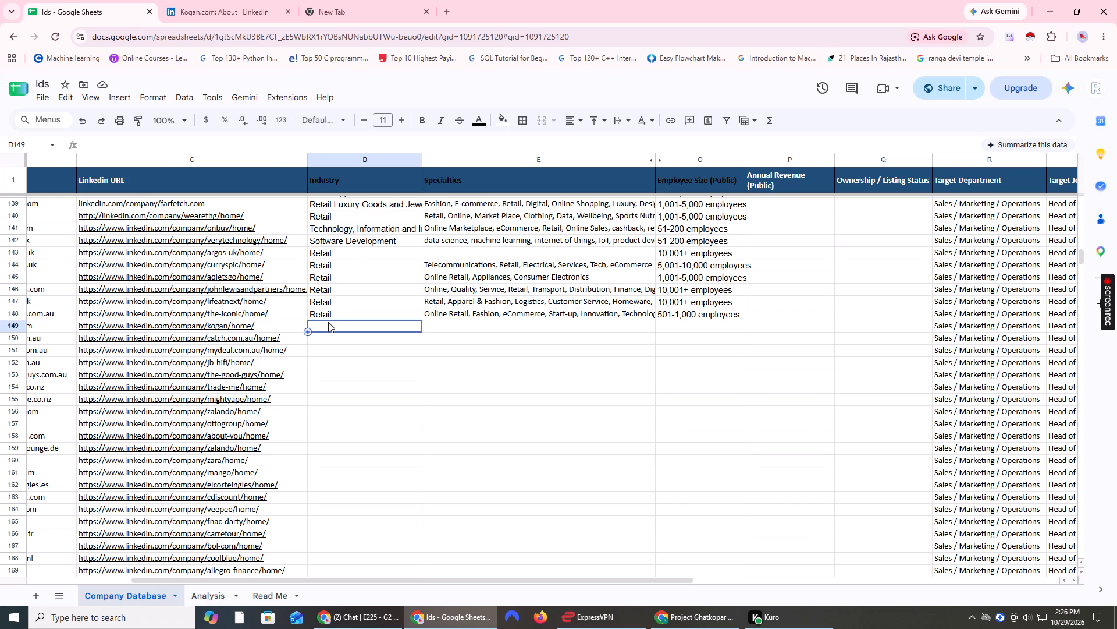
key("ctrl+v")
Copy the company size "201-500 employees" from the Kogan.com page into the Employee Size cell of row 149.
left_click(216, 0)
scroll(349, 361, "down", 1)
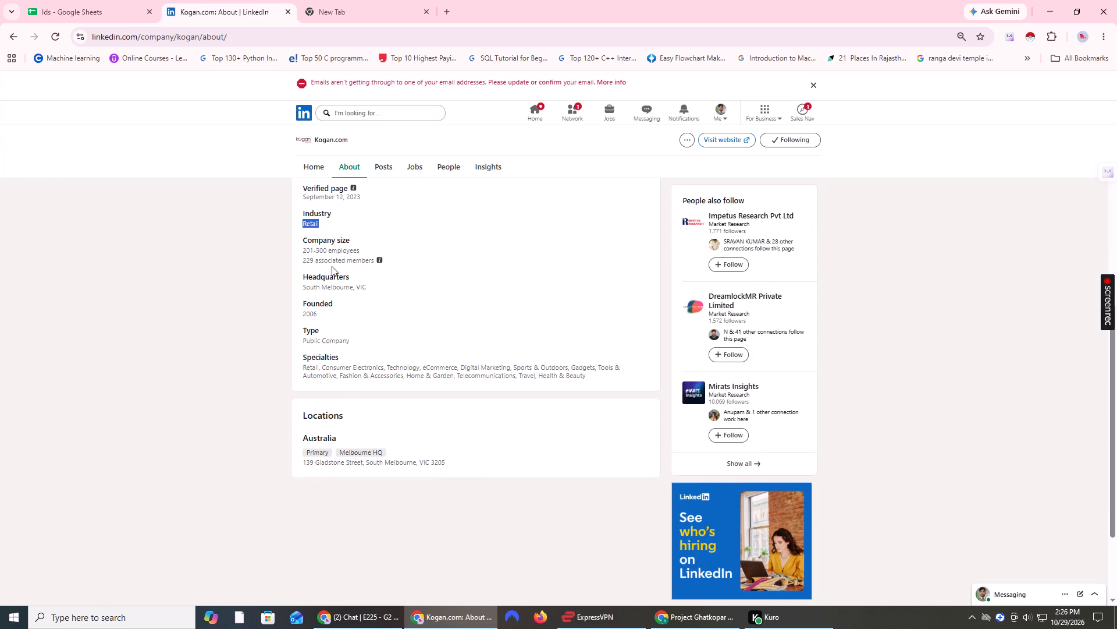
triple_click(332, 253)
key("ctrl+c")
left_click(20, 0)
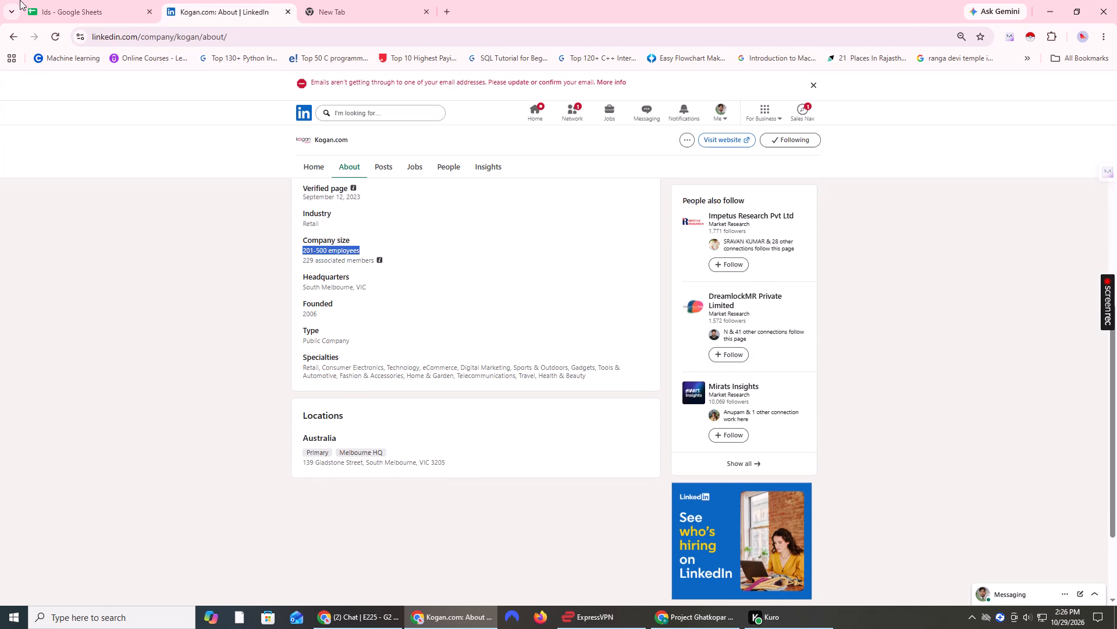
left_click(62, 0)
left_click(673, 330)
key("ctrl+v")
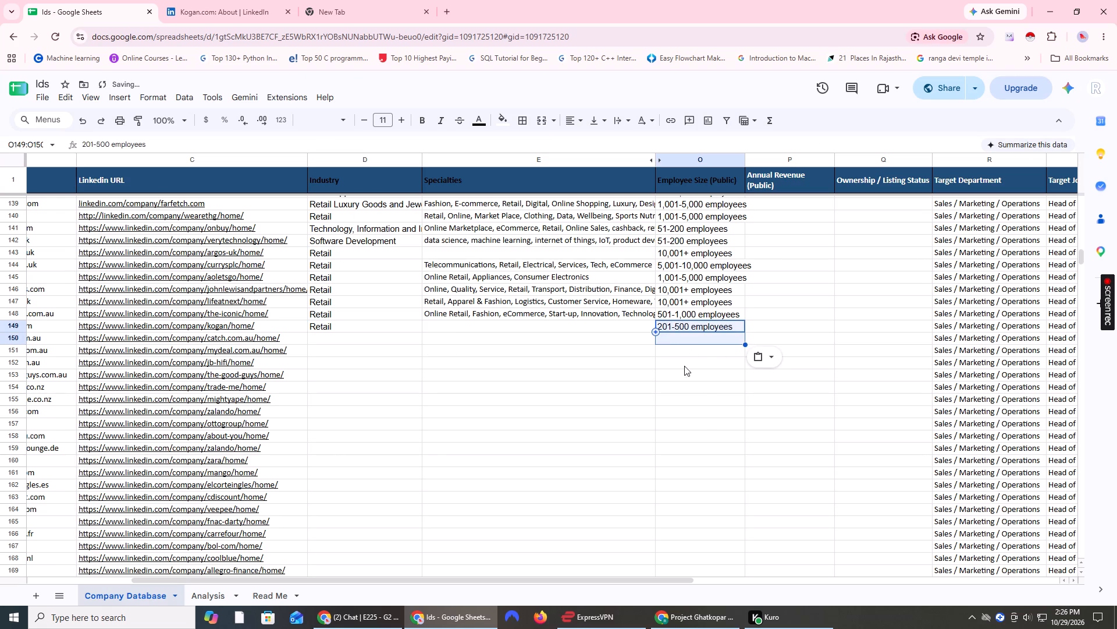
Copy Kogan.com's full specialties list, "Retail, Consumer Electronics" through "Health & Beauty", via the blank tab's address bar into Specialties, row 149.
left_click(225, 0)
double_click(406, 361)
triple_click(407, 368)
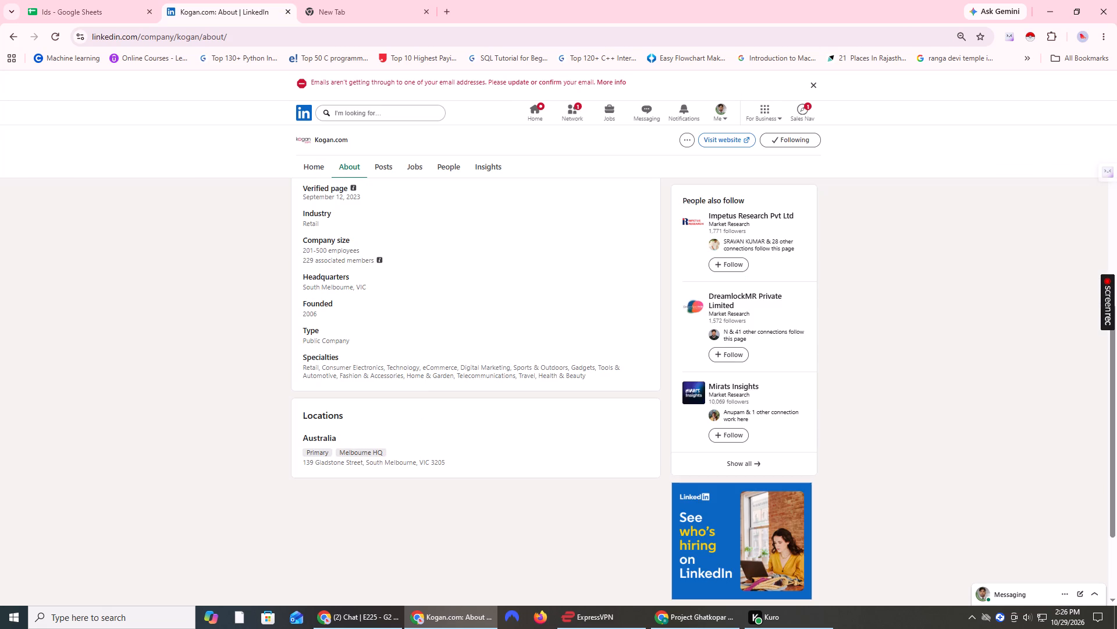
key("ctrl+c")
left_click(343, 0)
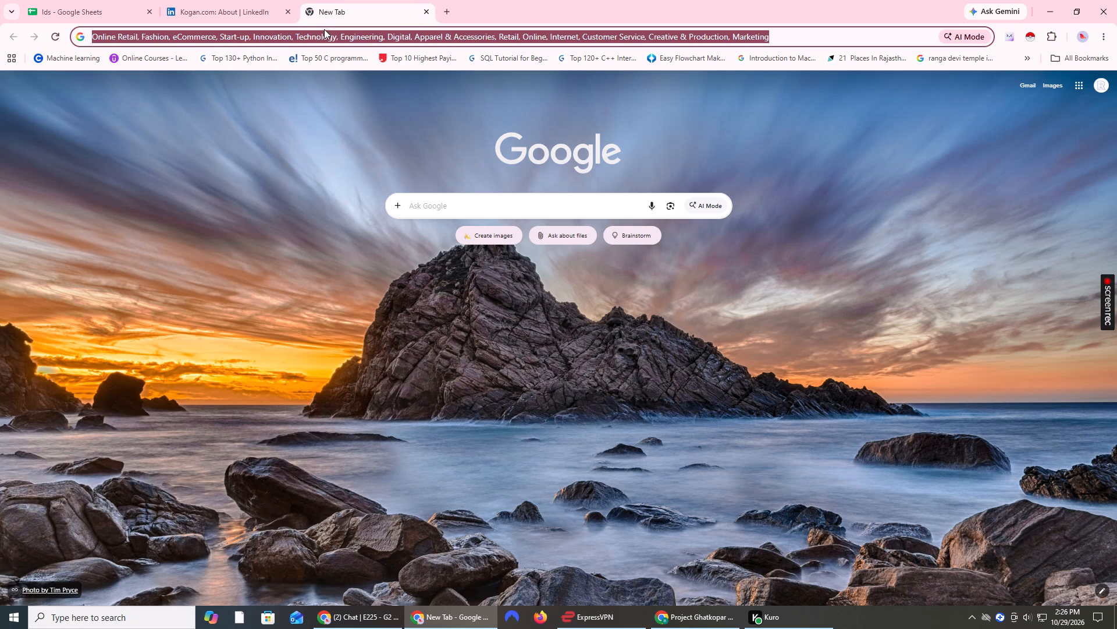
left_click(321, 31)
key("ctrl+a")
key("ctrl+shift+v")
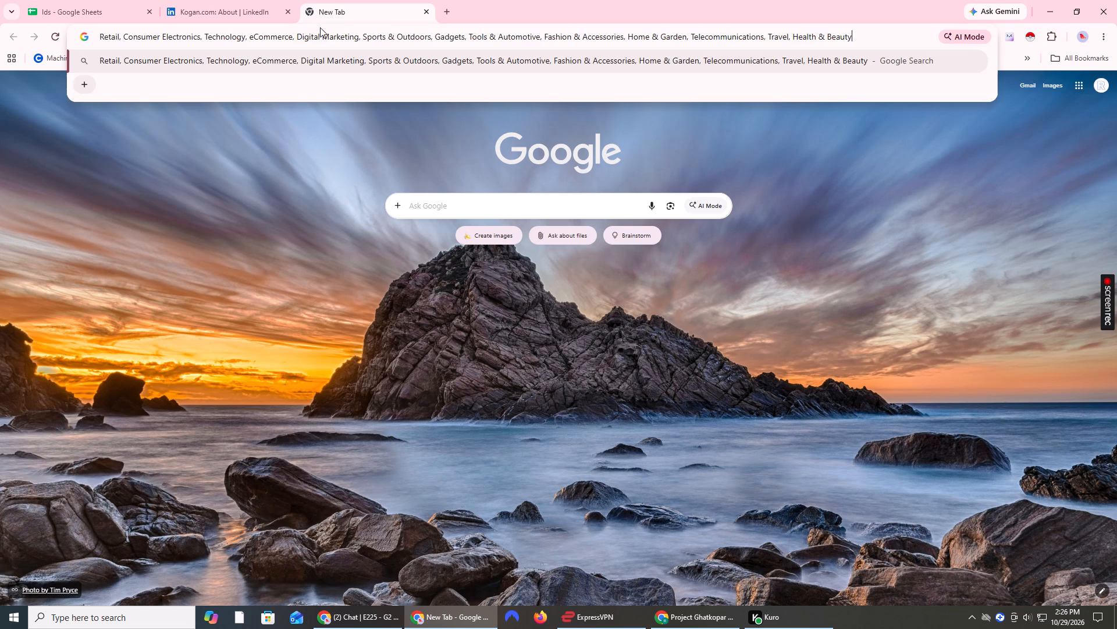
key("ctrl+a")
key("ctrl+c")
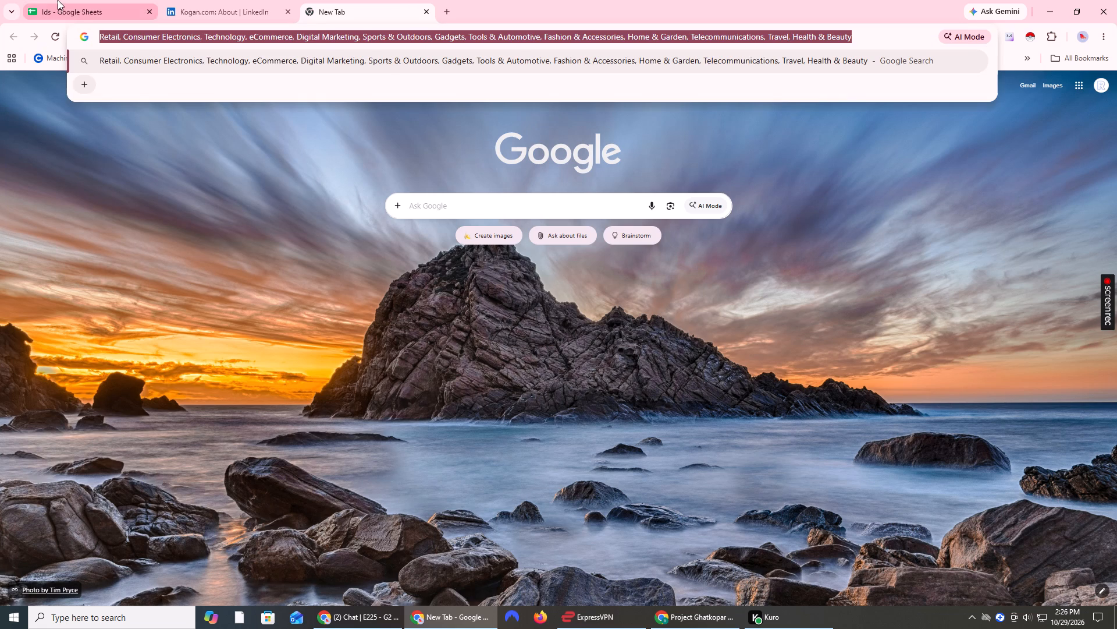
left_click(58, 0)
left_click(442, 323)
key("ctrl+v")
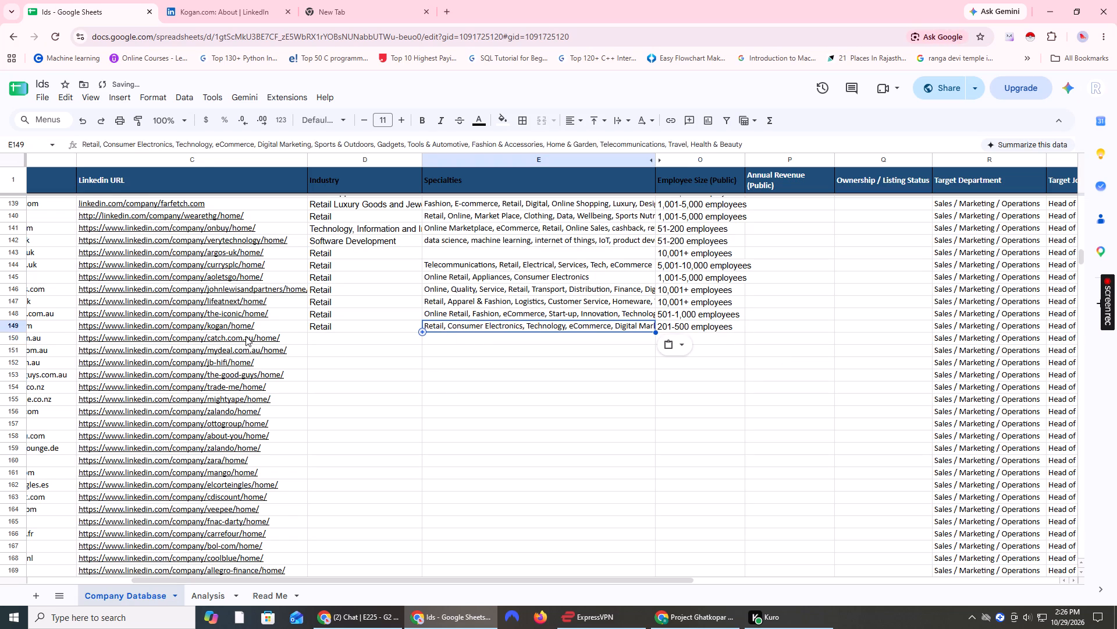
Open Catch's LinkedIn About page from the URL in row 150, closing the Kogan.com page, and follow the company.
left_click(246, 336)
left_click(162, 359)
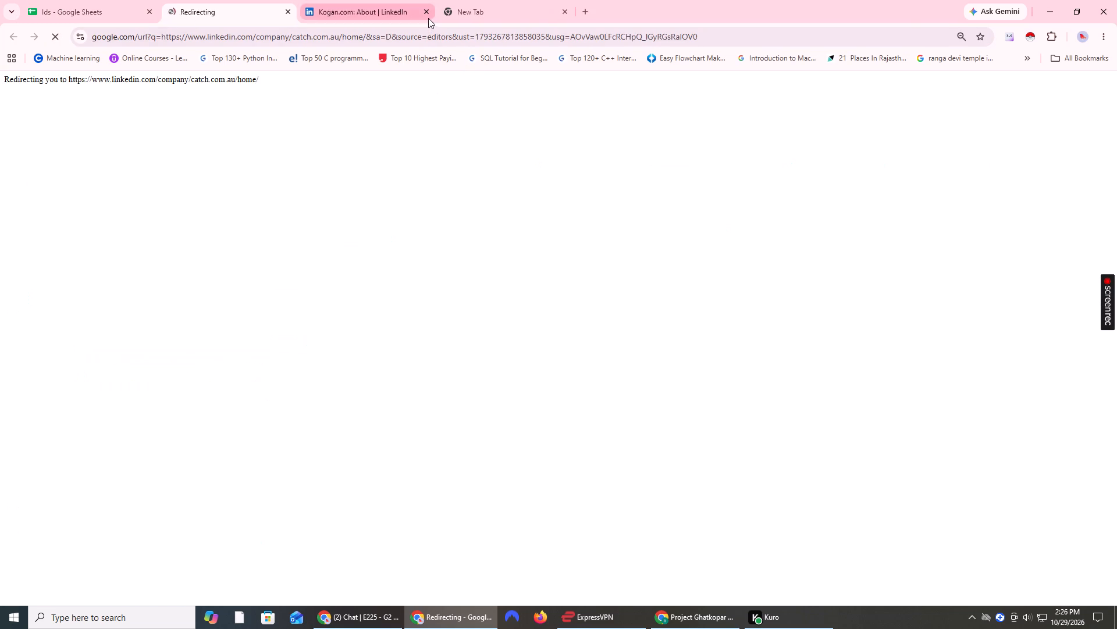
left_click(428, 16)
left_click(428, 11)
left_click(242, 0)
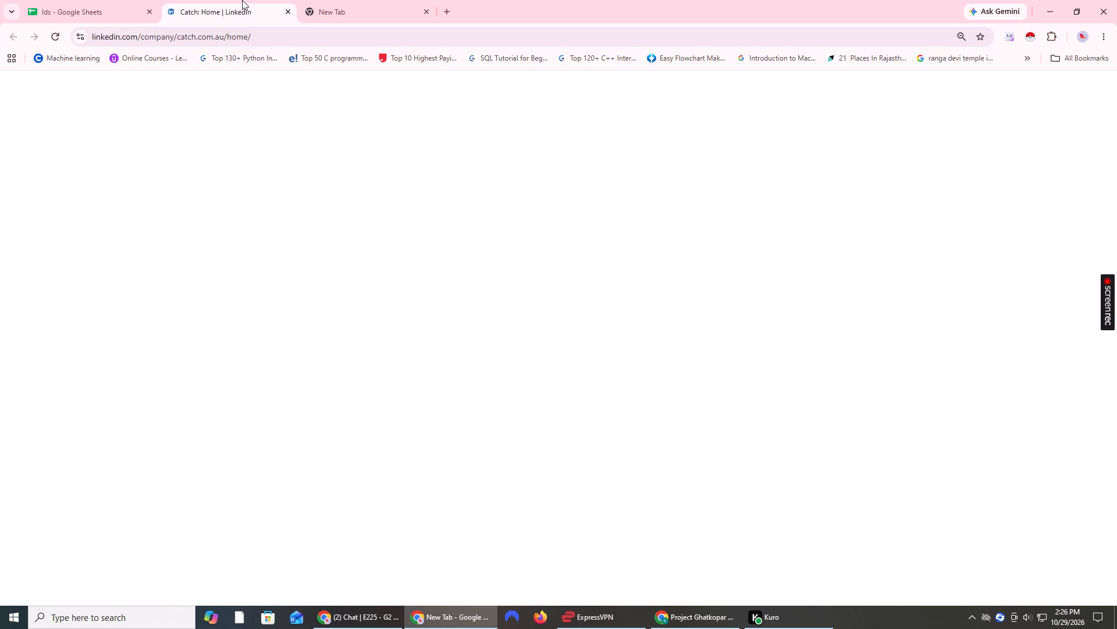
left_click(341, 285)
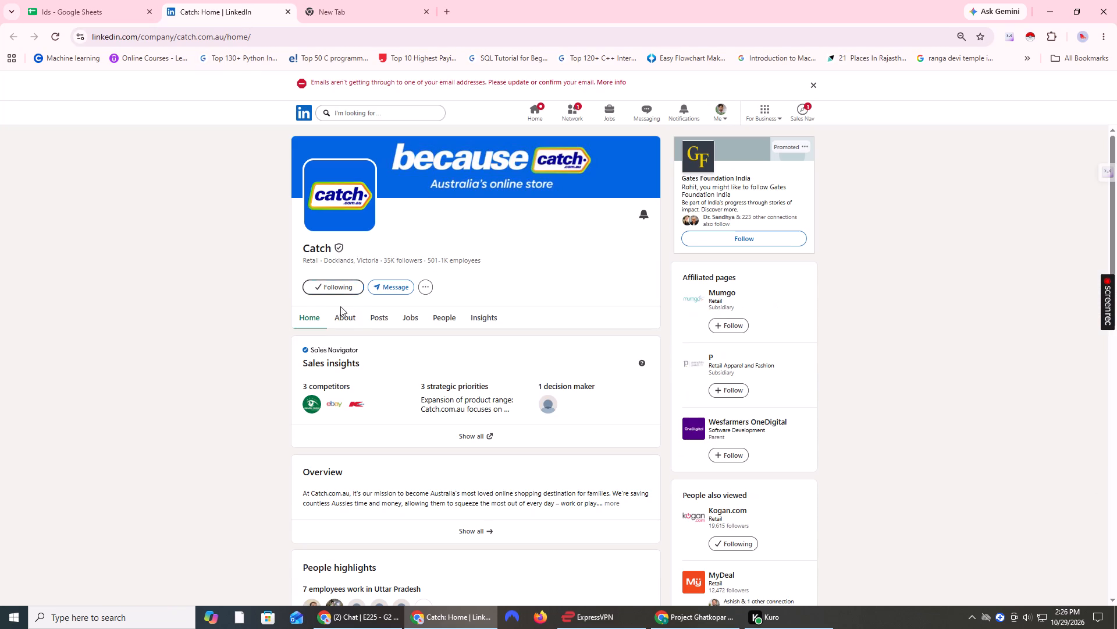
left_click(347, 319)
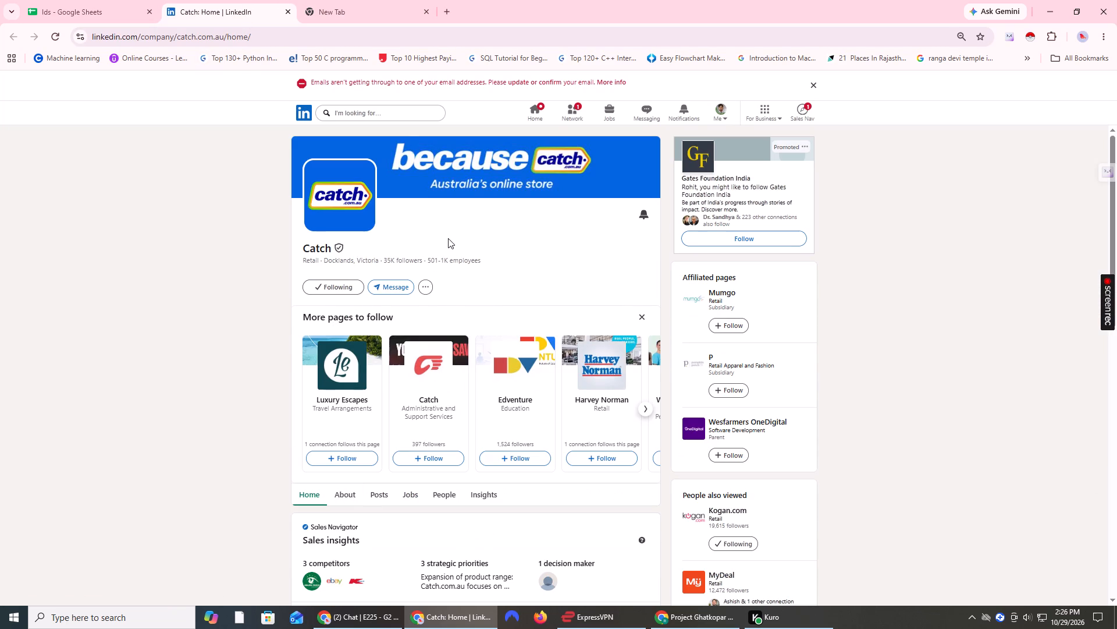
scroll(448, 238, "down", 6)
scroll(357, 262, "up", 2)
left_click(356, 270)
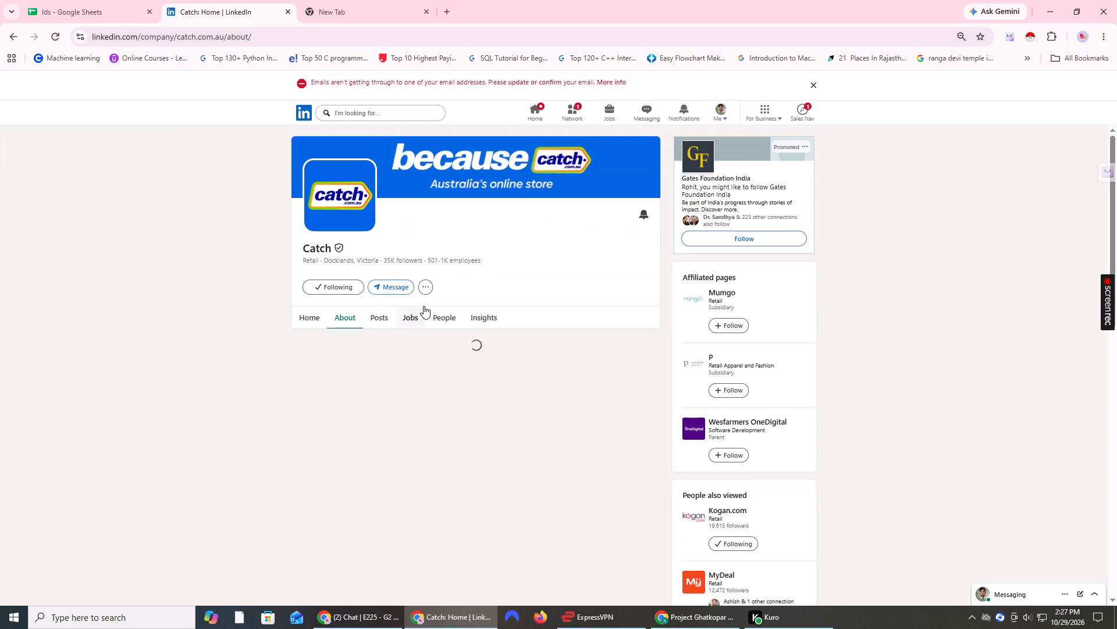
Copy the industry "Retail" from the Catch page into the Industry cell of row 150.
scroll(424, 305, "down", 6)
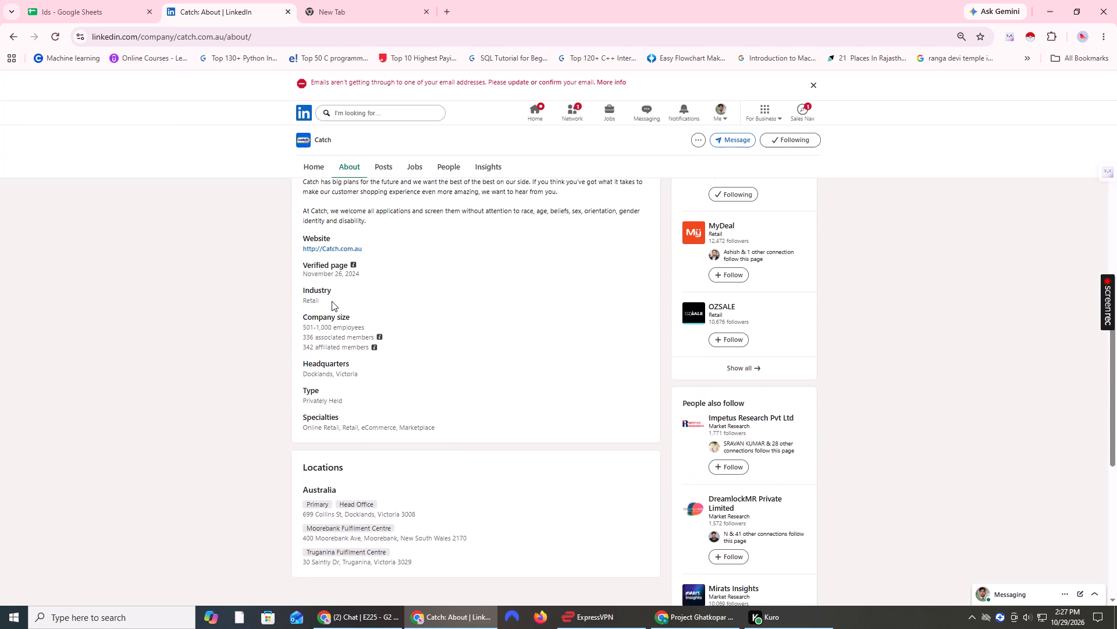
double_click(316, 299)
key("ctrl+c")
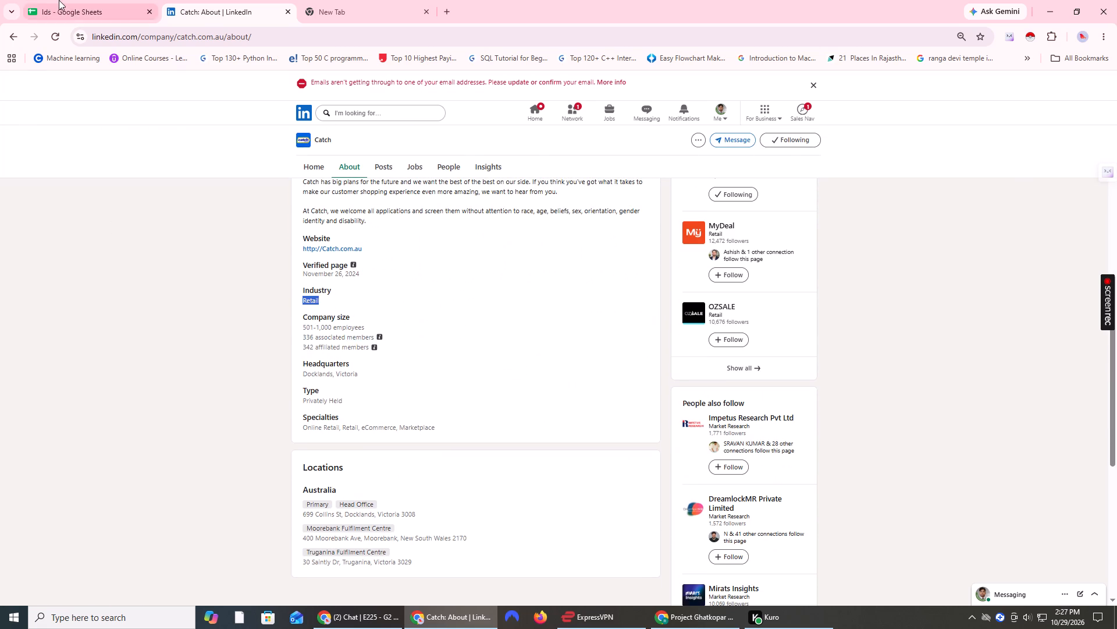
left_click(61, 0)
left_click(343, 338)
key("ctrl+v")
Copy the company size "501-1,000 employees" from the Catch page into the Employee Size cell of row 150.
left_click(220, 0)
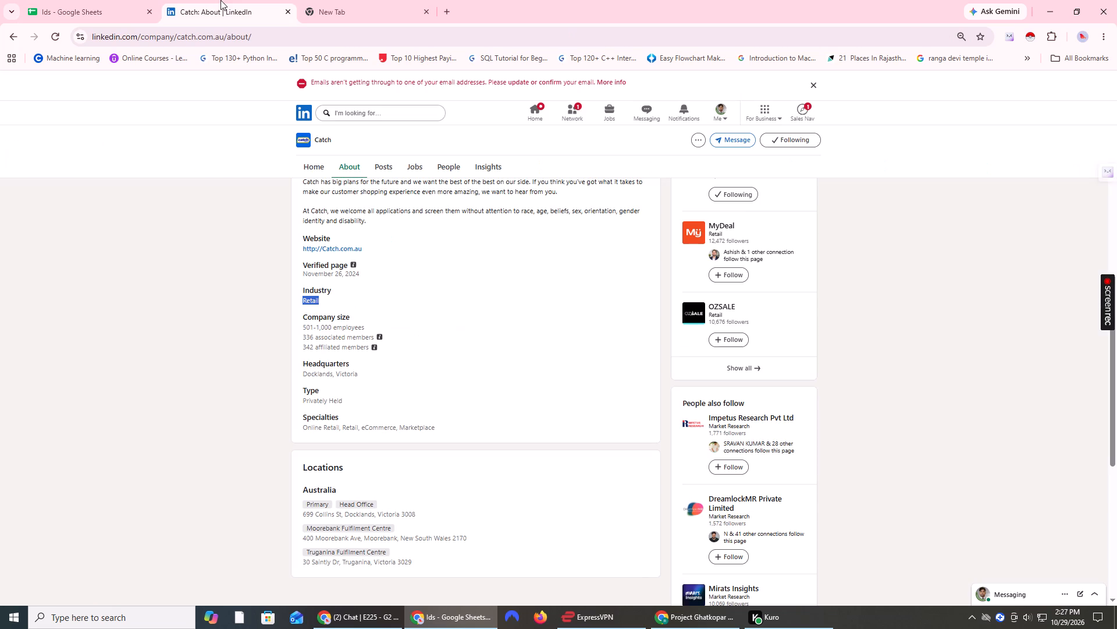
triple_click(325, 328)
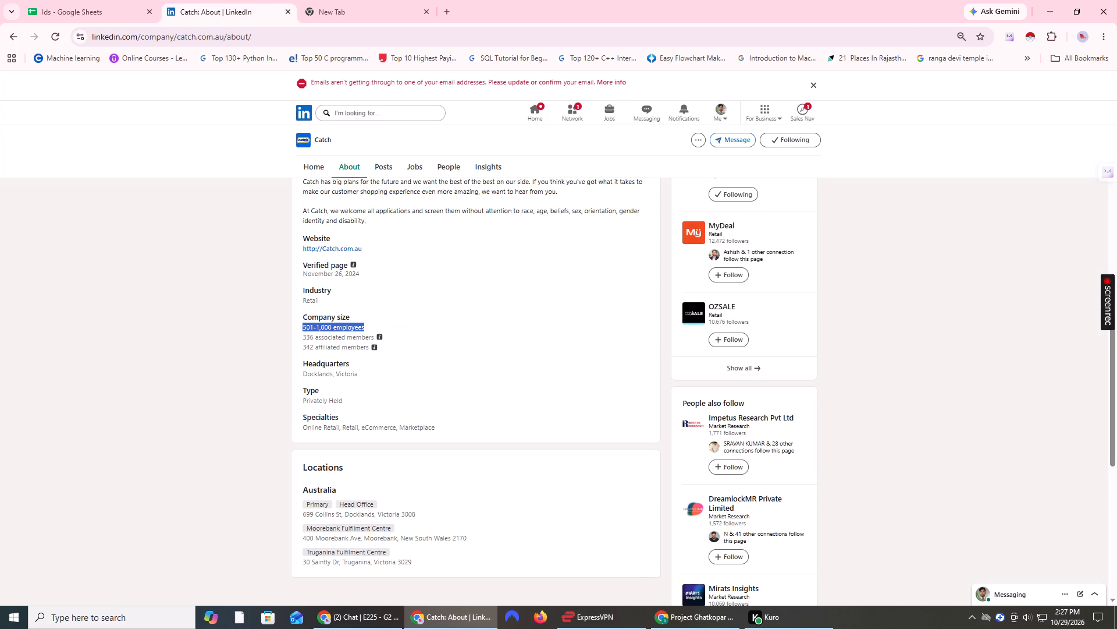
key("ctrl+c")
left_click(92, 0)
left_click(666, 336)
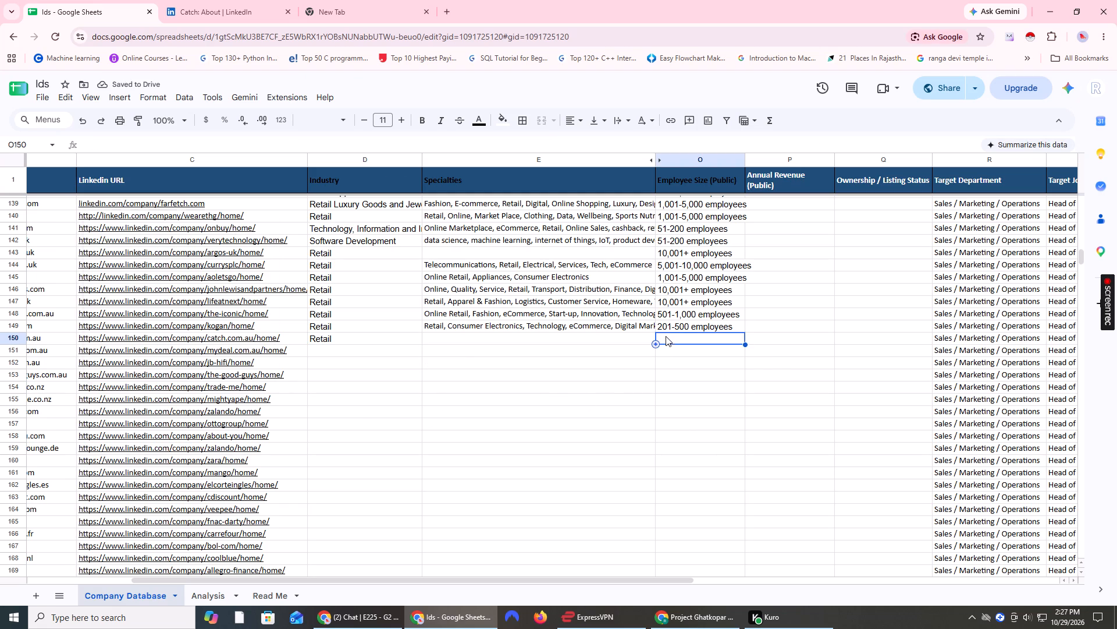
key("ctrl+v")
Copy the specialties "Online Retail, Retail, eCommerce, Marketplace" from the Catch page into the Specialties cell of row 150.
left_click(235, 0)
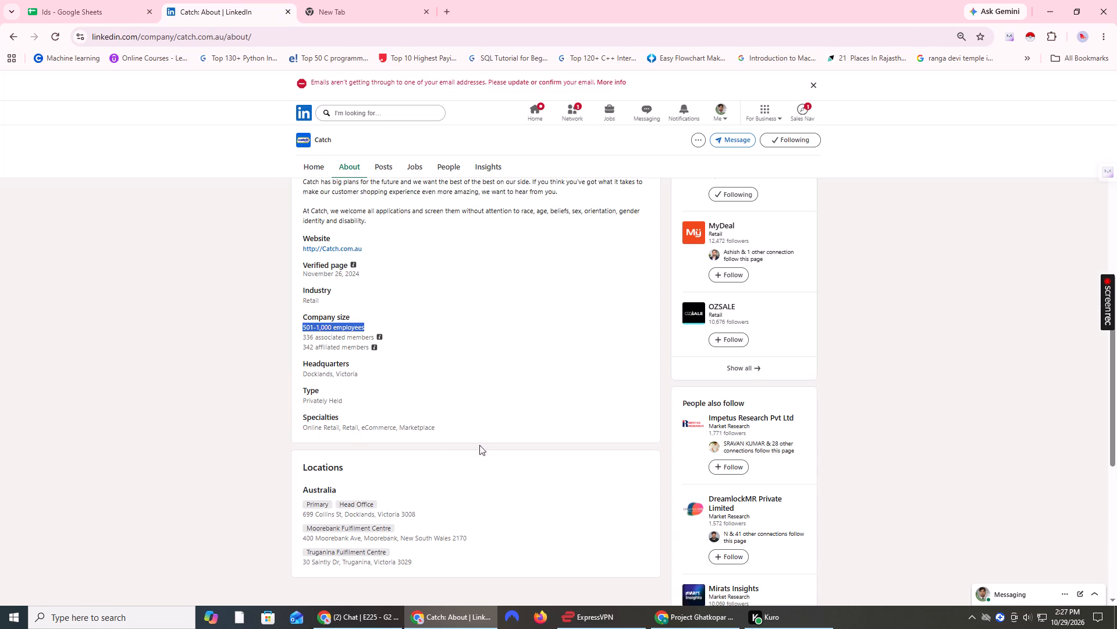
triple_click(350, 424)
key("ctrl+c")
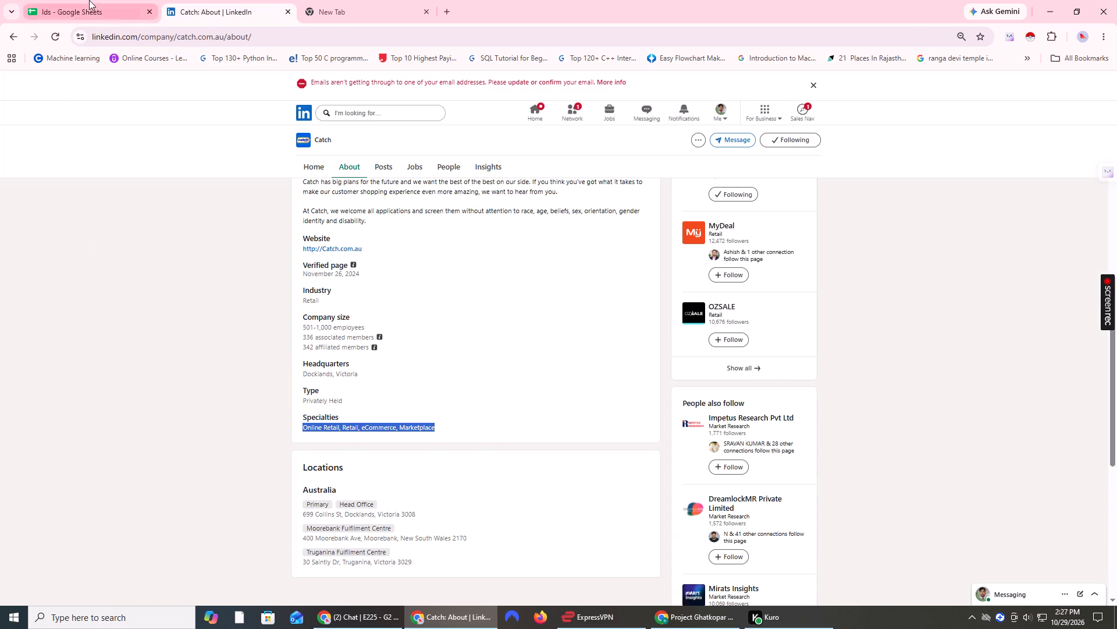
left_click(89, 0)
left_click(437, 341)
key("ctrl+v")
left_click(354, 366)
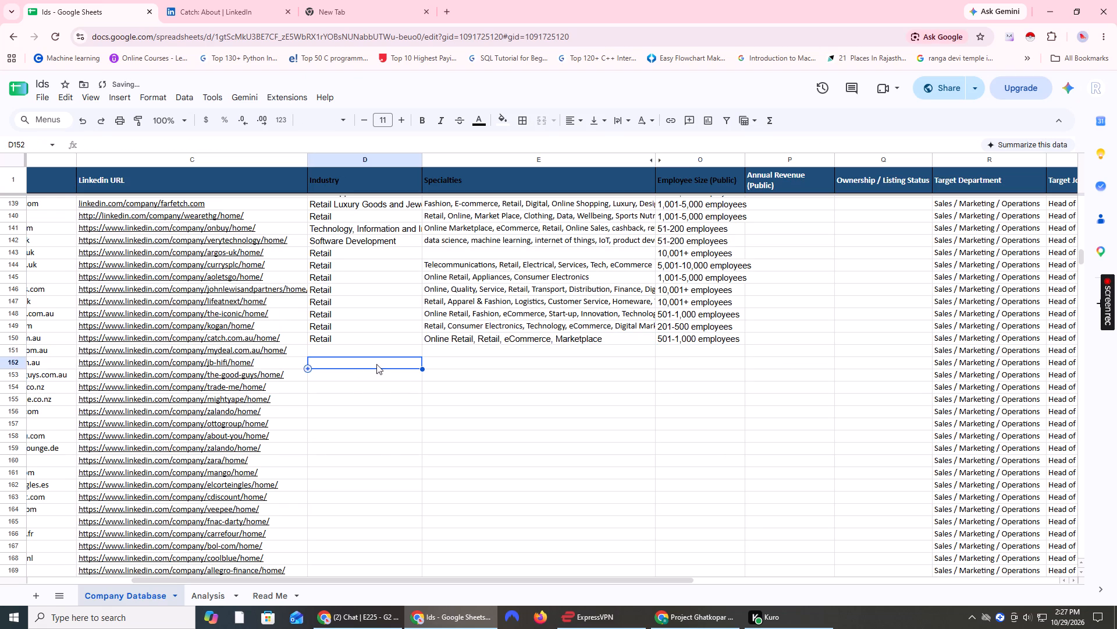
Open MyDeal's LinkedIn page from the URL in row 151.
left_click(262, 354)
left_click(186, 369)
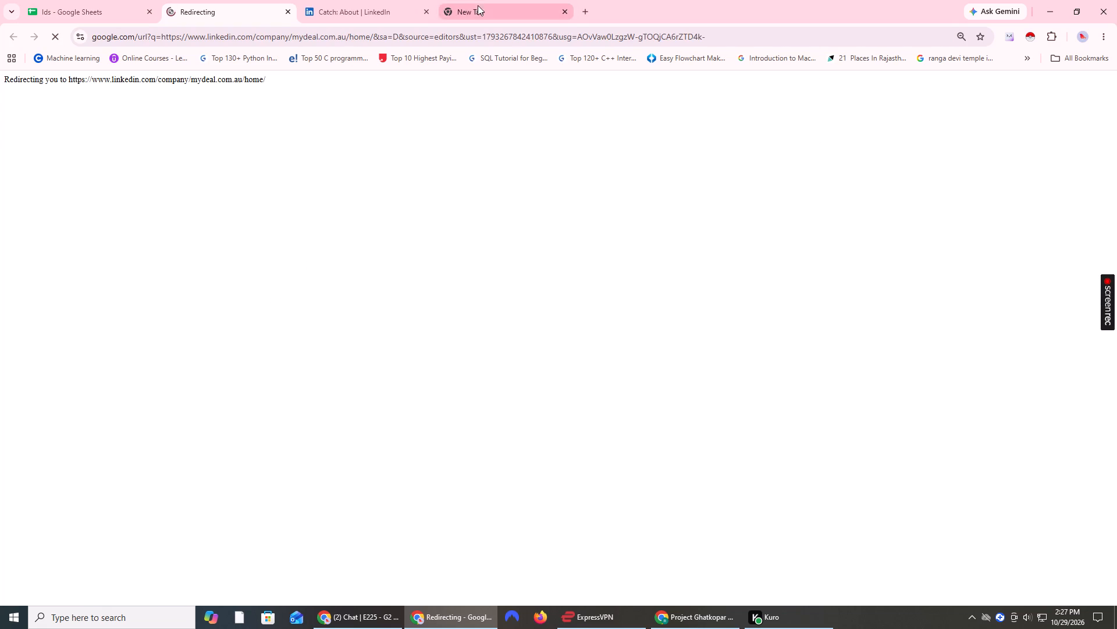
From the Catch page, open the LinkedIn network page, accept the John Lewis & Partners invitation to The JL Edit newsletter, and close that page.
left_click(389, 0)
left_click(581, 110)
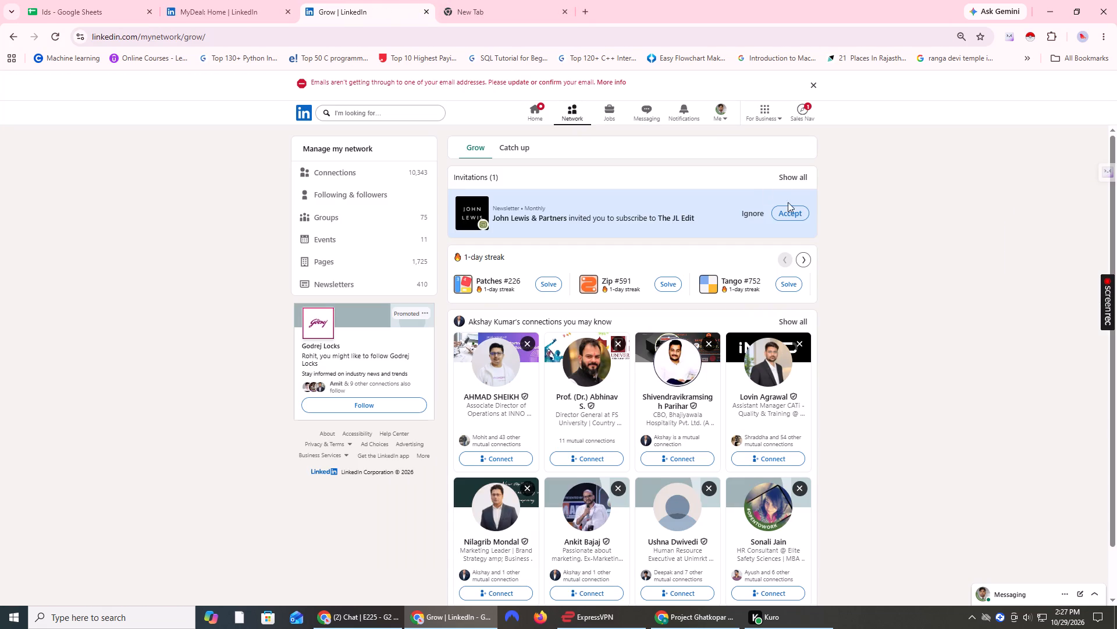
left_click(789, 217)
left_click(428, 9)
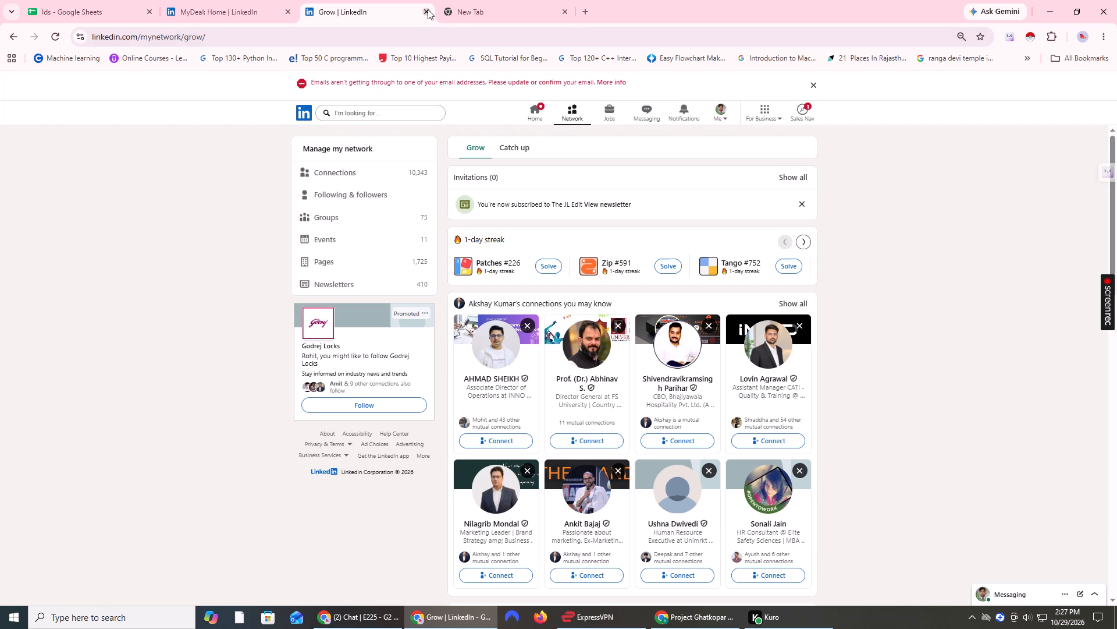
Open the About section of MyDeal's LinkedIn page and follow the company.
left_click(239, 0)
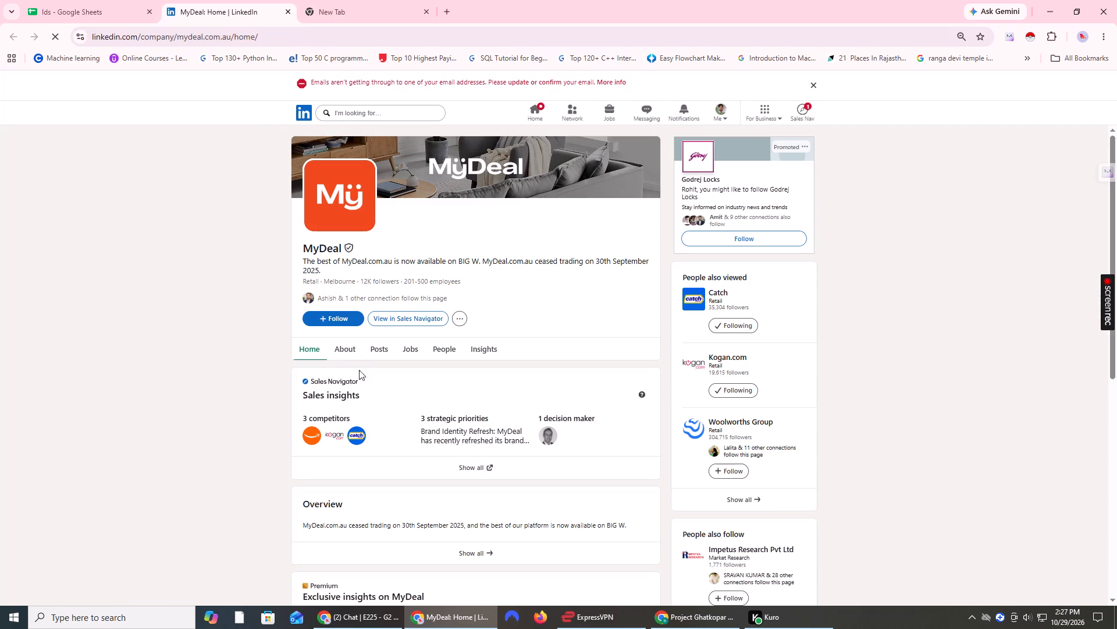
left_click(344, 352)
left_click(340, 319)
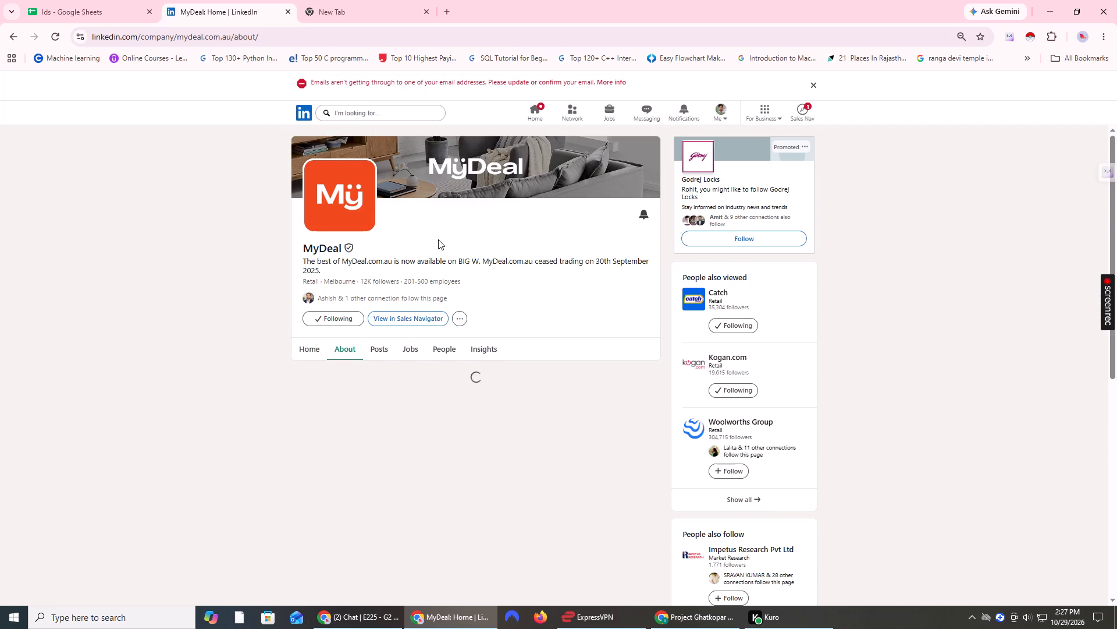
Copy the industry "Retail" from the MyDeal page into the Industry cell of row 151.
scroll(438, 239, "down", 3)
scroll(375, 238, "up", 1)
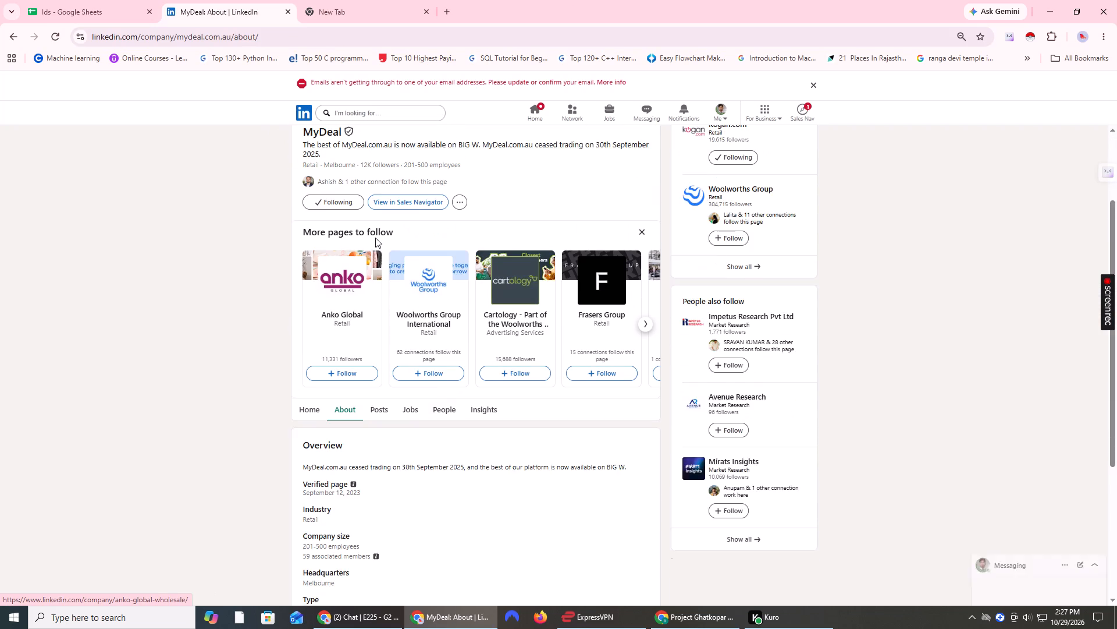
scroll(375, 238, "up", 1)
scroll(363, 351, "down", 5)
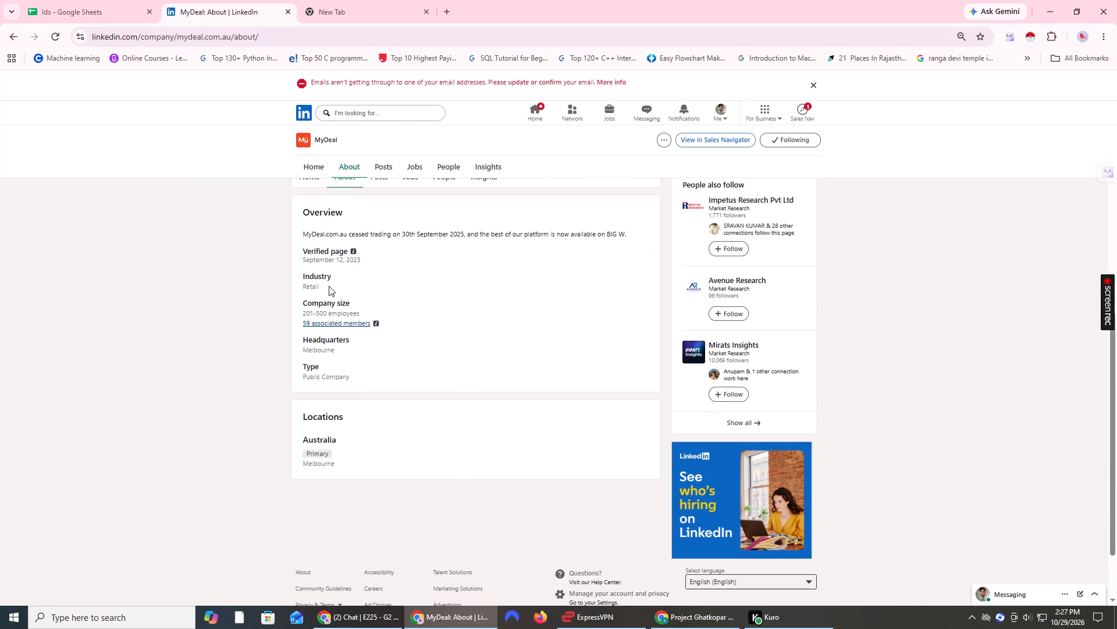
double_click(311, 286)
key("ctrl+c")
left_click(81, 0)
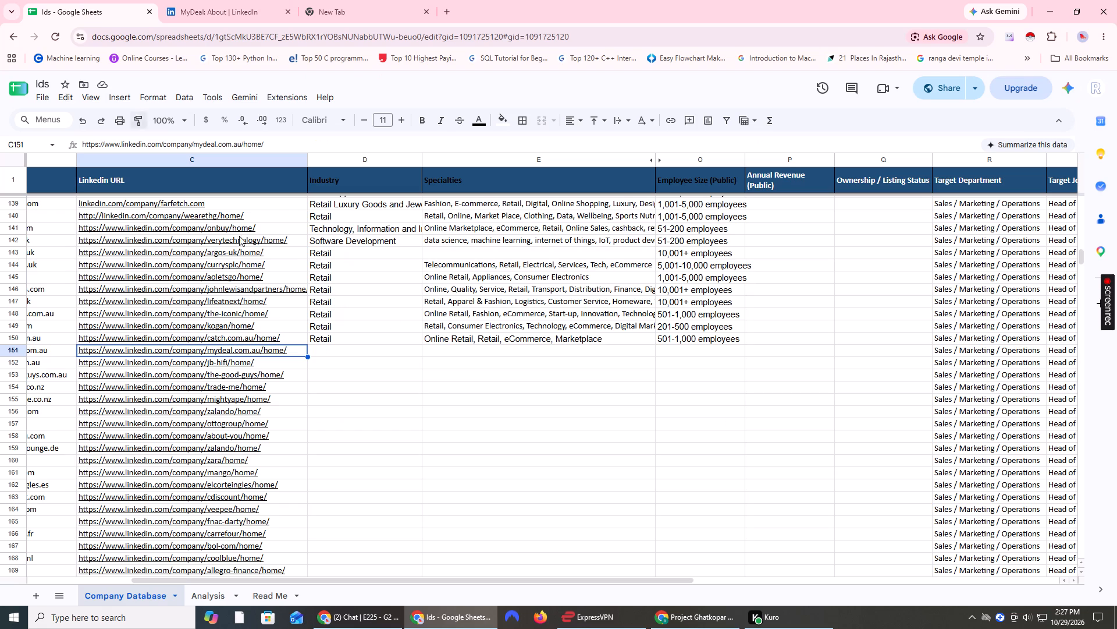
left_click(344, 349)
key("ctrl+v")
Copy the company size "201-500 employees" from the MyDeal page into the Employee Size cell of row 151.
left_click(235, 0)
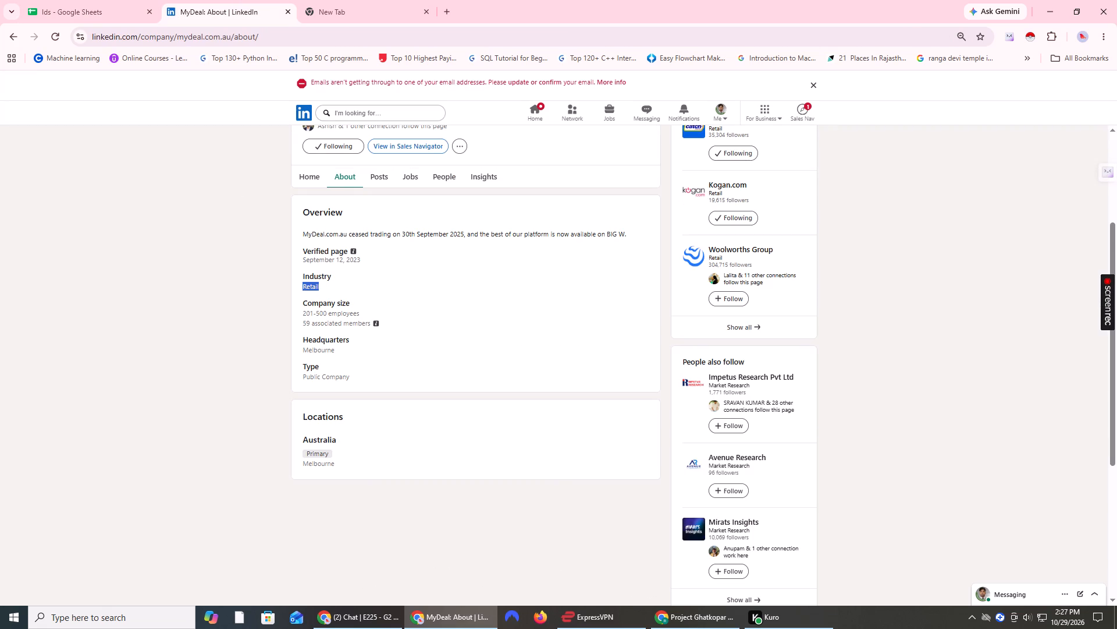
triple_click(323, 311)
key("ctrl+c")
left_click(78, 0)
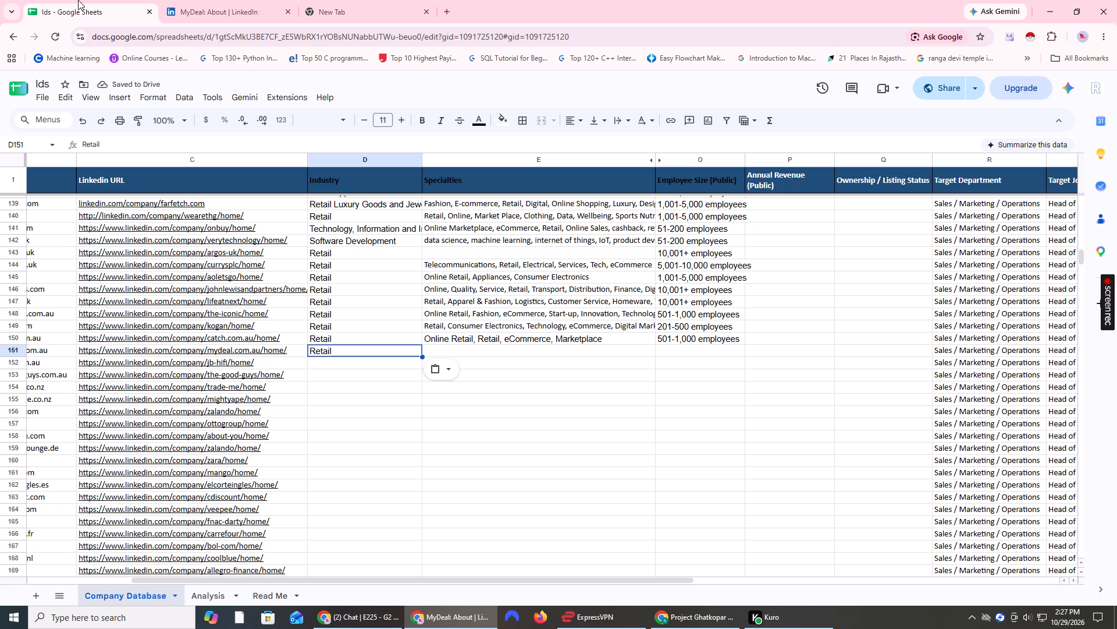
left_click(679, 352)
key("ctrl+v")
left_click(459, 385)
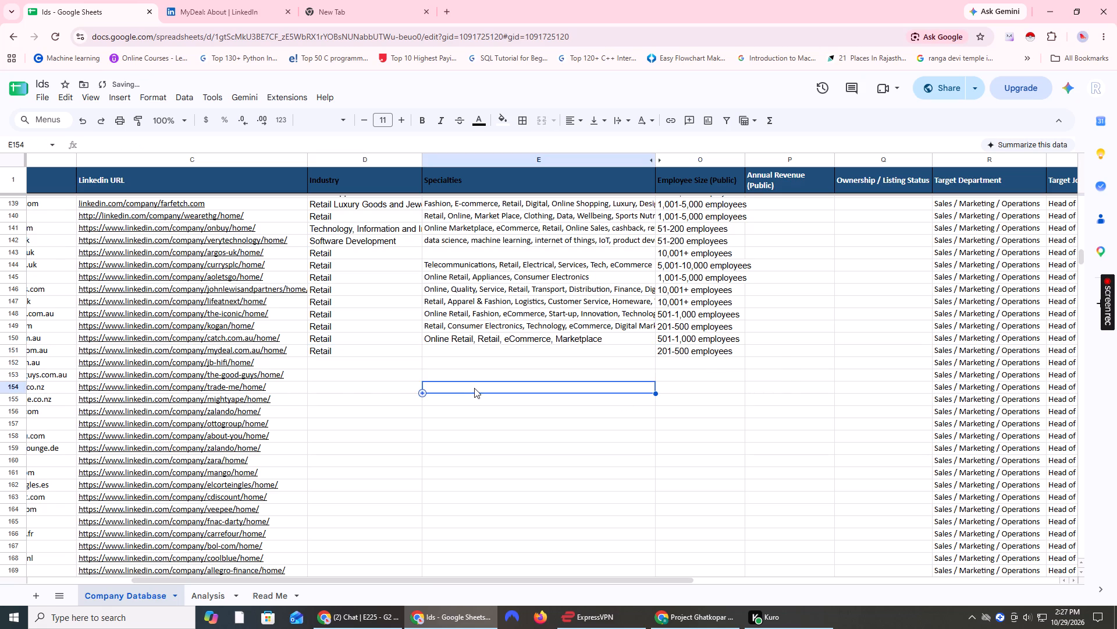
Open JB Hi-Fi's LinkedIn About page from the URL in row 152, closing the MyDeal page, and follow the company.
left_click(232, 364)
left_click(173, 381)
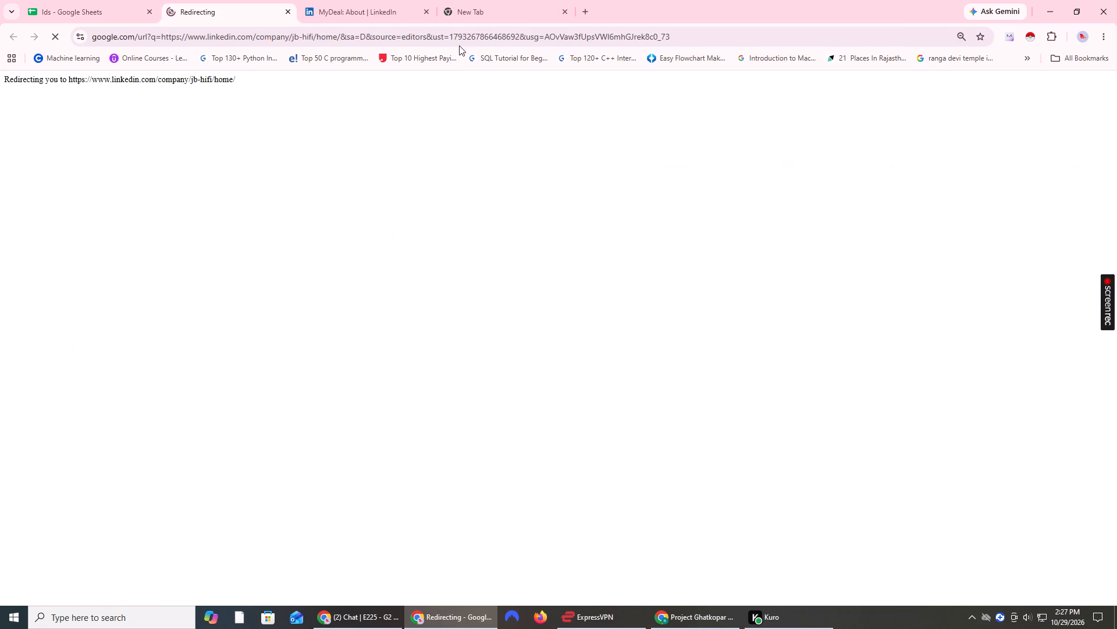
left_click(431, 13)
left_click(431, 11)
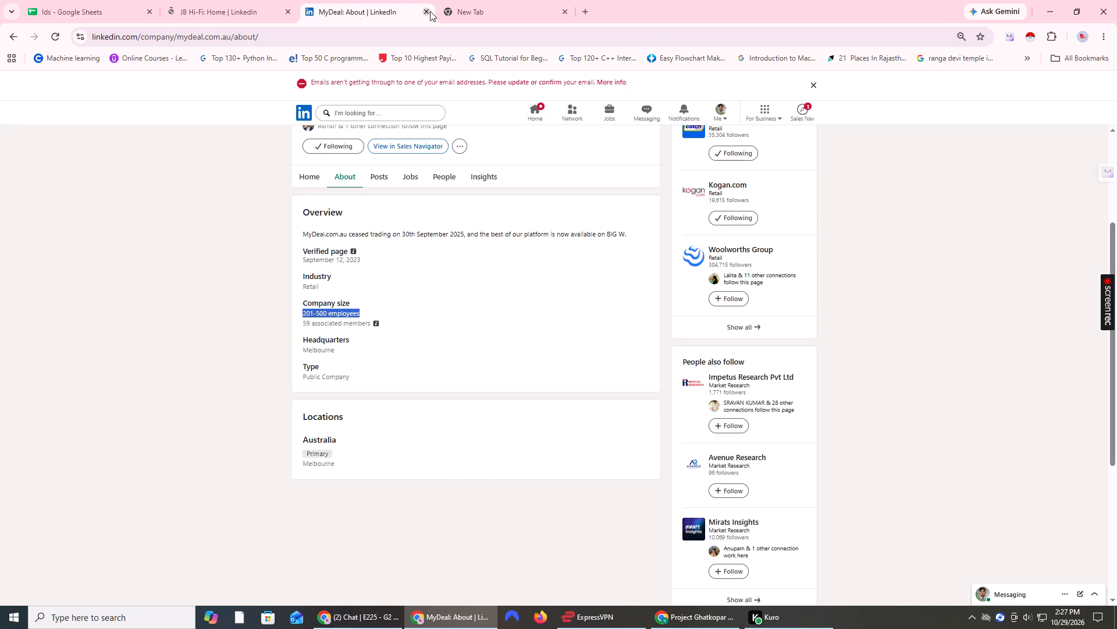
left_click(430, 11)
left_click(261, 0)
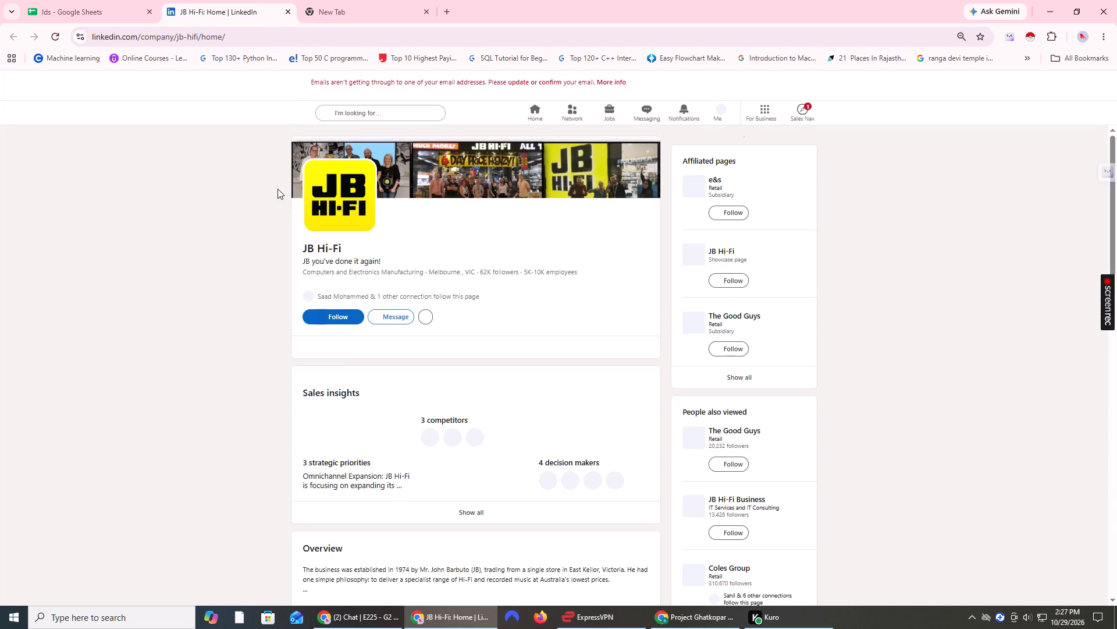
left_click(337, 333)
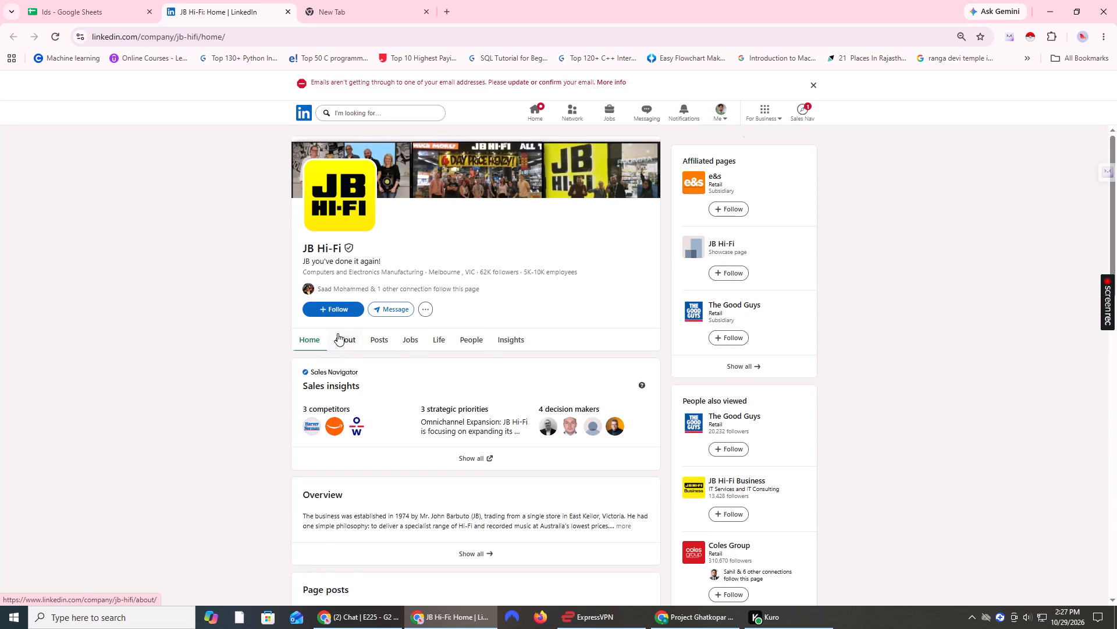
left_click(335, 310)
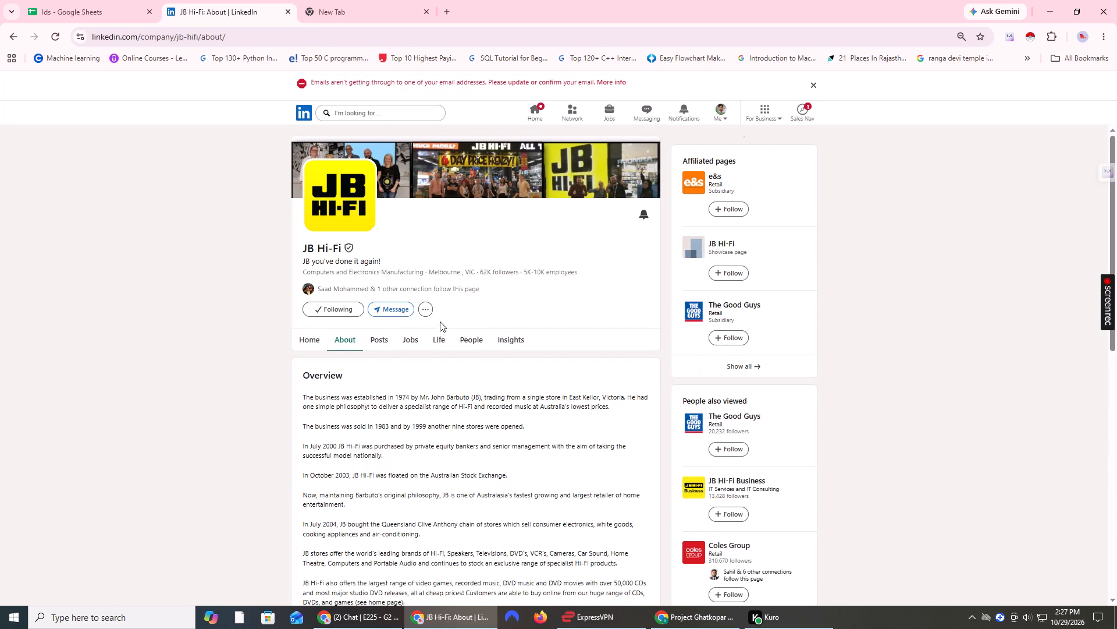
Copy the industry "Computers and Electronics Manufacturing" from the JB Hi-Fi page into the Industry cell of row 152.
scroll(464, 288, "down", 8)
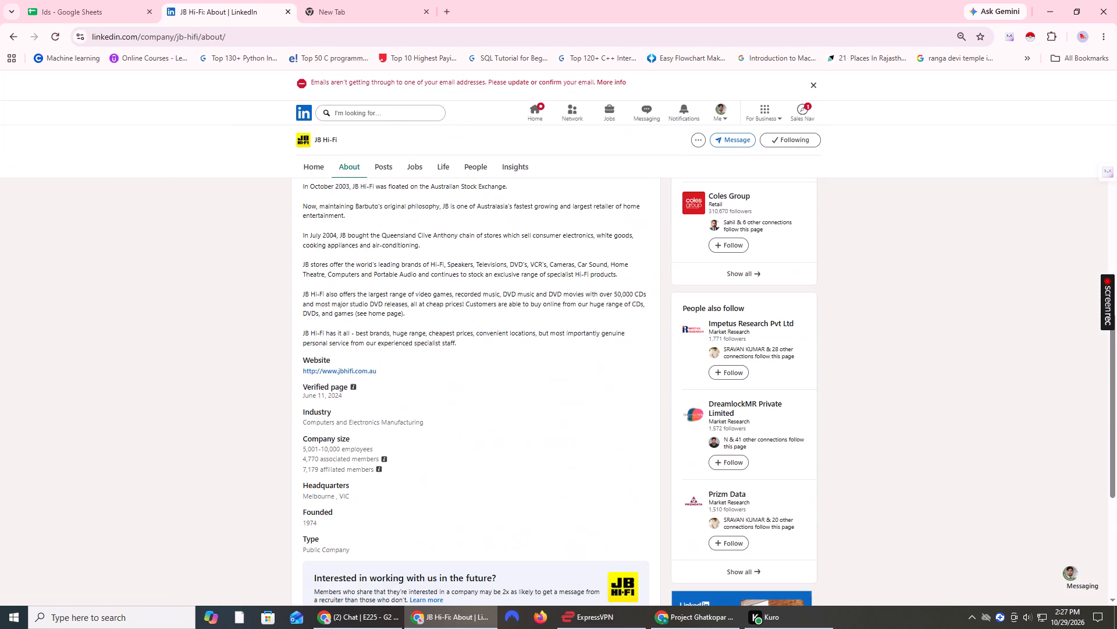
scroll(370, 341, "down", 2)
triple_click(315, 307)
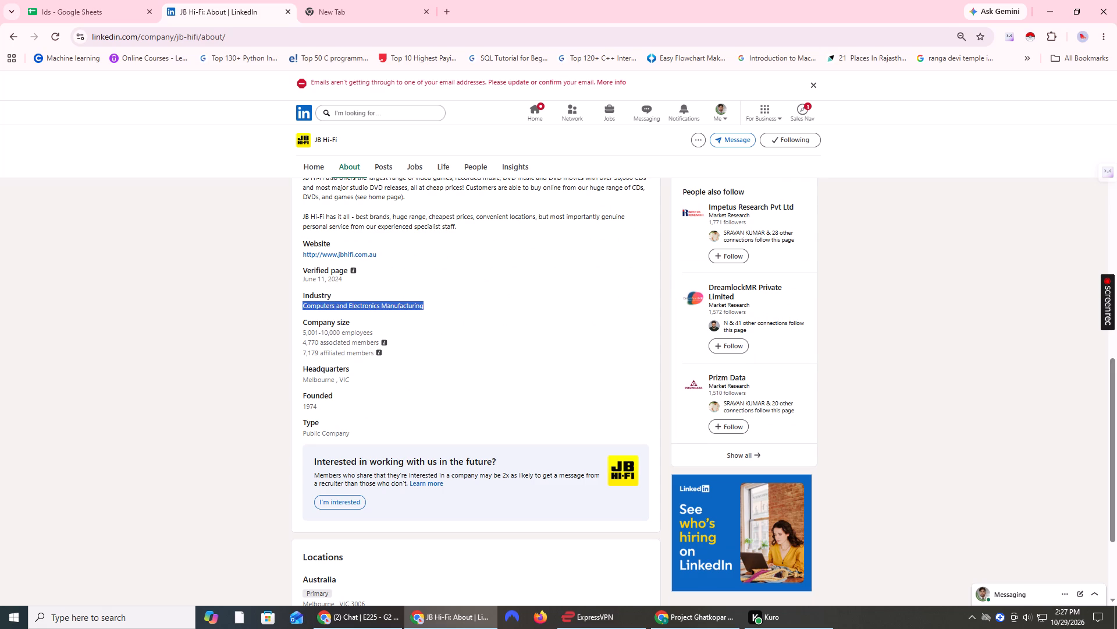
key("ctrl+c")
left_click(120, 0)
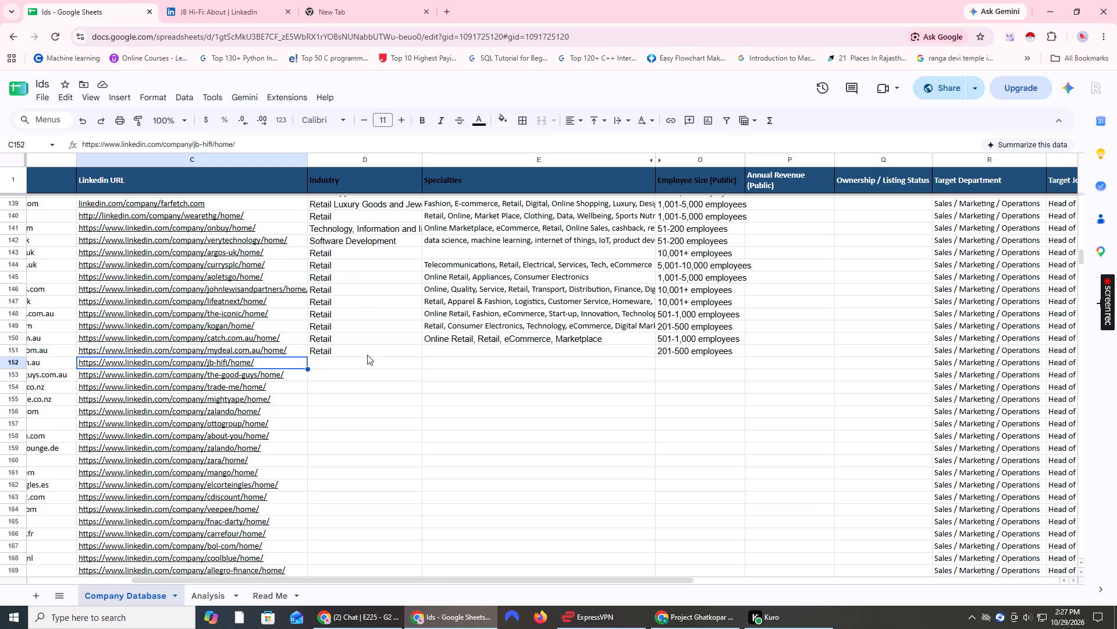
left_click(337, 366)
key("ctrl+v")
Copy the company size "5,001-10,000 employees" from the JB Hi-Fi page into the Employee Size cell of row 152.
left_click(194, 0)
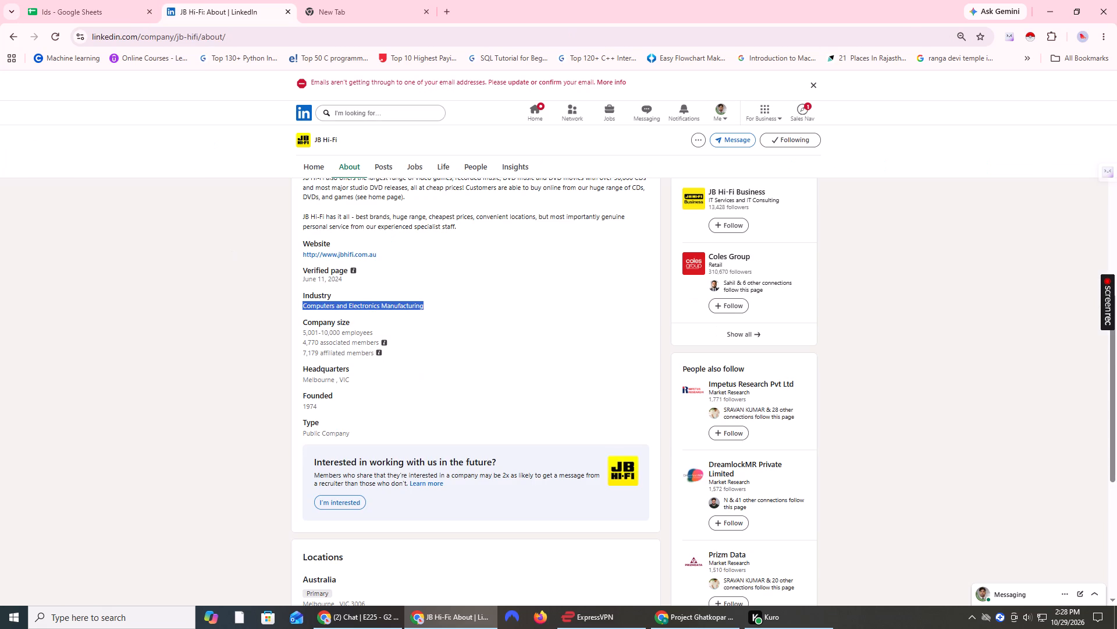
triple_click(327, 335)
key("ctrl+c")
left_click(66, 0)
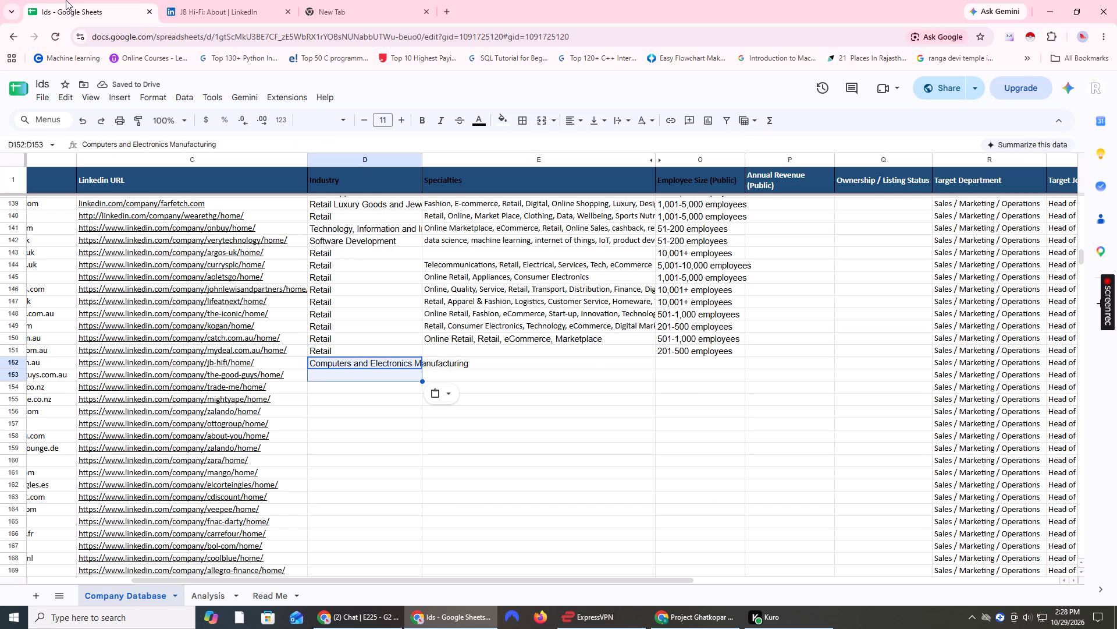
left_click(704, 365)
key("ctrl+v")
left_click(312, 380)
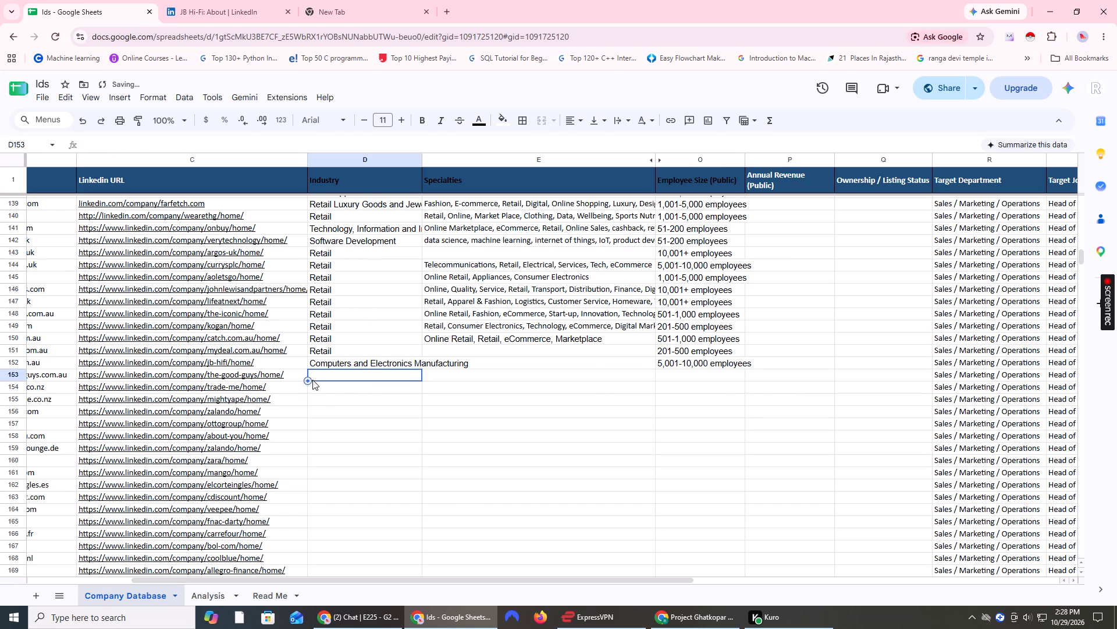
Open The Good Guys' LinkedIn About page from the URL in row 153, closing the JB Hi-Fi page, and follow the company.
left_click(242, 377)
left_click(150, 398)
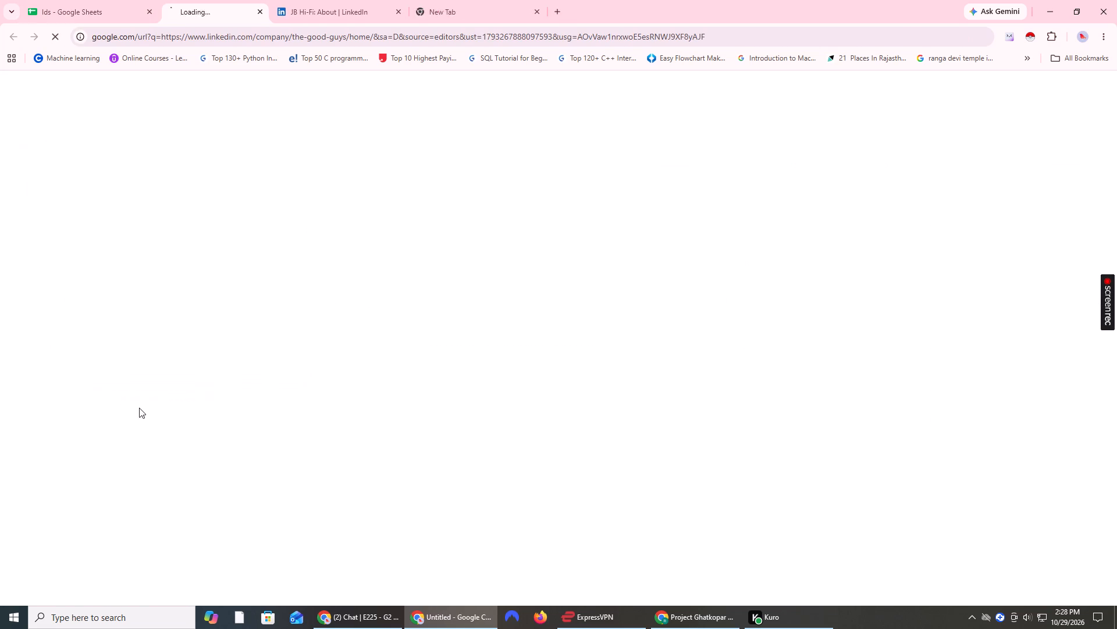
left_click(425, 12)
left_click(251, 0)
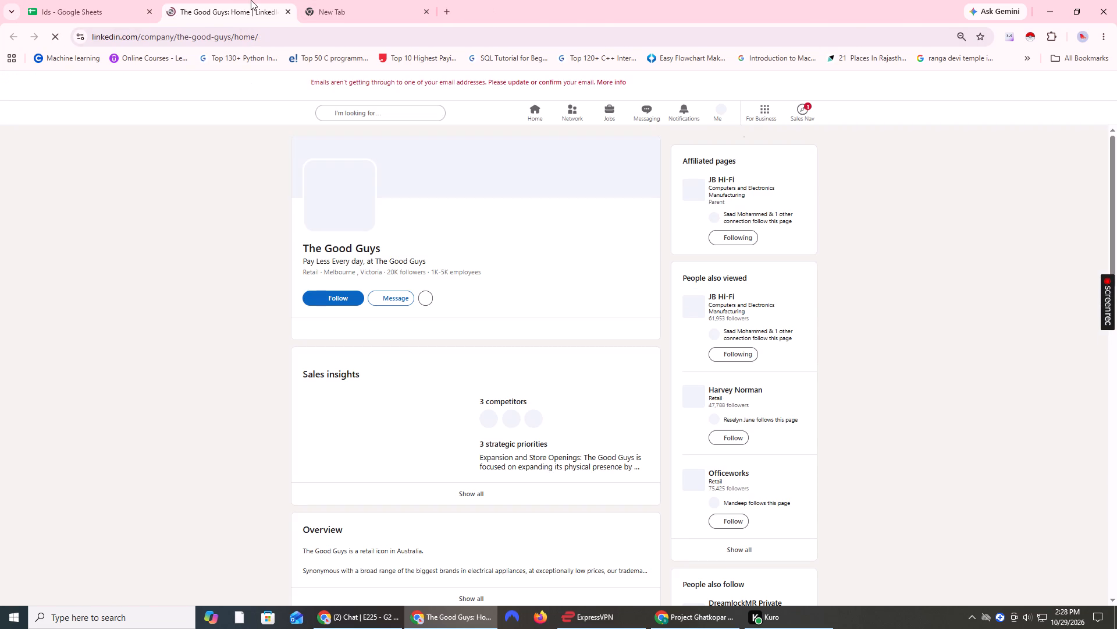
left_click(346, 299)
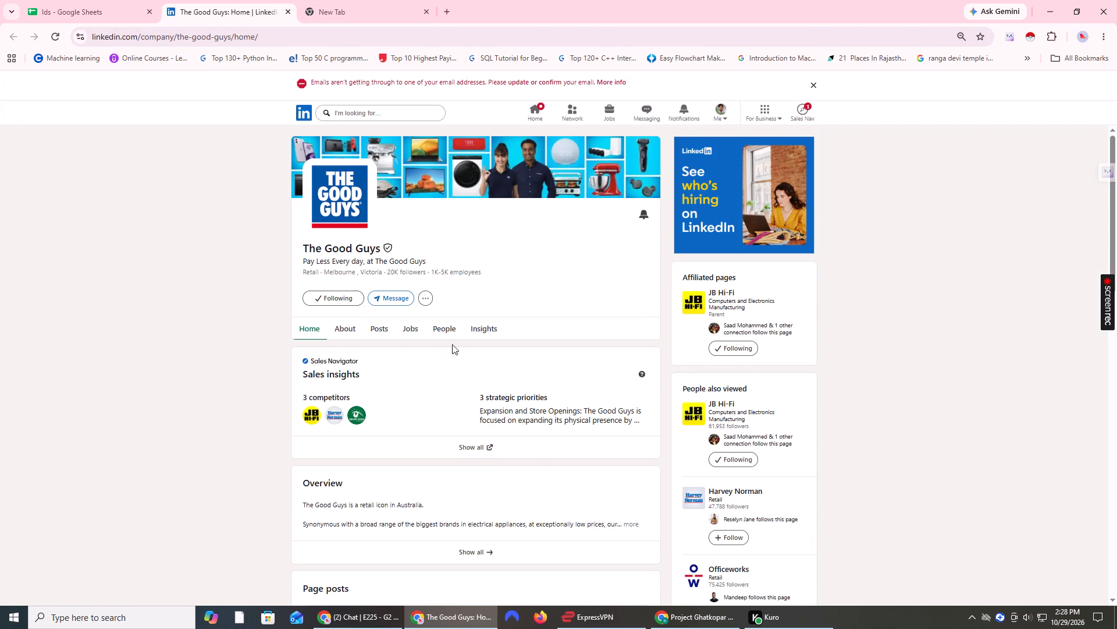
scroll(434, 336, "down", 2)
left_click(354, 387)
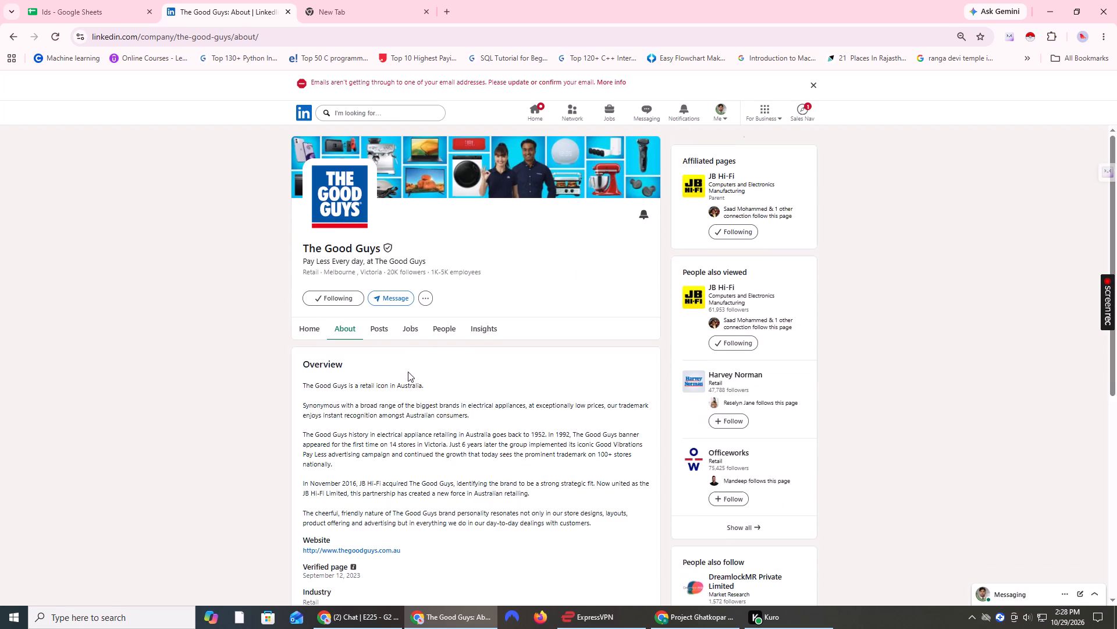
Copy the industry "Retail" from The Good Guys page into the Industry cell of row 153.
scroll(408, 372, "down", 4)
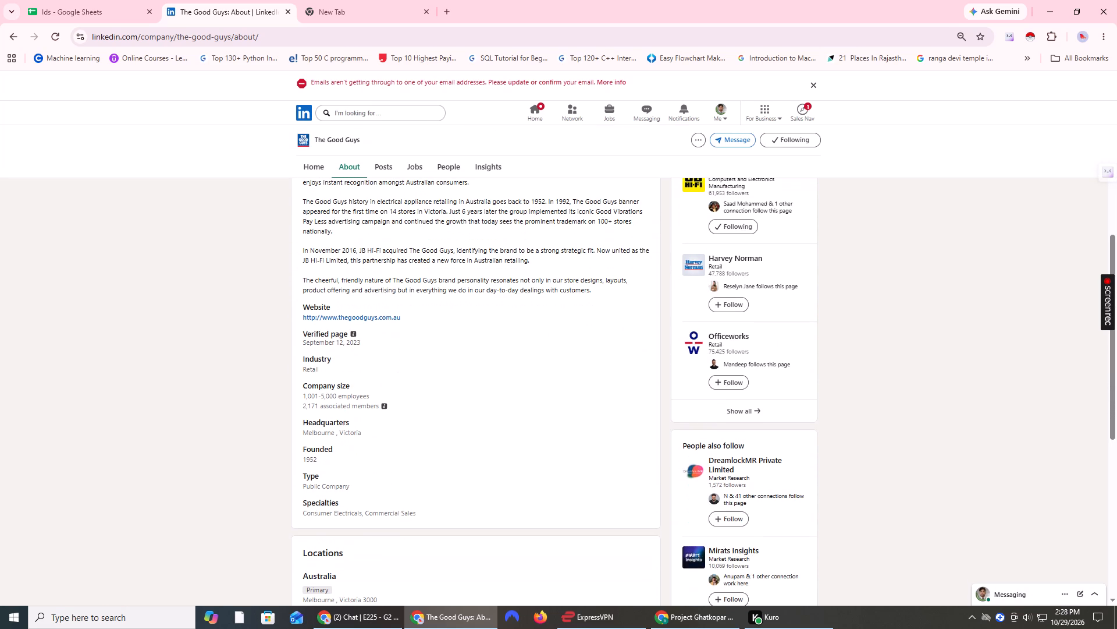
double_click(310, 369)
key("ctrl+c")
left_click(81, 0)
left_click(331, 375)
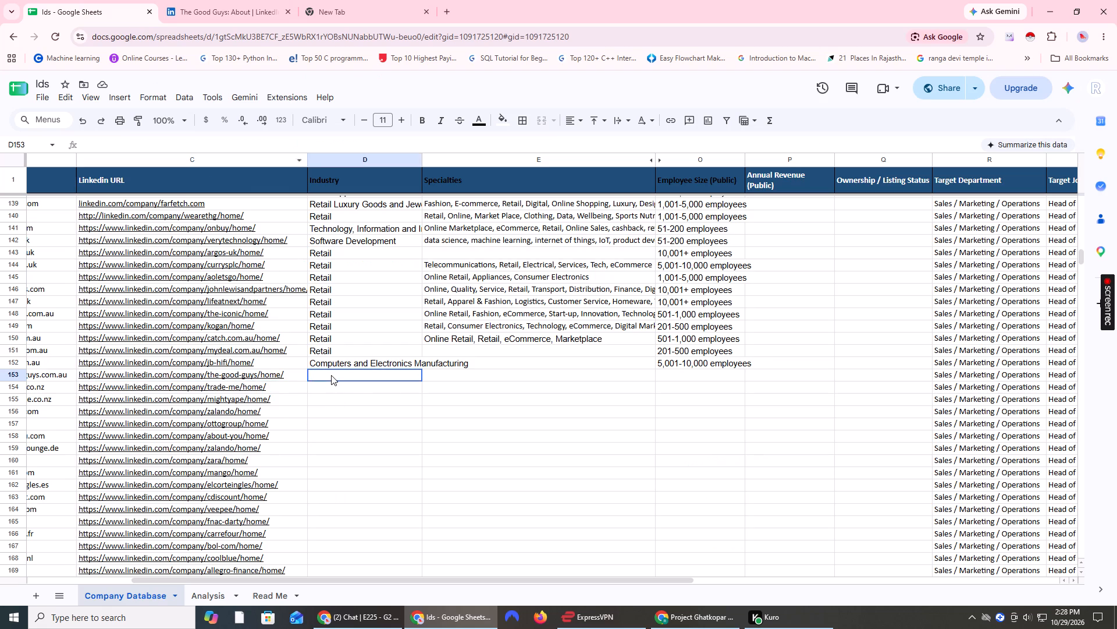
key("ctrl+v")
Copy the company size "1,001-5,000 employees" from The Good Guys page into the Employee Size cell of row 153.
left_click(252, 0)
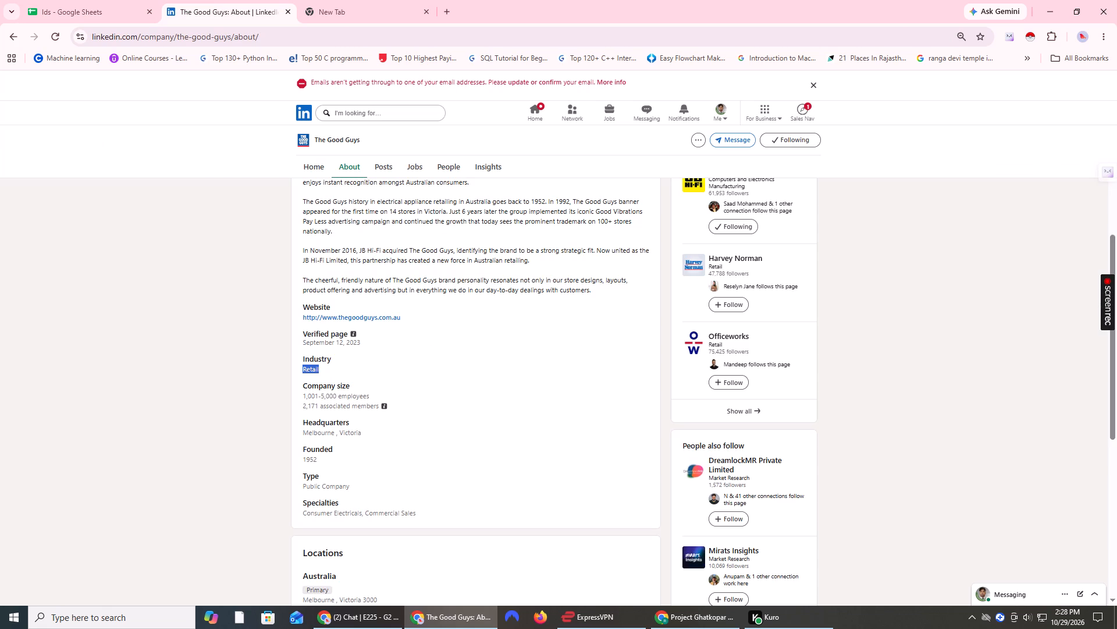
triple_click(340, 393)
key("ctrl+c")
left_click(95, 0)
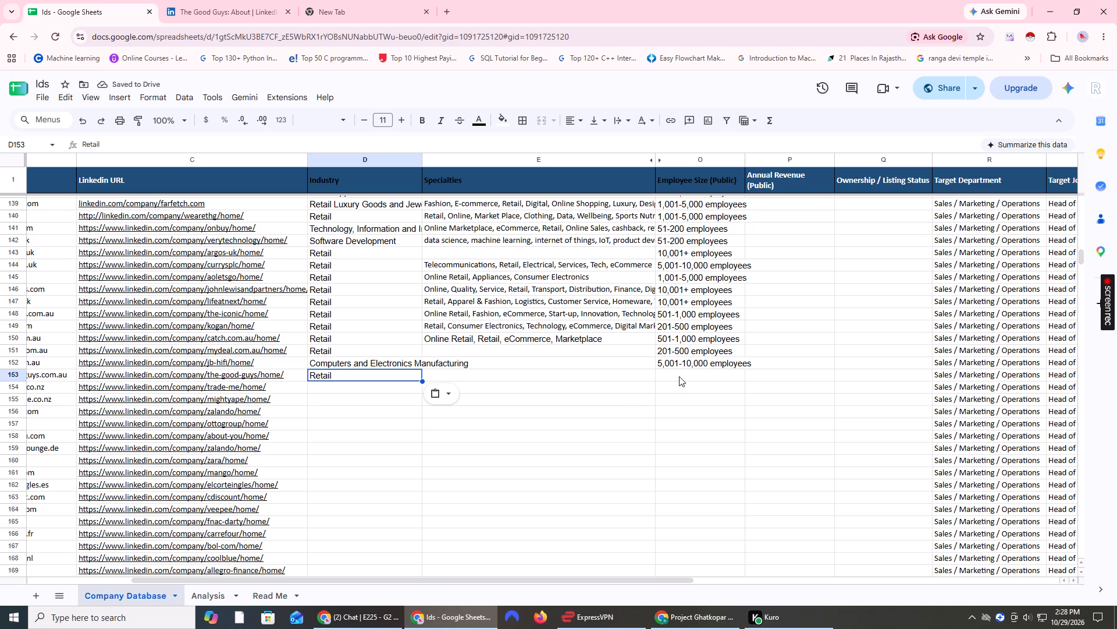
left_click(680, 374)
key("ctrl+v")
Copy the specialties "Consumer Electricals, Commercial Sales" from The Good Guys page into the Specialties cell of row 153.
left_click(201, 0)
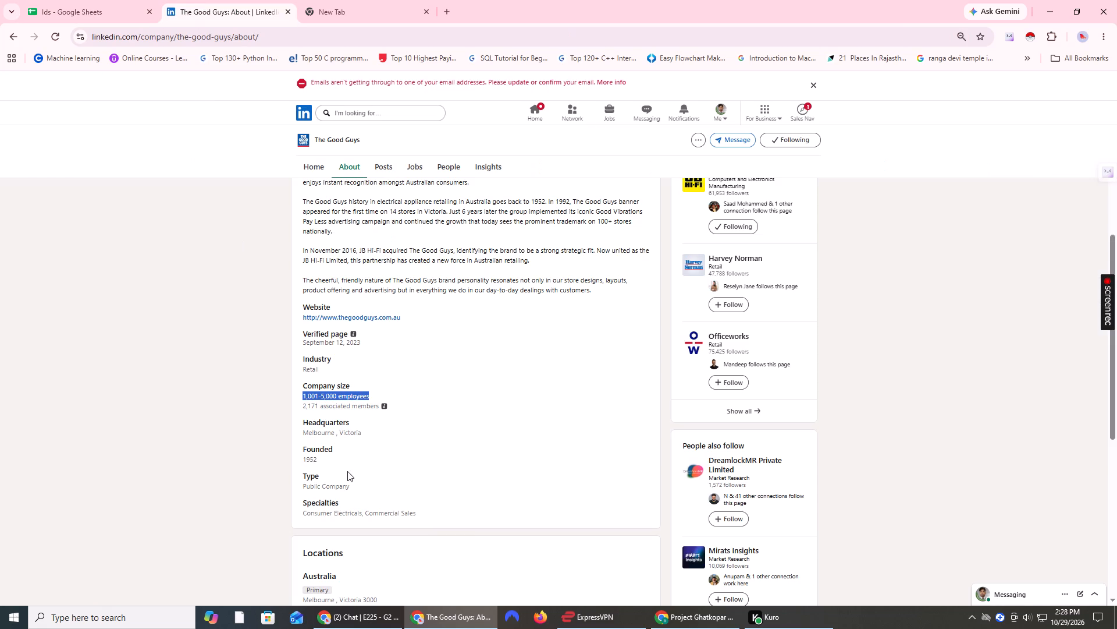
triple_click(336, 512)
key("ctrl+c")
left_click(83, 0)
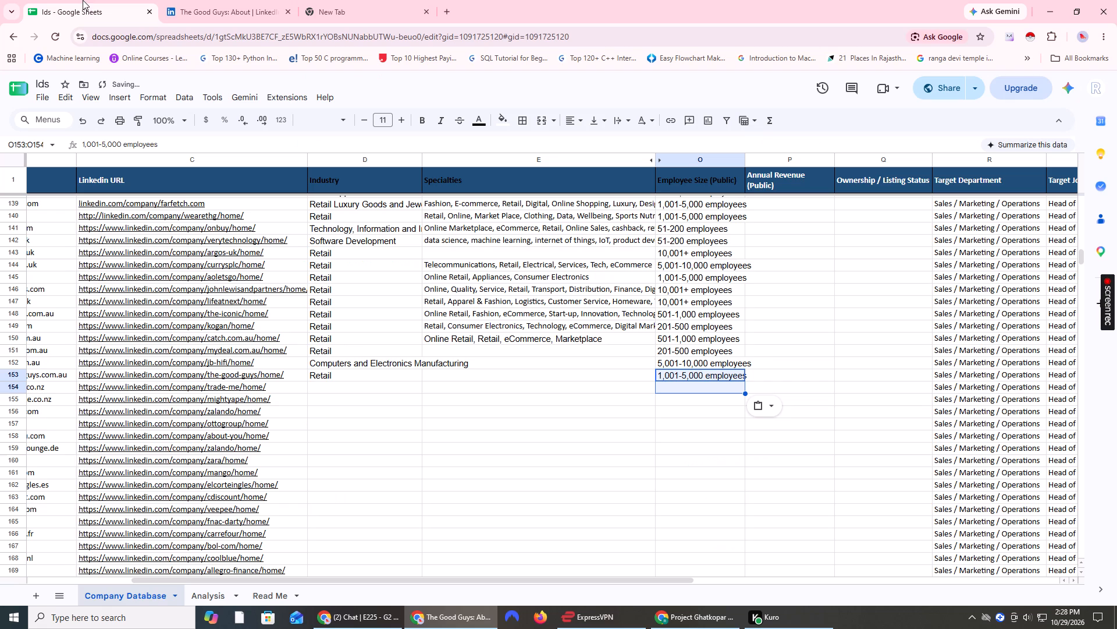
left_click(446, 376)
key("ctrl+v")
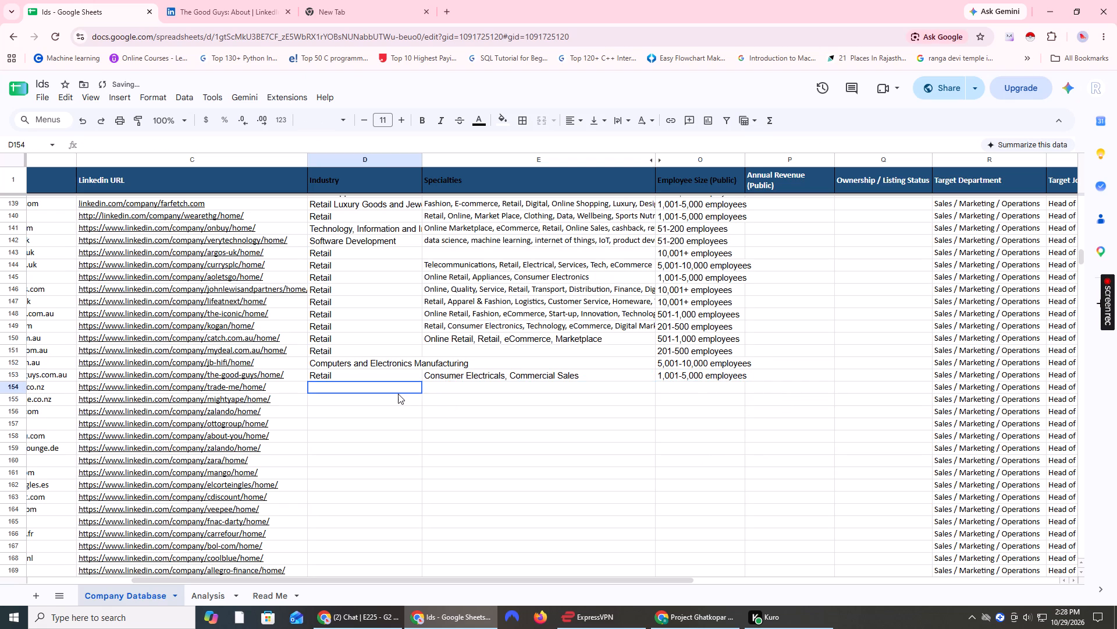
Open Trade Me's LinkedIn page from the URL in row 154 and close The Good Guys page.
left_click(398, 394)
scroll(344, 414, "down", 2)
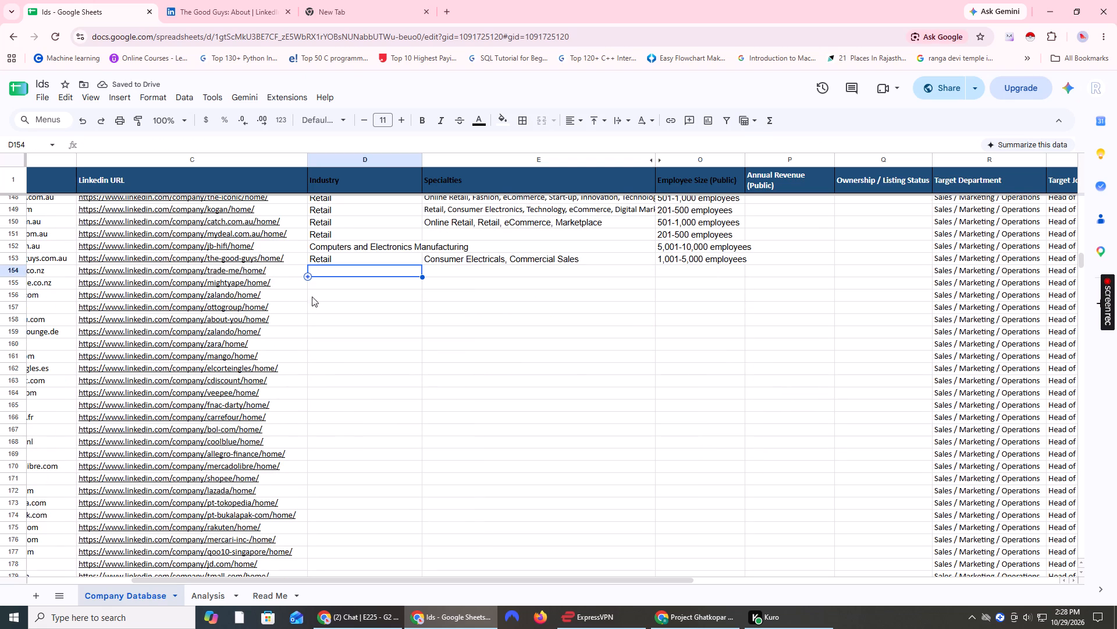
left_click(249, 271)
left_click(176, 289)
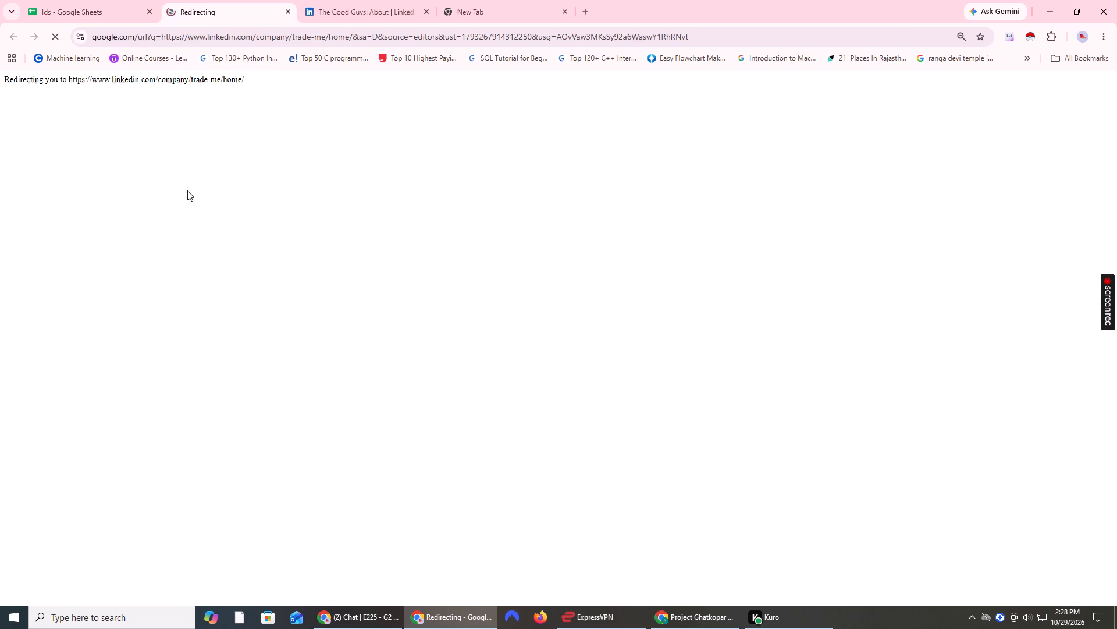
left_click(425, 10)
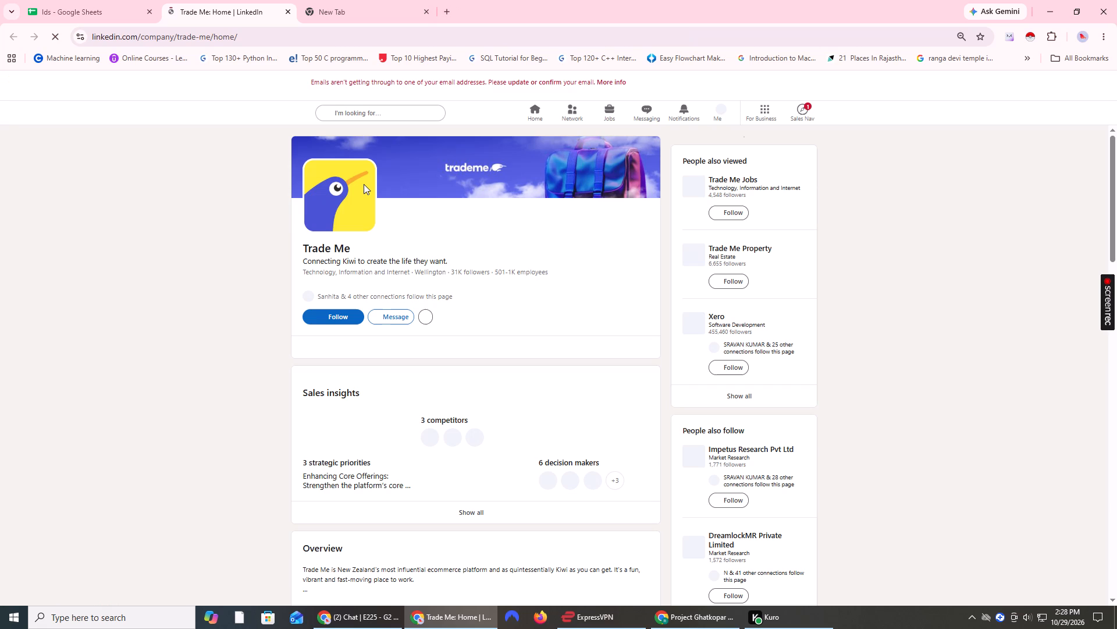
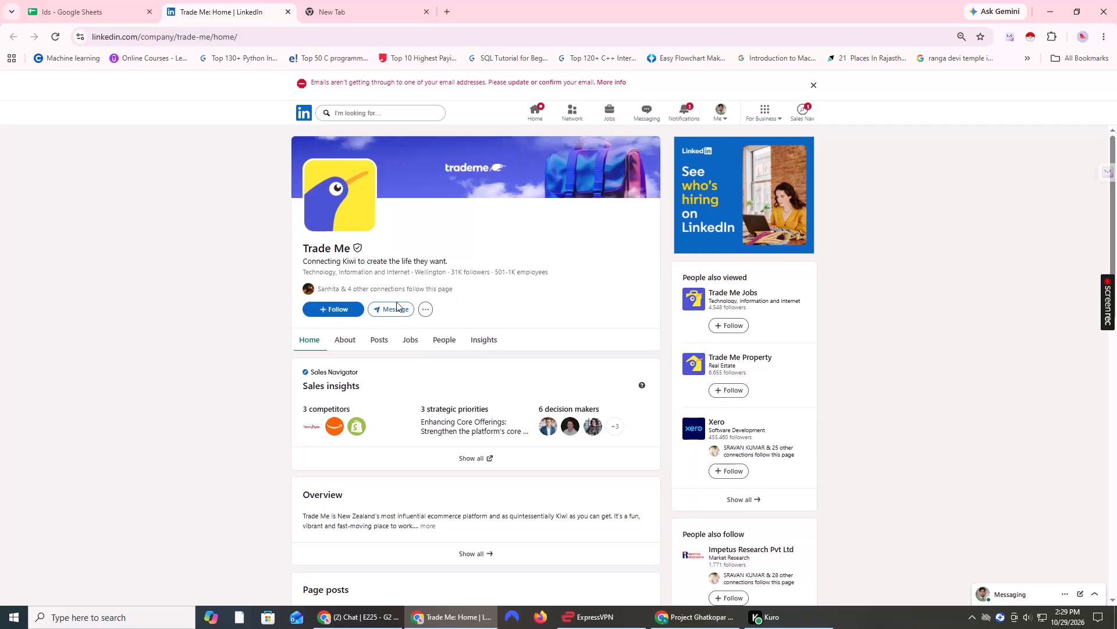
Follow Trade Me on LinkedIn and open its About page.
left_click(335, 303)
left_click(346, 339)
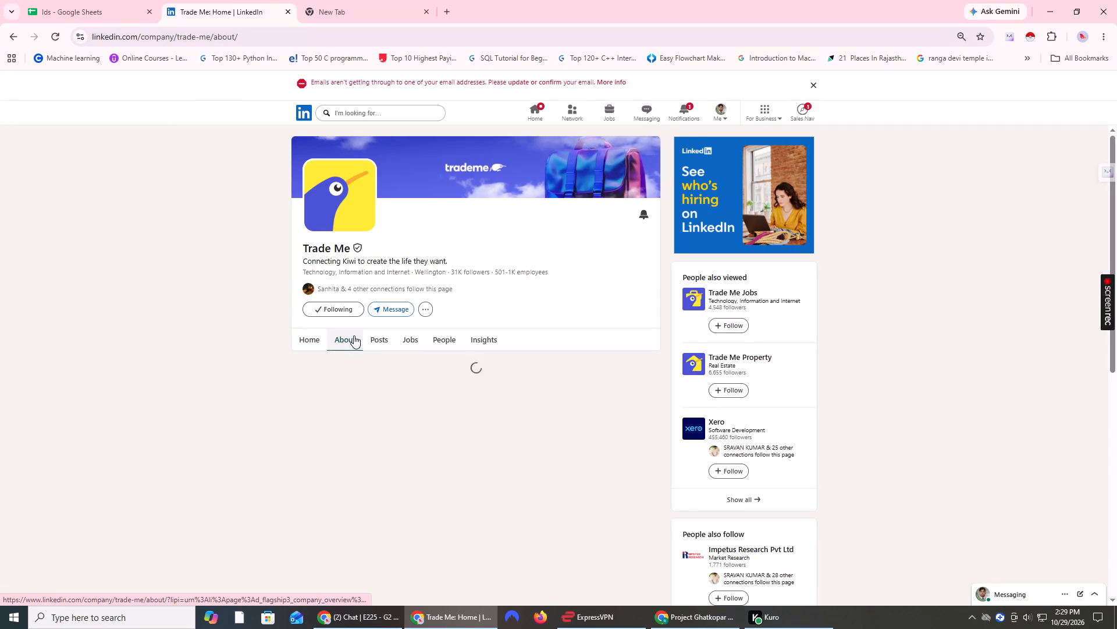
Copy the industry "Technology, Information and Internet" from the Trade Me page into the Industry cell of row 154.
scroll(311, 328, "down", 2)
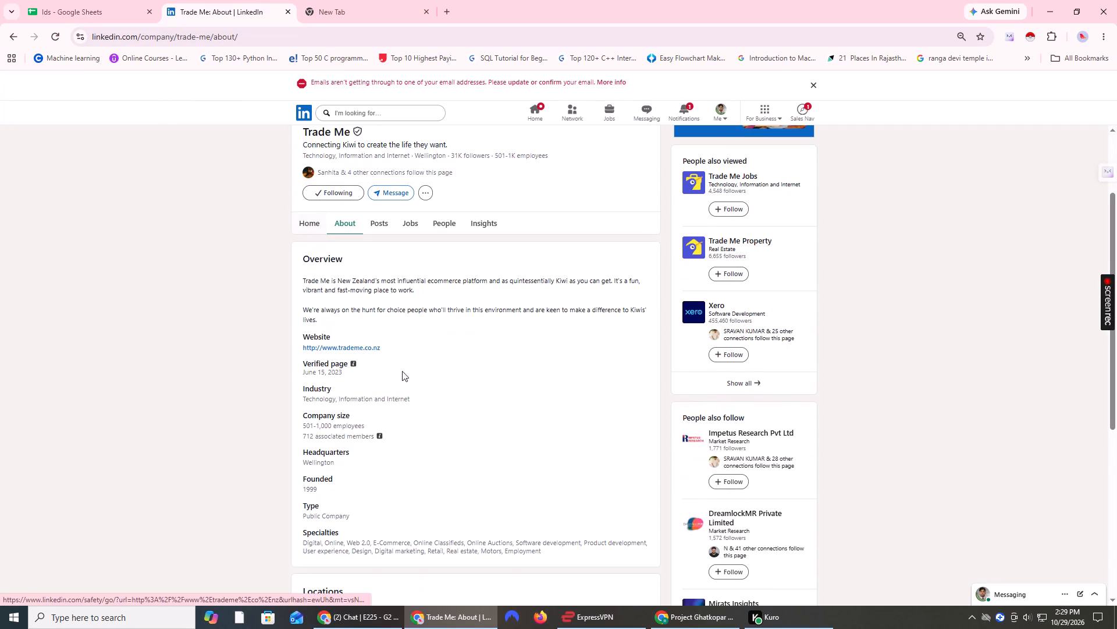
double_click(326, 395)
triple_click(326, 395, "ctrl")
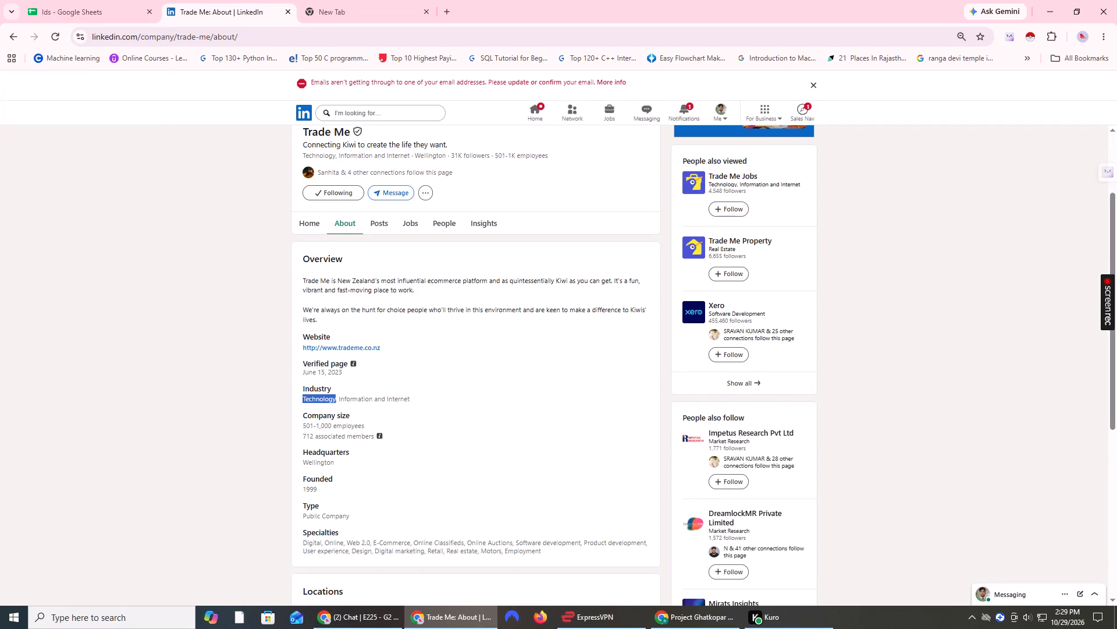
key("ctrl+c")
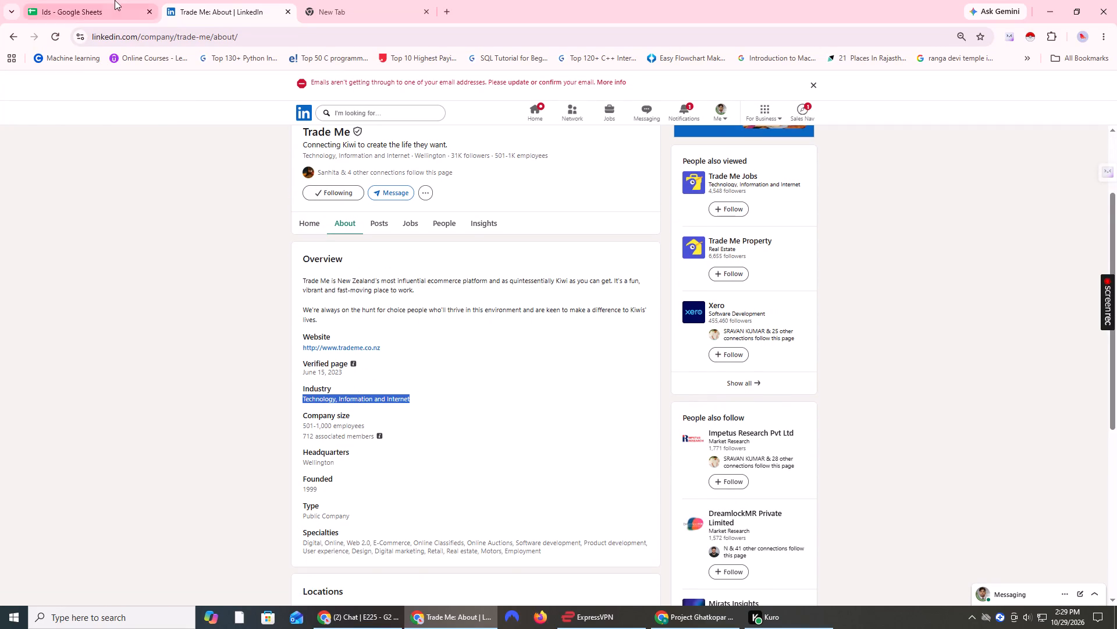
left_click(115, 0)
left_click(344, 268)
key("ctrl+v")
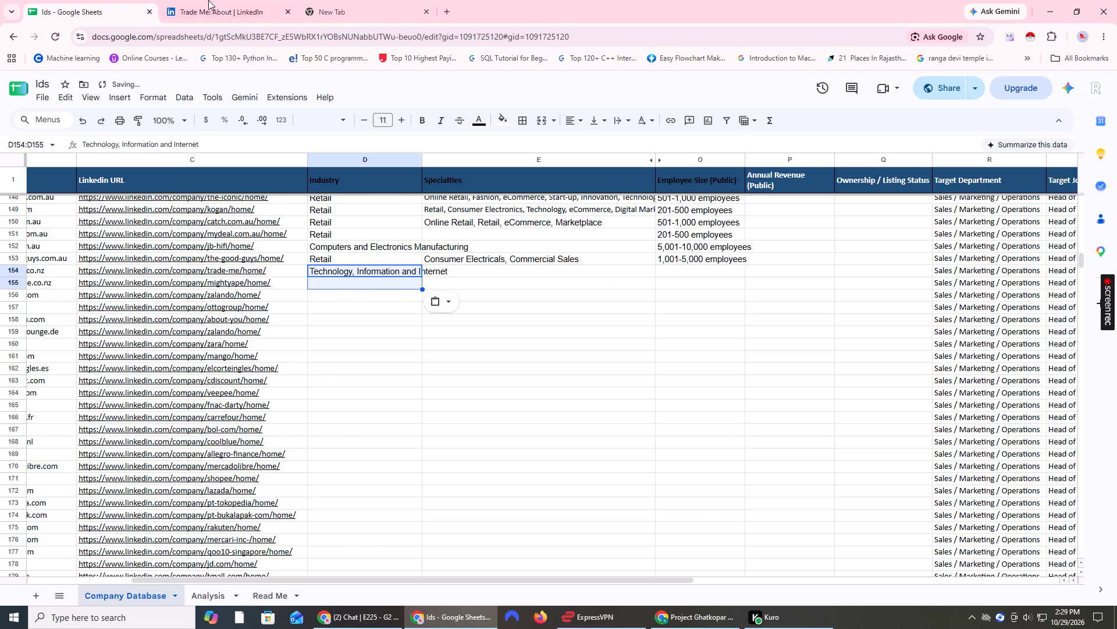
Copy the company size "501-1,000 employees" from the Trade Me page into the Employee Size cell of row 154.
left_click(219, 0)
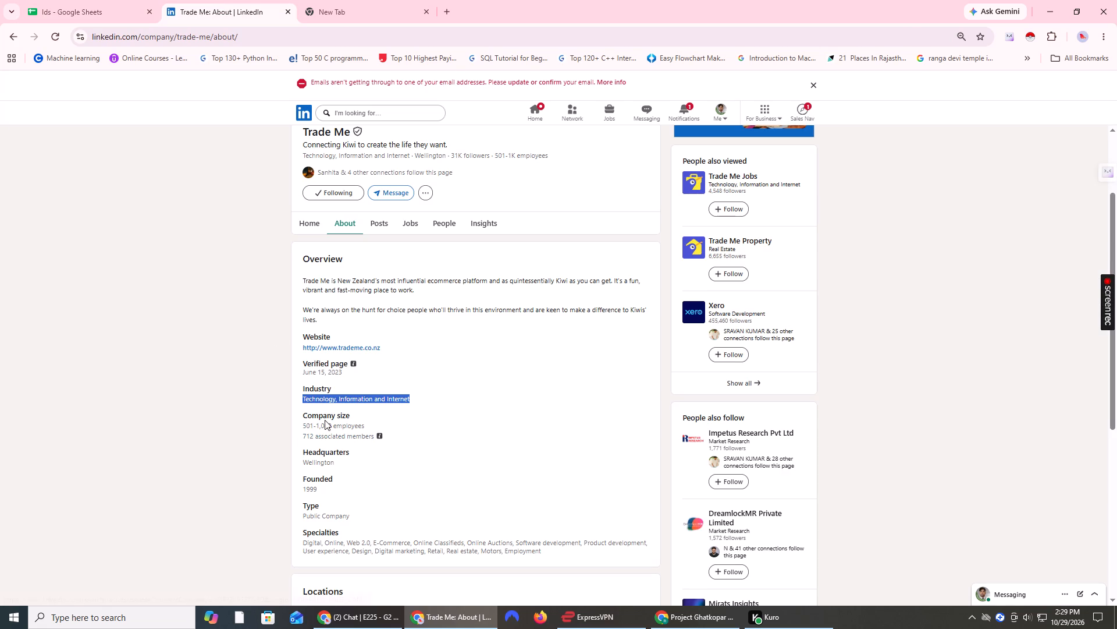
double_click(325, 420)
triple_click(325, 426)
key("ctrl+c")
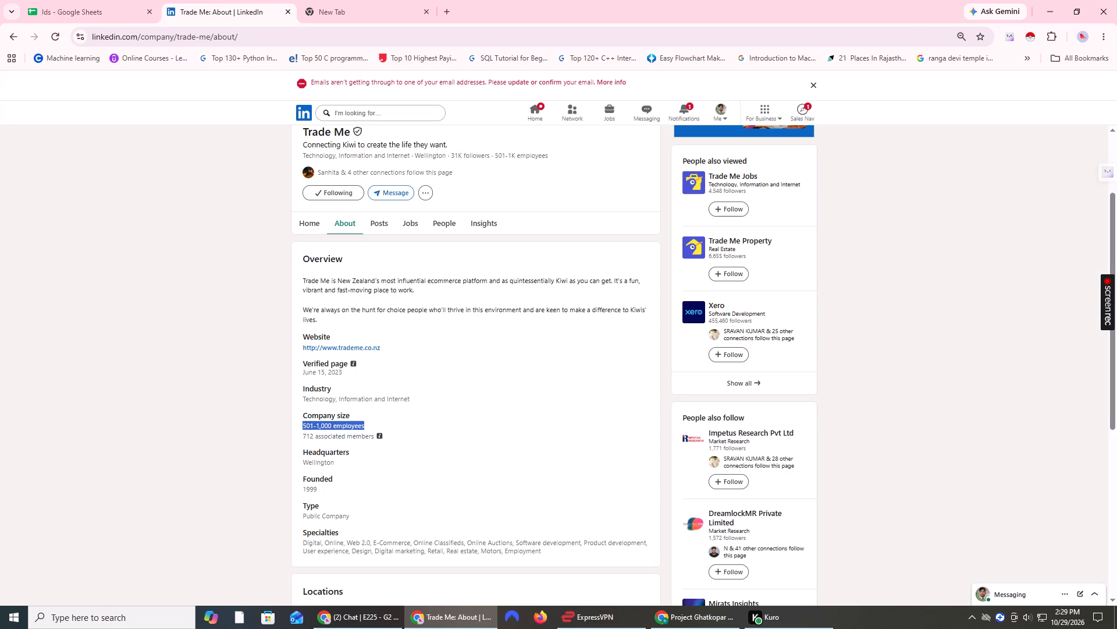
left_click(92, 0)
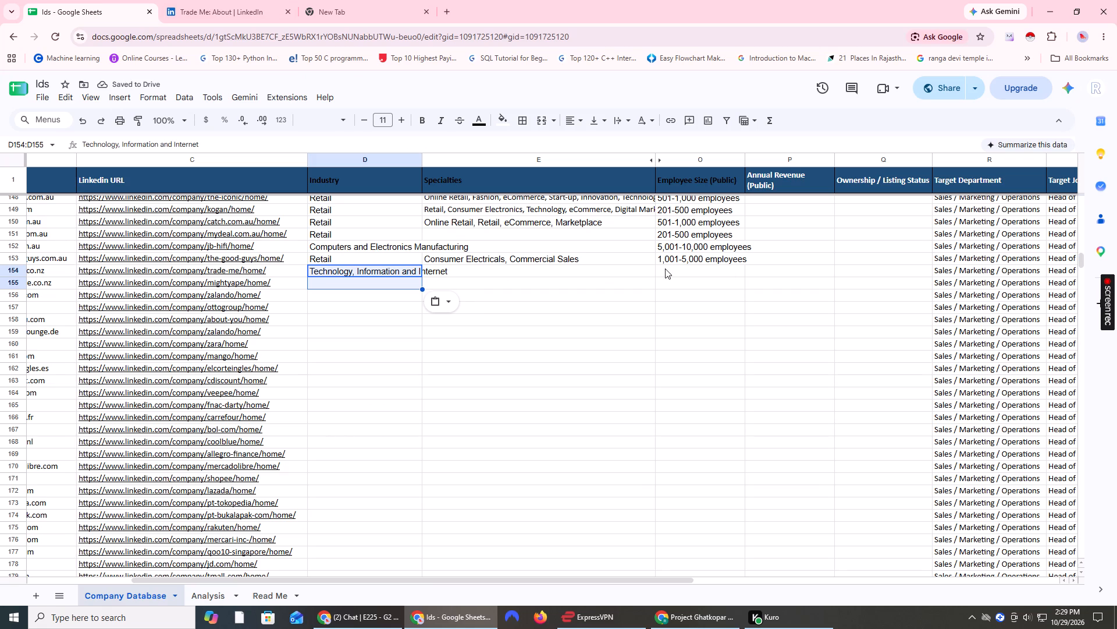
left_click(665, 268)
key("ctrl+v")
Copy Trade Me's full specialties list, from "Digital, Online, Web 2.0" to "Motors, Employment", and recopy it as plain text through the blank tab's address bar.
left_click(269, 0)
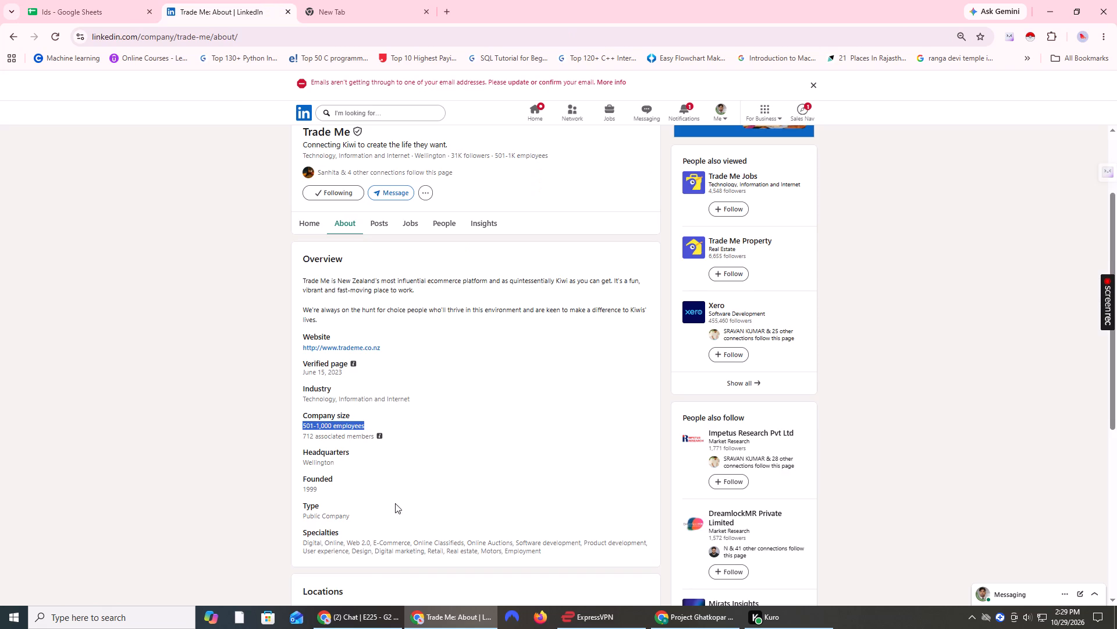
triple_click(362, 543)
key("ctrl+c")
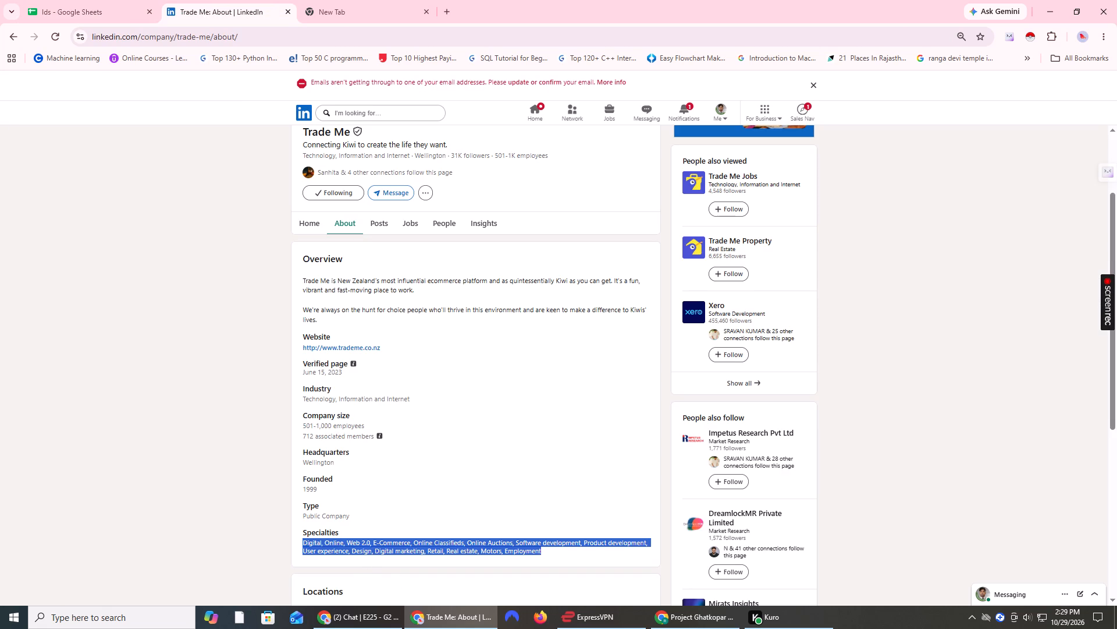
left_click(352, 0)
left_click(330, 36)
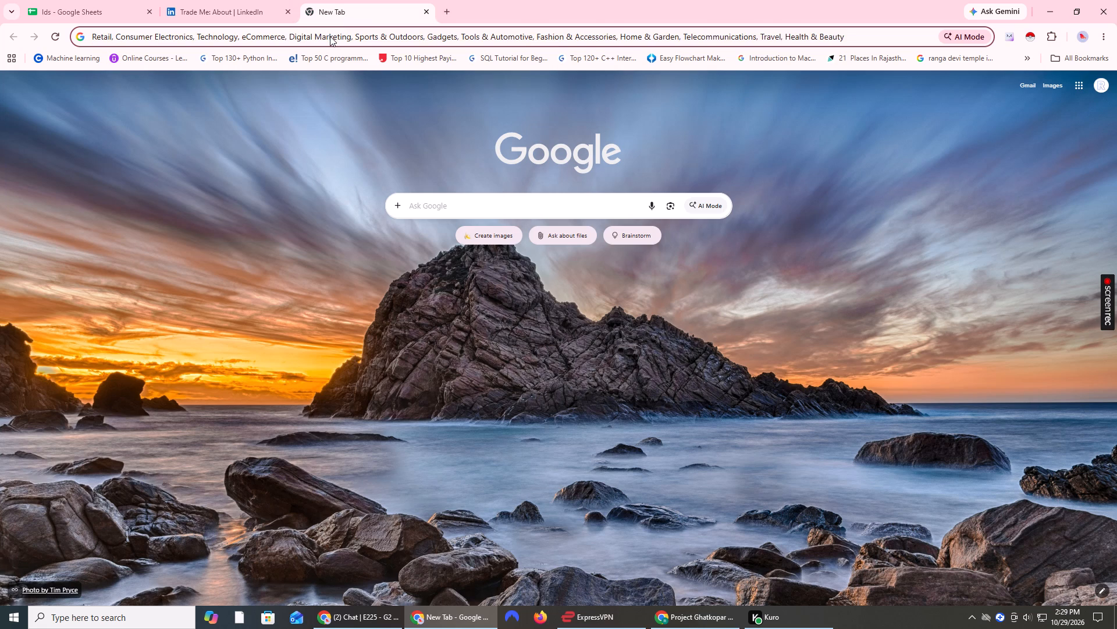
key("ctrl+a")
key("ctrl+shift+v")
triple_click(328, 34)
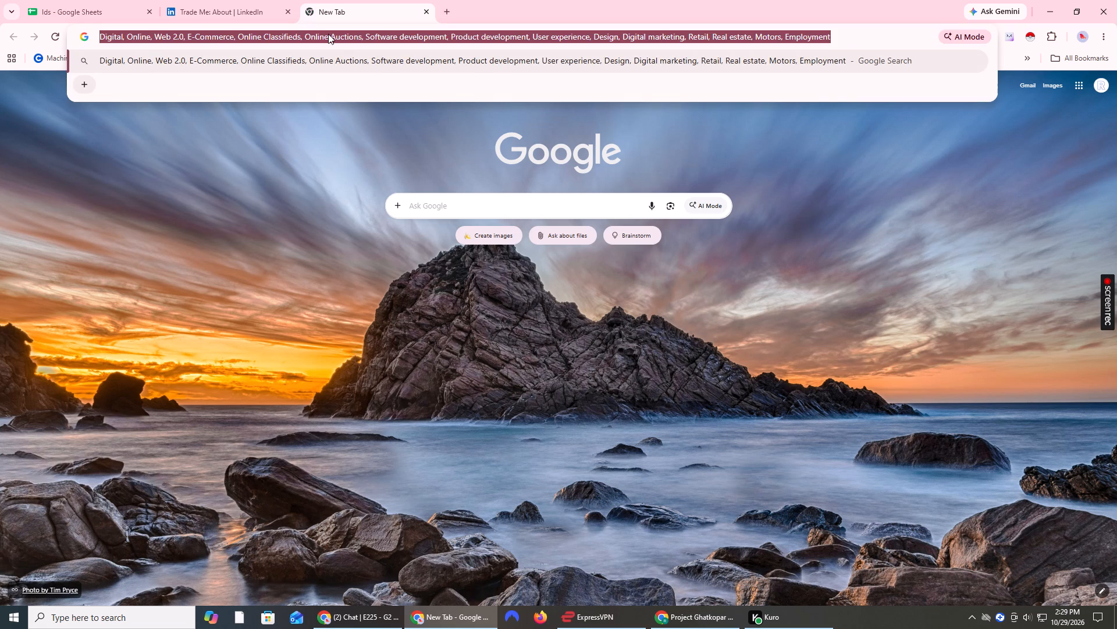
key("ctrl+c")
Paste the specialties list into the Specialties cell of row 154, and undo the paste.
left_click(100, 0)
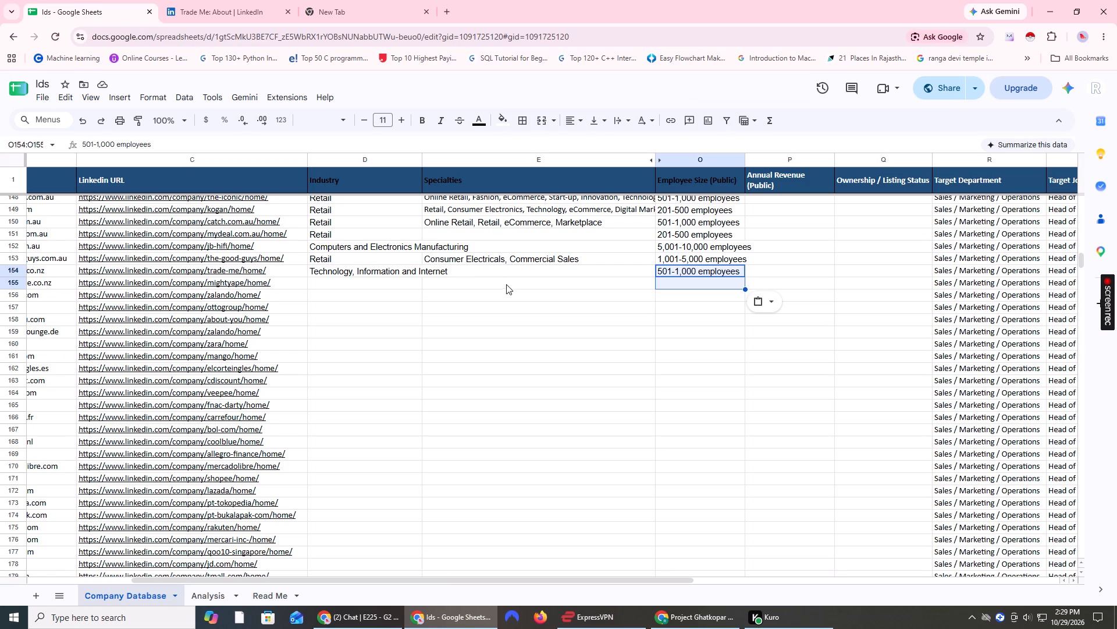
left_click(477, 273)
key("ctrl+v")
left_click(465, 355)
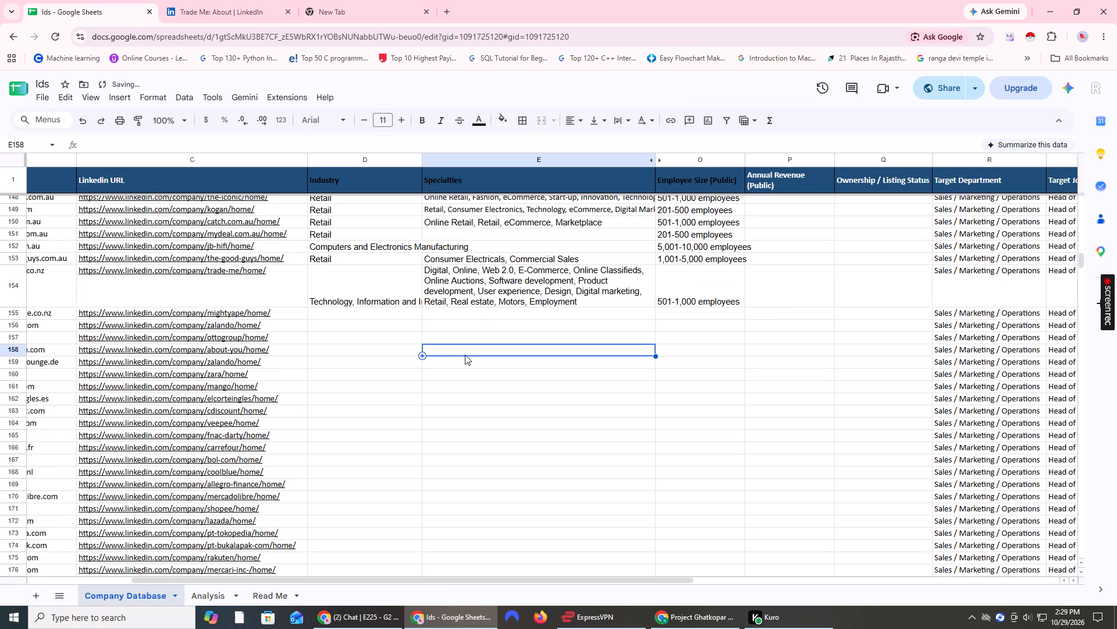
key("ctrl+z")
Recopy Trade Me's specialties as plain text through the blank tab's address bar and paste them into the Specialties cell of row 154.
left_click(353, 0)
left_click(310, 37)
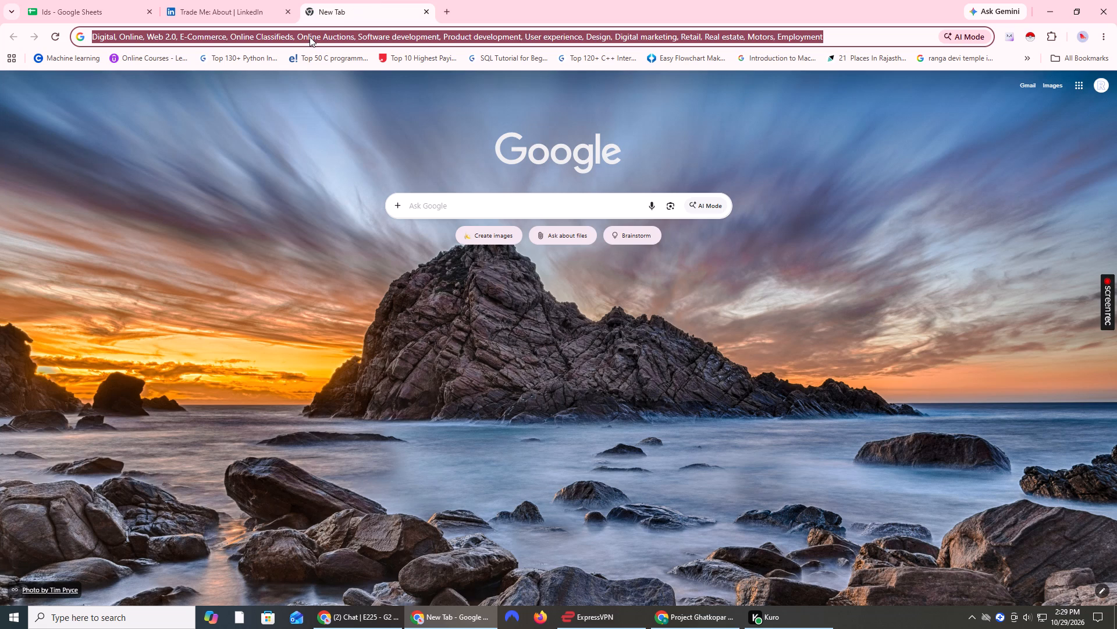
key("ctrl+a")
key("ctrl+shift+v")
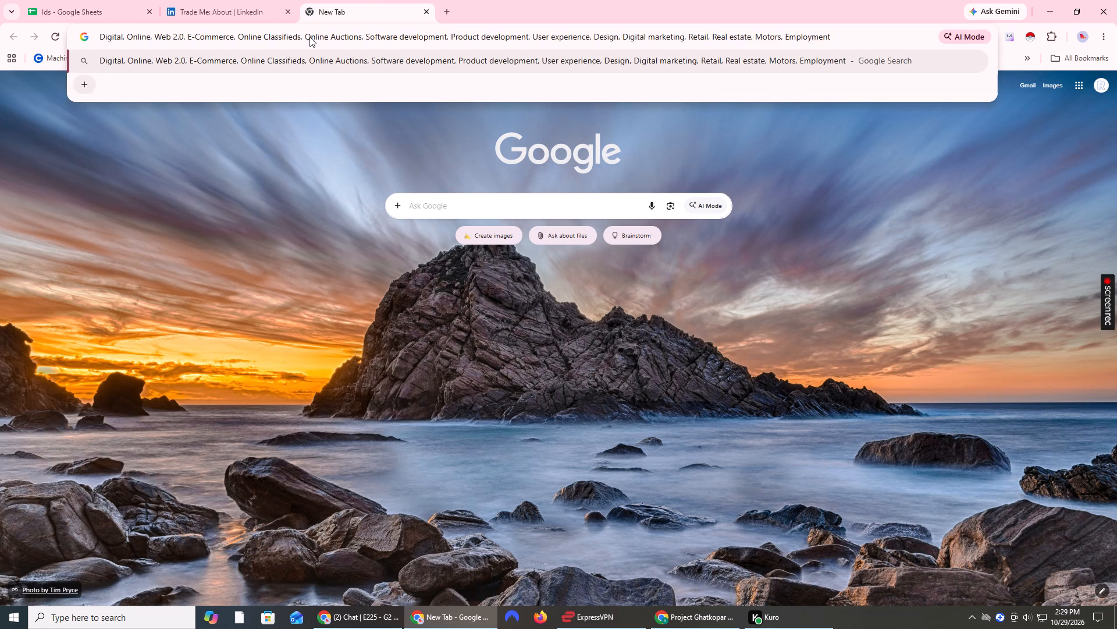
left_click(310, 37)
key("ctrl+a")
key("ctrl+c")
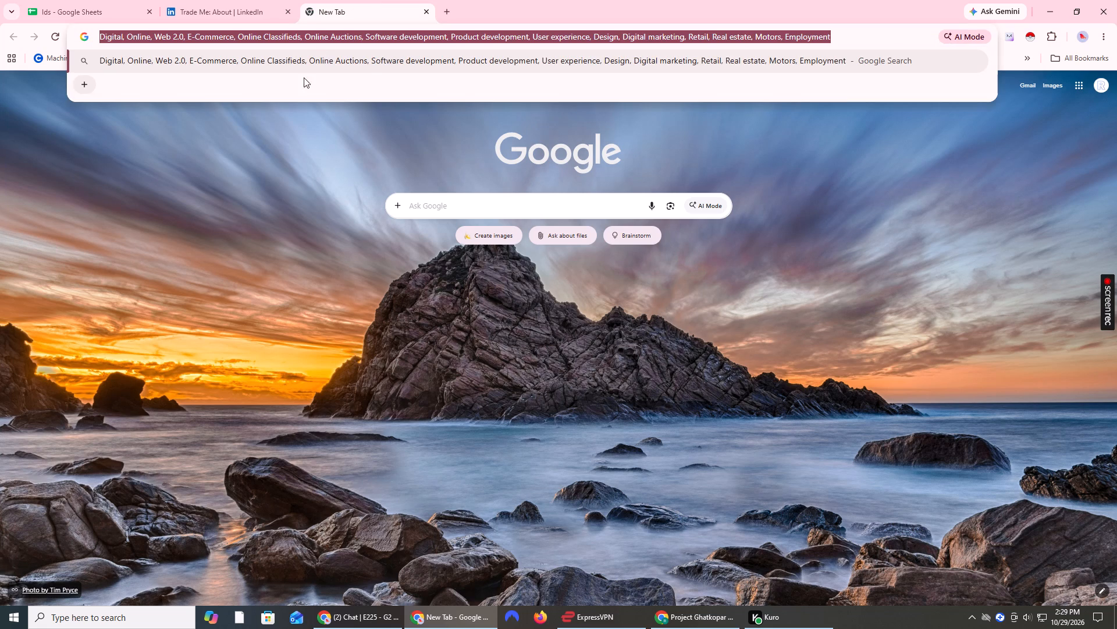
left_click(86, 0)
left_click(450, 275)
key("ctrl+v")
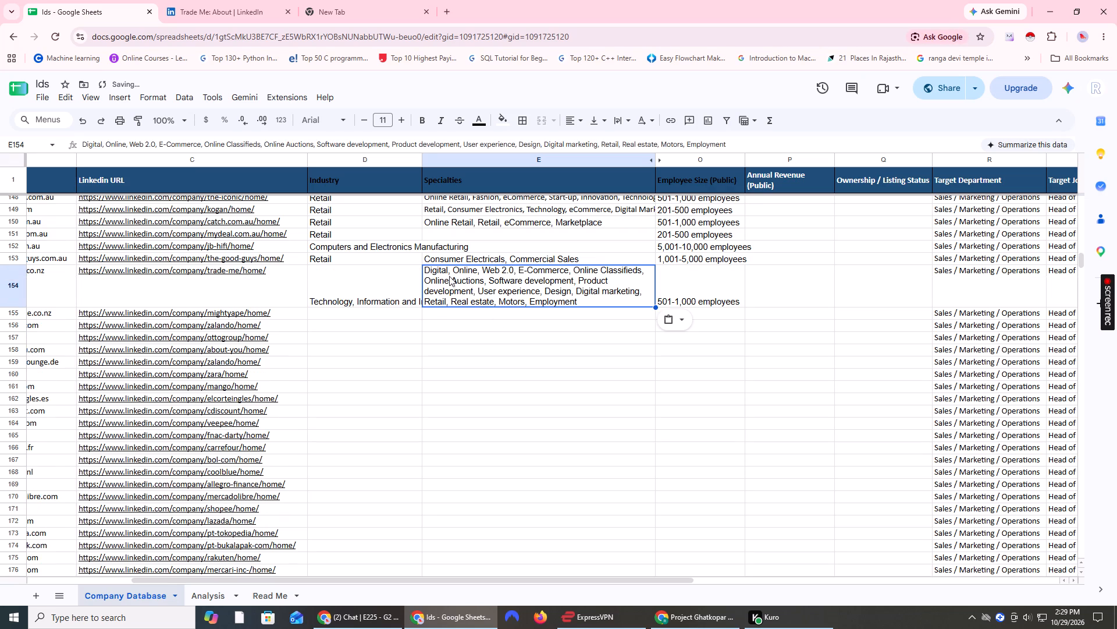
left_click(381, 352)
Open Mighty Ape's LinkedIn page from the URL in row 155 and close the Trade Me page.
left_click(234, 313)
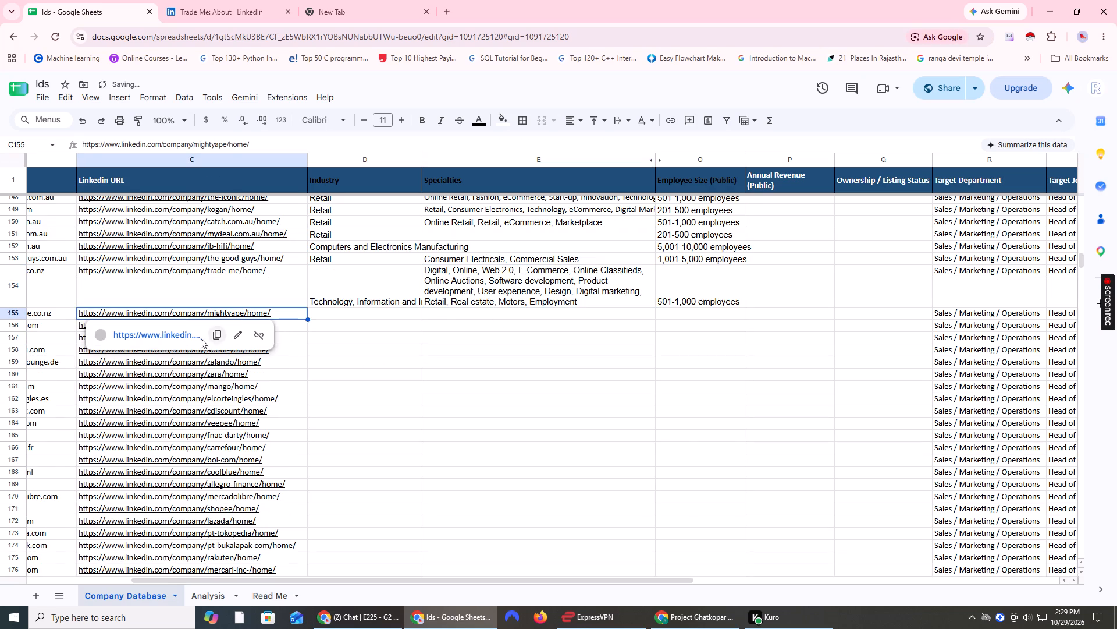
left_click(180, 333)
left_click(425, 13)
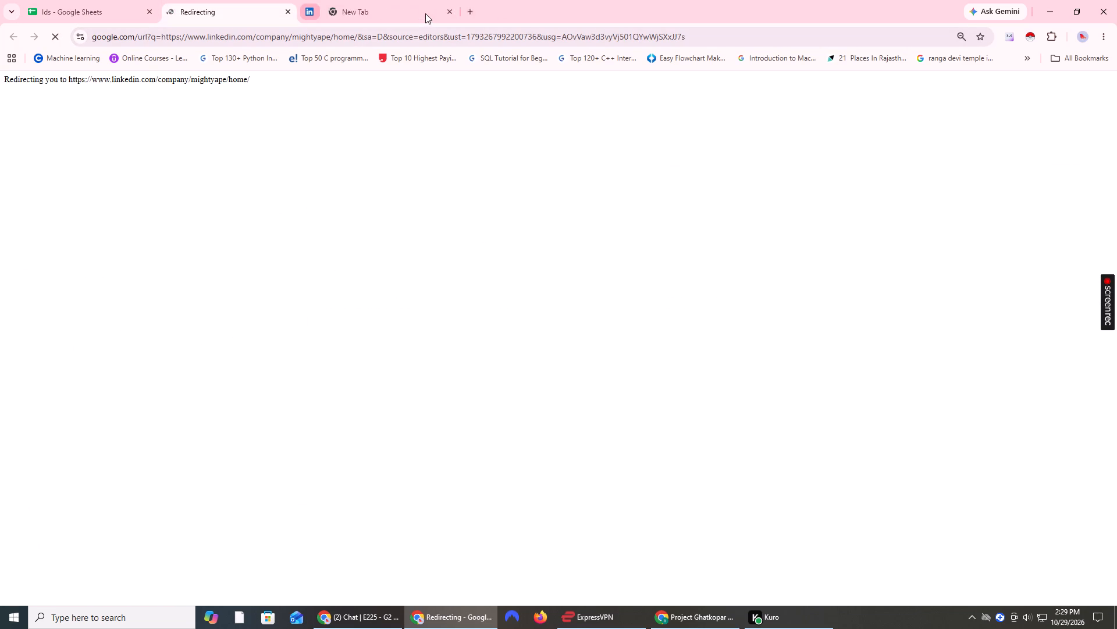
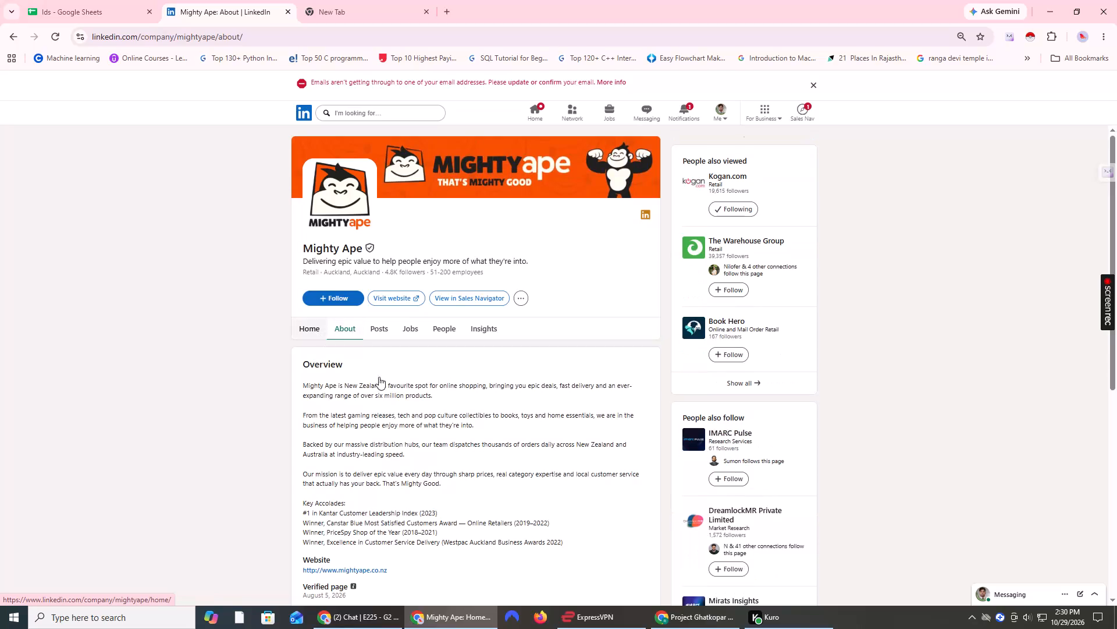
Copy Mighty Ape's industry, Retail, from its About page into the Industry cell of row 155.
scroll(357, 400, "down", 5)
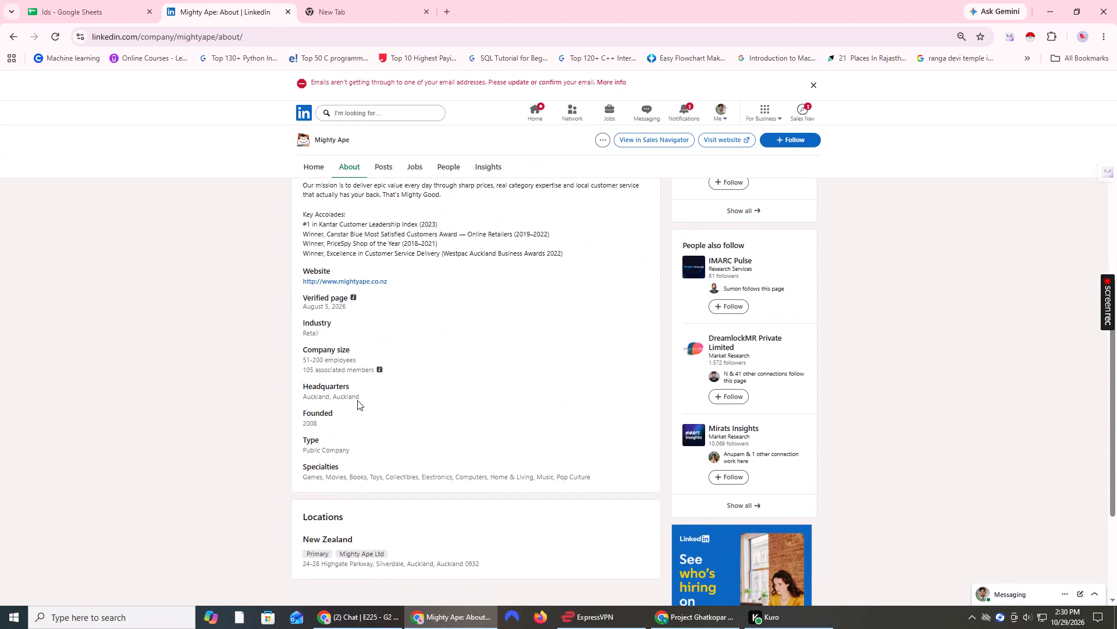
double_click(316, 331)
key("ctrl+c")
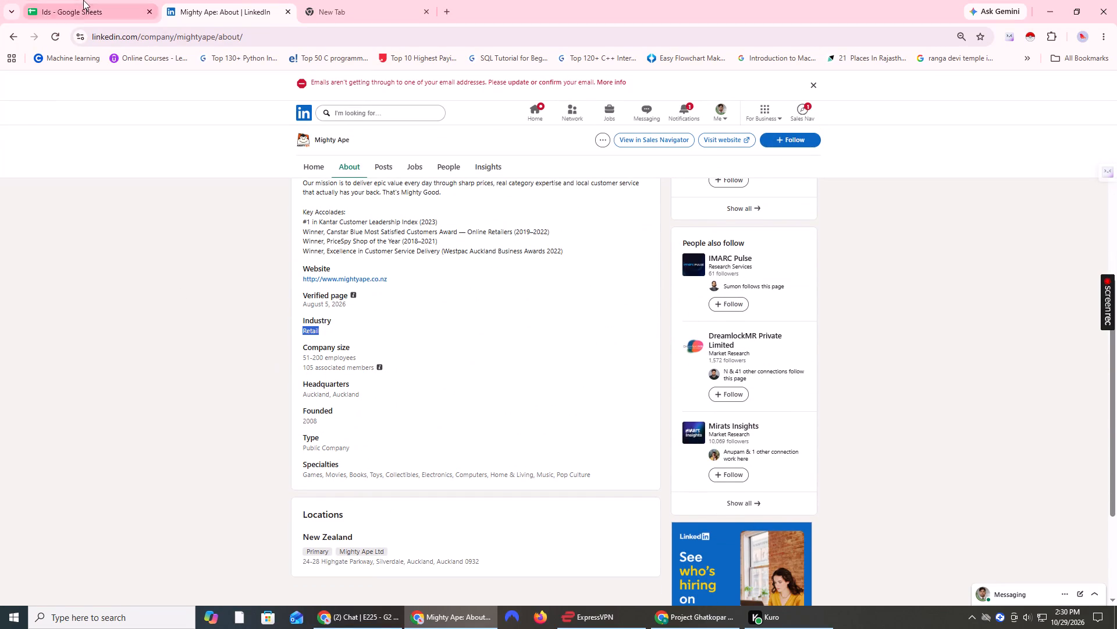
left_click(83, 0)
left_click(321, 316)
key("ctrl+v")
Copy Mighty Ape's company size, 51-200 employees, into the Employee Size cell of row 155.
left_click(204, 0)
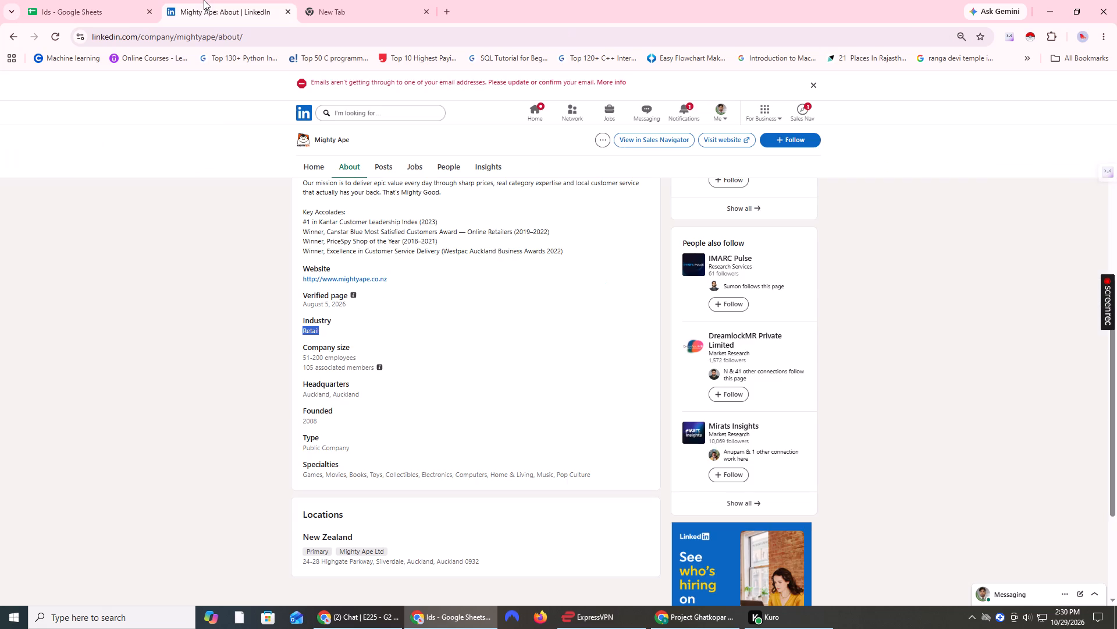
double_click(330, 357)
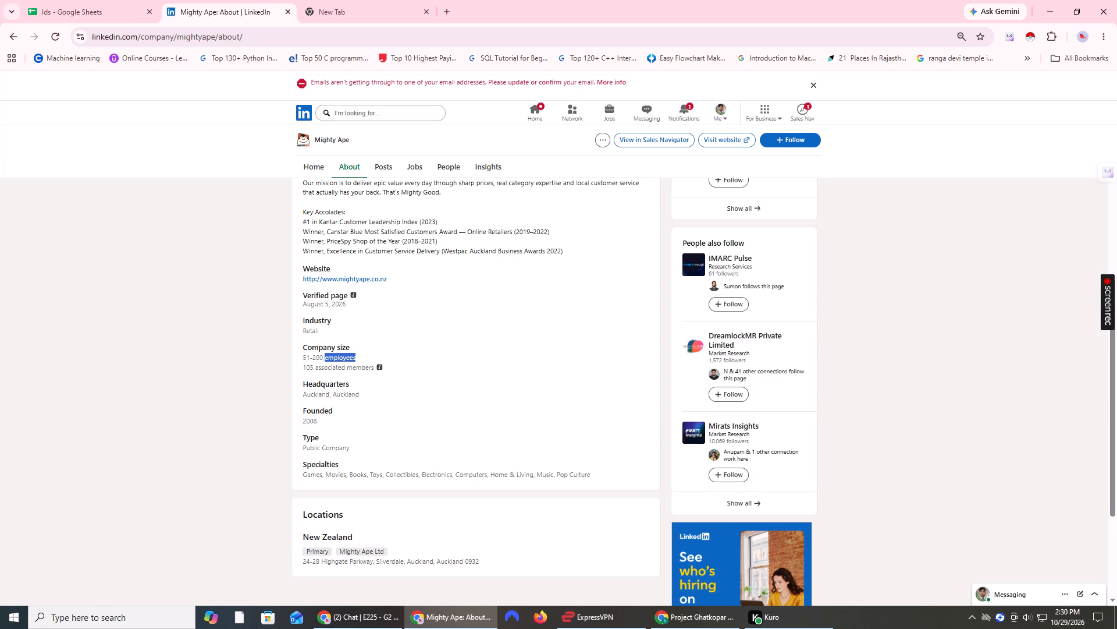
triple_click(330, 357)
key("ctrl+c")
left_click(86, 0)
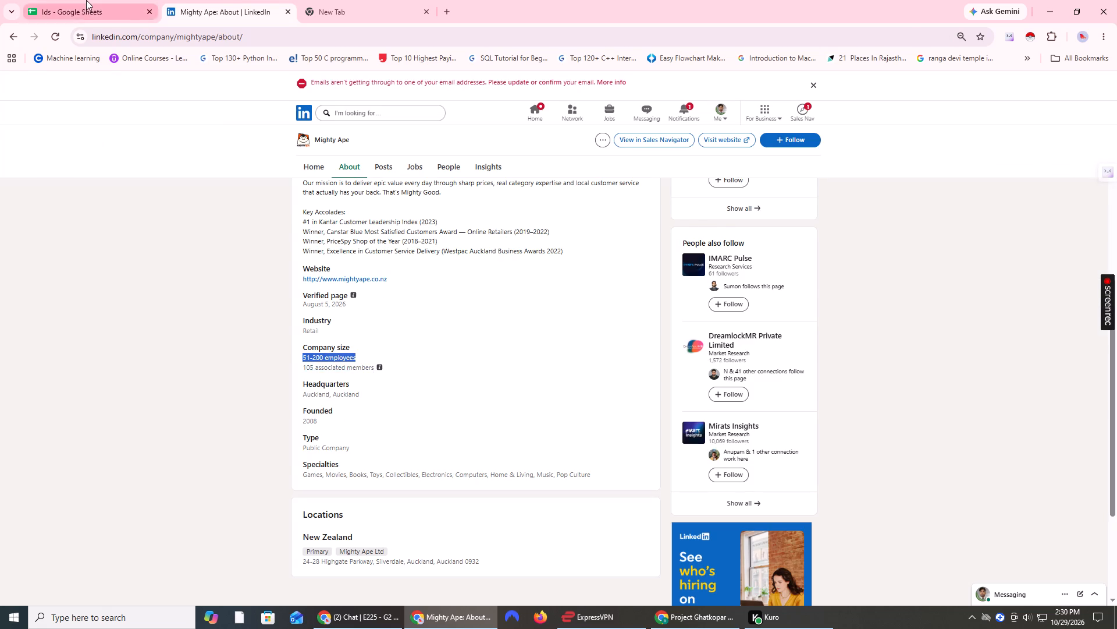
left_click(660, 311)
key("ctrl+v")
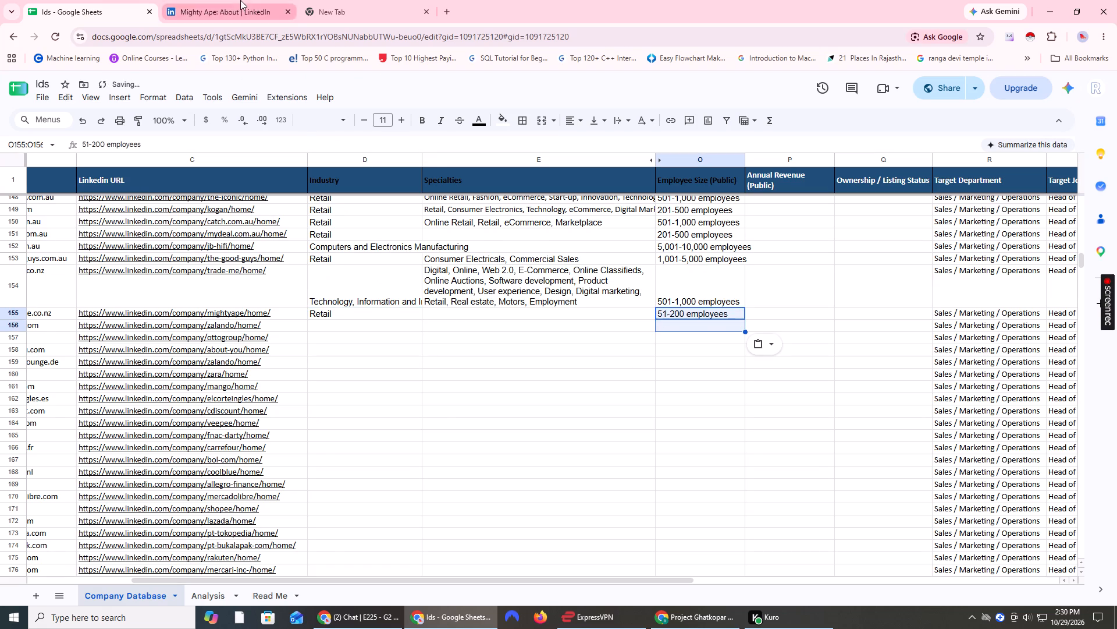
Copy Mighty Ape's specialties, "Games, Movies" to "Music, Pop Culture", recopy them as plain text through the blank tab's address bar, and paste into row 155's Specialties.
left_click(240, 0)
double_click(426, 472)
left_click(426, 472)
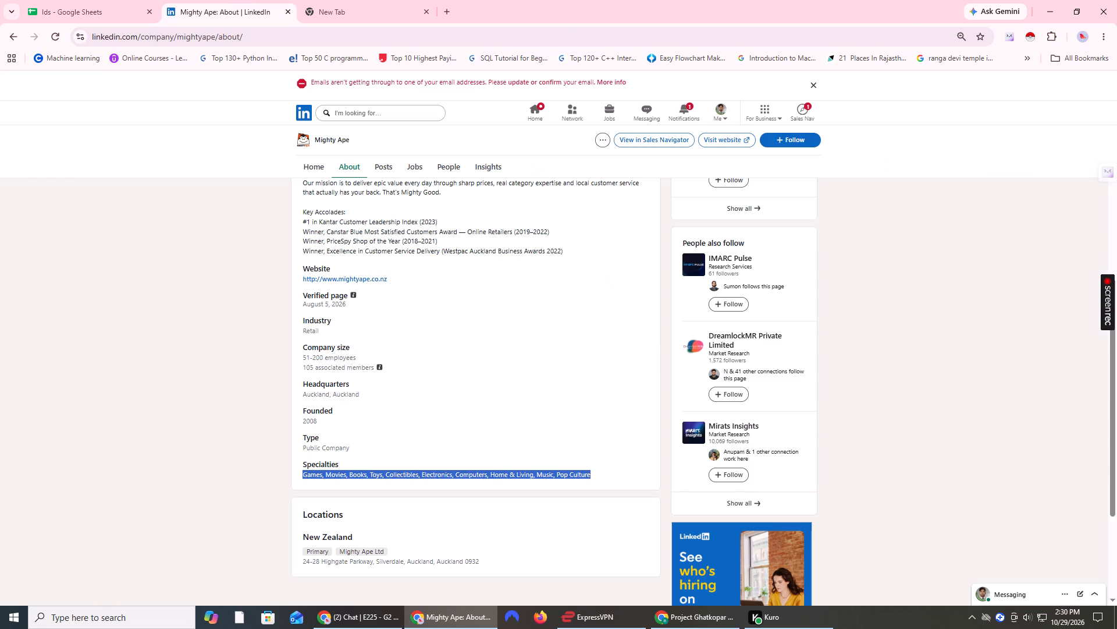
key("ctrl+c")
left_click(397, 0)
left_click(358, 34)
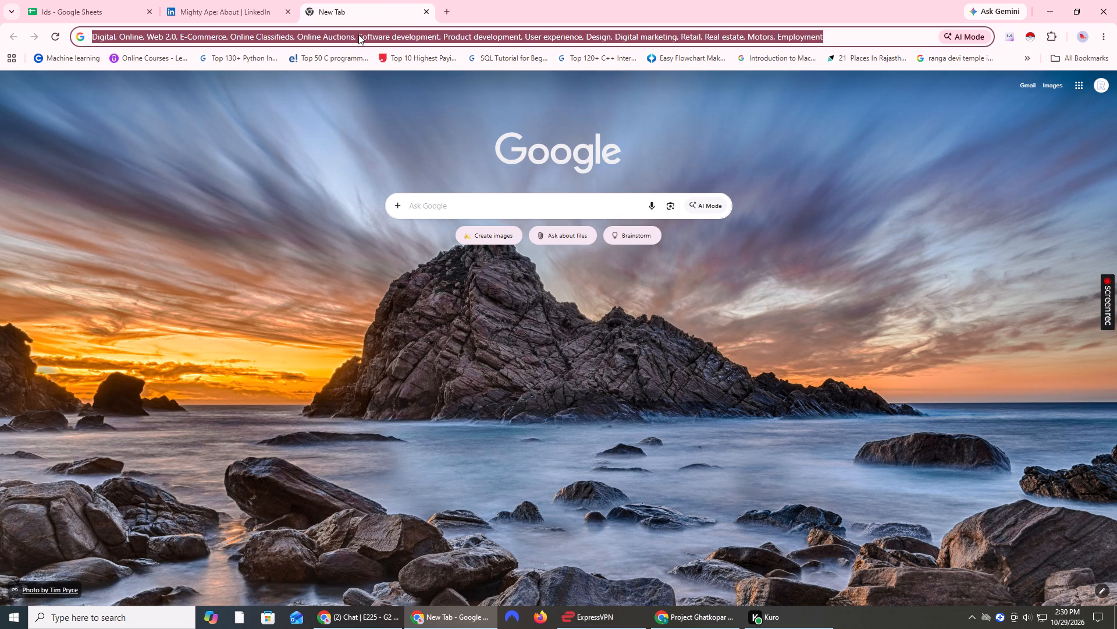
key("ctrl+a")
key("ctrl+shift+v")
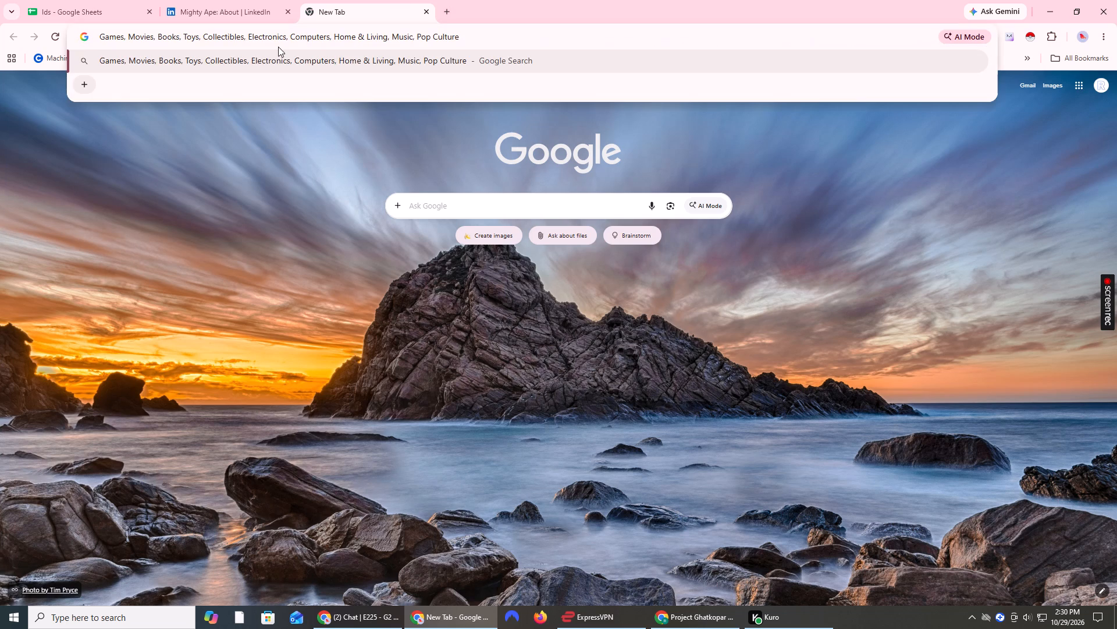
key("ctrl+a")
key("ctrl+c")
left_click(64, 0)
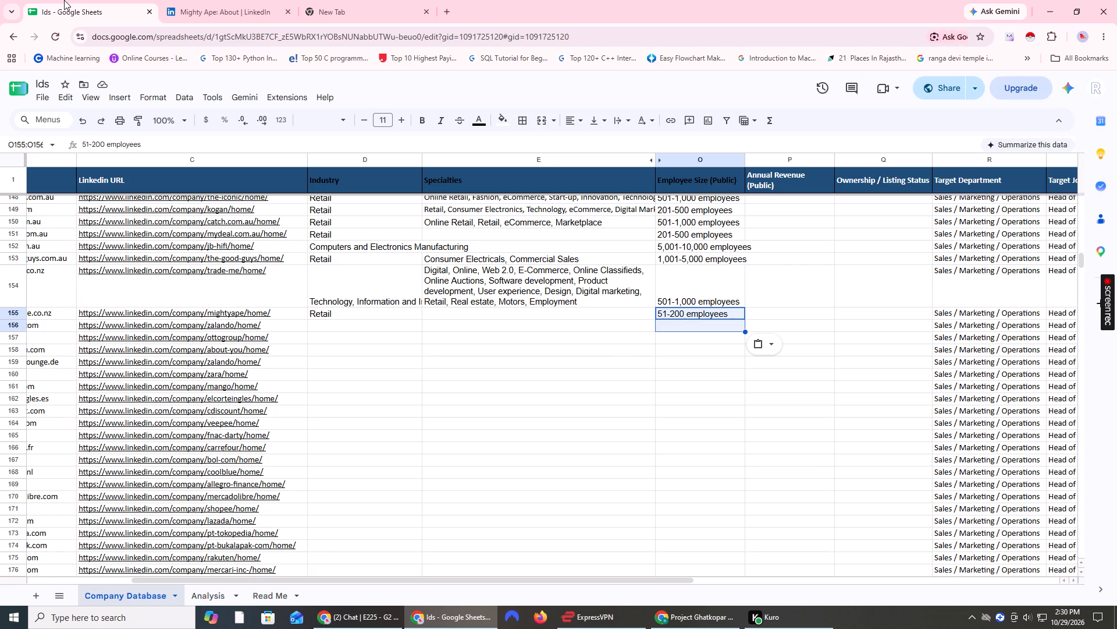
left_click(513, 313)
key("ctrl+v")
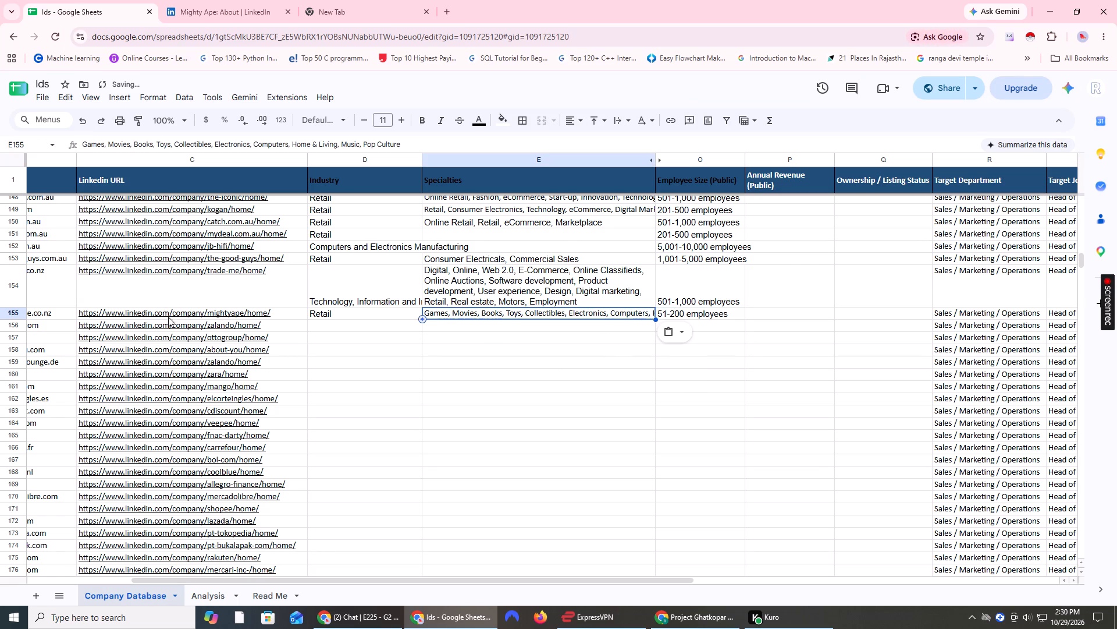
Open Zalando's LinkedIn page from the URL in row 156 and close the Mighty Ape page.
left_click(167, 322)
left_click(144, 344)
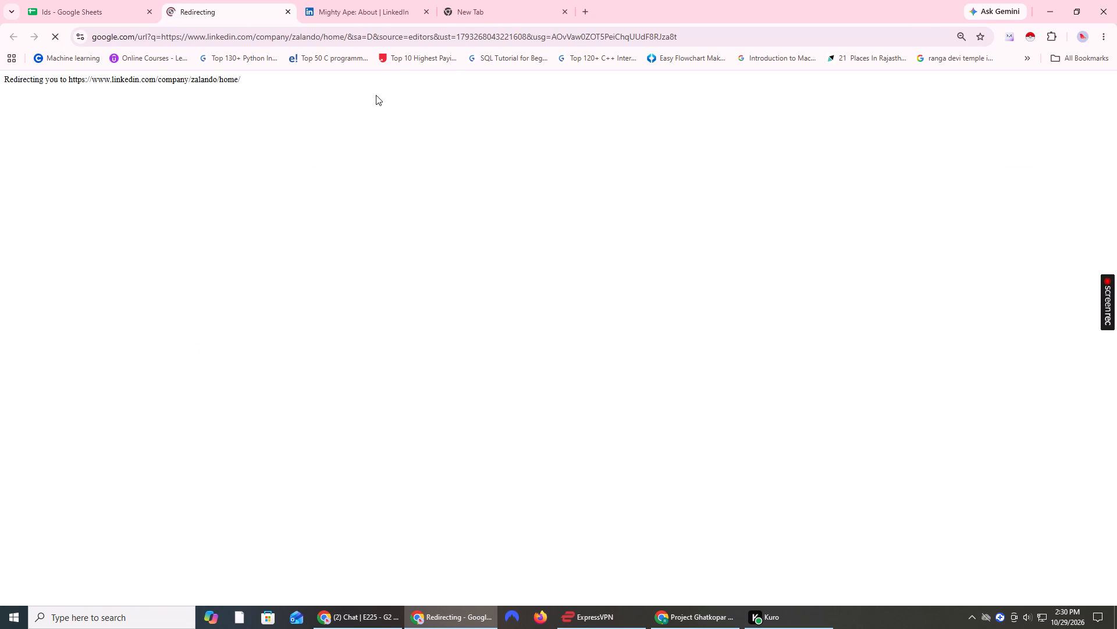
left_click(426, 13)
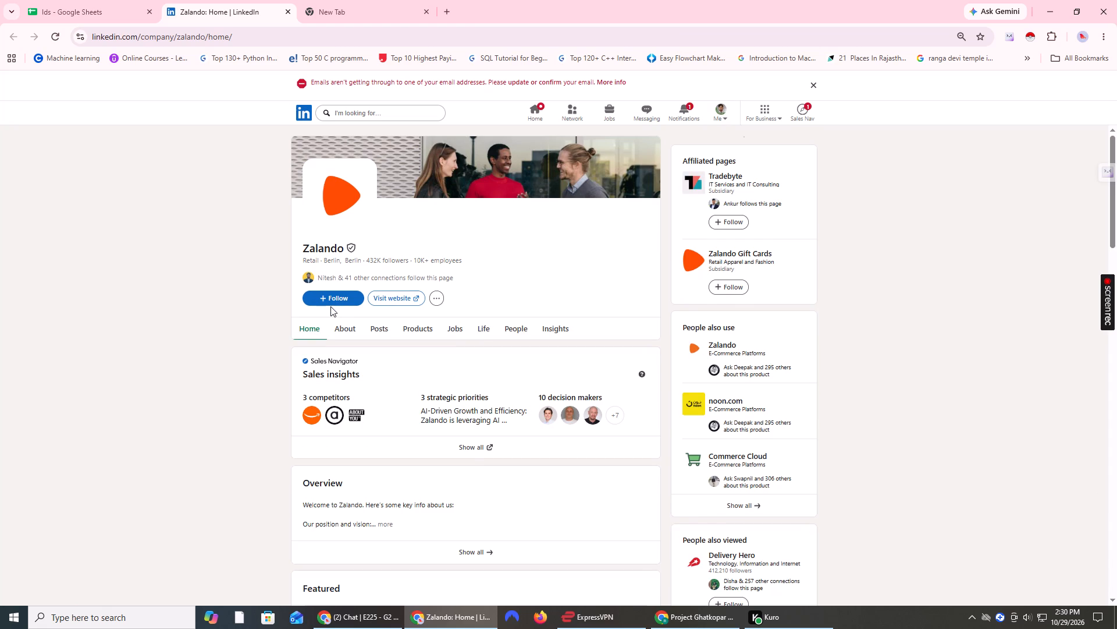
Follow Zalando on LinkedIn and open its About page.
left_click(330, 302)
left_click(343, 330)
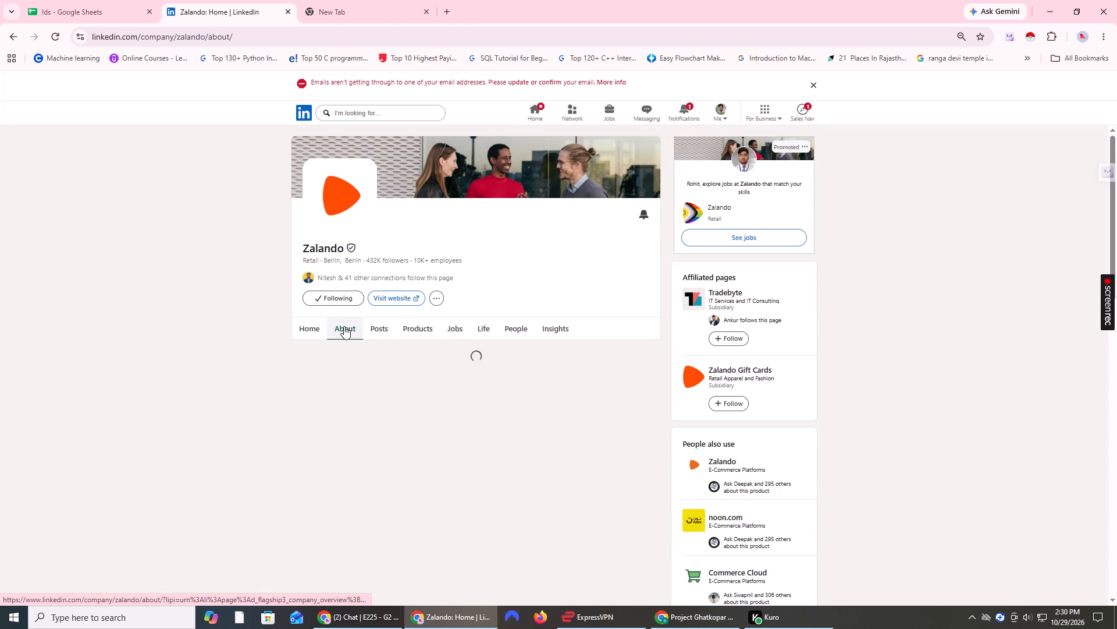
Copy Zalando's industry, Retail, from its About page into the Industry cell of row 156.
scroll(371, 333, "down", 4)
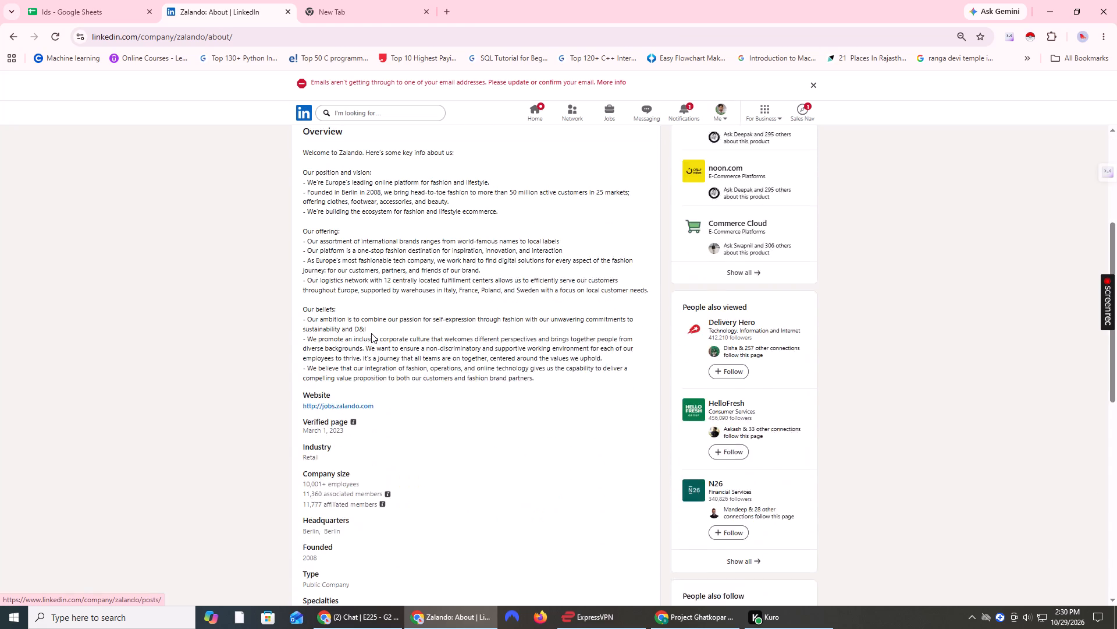
scroll(371, 333, "down", 2)
double_click(305, 340)
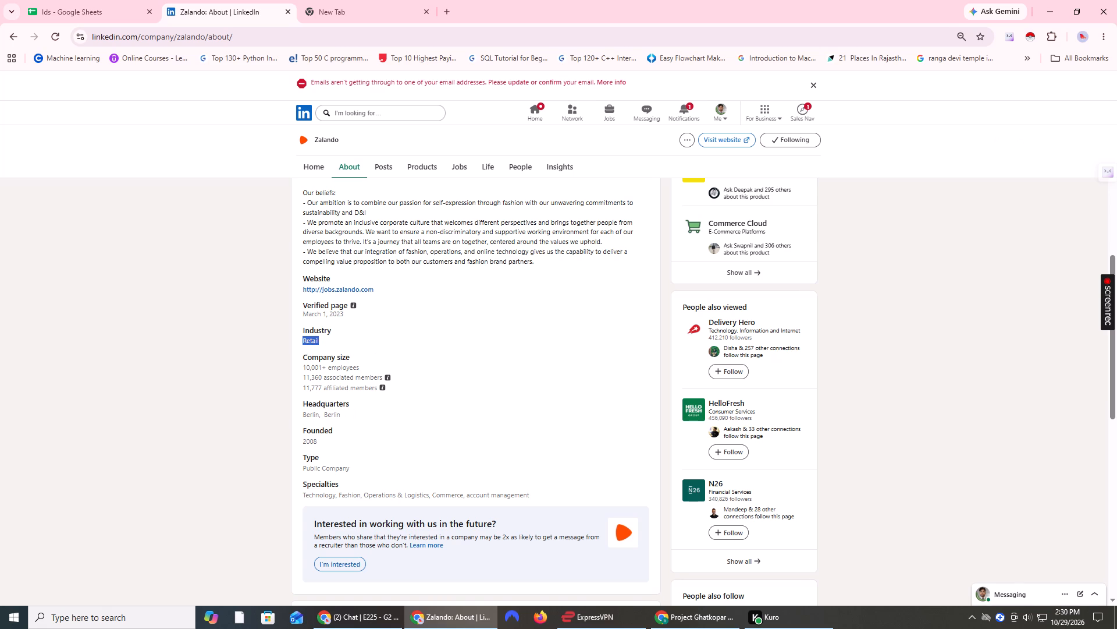
key("ctrl+c")
left_click(99, 0)
left_click(323, 328)
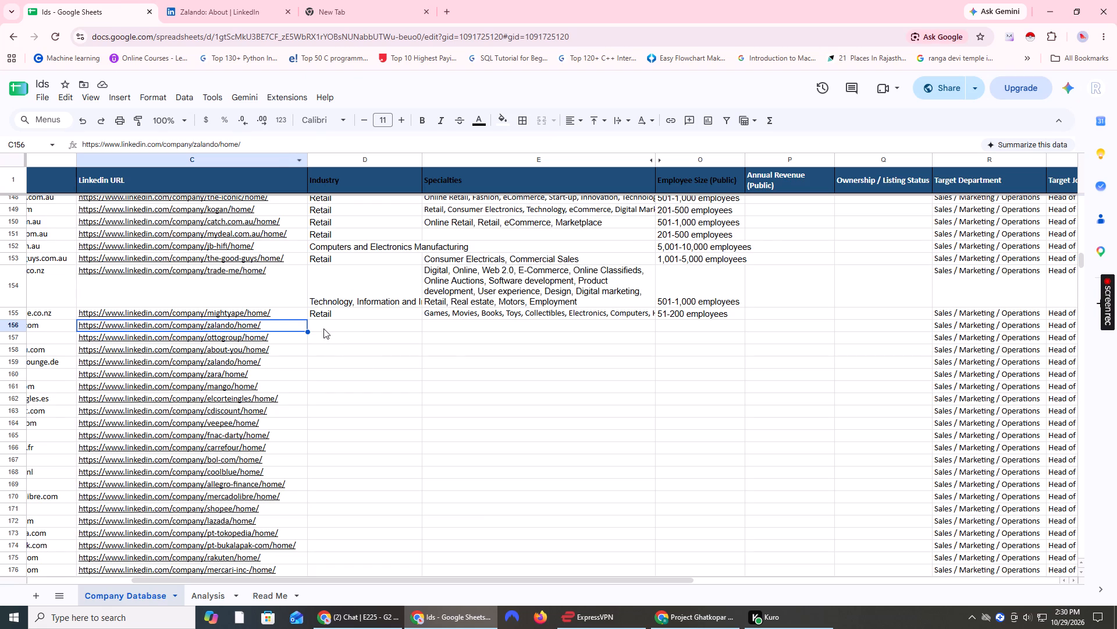
key("ctrl+v")
Copy Zalando's company size, 10,001+ employees, into the Employee Size cell of row 156.
left_click(232, 0)
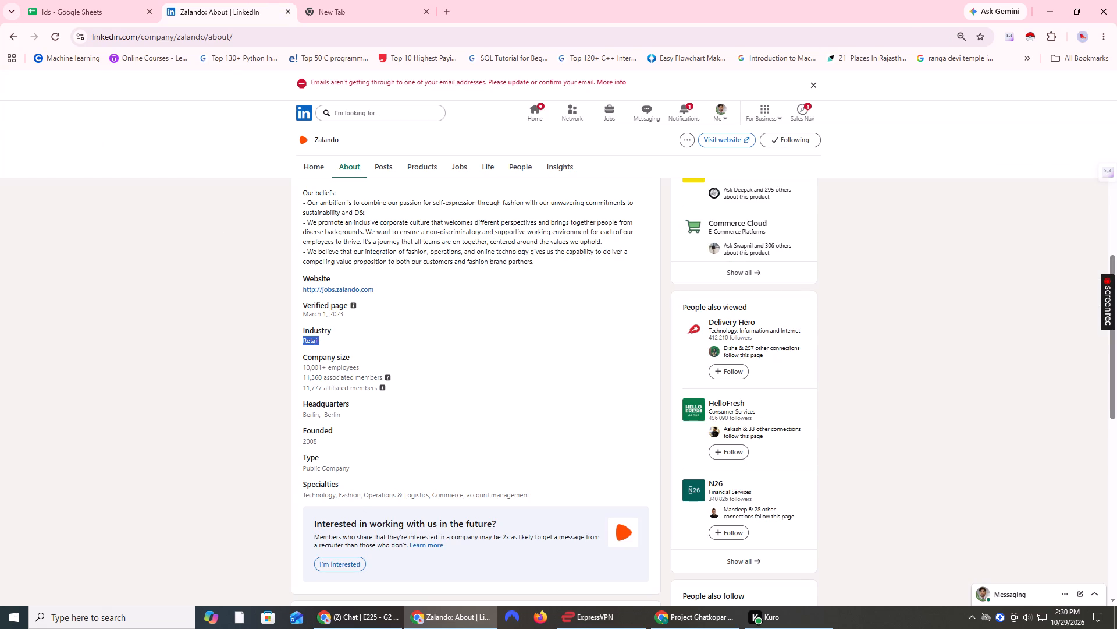
triple_click(327, 366)
key("ctrl+c")
left_click(83, 0)
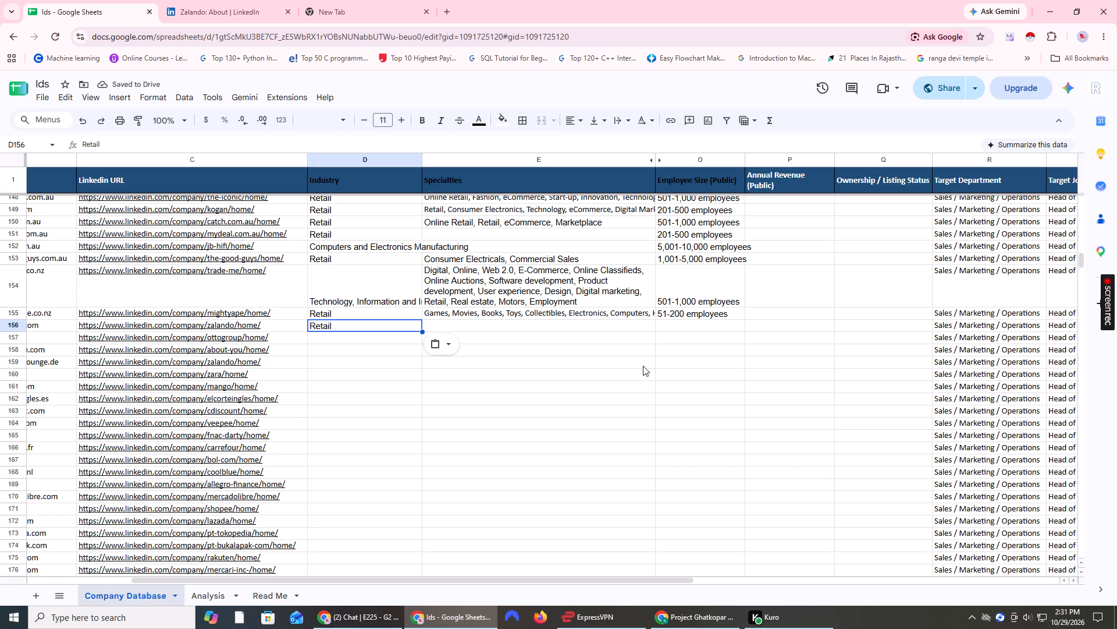
left_click(670, 328)
key("ctrl+v")
left_click(150, 0)
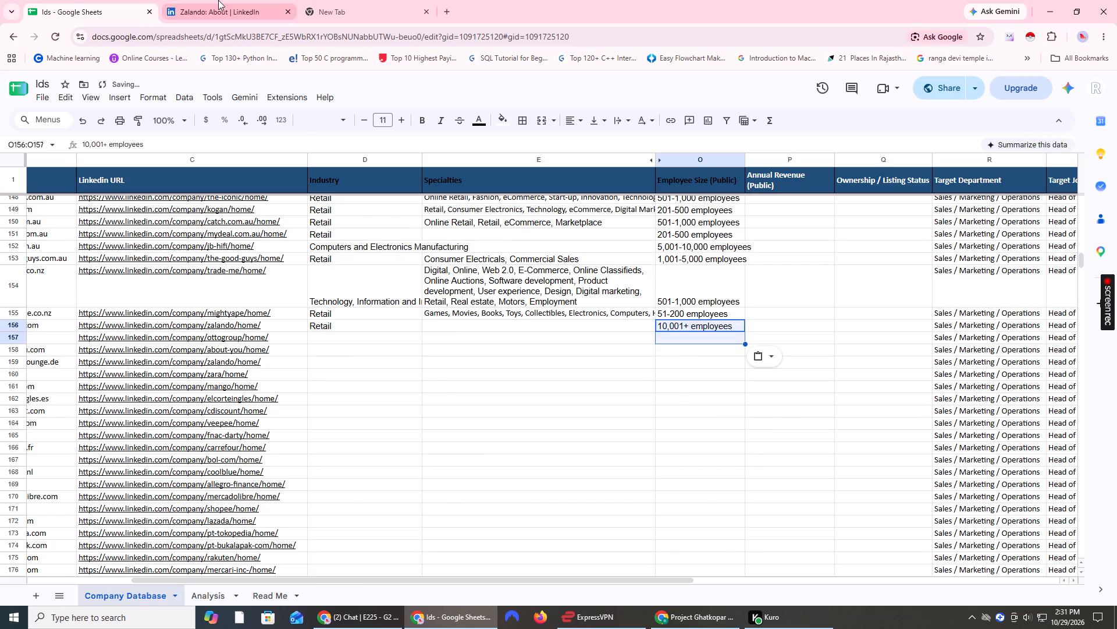
Copy Zalando's specialties, "Technology, Fashion" to "Commerce, account management", recopy them as plain text through the blank tab's address bar, and paste into row 156's Specialties.
left_click(218, 0)
left_click(353, 501)
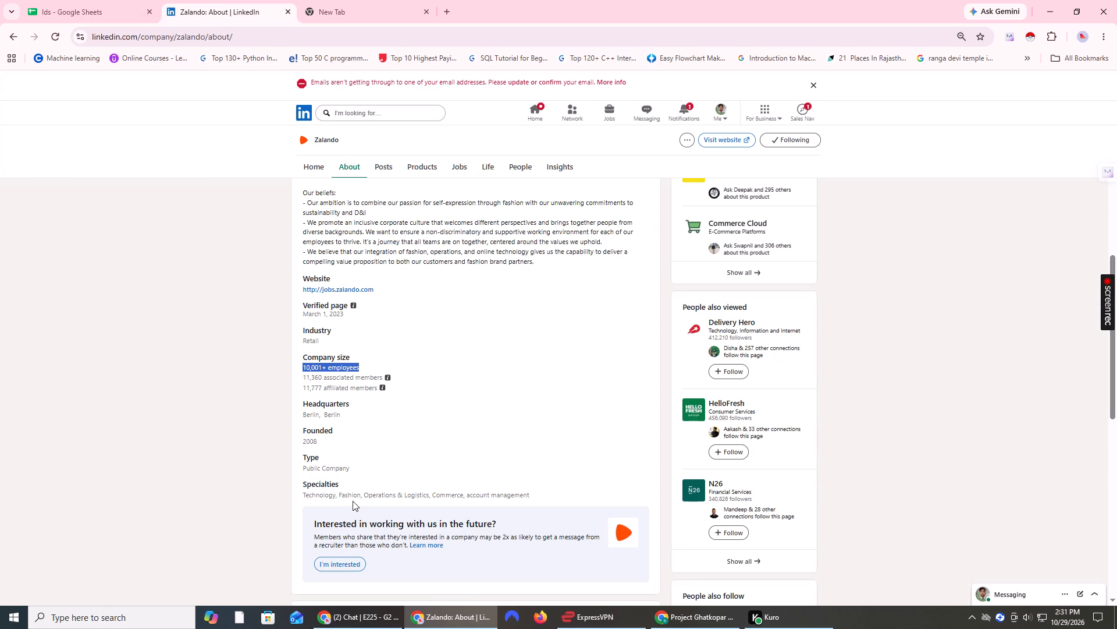
triple_click(351, 498)
key("ctrl+c")
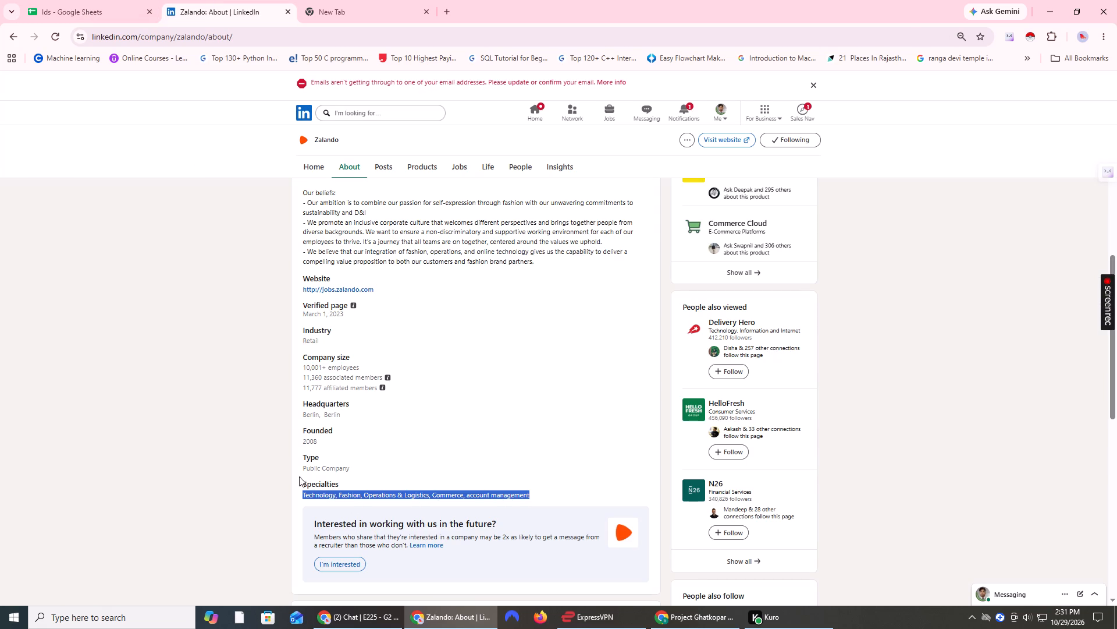
left_click(378, 9)
left_click(311, 36)
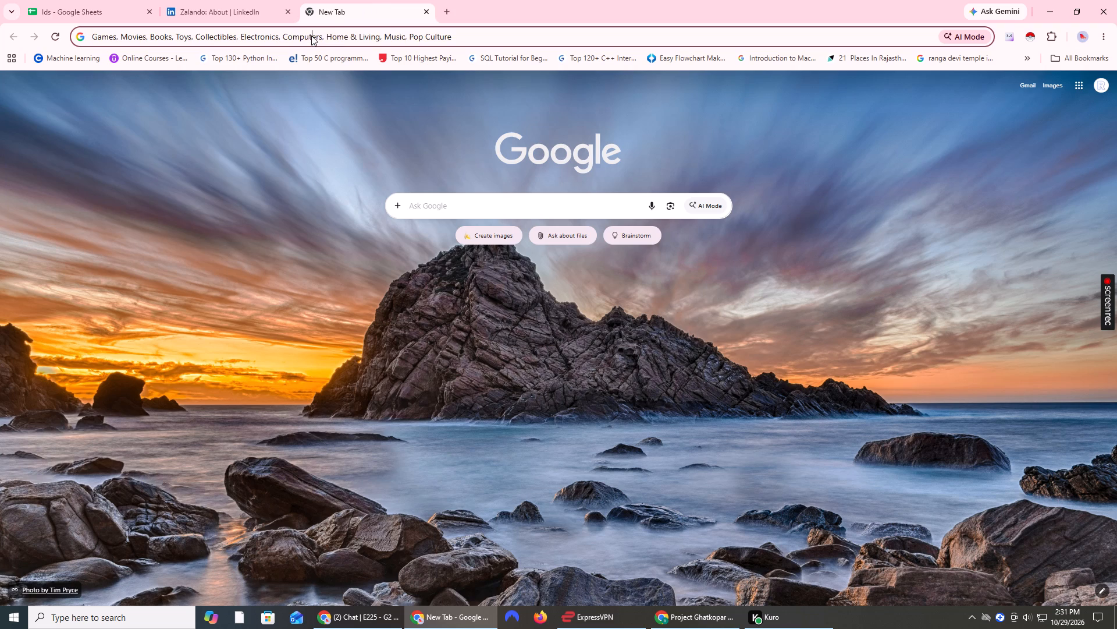
key("ctrl+a")
key("ctrl+shift+v")
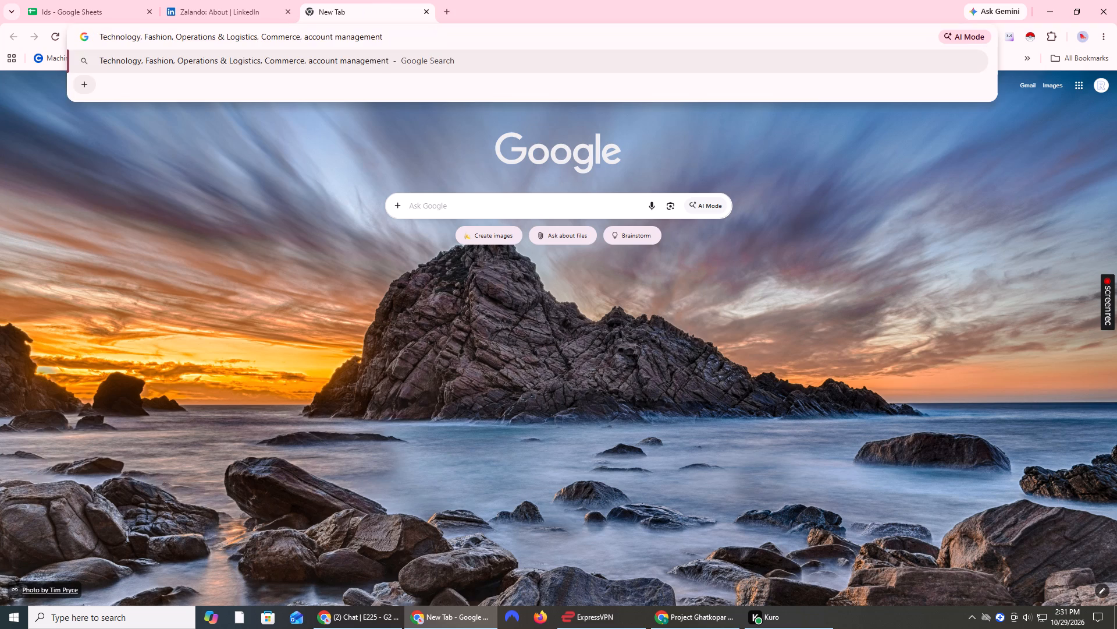
key("ctrl+a")
key("ctrl+c")
left_click(108, 0)
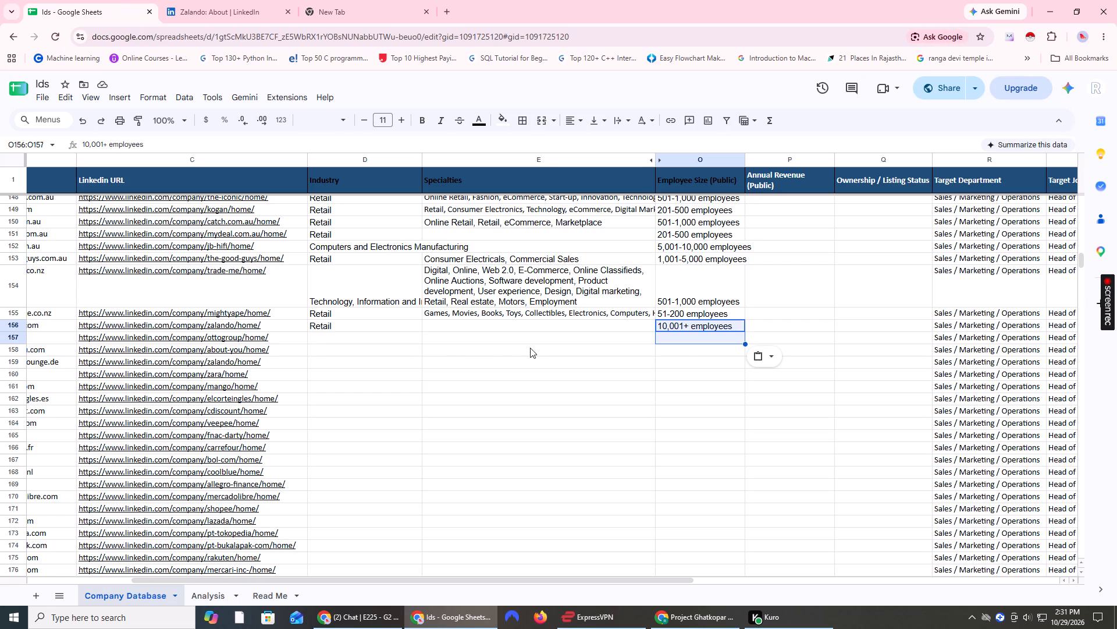
left_click(478, 331)
key("ctrl+v")
Open Otto Group's LinkedIn page from the URL in row 157 and close the Zalando page.
left_click(313, 337)
left_click(236, 338)
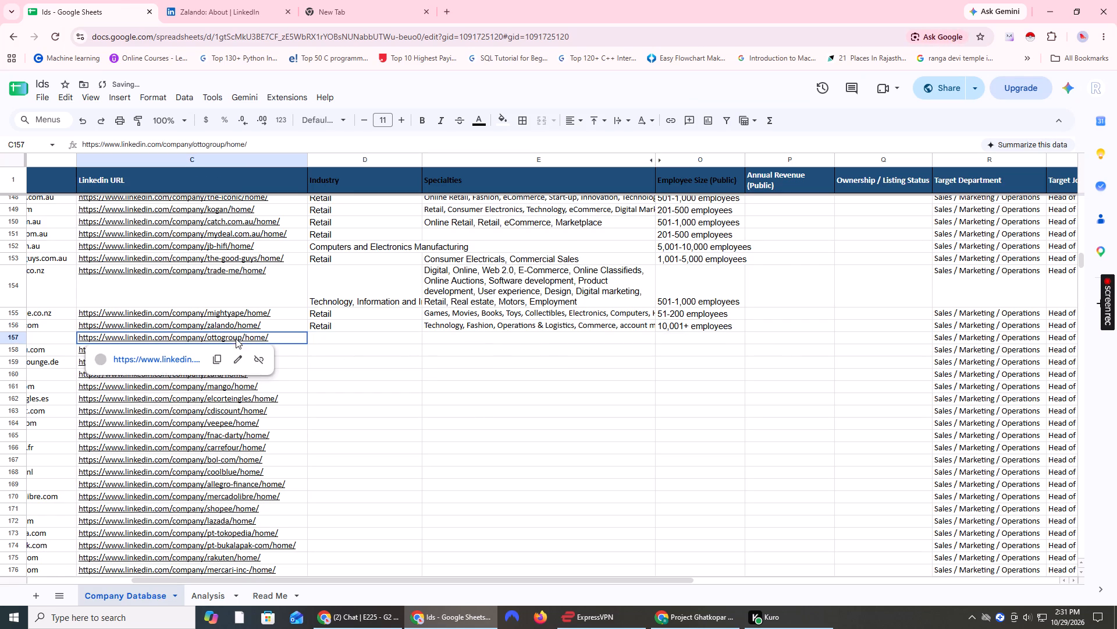
left_click(188, 358)
left_click(426, 15)
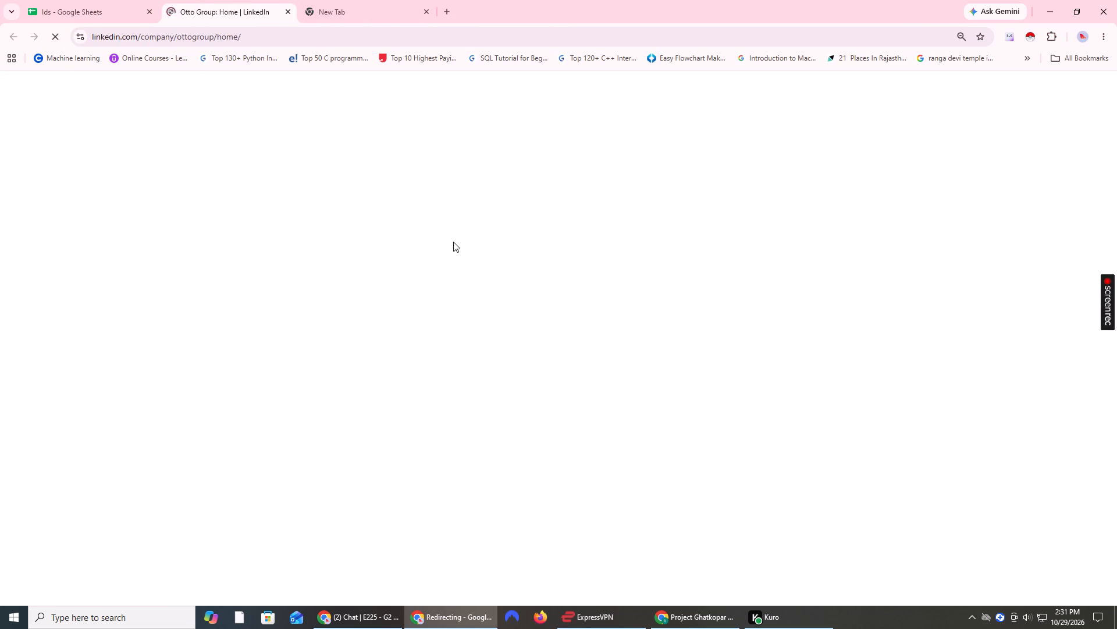
Follow Otto Group on LinkedIn and open its About page.
left_click(336, 308)
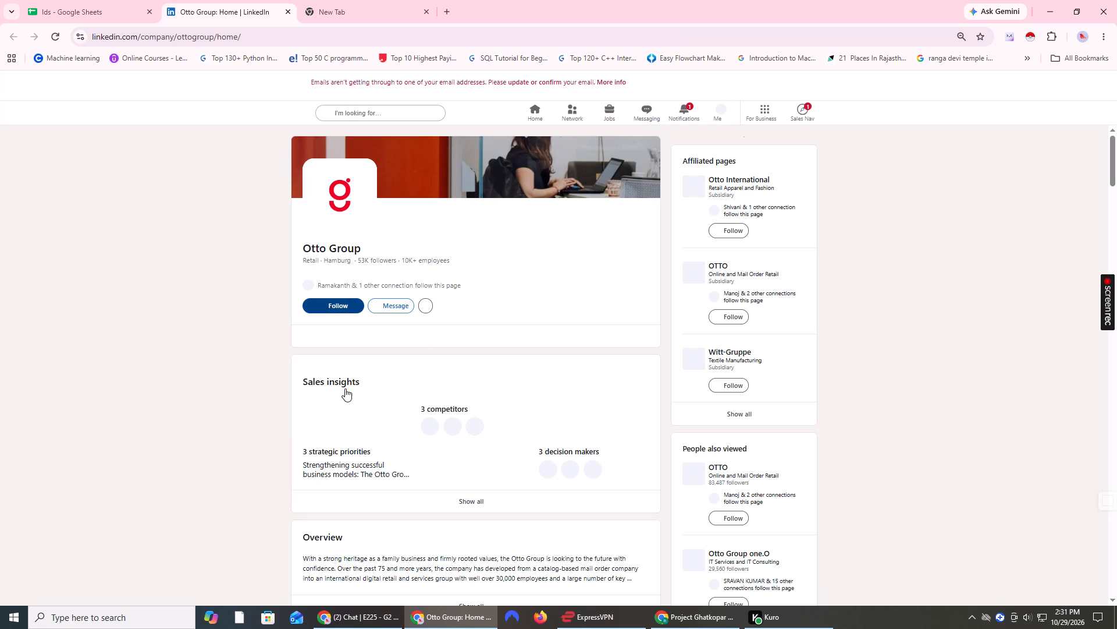
left_click(337, 300)
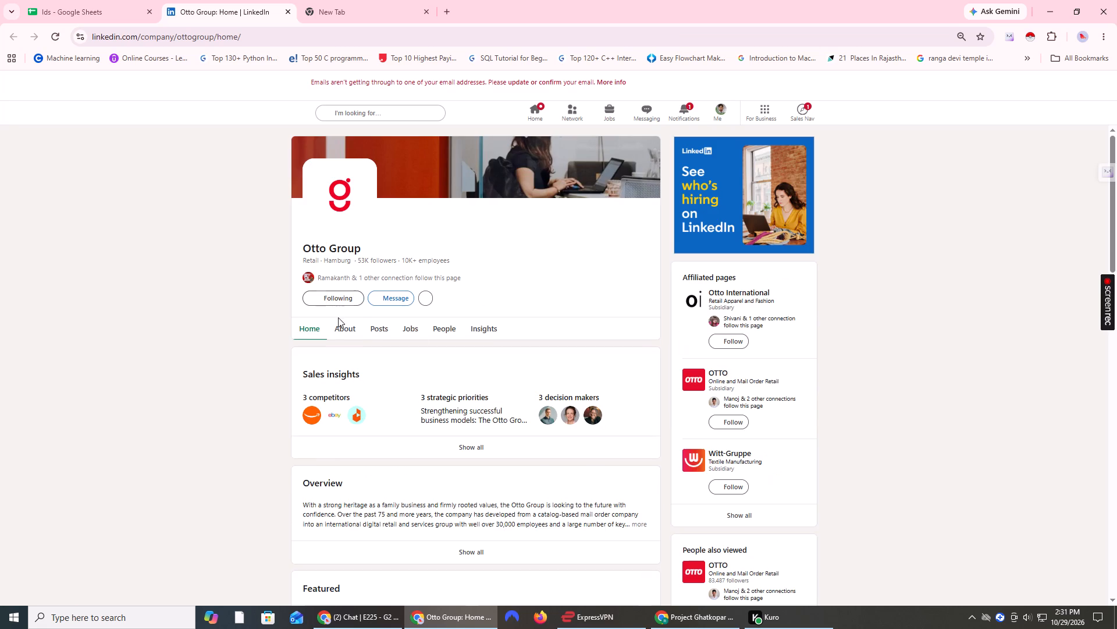
left_click(339, 324)
Dismiss the email address notice above the Otto Group page.
left_click(812, 86)
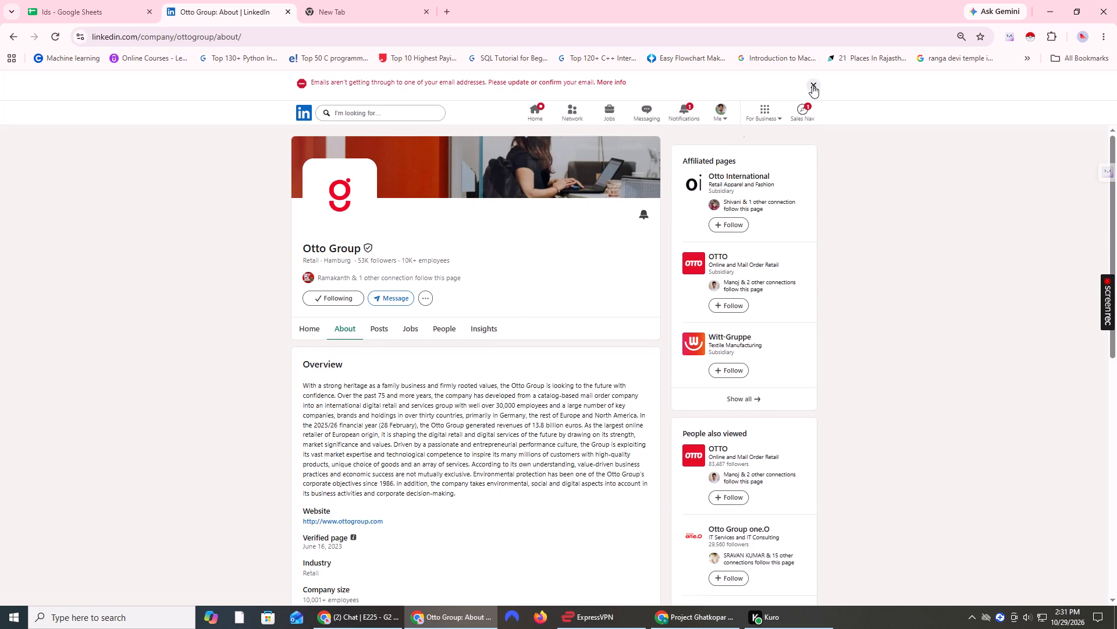
Copy Otto Group's industry, Retail, from its About page into the Industry cell of row 157.
scroll(342, 314, "down", 5)
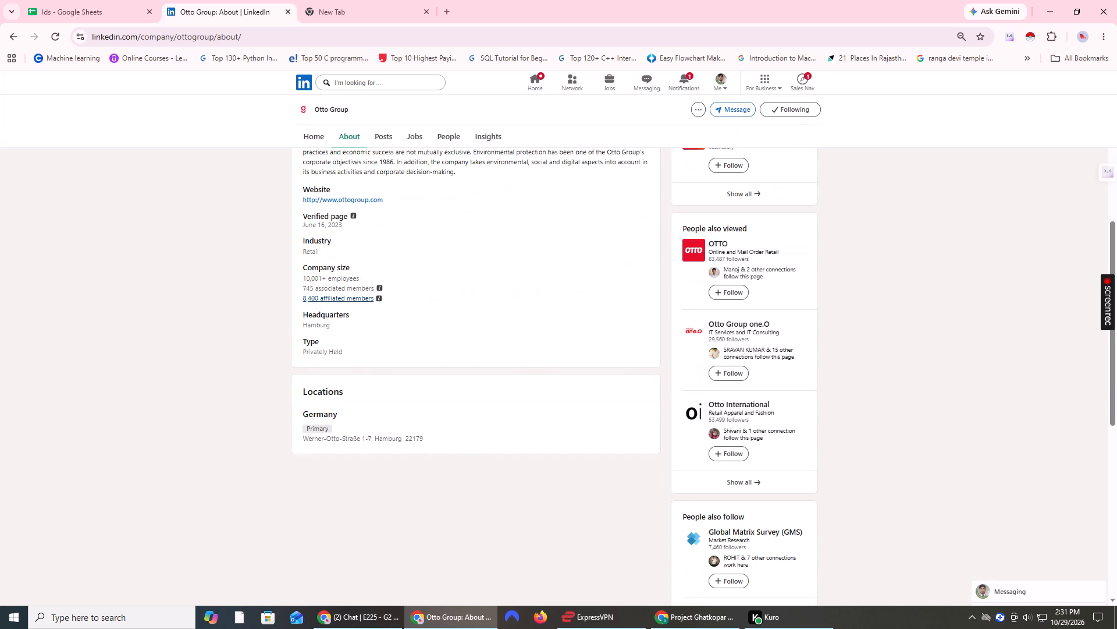
double_click(314, 248)
key("ctrl+c")
left_click(86, 0)
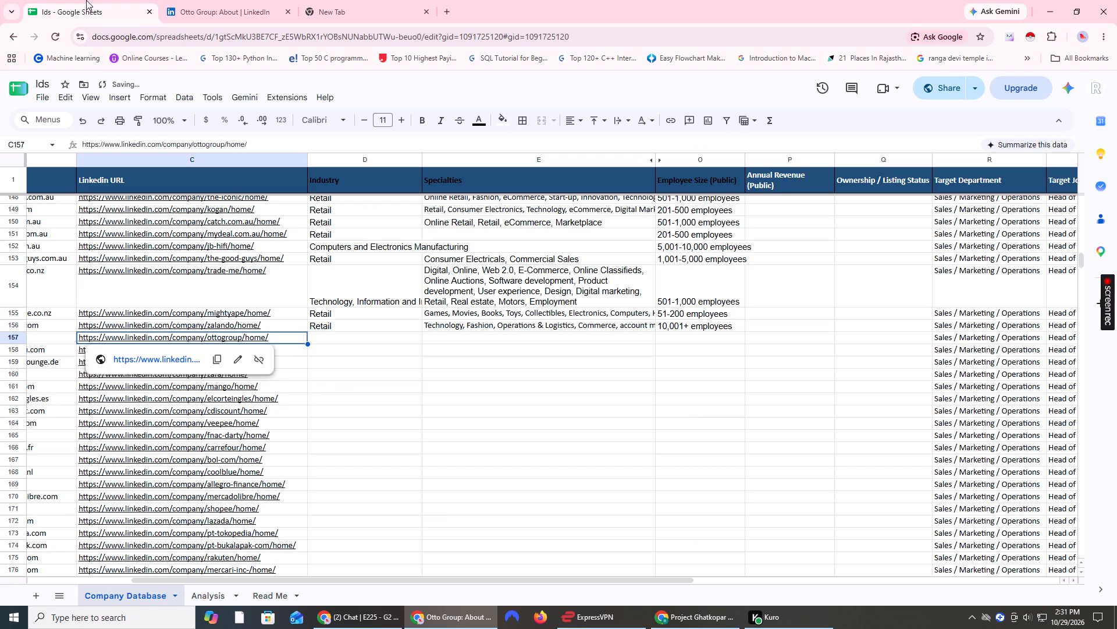
left_click(341, 338)
key("ctrl+v")
Copy Otto Group's company size, 10,001+ employees, from its About page into the Employee Size cell of row 157.
left_click(242, 0)
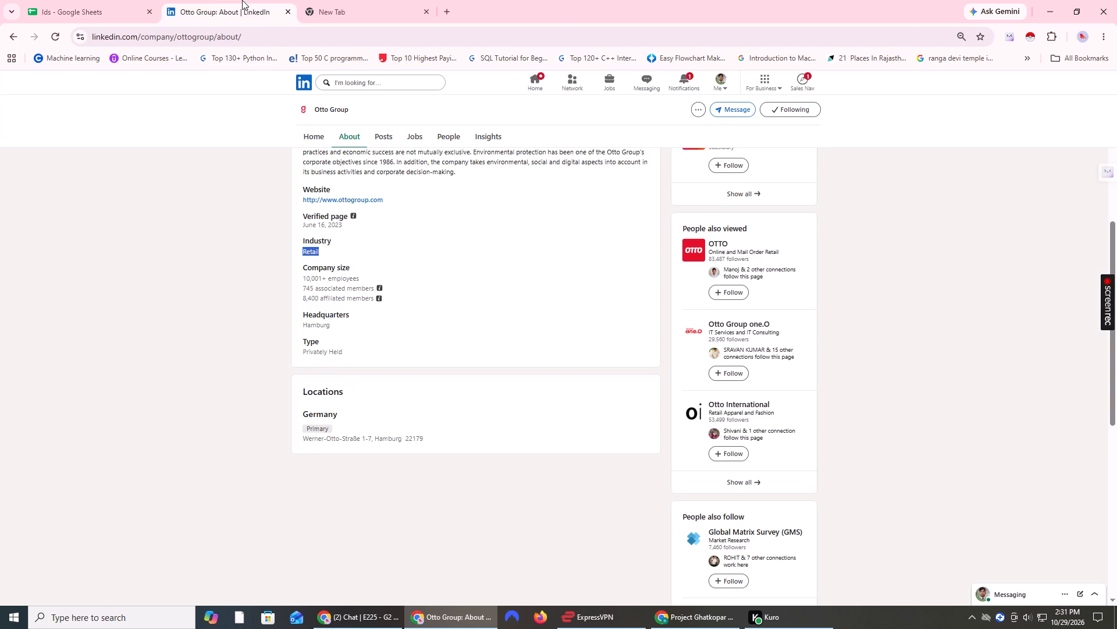
triple_click(327, 275)
key("ctrl+c")
left_click(63, 0)
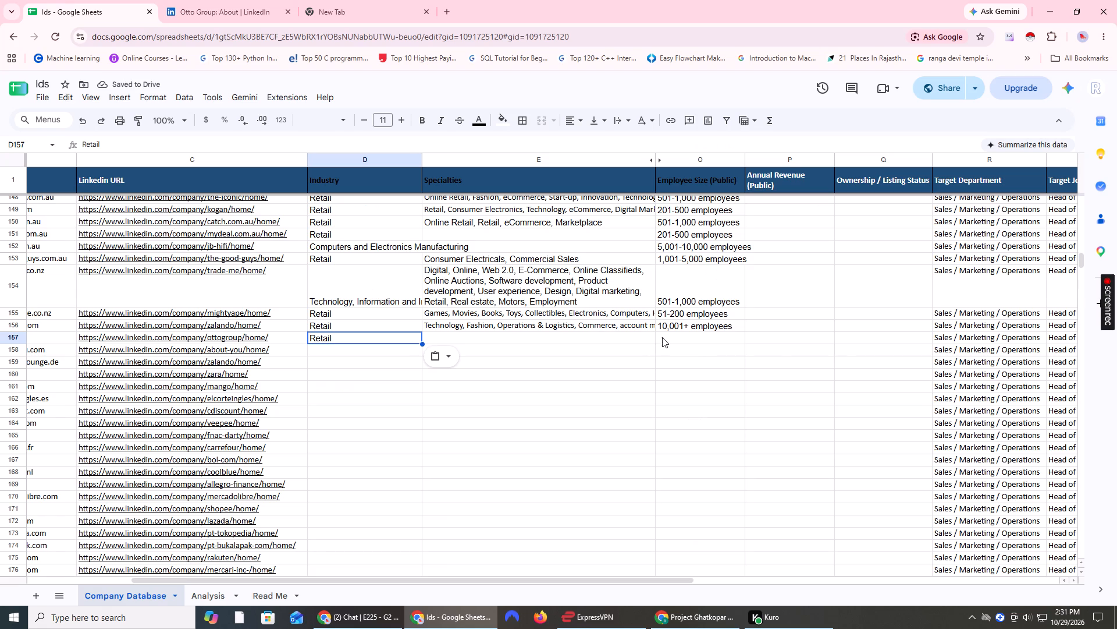
left_click(663, 337)
key("ctrl+v")
left_click(507, 353)
Open ABOUT YOU's LinkedIn page from the URL in row 158 and close the Otto Group page.
left_click(253, 349)
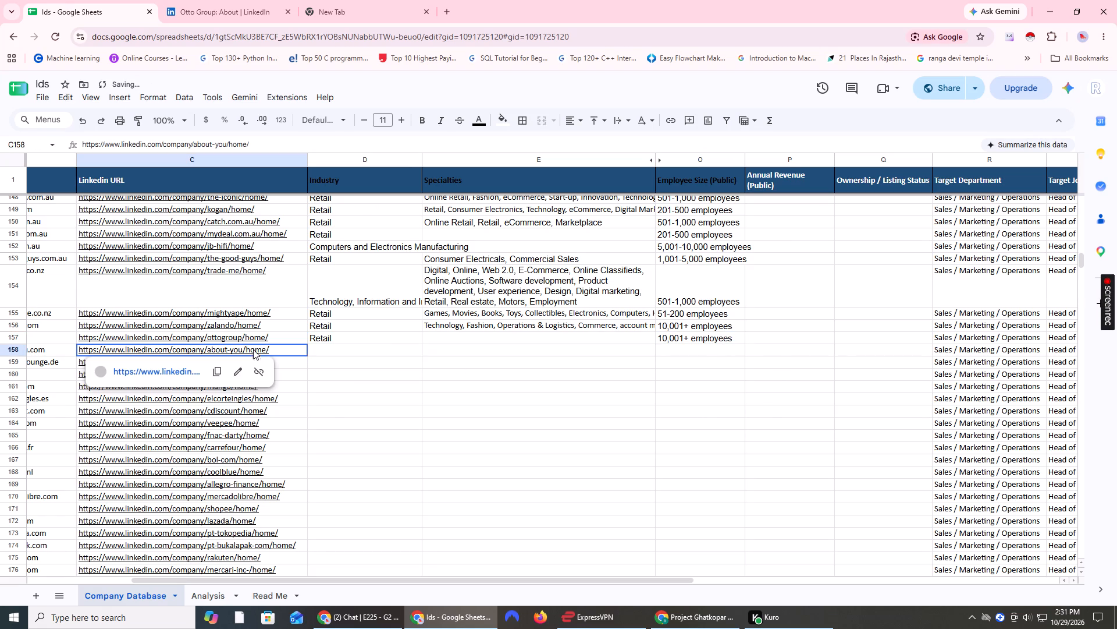
left_click(184, 375)
left_click(423, 8)
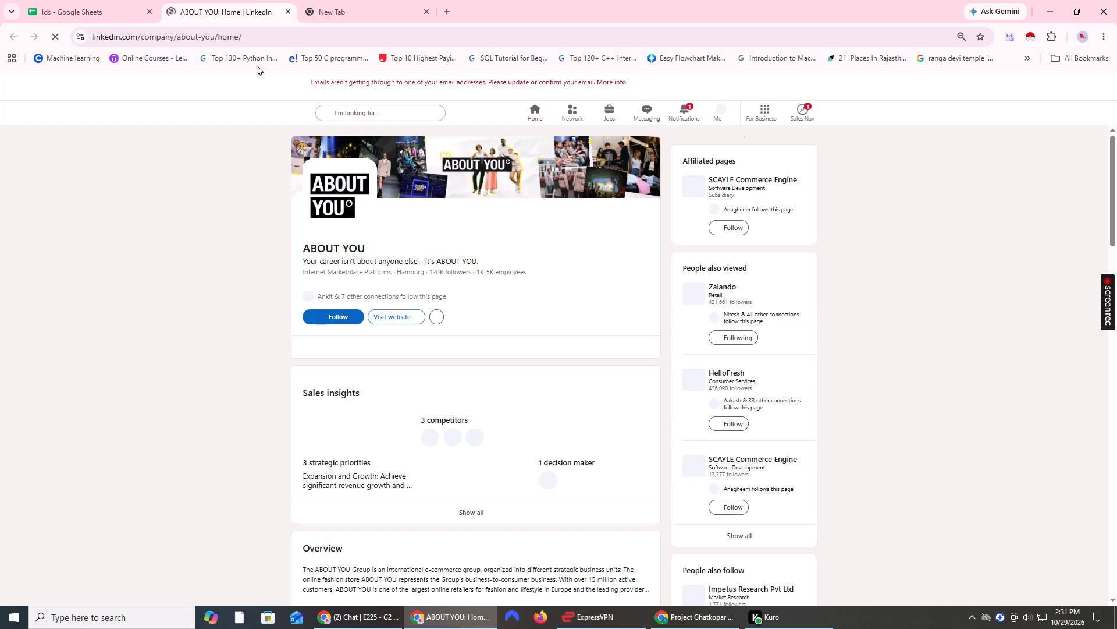
Follow ABOUT YOU on LinkedIn and open its About page.
left_click(338, 314)
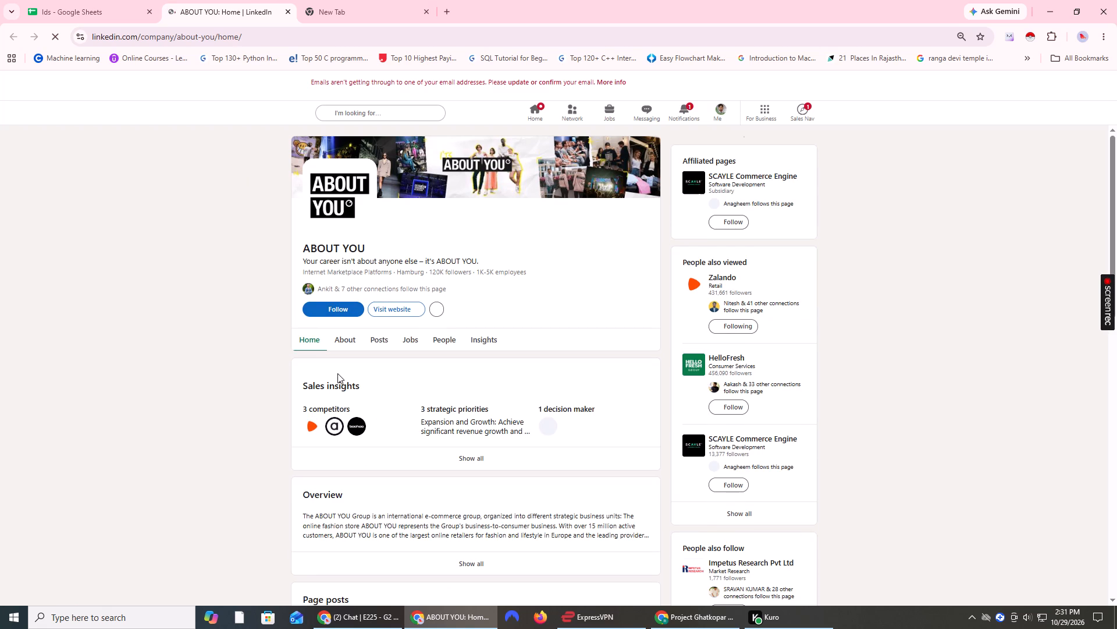
left_click(343, 338)
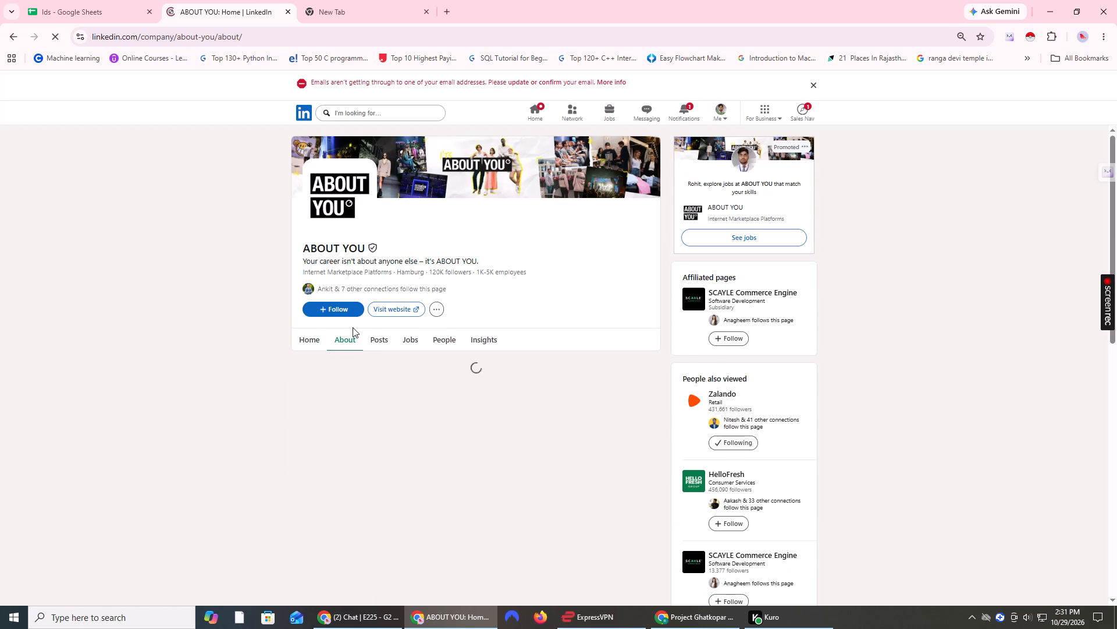
left_click(329, 312)
Copy ABOUT YOU's industry, Internet Marketplace Platforms, from its About page into the Industry cell of row 158.
scroll(322, 348, "down", 3)
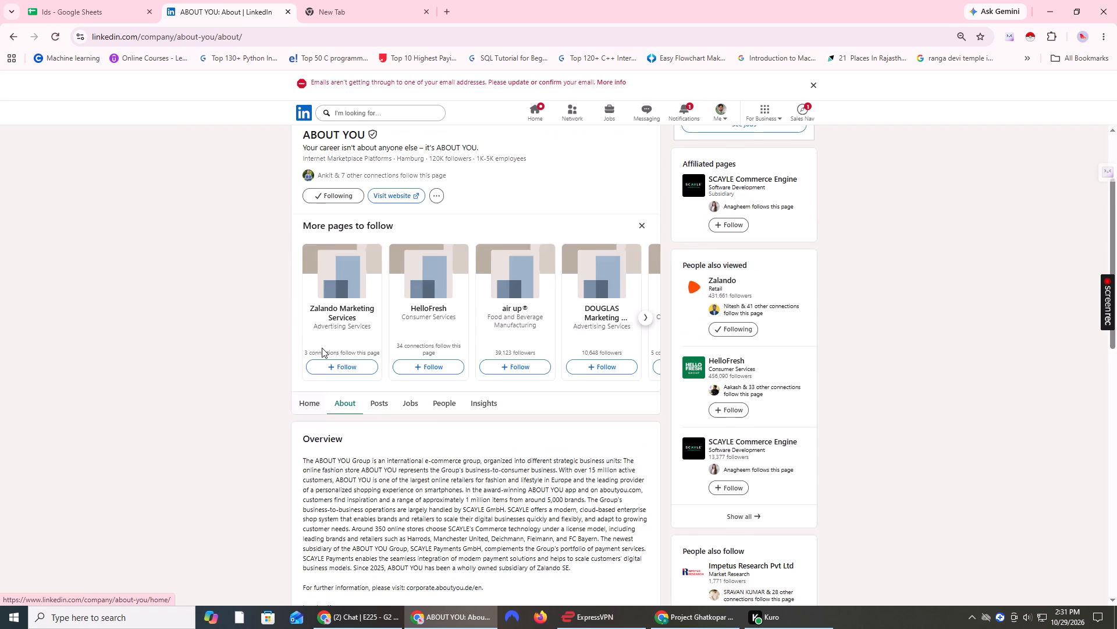
scroll(322, 348, "down", 1)
scroll(323, 342, "up", 3)
scroll(323, 342, "down", 3)
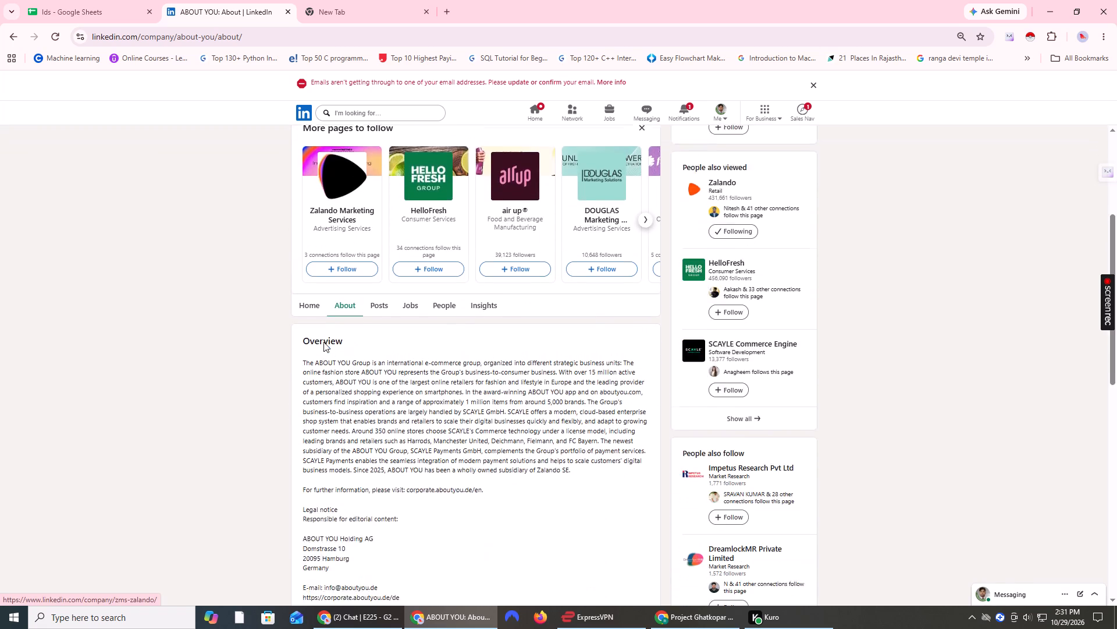
scroll(323, 342, "down", 5)
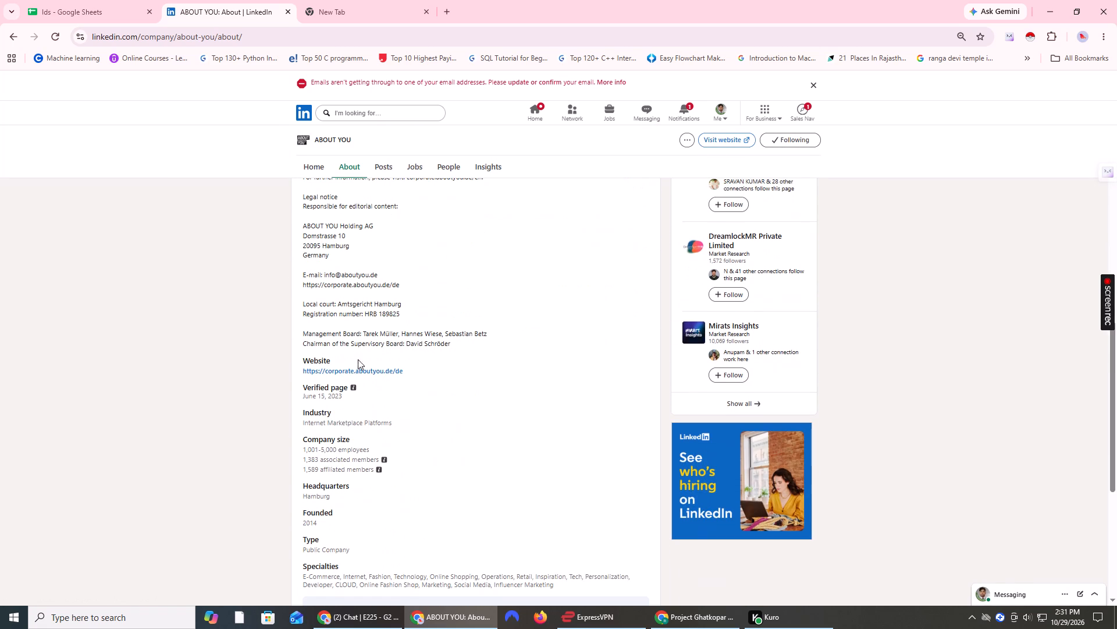
triple_click(321, 422)
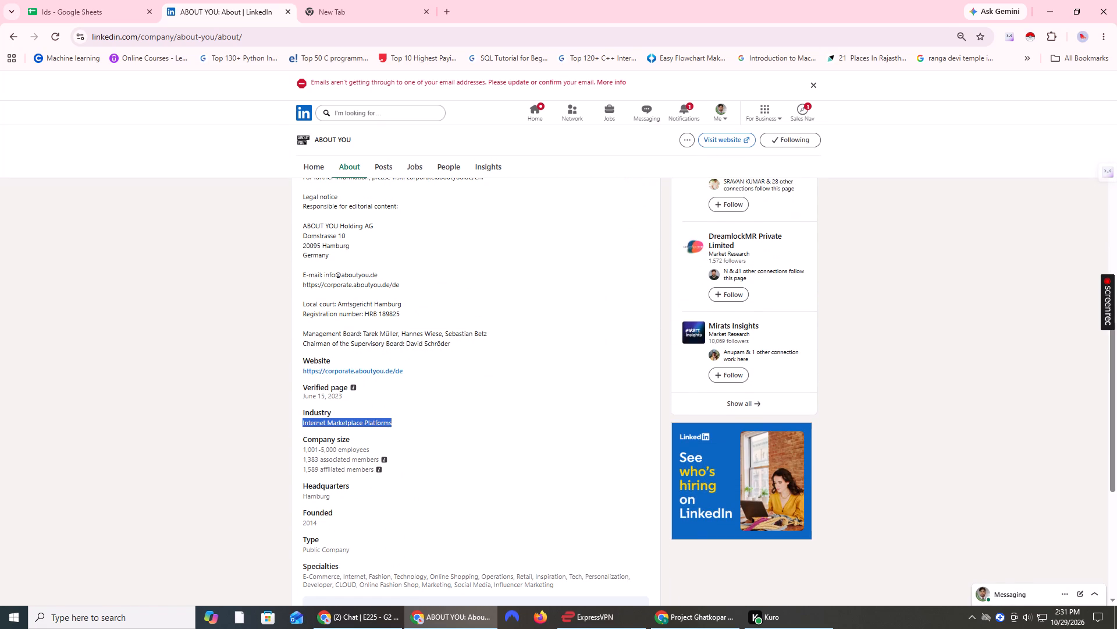
key("ctrl+c")
left_click(53, 0)
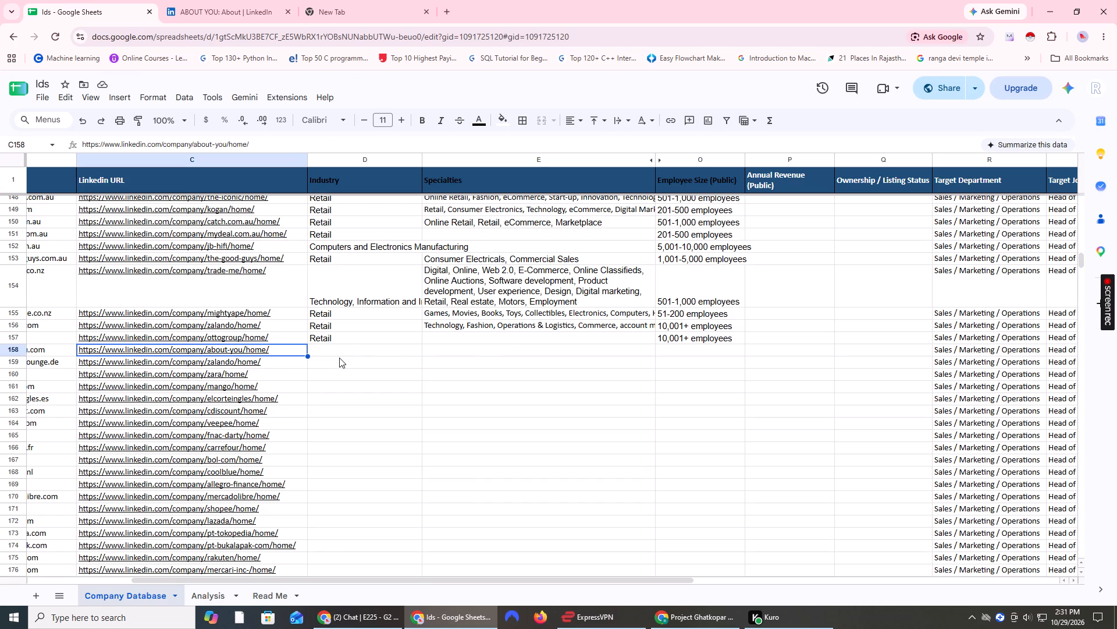
left_click(333, 355)
key("ctrl+v")
Copy ABOUT YOU's full specialties list, E-Commerce through Influencer Marketing, as plain text by way of the blank browser page into the Specialties cell of row 158.
left_click(246, 0)
scroll(331, 423, "down", 3)
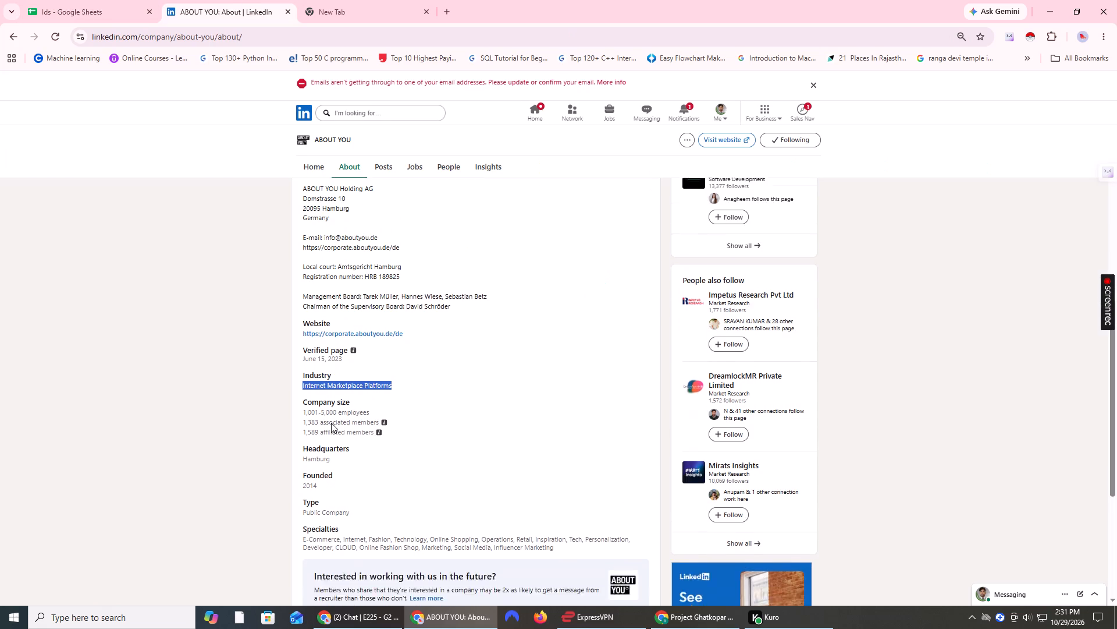
left_click(325, 370)
triple_click(354, 404)
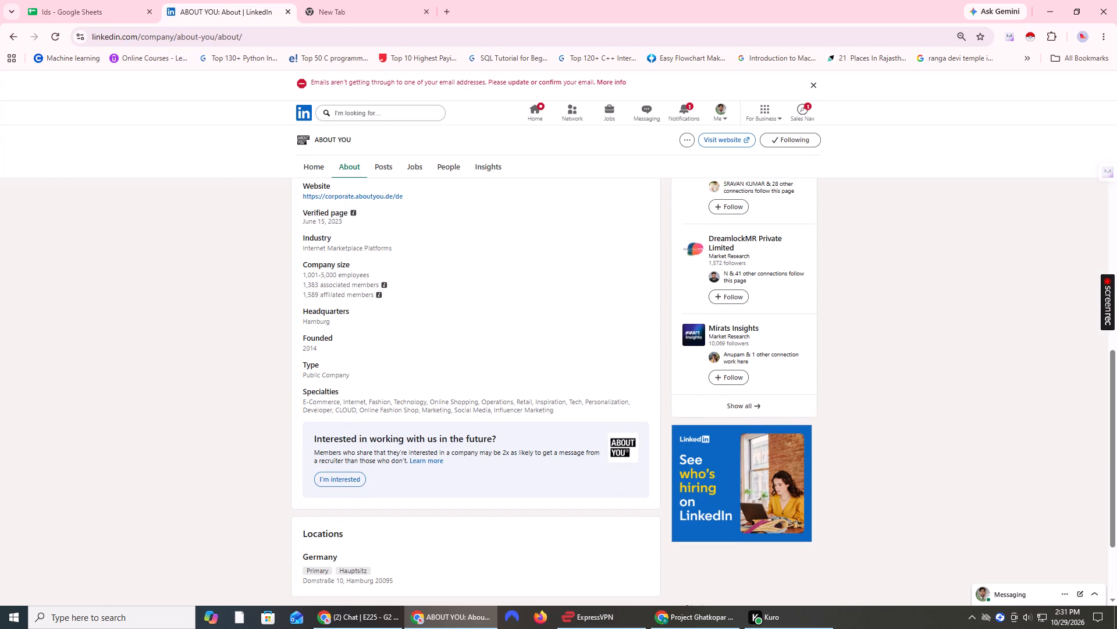
key("ctrl+c")
left_click(340, 0)
left_click(328, 38)
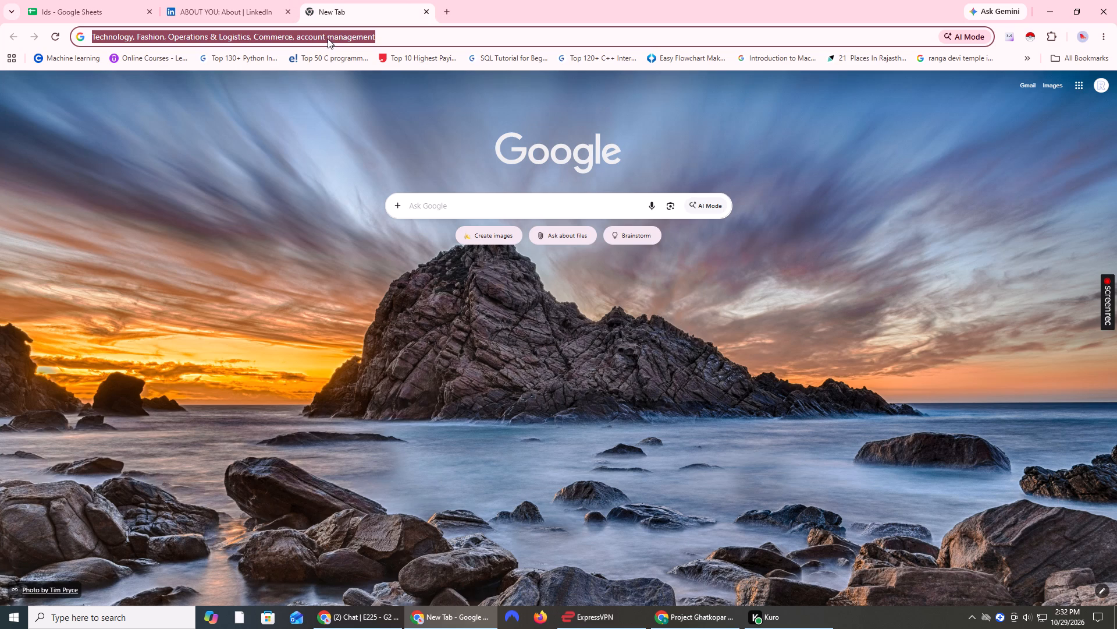
left_click(405, 43)
key("ctrl+a")
key("ctrl+shift+v")
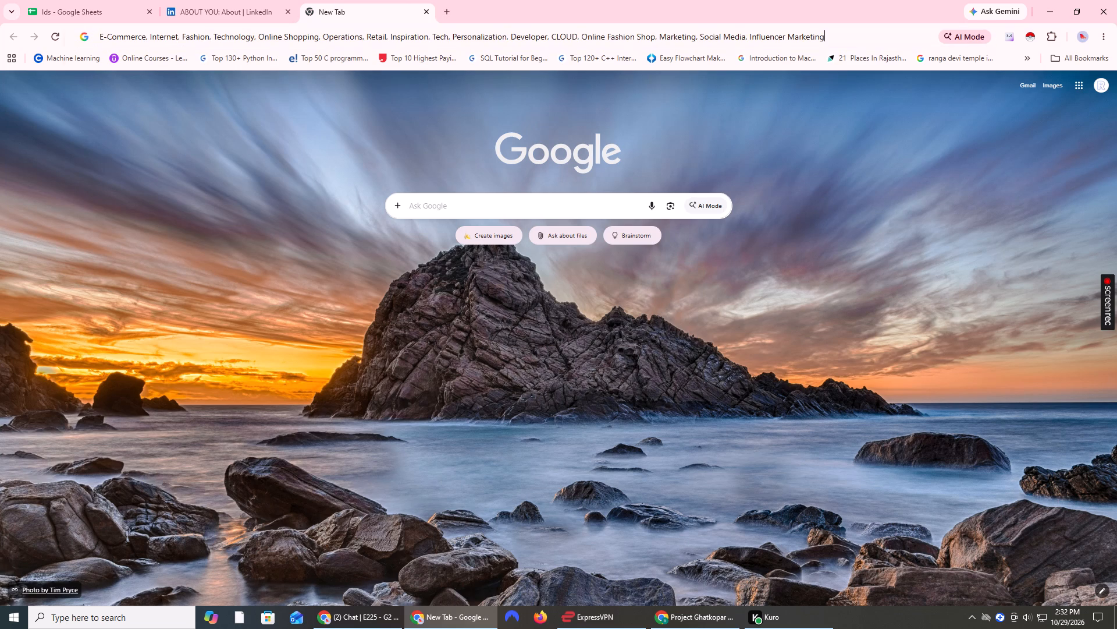
key("ctrl+a")
key("ctrl+c")
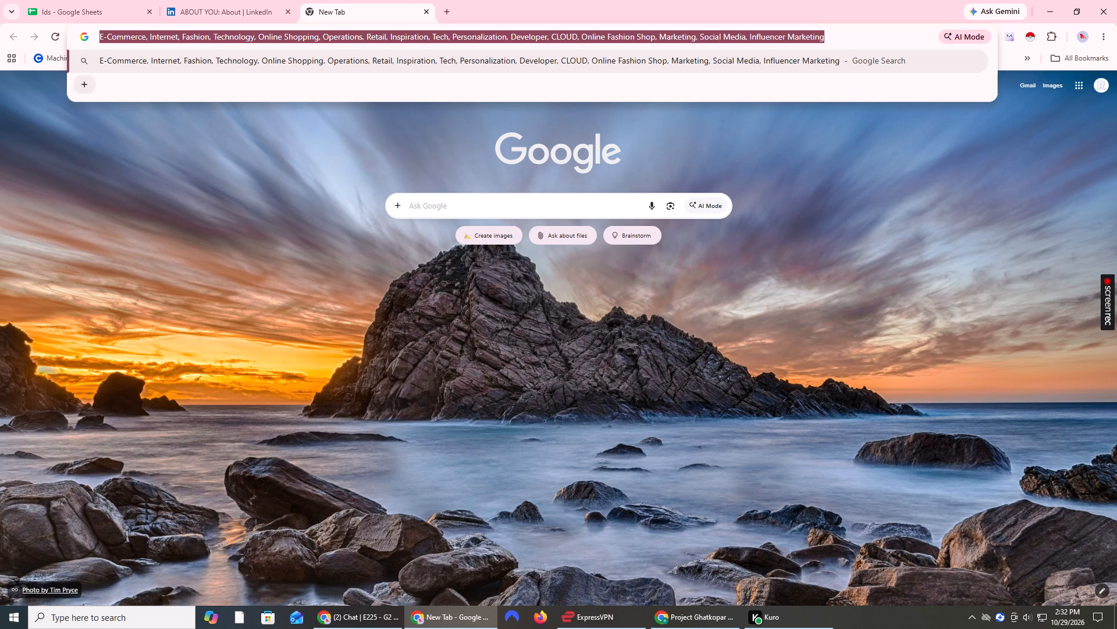
left_click(48, 0)
left_click(437, 354)
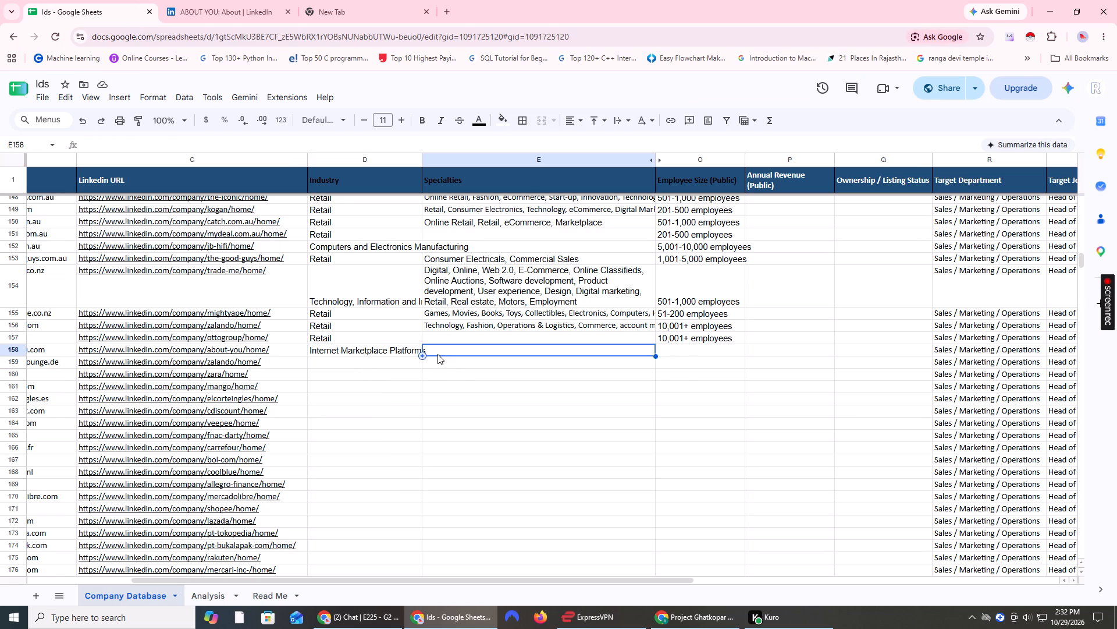
key("ctrl+v")
Copy ABOUT YOU's company size, 1,001-5,000 employees, from its About page into the Employee Size cell of row 158.
left_click(246, 0)
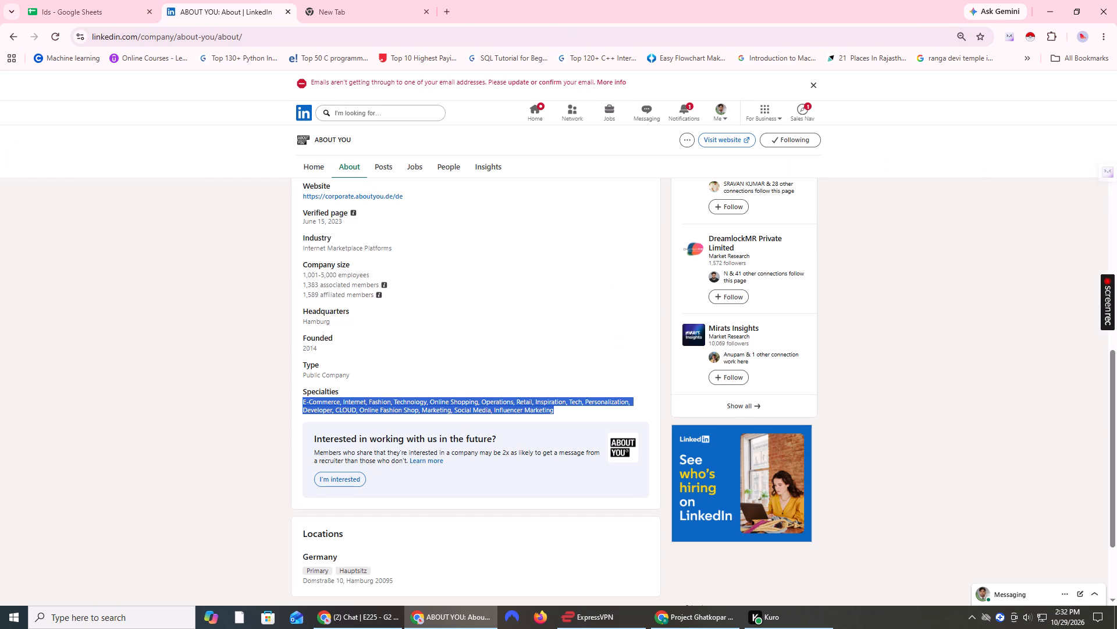
triple_click(329, 274)
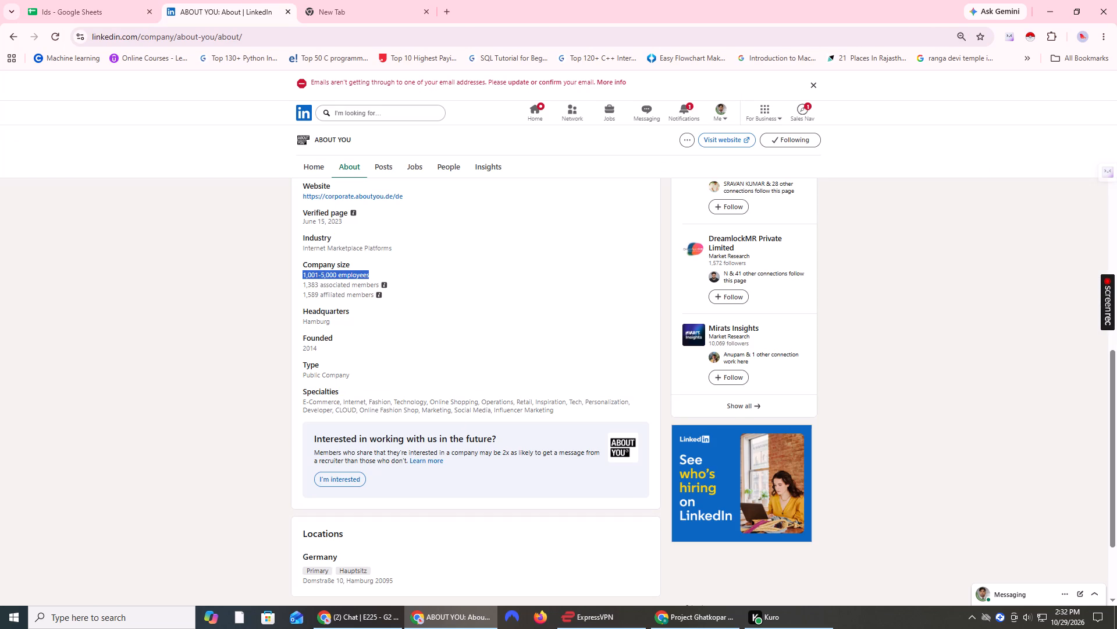
key("ctrl+c")
left_click(93, 0)
left_click(693, 348)
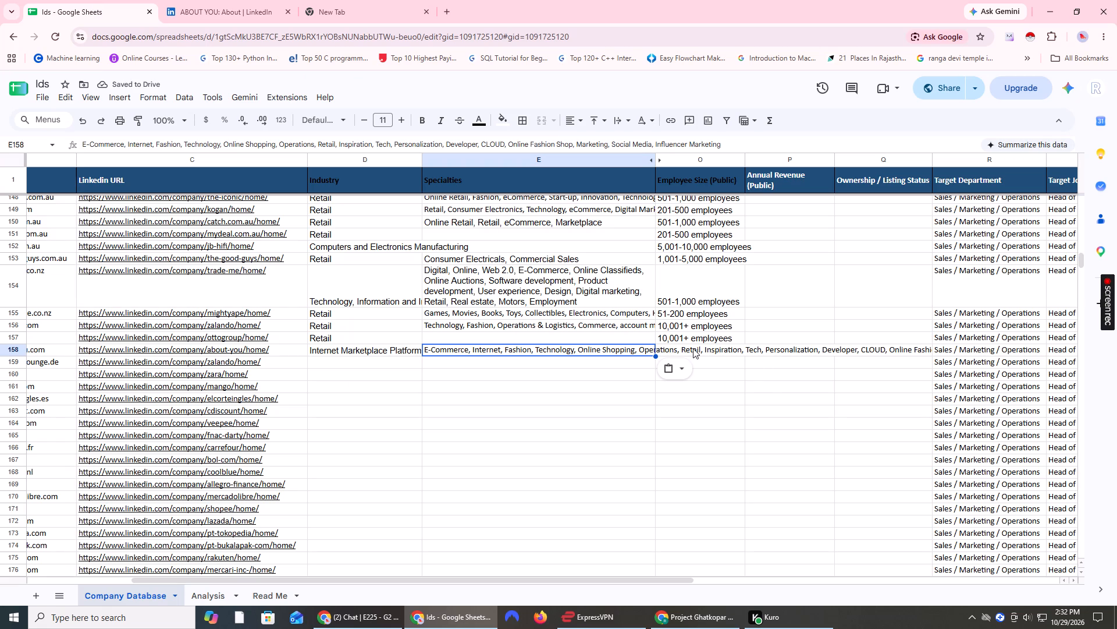
key("ctrl+v")
left_click(518, 393)
Open Zalando's LinkedIn page from the URL in row 159 and close the ABOUT YOU page.
left_click(230, 362)
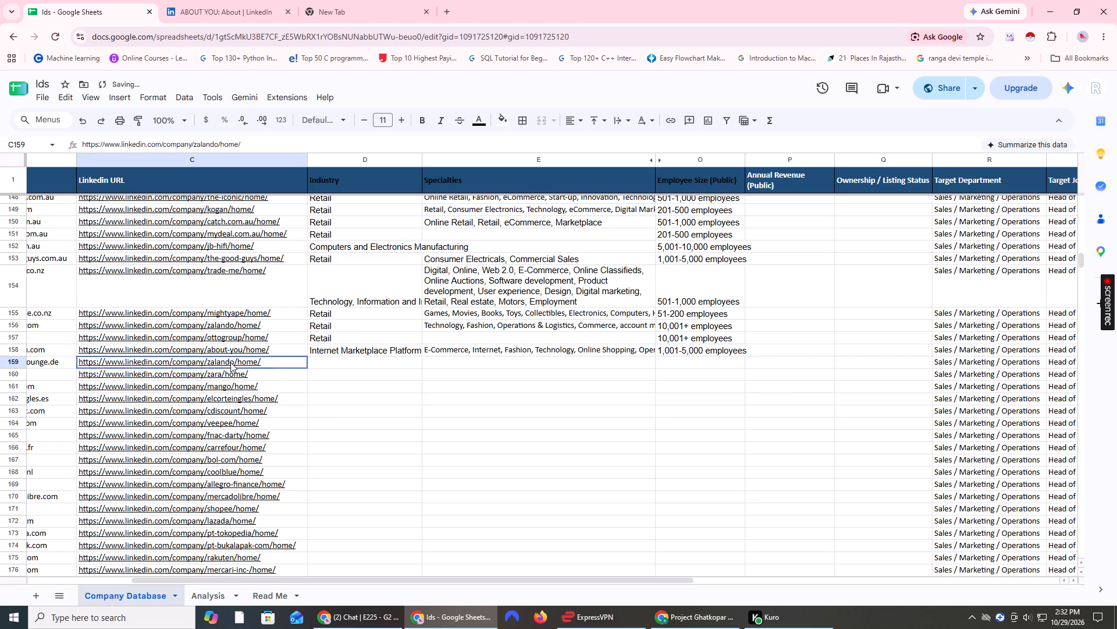
left_click(163, 384)
left_click(426, 11)
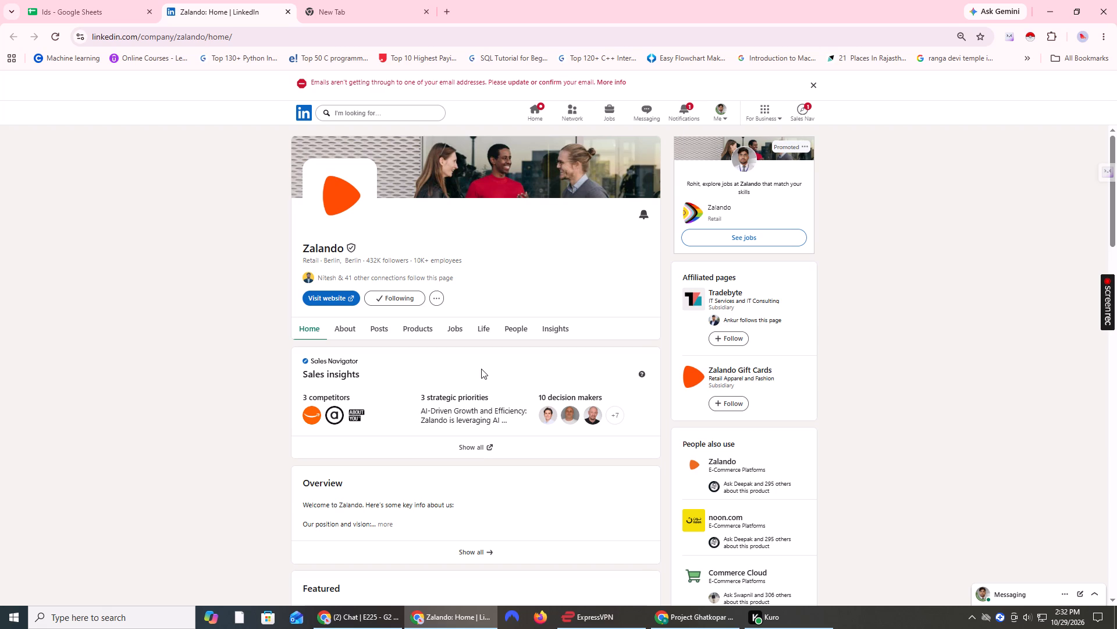
Copy Zalando's industry, Retail, from its About page into the Industry cell of row 159.
left_click(355, 329)
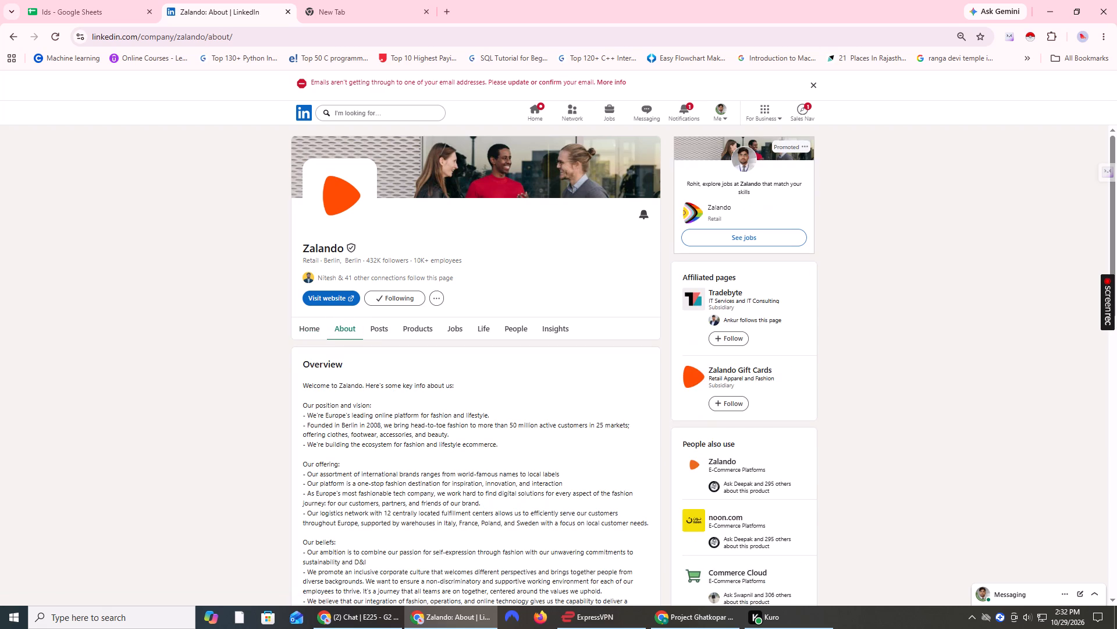
scroll(394, 387, "down", 7)
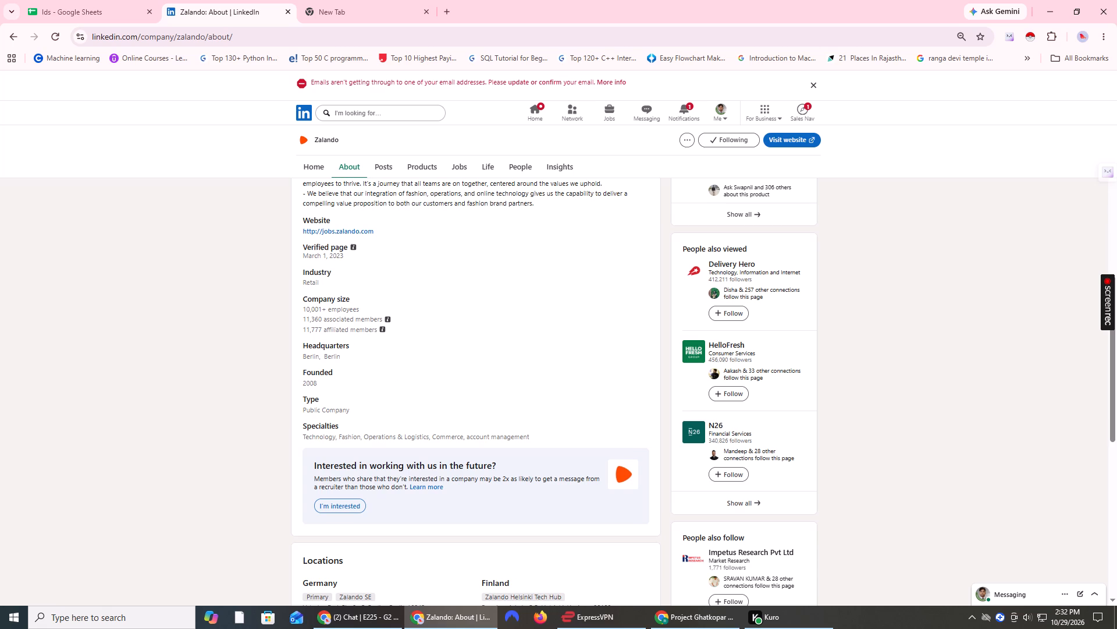
double_click(311, 284)
key("ctrl+c")
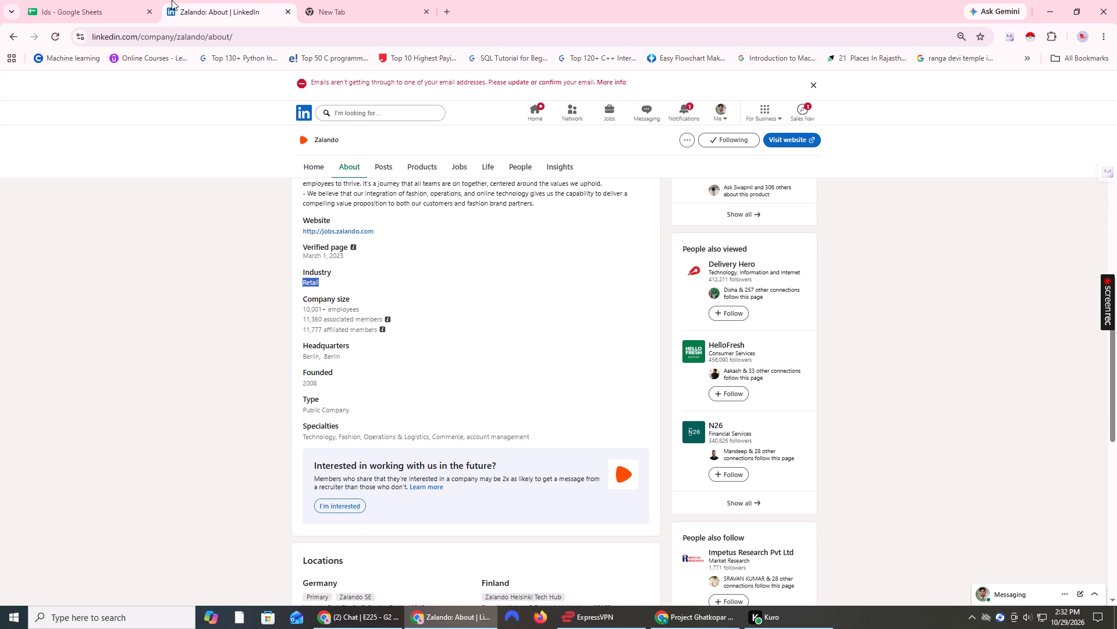
left_click(87, 0)
left_click(328, 362)
key("ctrl+v")
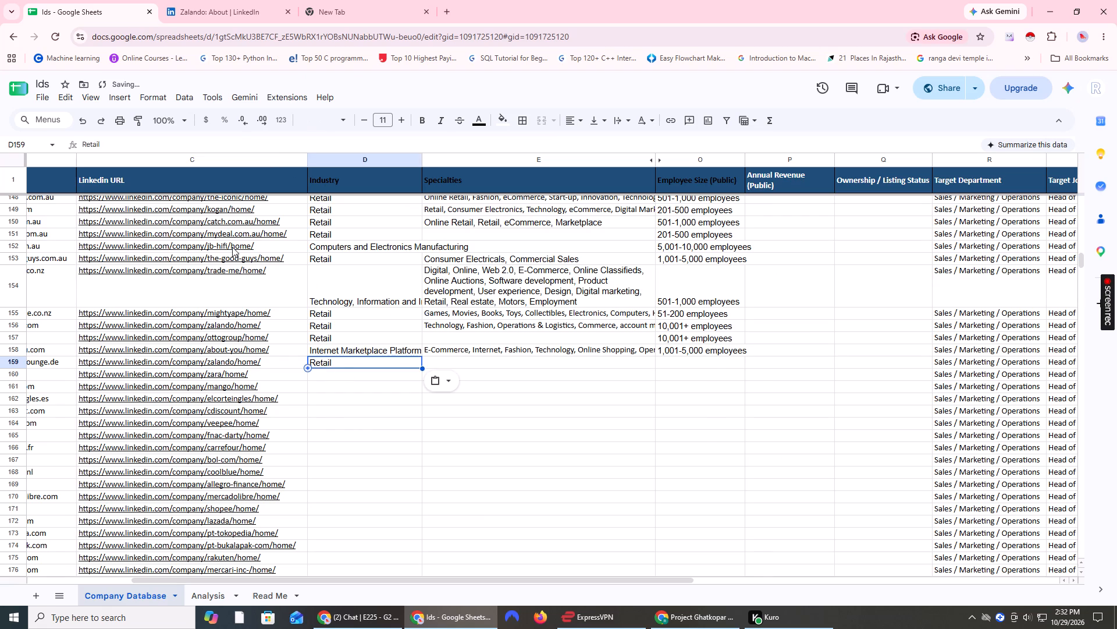
Copy Zalando's company size, 10,001+ employees, from its About page into the Employee Size cell of row 159.
left_click(214, 0)
scroll(394, 413, "down", 1)
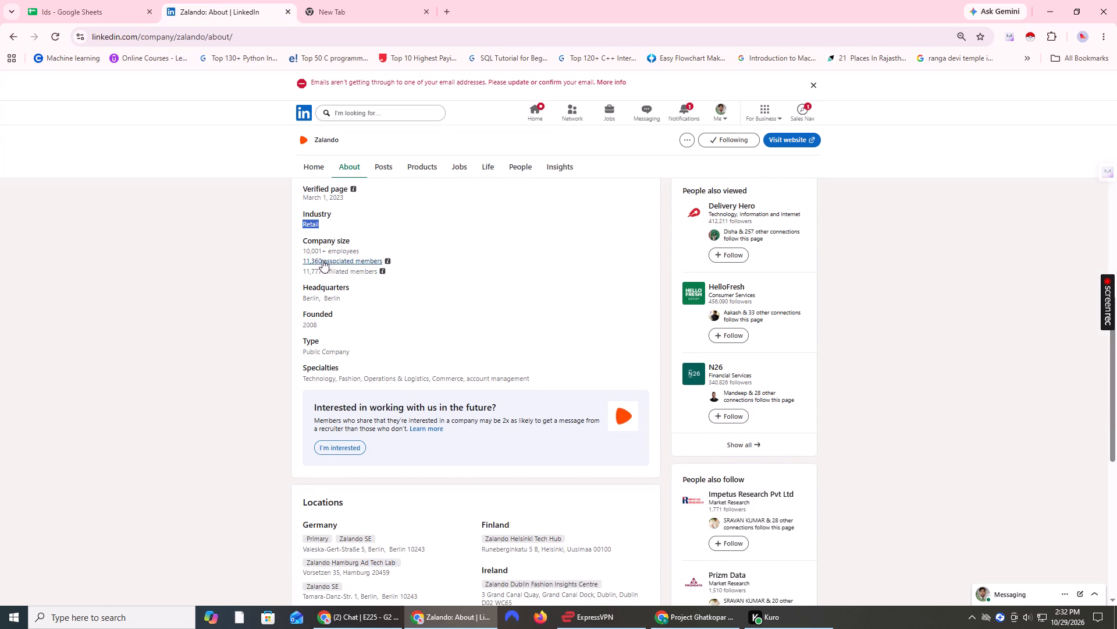
triple_click(323, 247)
key("ctrl+c")
left_click(126, 0)
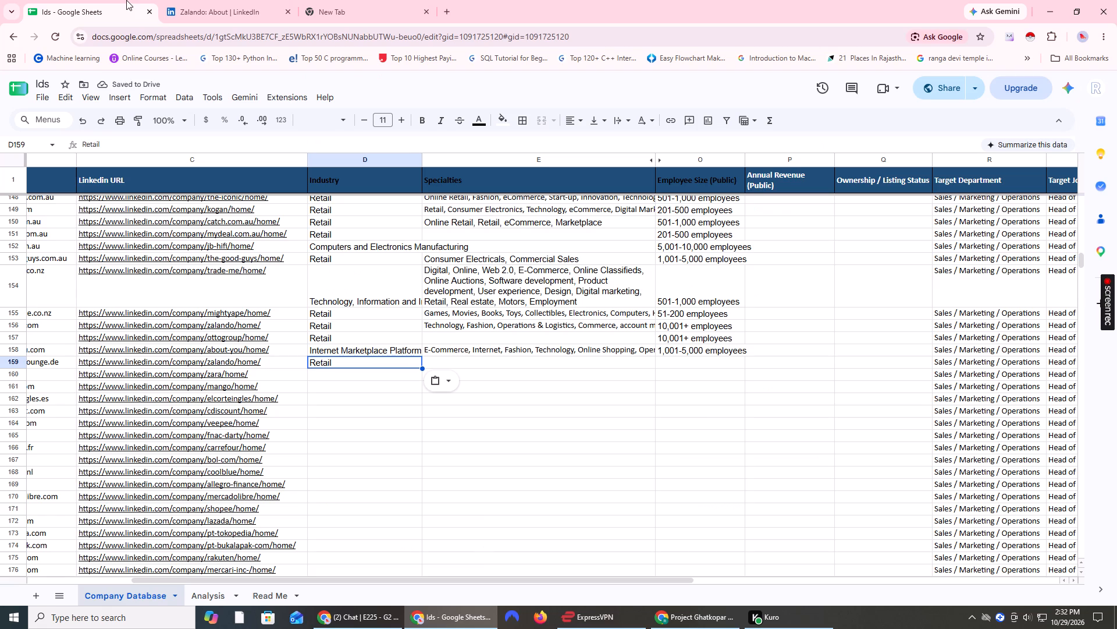
left_click(691, 361)
key("ctrl+v")
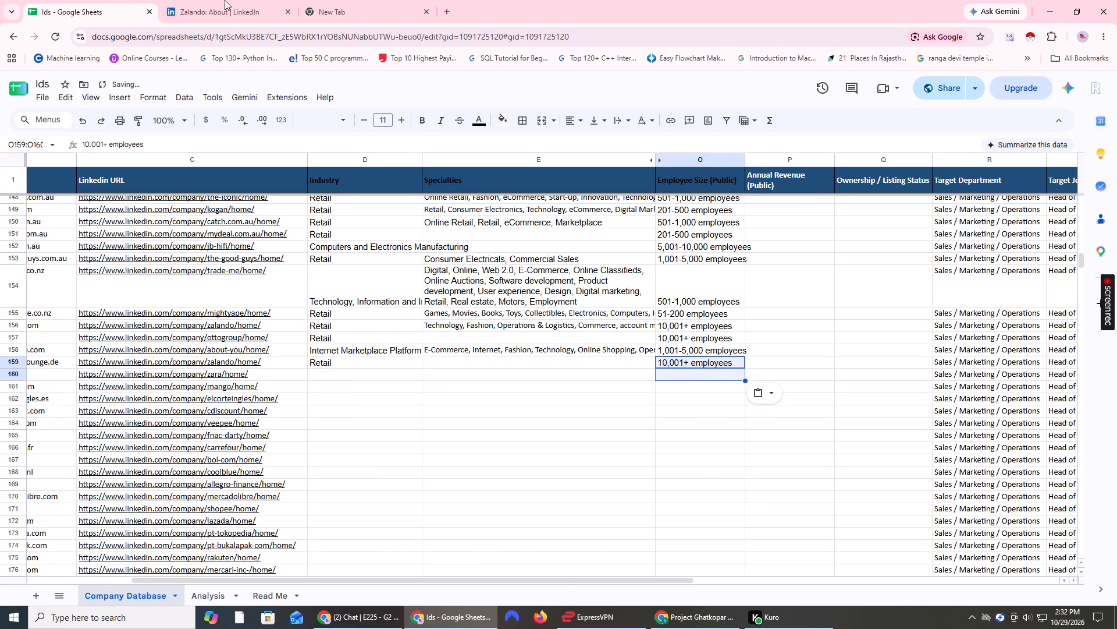
Copy Zalando's specialties from its About page, passing them through the blank tab's address bar as plain text, into the Specialties cell of row 159.
left_click(234, 0)
triple_click(371, 373)
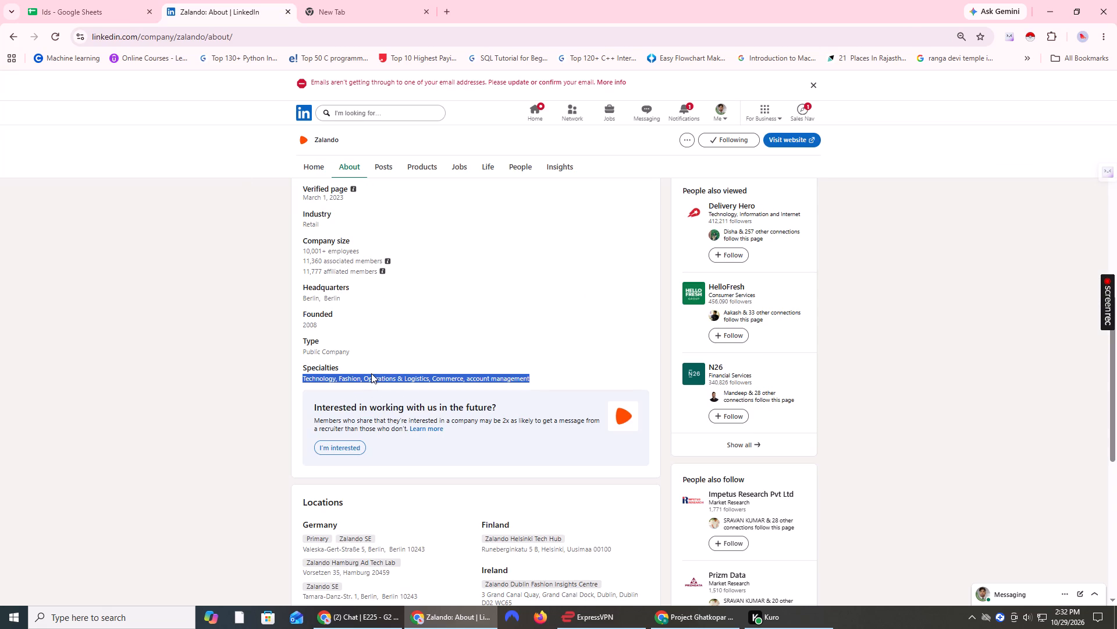
key("ctrl+c")
left_click(299, 0)
left_click(348, 0)
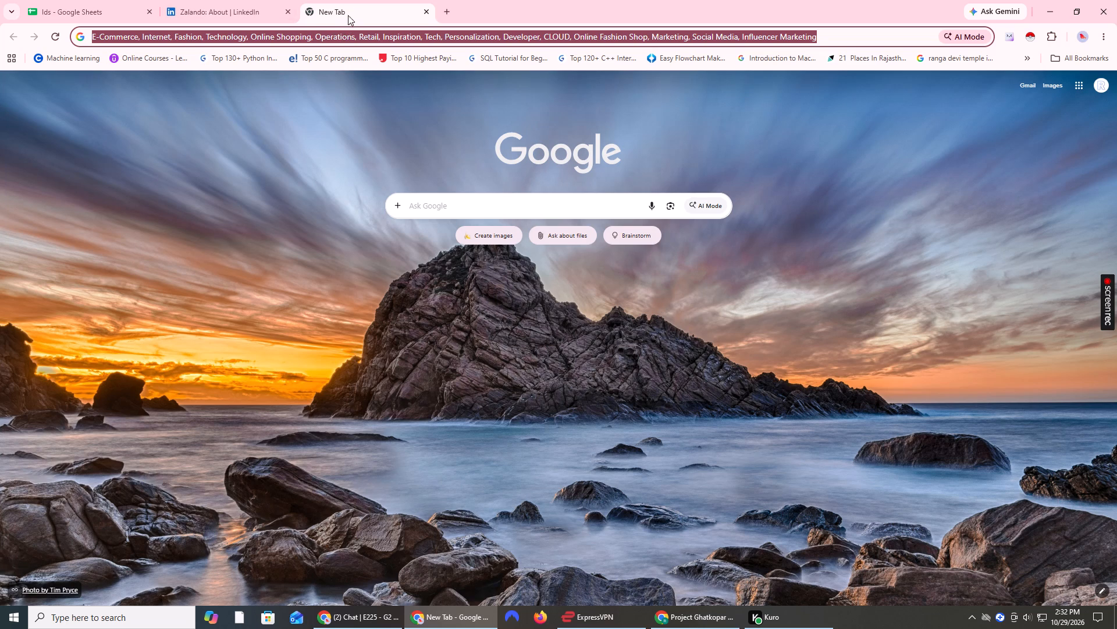
left_click(350, 37)
key("ctrl+a")
key("ctrl+shift+v")
triple_click(329, 37)
double_click(329, 37)
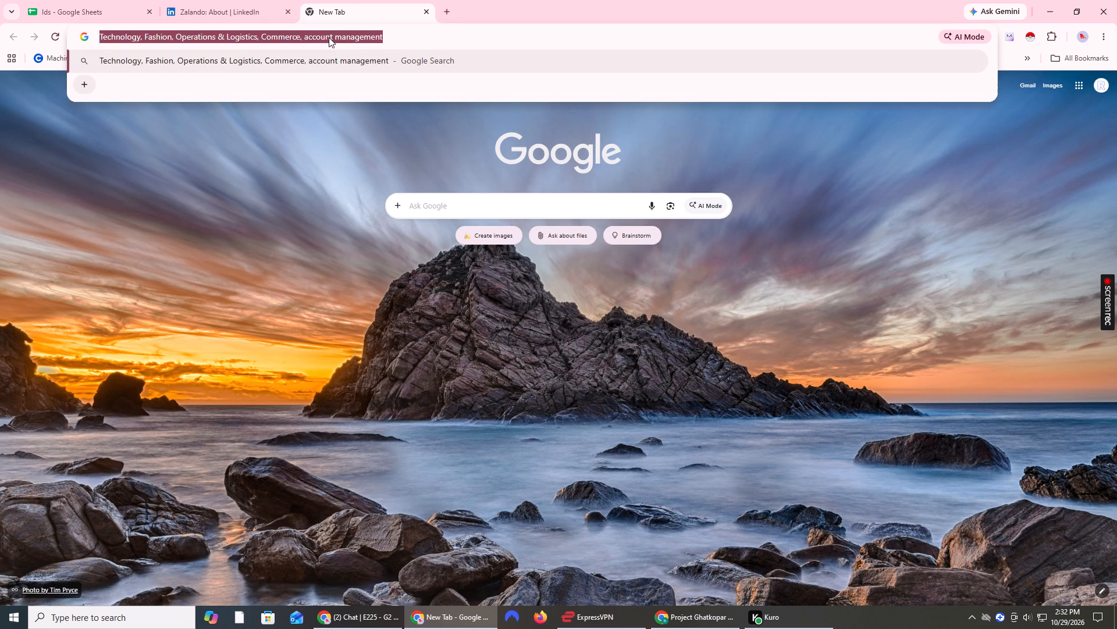
key("ctrl+c")
left_click(54, 0)
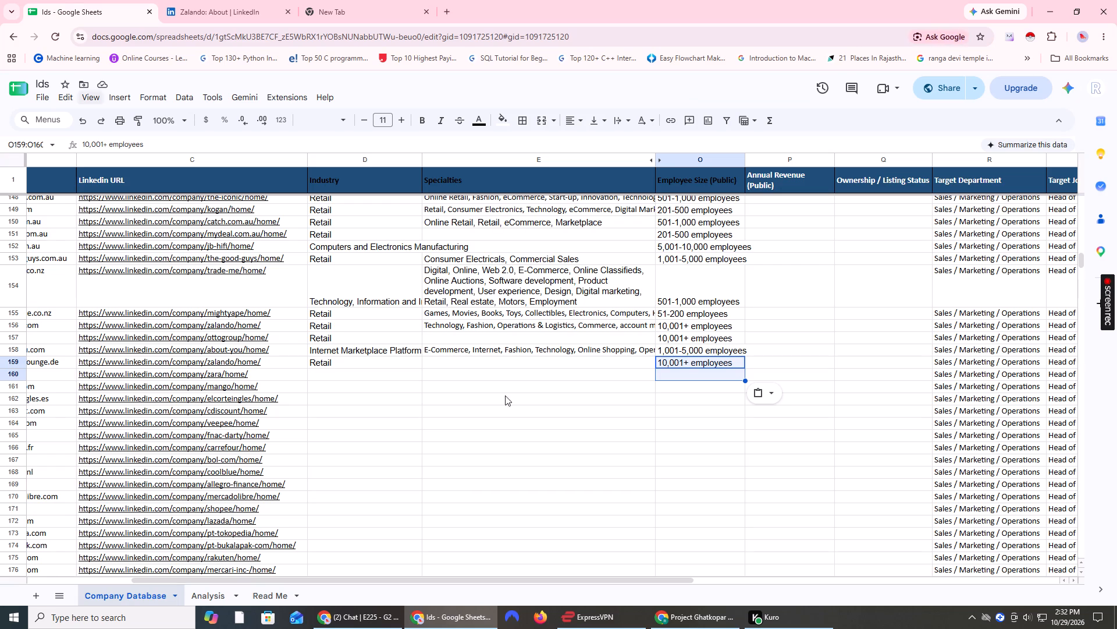
left_click(426, 362)
key("ctrl+v")
left_click(378, 405)
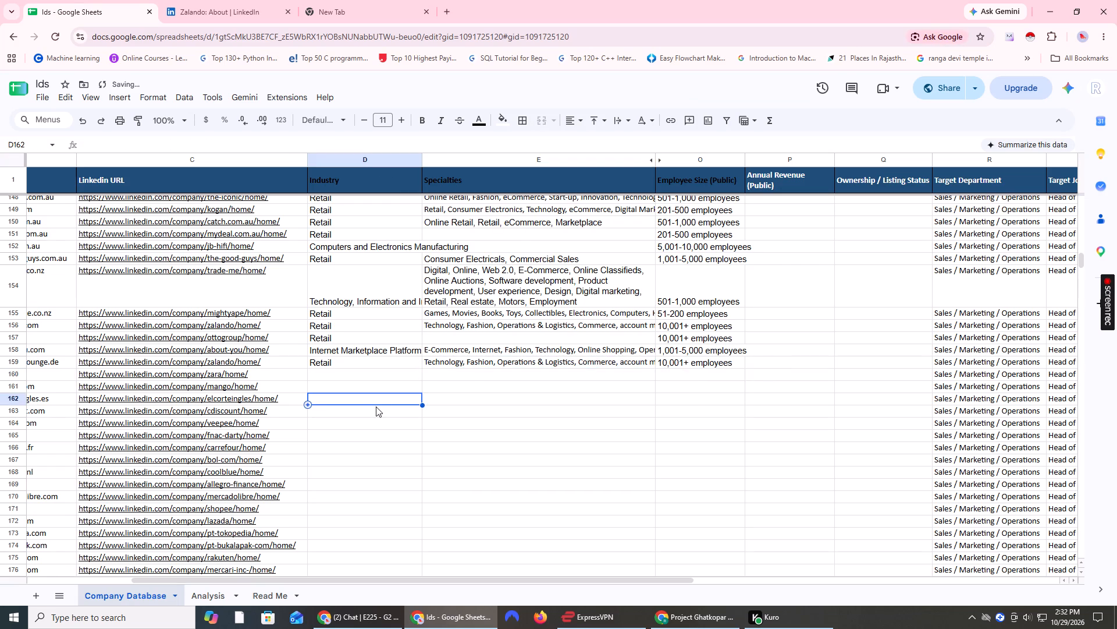
Open ZARA's LinkedIn page from the URL in row 160 and close the Zalando page.
scroll(373, 404, "down", 2)
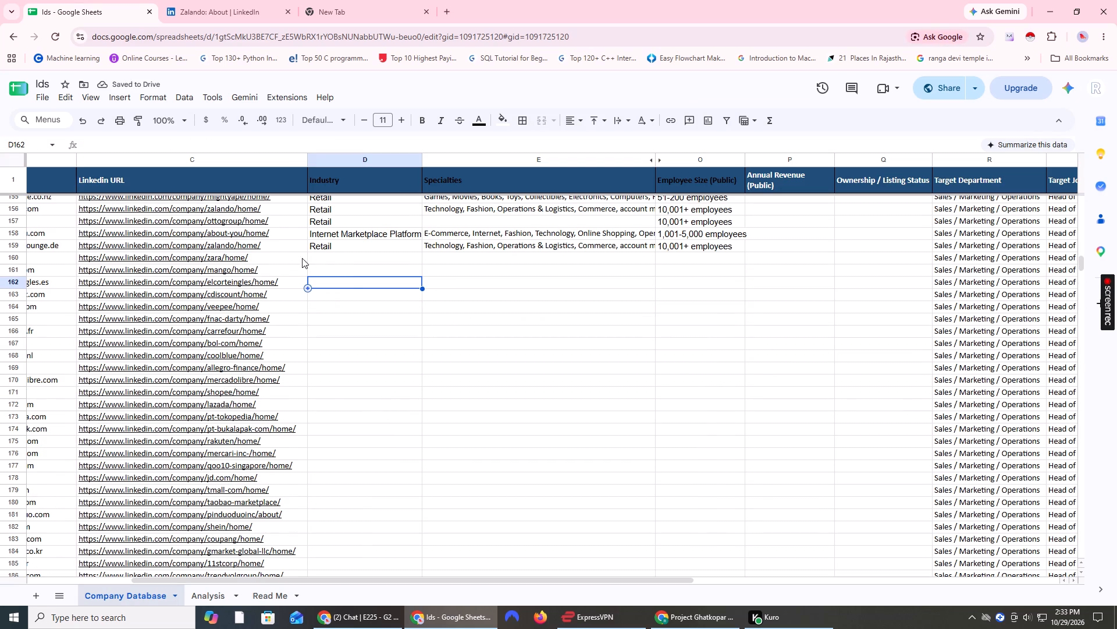
left_click(211, 256)
left_click(143, 281)
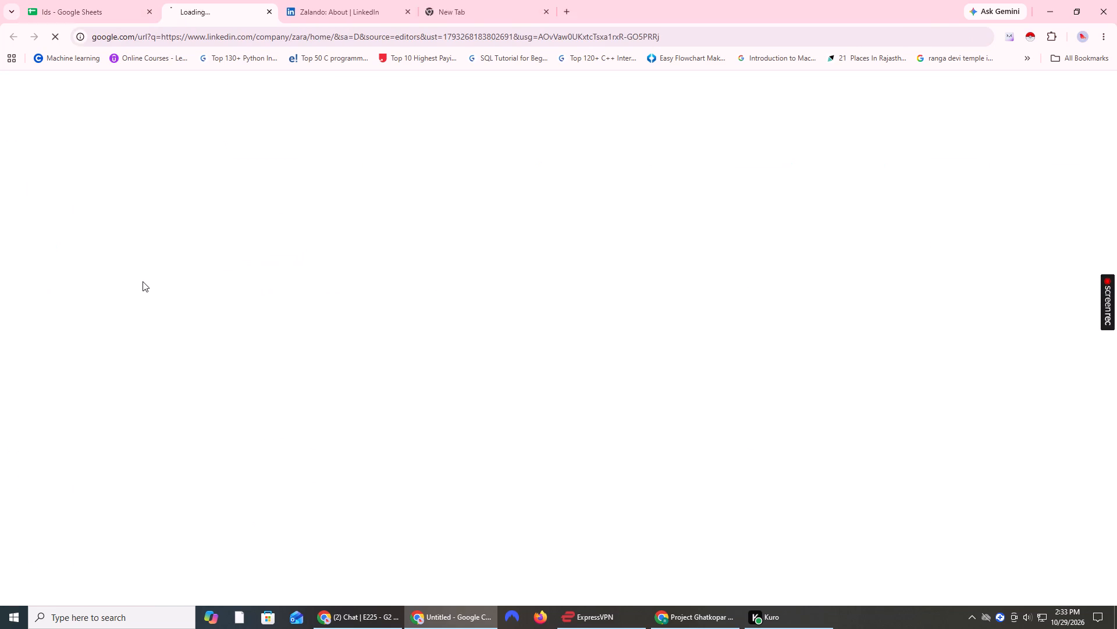
left_click(425, 12)
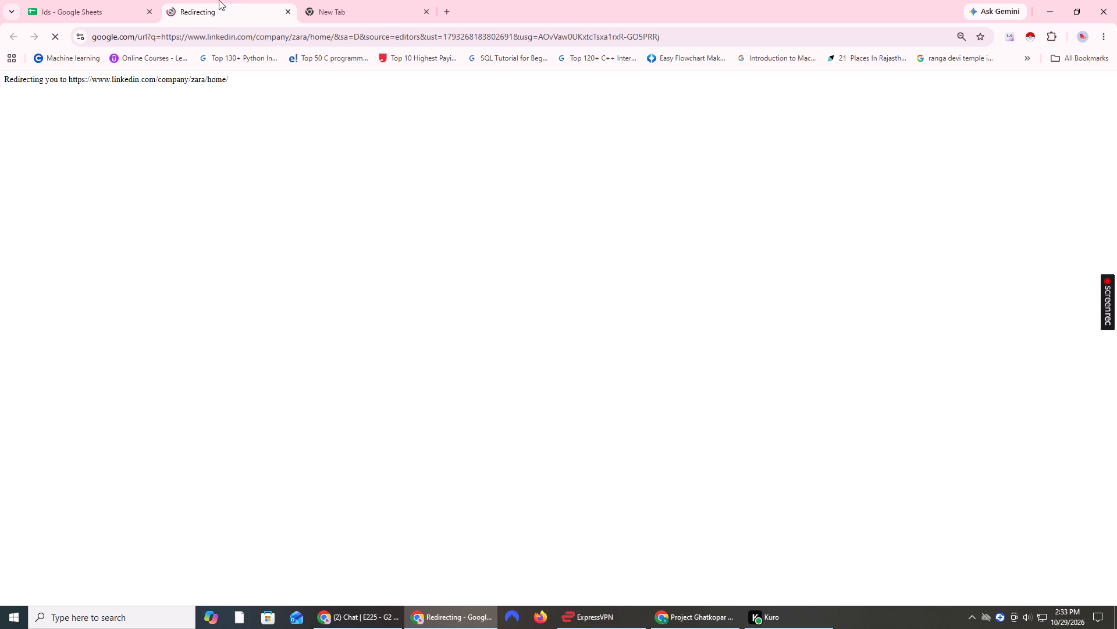
left_click(220, 0)
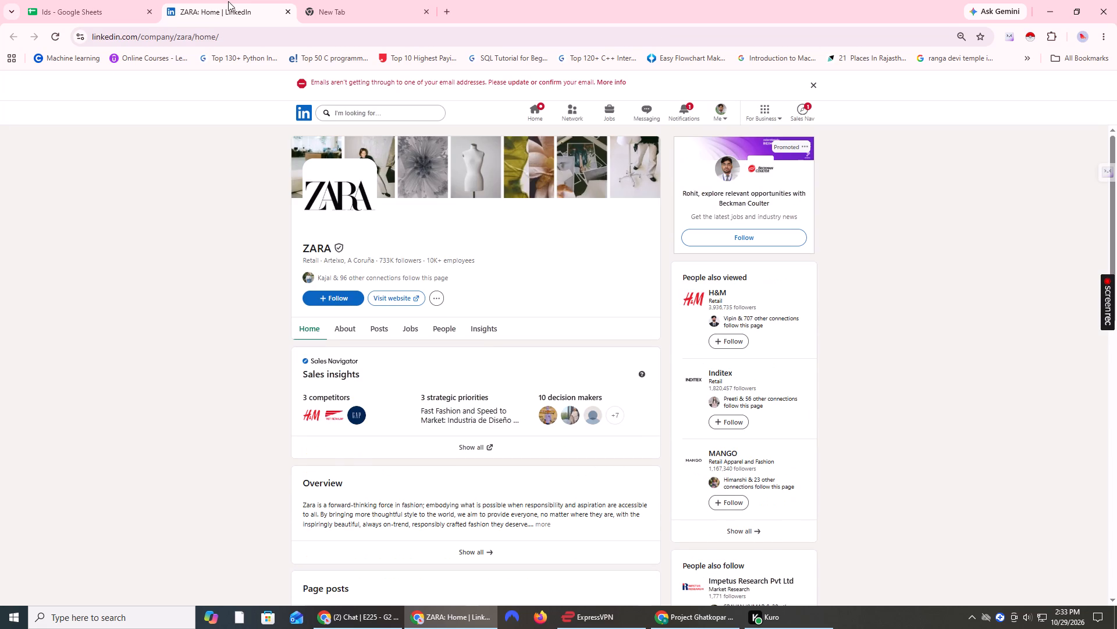
Follow ZARA and open its About page.
left_click(328, 305)
left_click(343, 332)
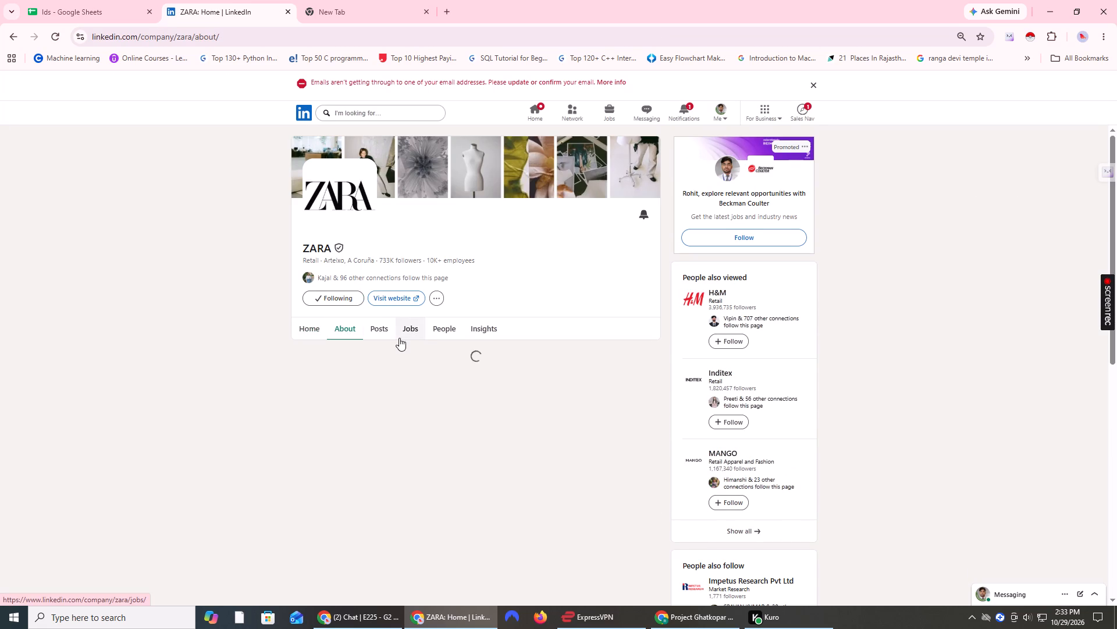
Copy ZARA's industry, Retail, from its About page into the Industry cell of row 160.
scroll(399, 338, "down", 2)
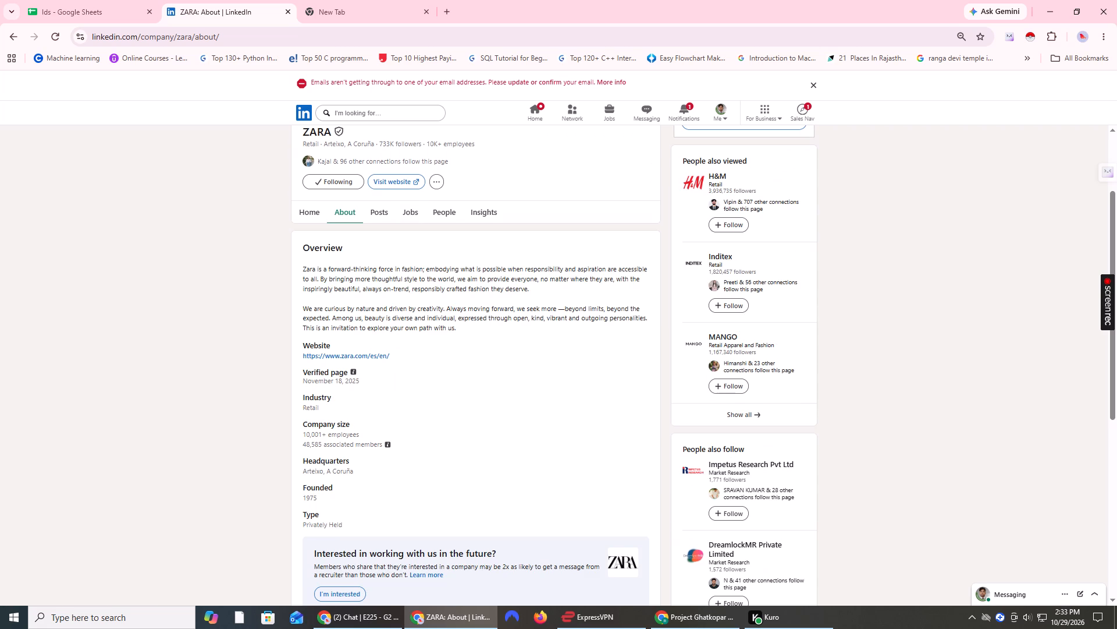
double_click(308, 410)
key("ctrl+c")
left_click(112, 0)
left_click(335, 262)
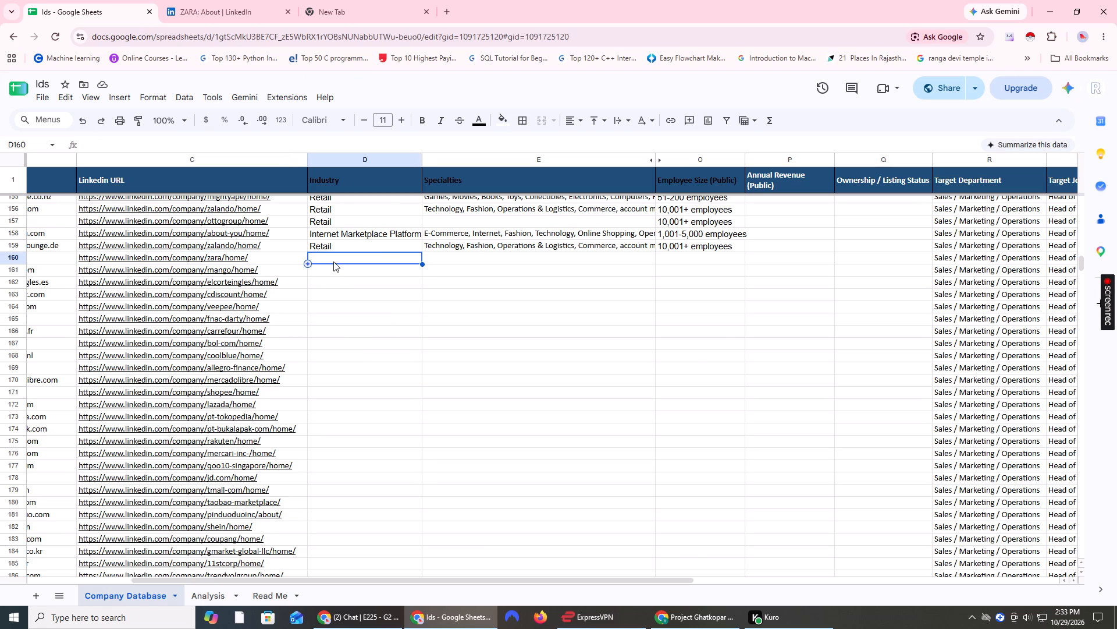
key("ctrl+v")
Copy ZARA's company size, 10,001+ employees, from its About page into the Employee Size cell of row 160.
left_click(220, 0)
scroll(367, 390, "down", 2)
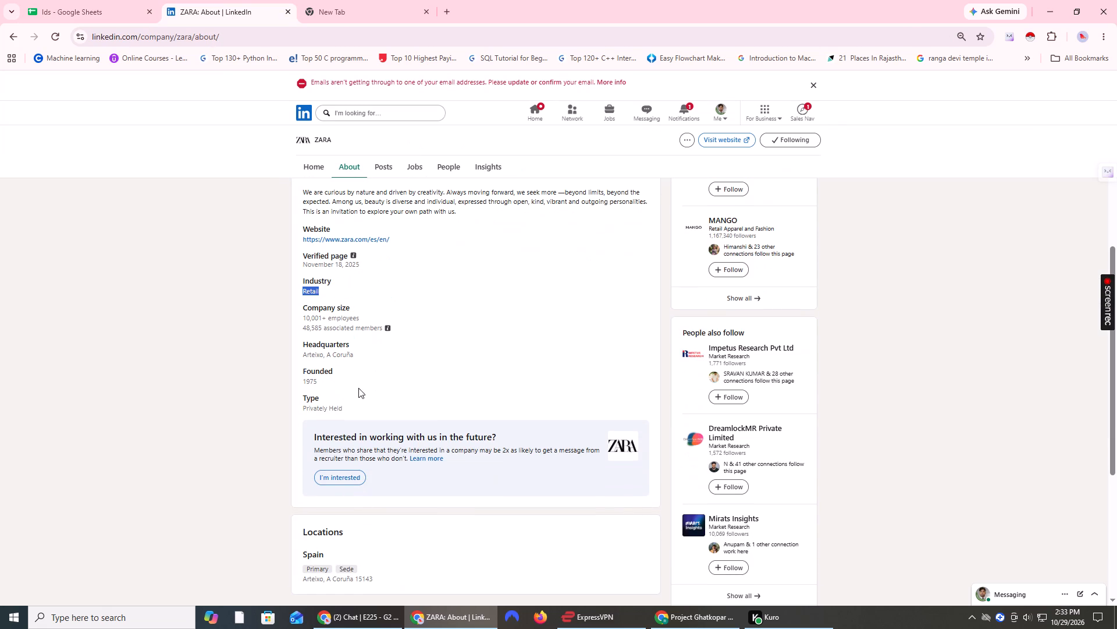
triple_click(339, 314)
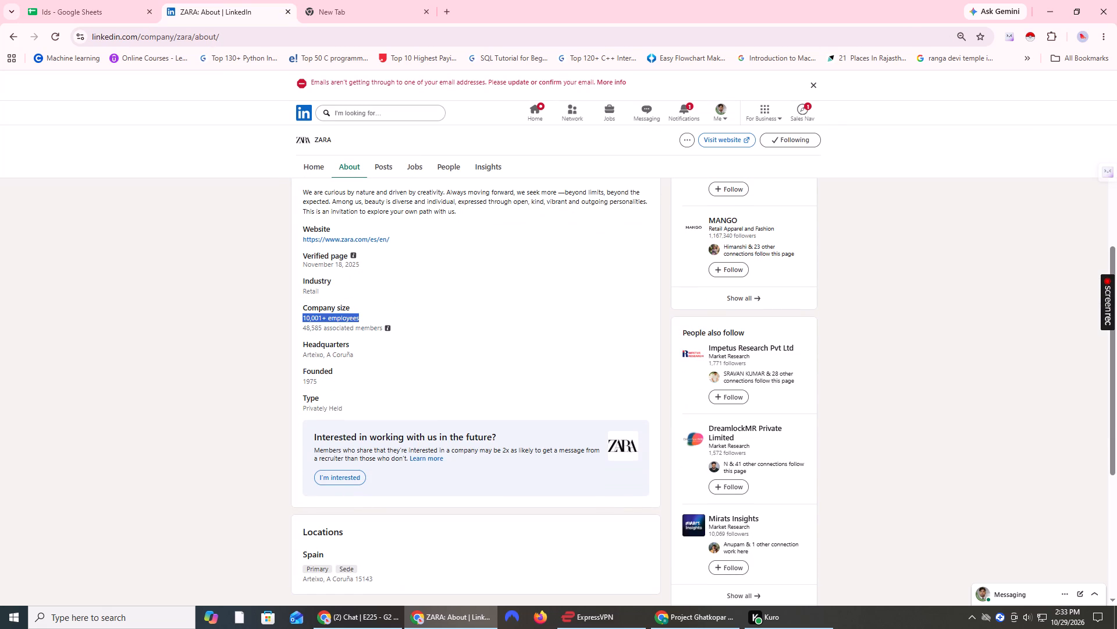
key("ctrl+c")
left_click(67, 0)
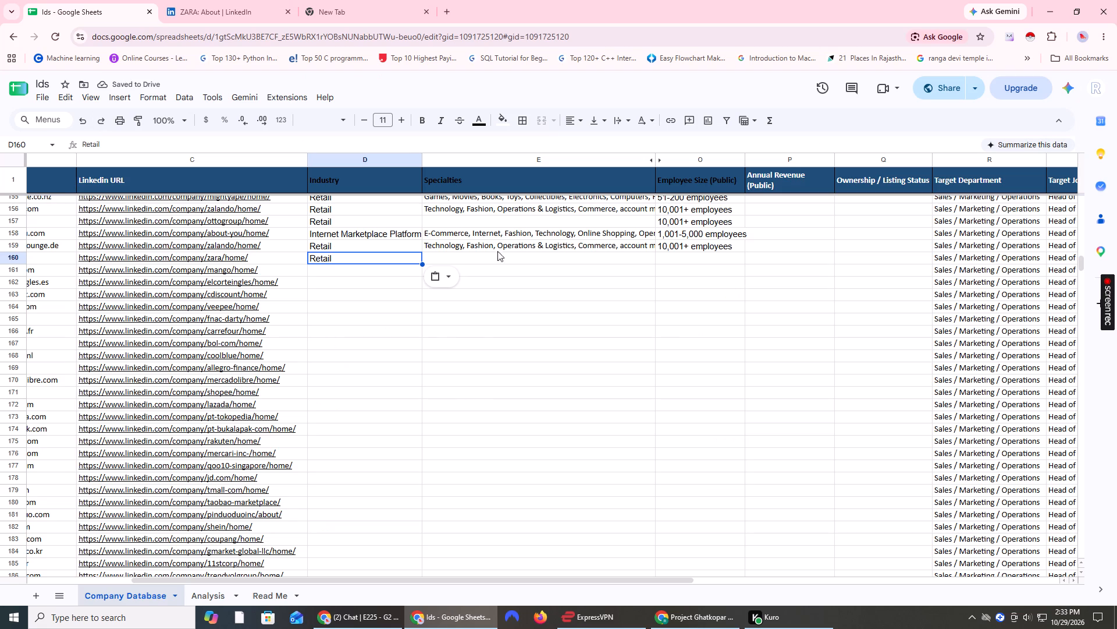
left_click(670, 258)
key("ctrl+v")
left_click(535, 278)
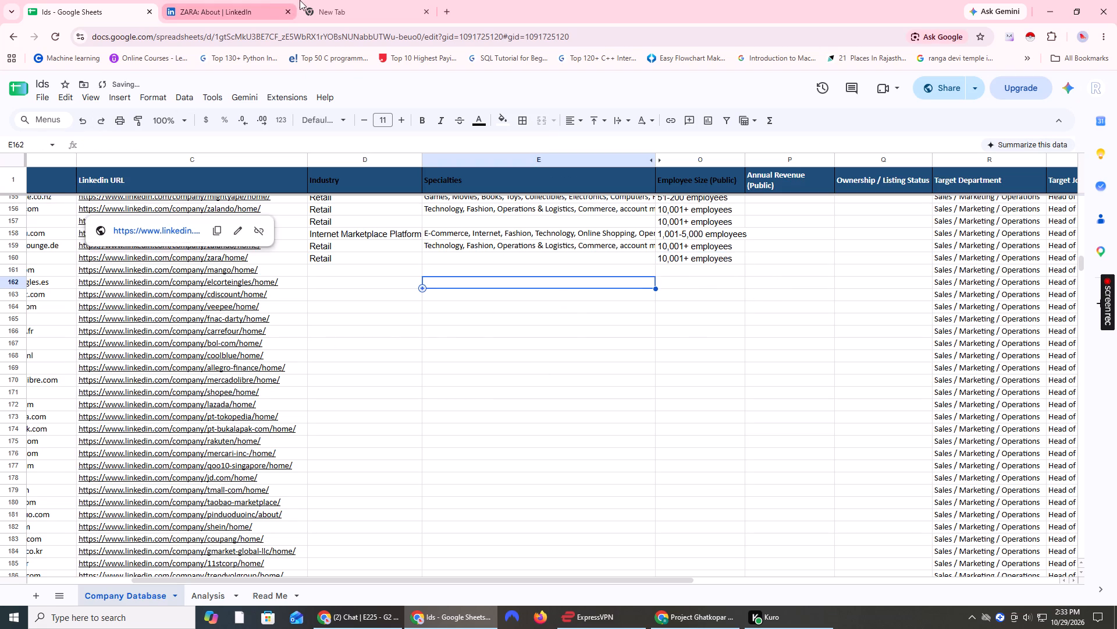
Close the ZARA page and open MANGO's LinkedIn page from the URL in row 161.
left_click(287, 10)
left_click(329, 310)
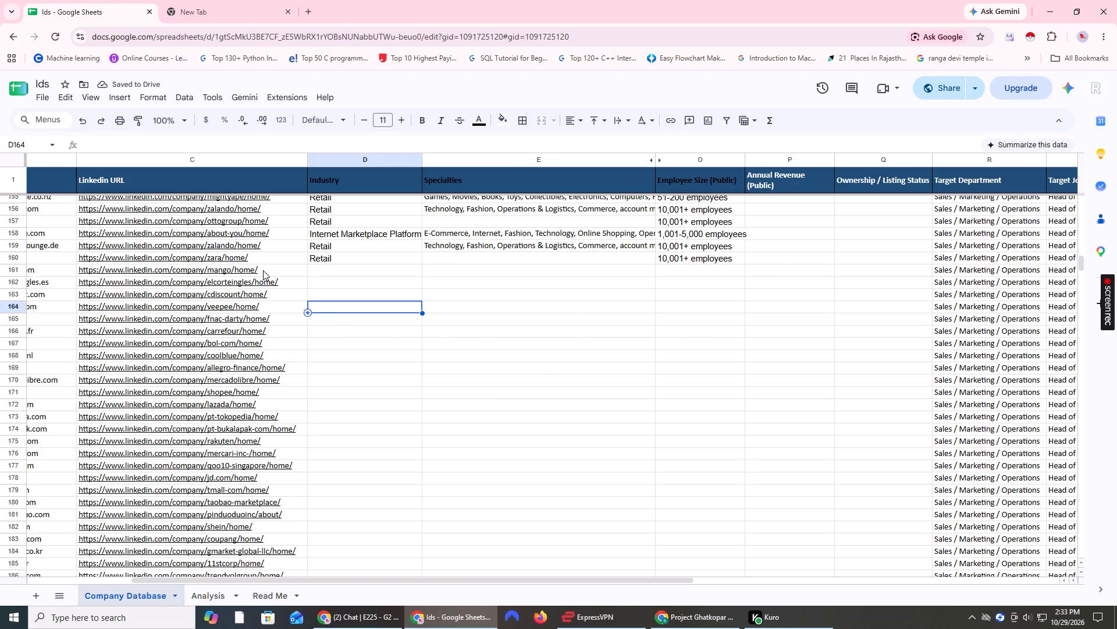
left_click(238, 273)
left_click(168, 291)
left_click(102, 0)
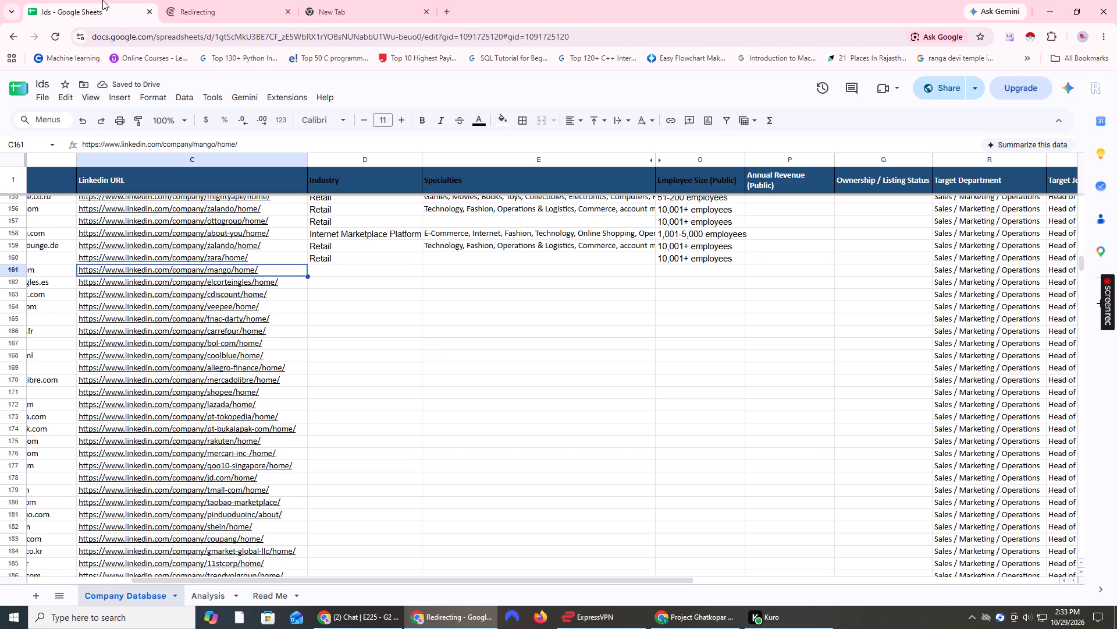
left_click(193, 0)
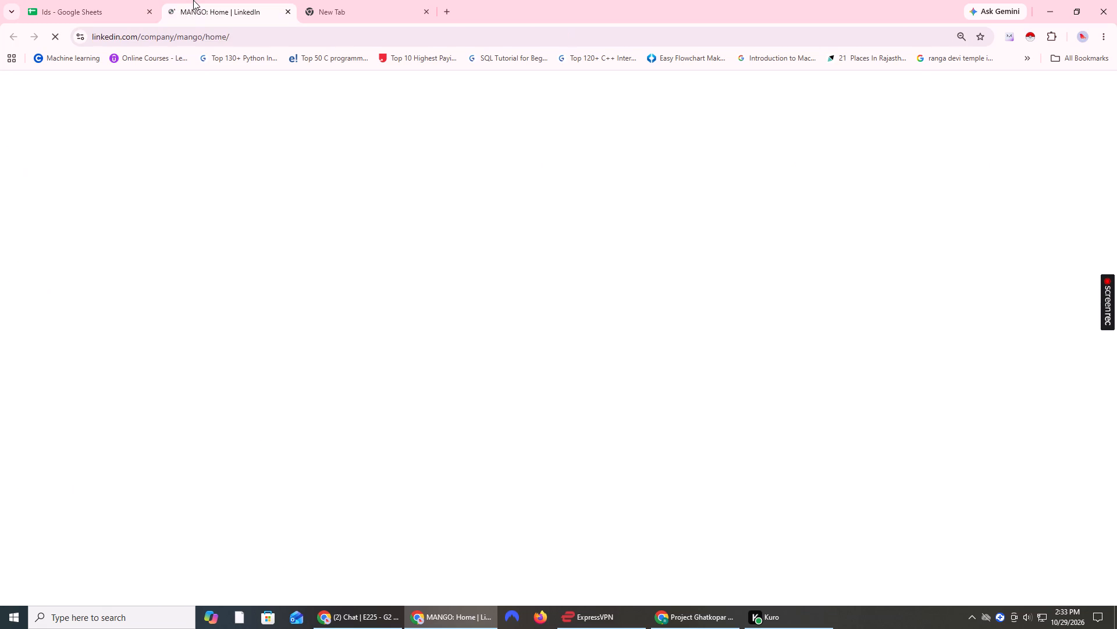
Close the spare blank browser tab and return to MANGO's LinkedIn page.
left_click(380, 0)
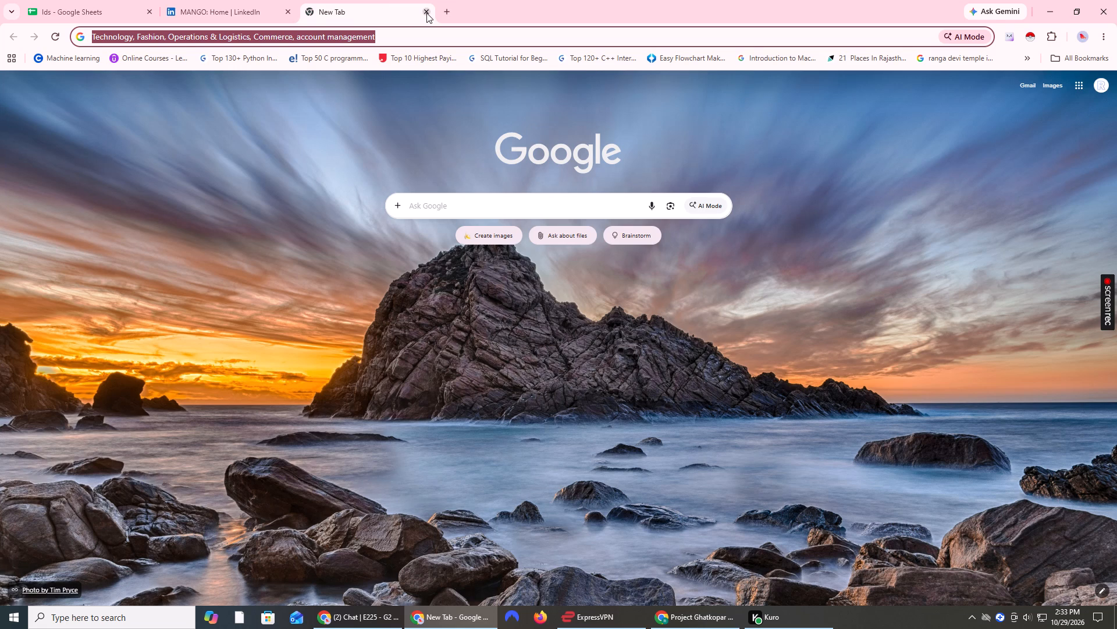
left_click(426, 13)
left_click(231, 0)
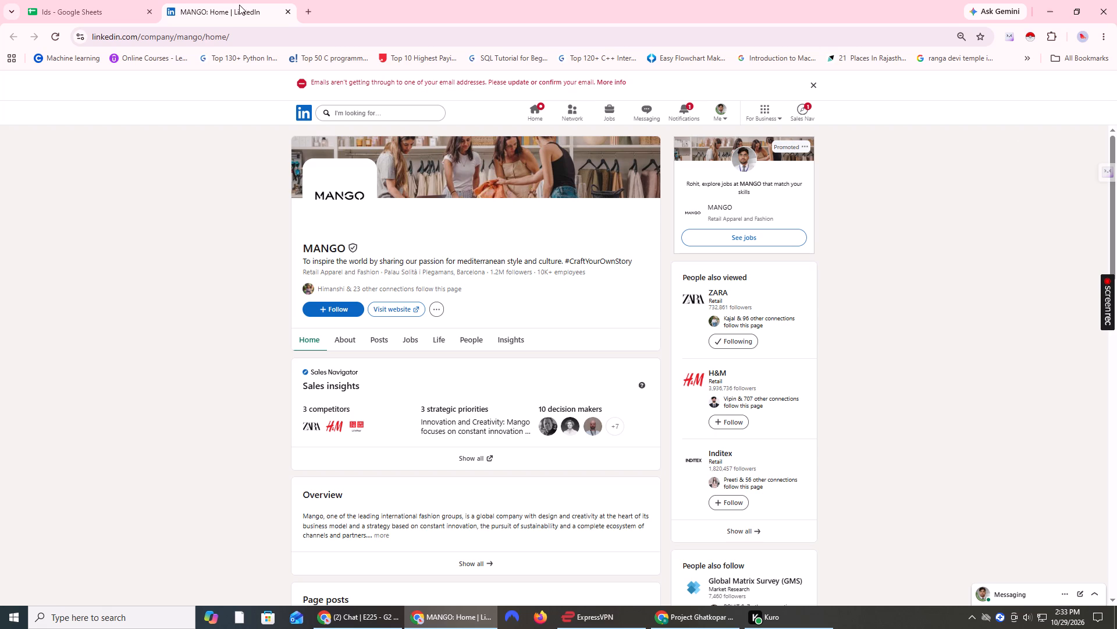
Follow MANGO and open its About page.
left_click(330, 307)
left_click(333, 340)
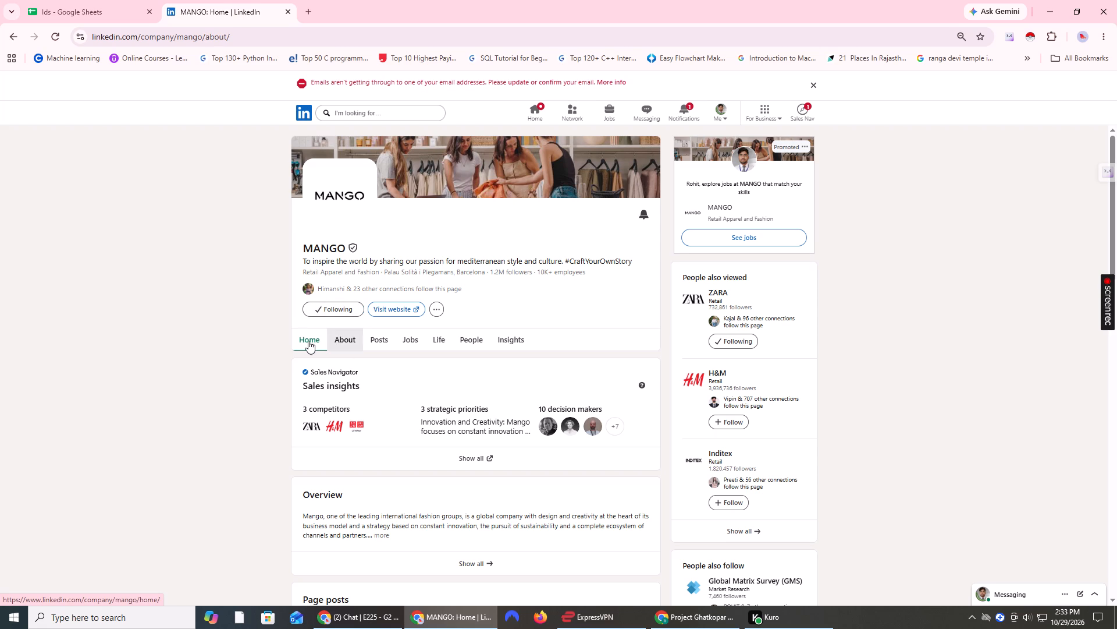
Copy MANGO's industry, Retail Apparel and Fashion, from its About page into the Industry cell of row 161.
scroll(385, 347, "down", 4)
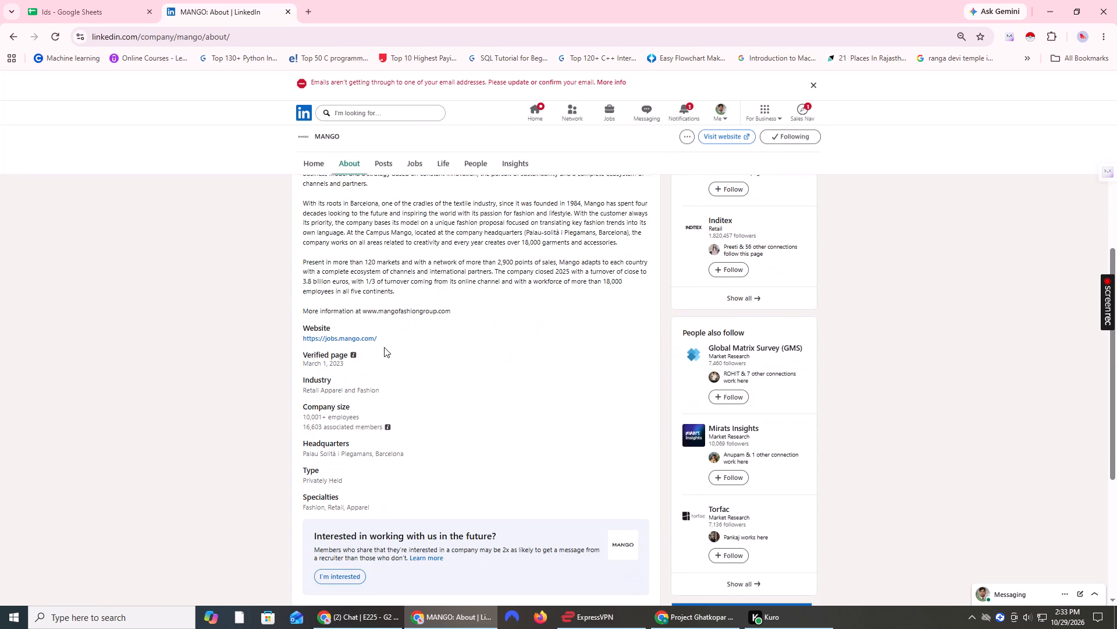
scroll(336, 398, "down", 1)
triple_click(342, 333)
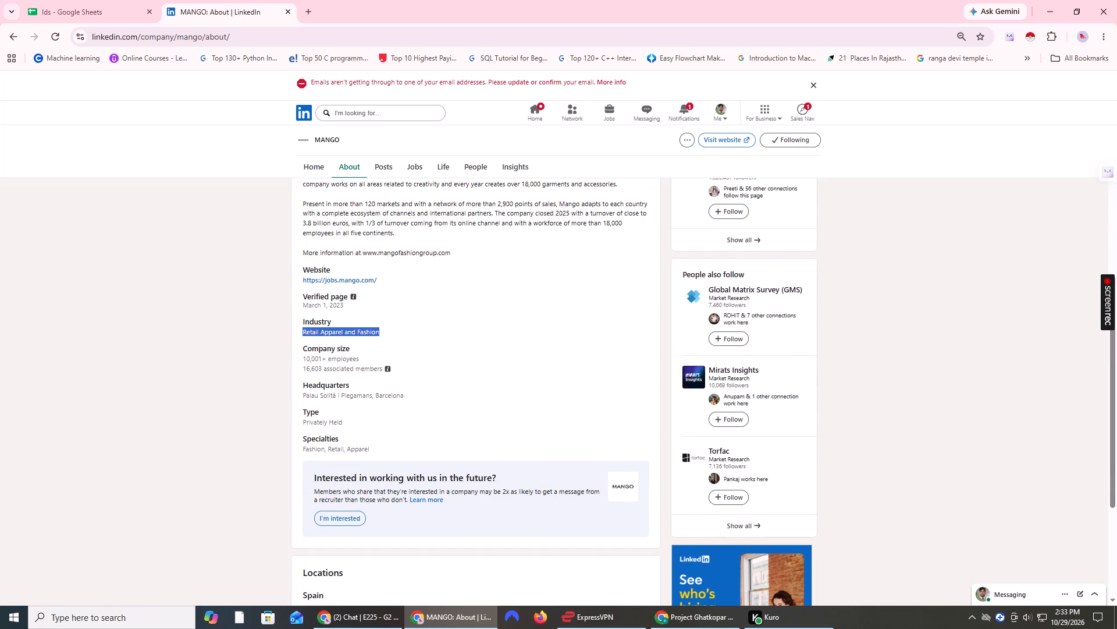
key("ctrl+c")
left_click(113, 0)
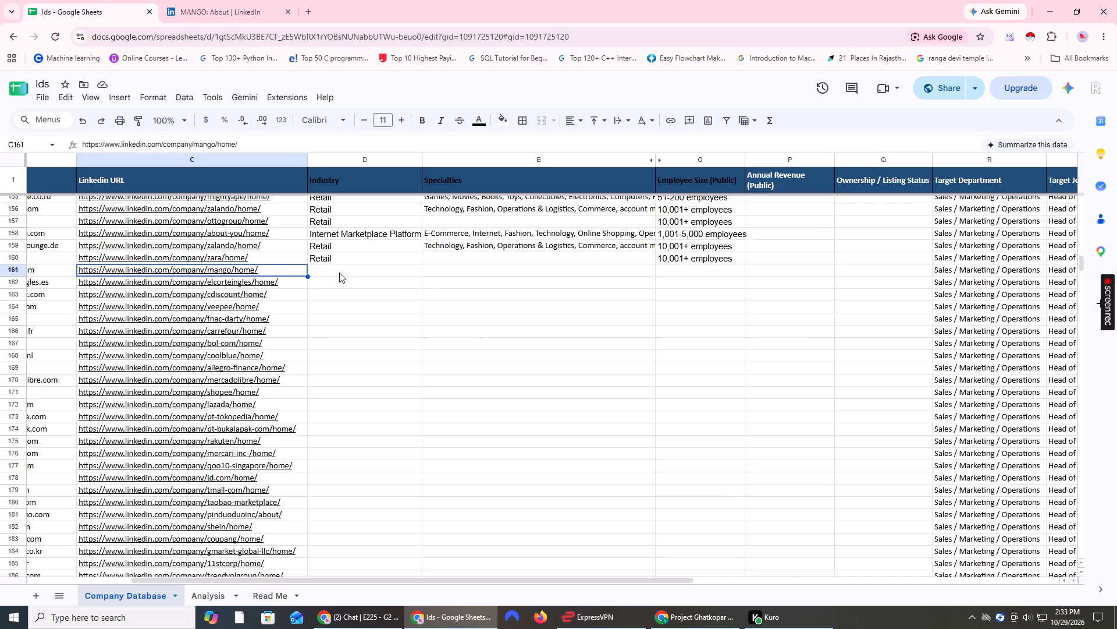
left_click(339, 273)
key("ctrl+v")
Copy MANGO's company size, 10,001+ employees, from its About page into the Employee Size cell of row 161.
left_click(236, 0)
scroll(382, 377, "down", 2)
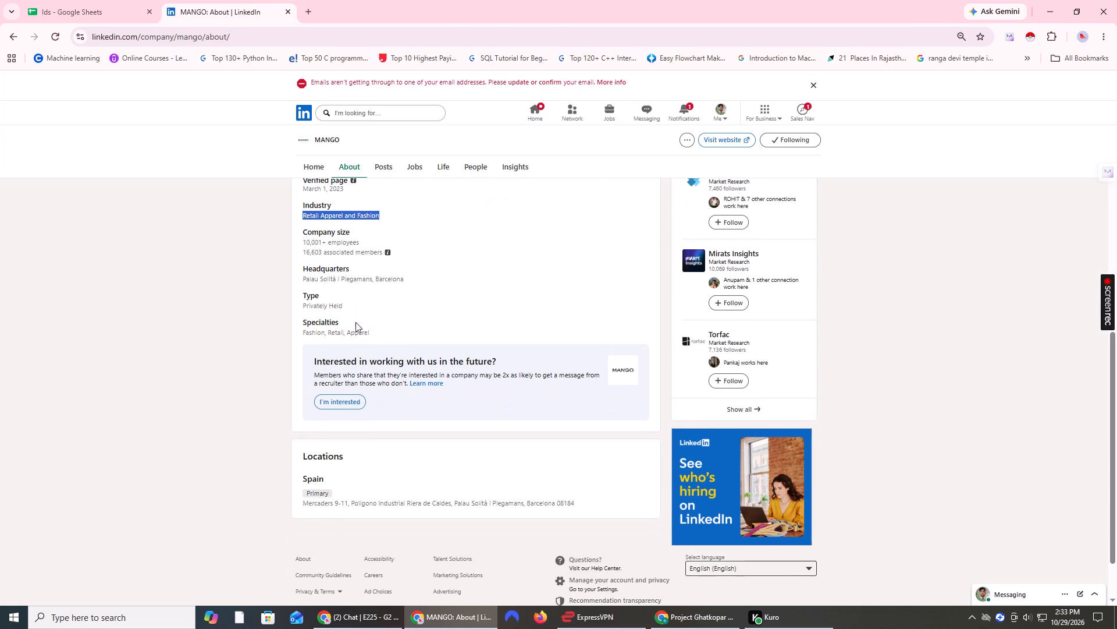
triple_click(336, 244)
key("ctrl+c")
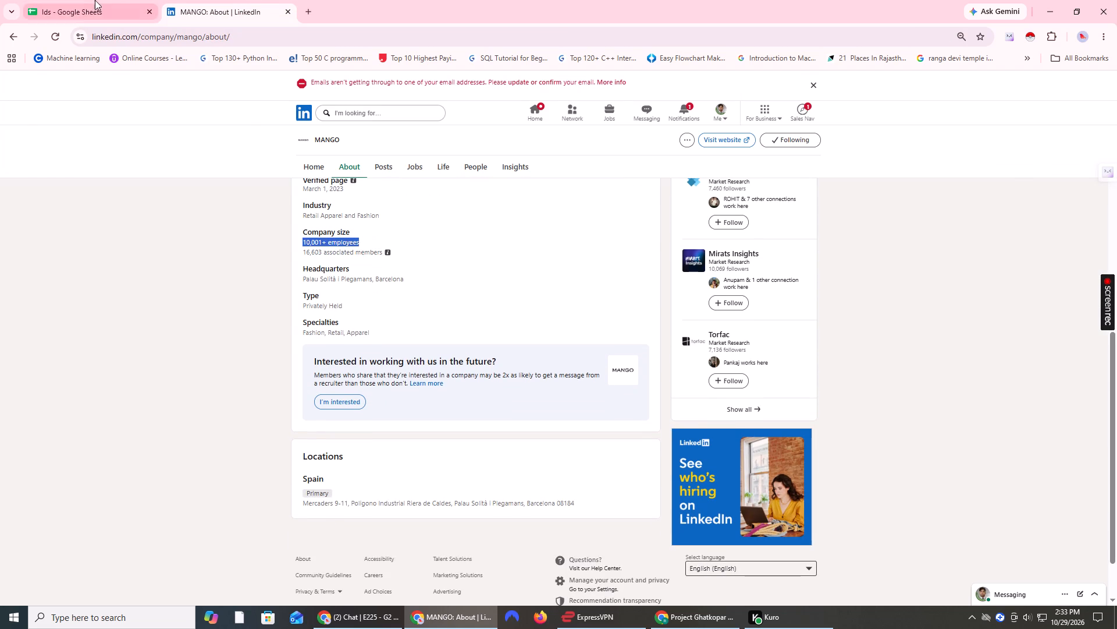
left_click(95, 0)
left_click(670, 273)
key("ctrl+v")
Copy MANGO's specialties, Fashion, Retail, Apparel, from its About page into the Specialties cell of row 161.
left_click(212, 0)
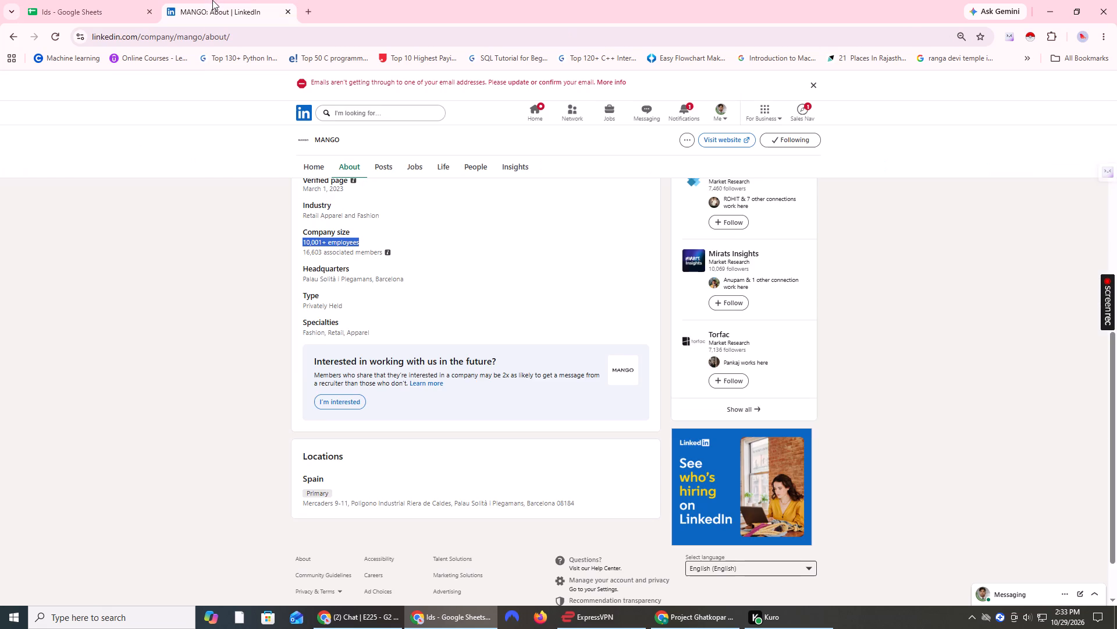
left_click(319, 337)
triple_click(319, 335)
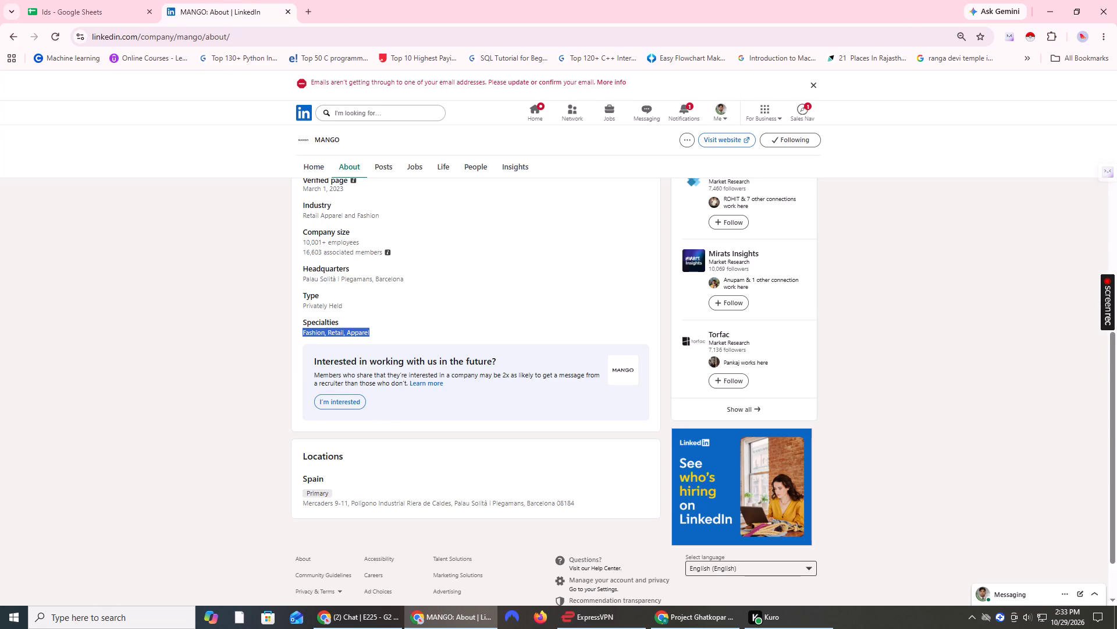
key("ctrl+c")
left_click(107, 0)
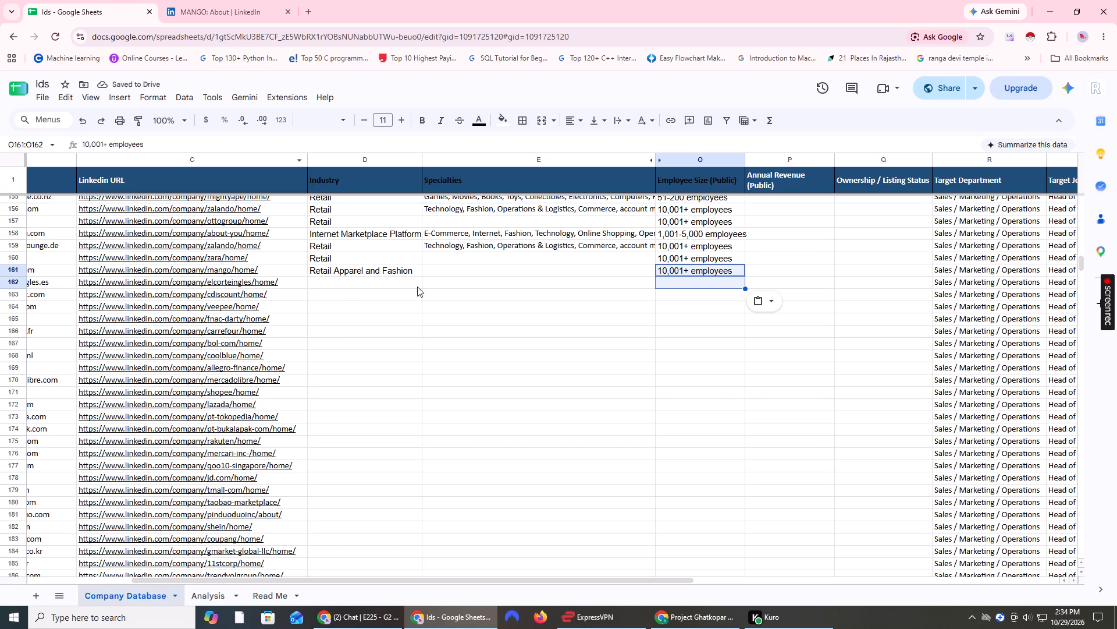
left_click(453, 272)
key("ctrl+v")
left_click(337, 283)
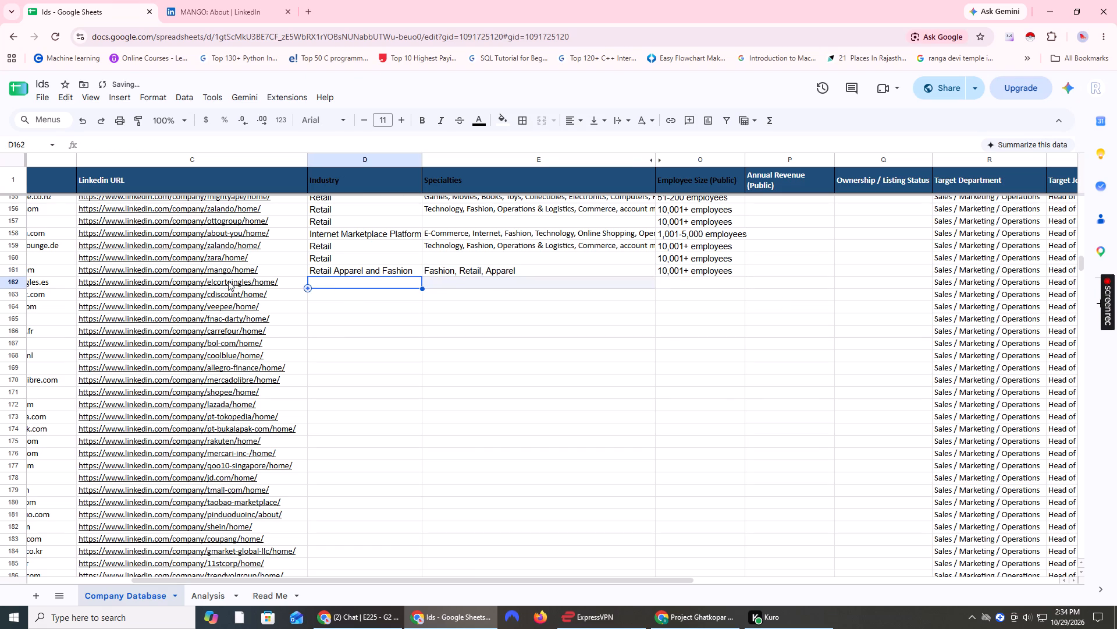
Open El Corte Inglés's LinkedIn page from the URL in row 162 and close the MANGO page.
left_click(228, 281)
left_click(166, 305)
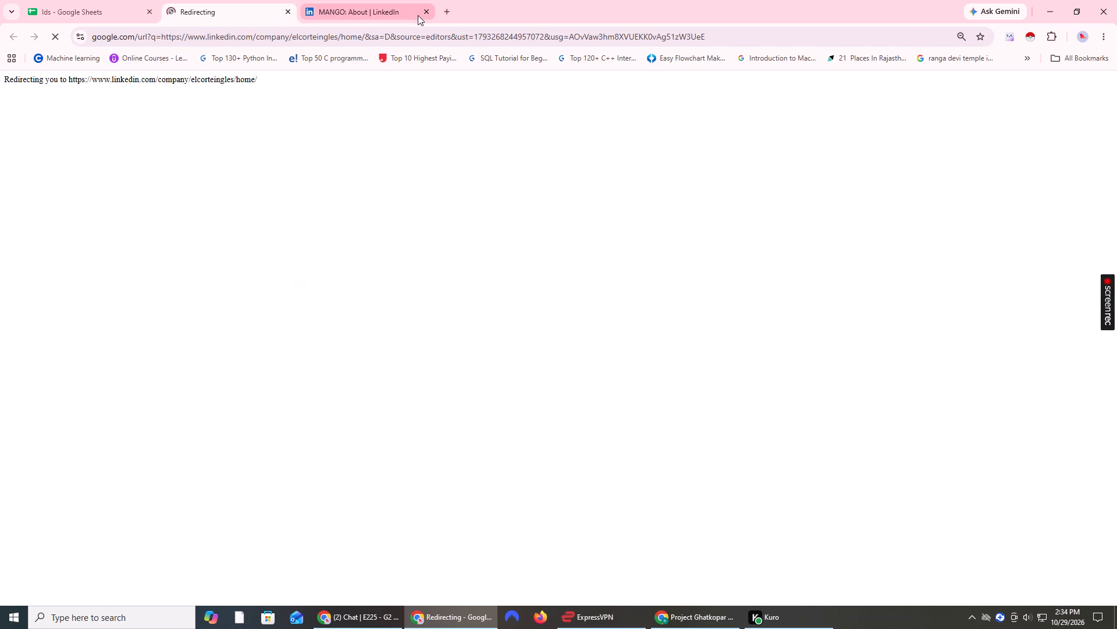
left_click(423, 15)
left_click(231, 0)
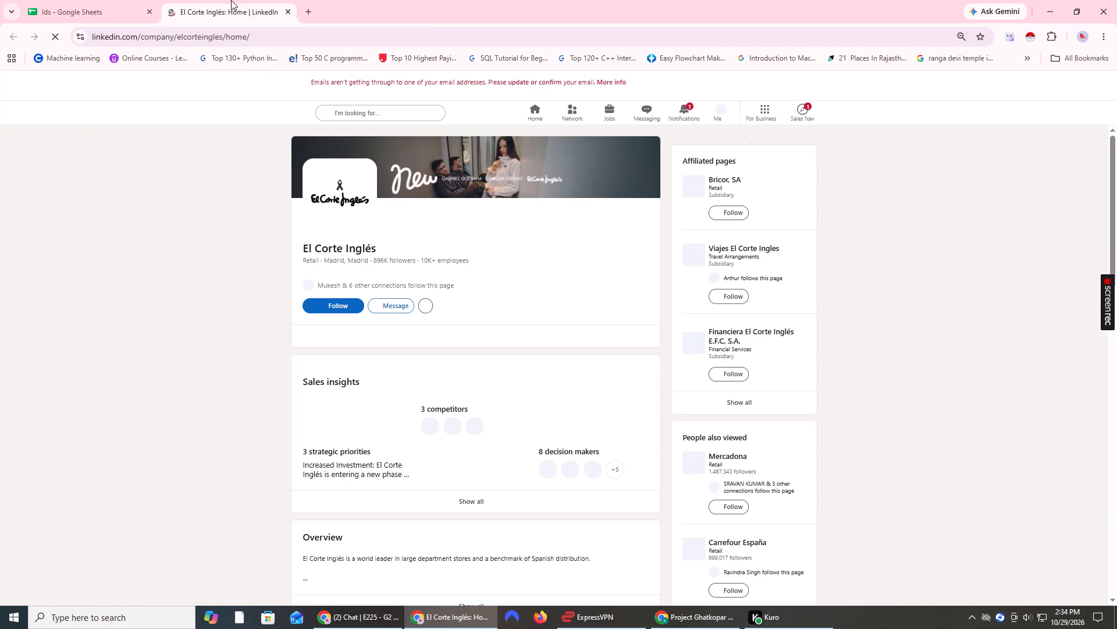
Follow El Corte Inglés and open its About page.
left_click(329, 305)
left_click(339, 324)
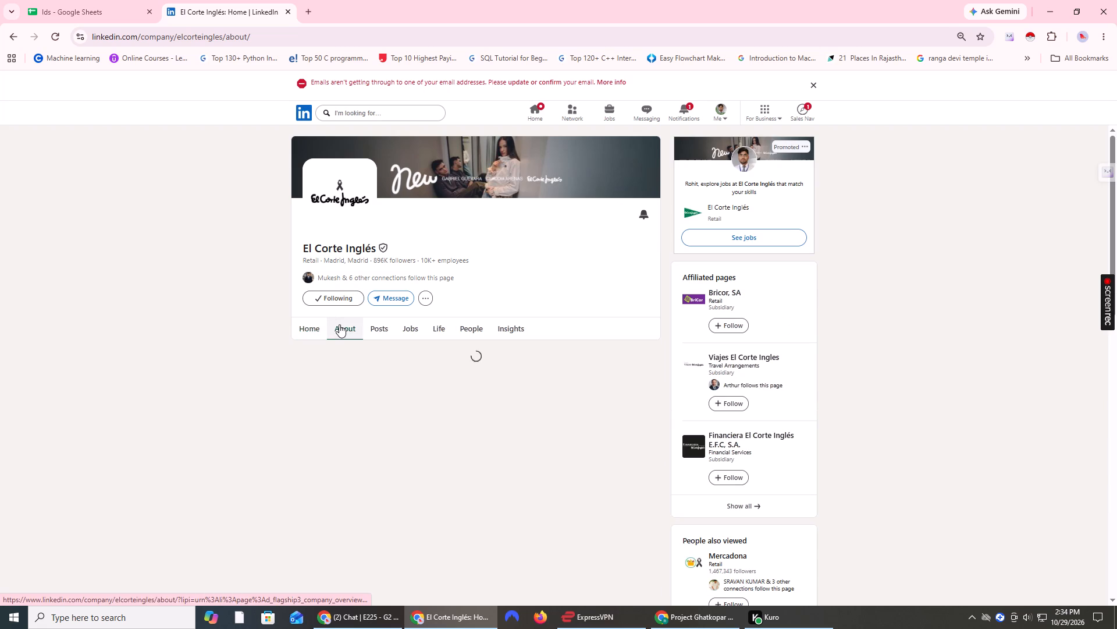
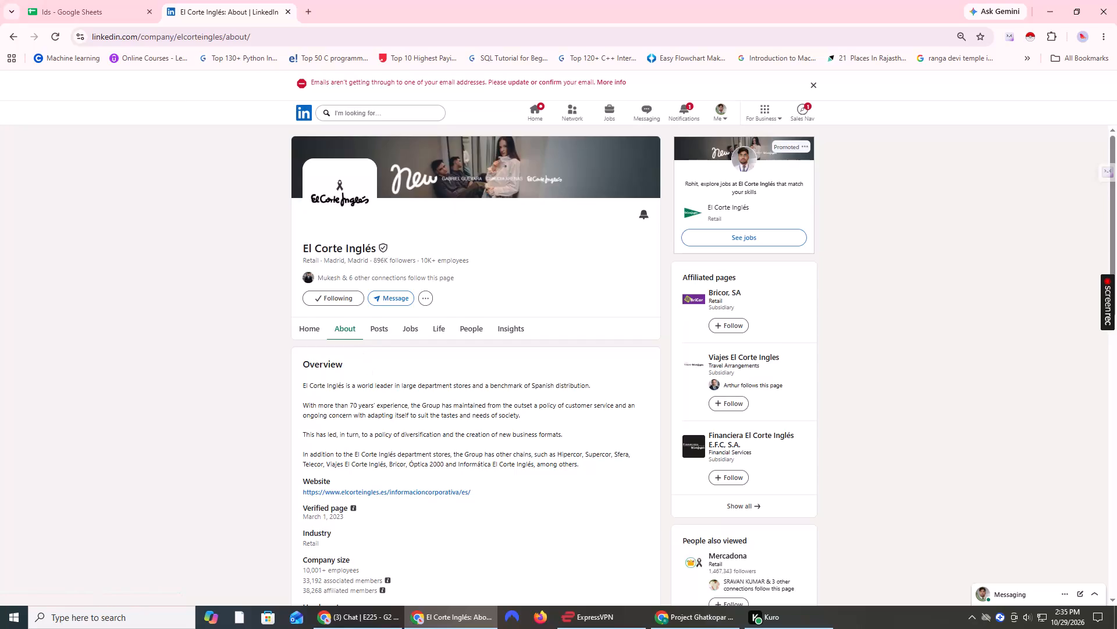
Copy El Corte Inglés's industry, Retail, from its About page into the Industry cell of row 162.
scroll(391, 416, "down", 2)
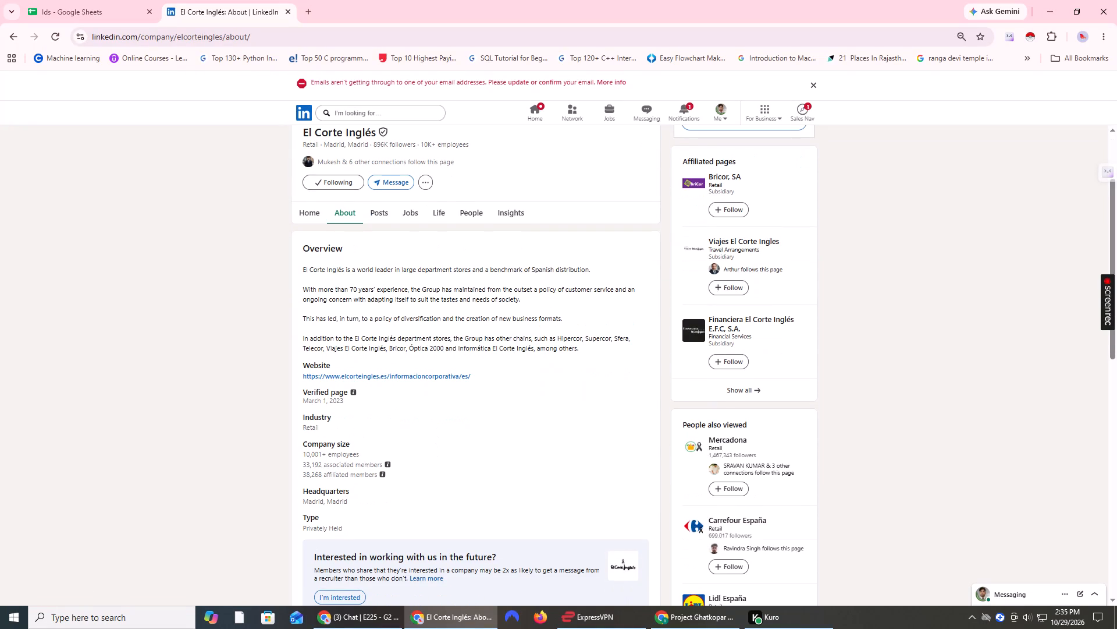
double_click(307, 426)
key("ctrl+c")
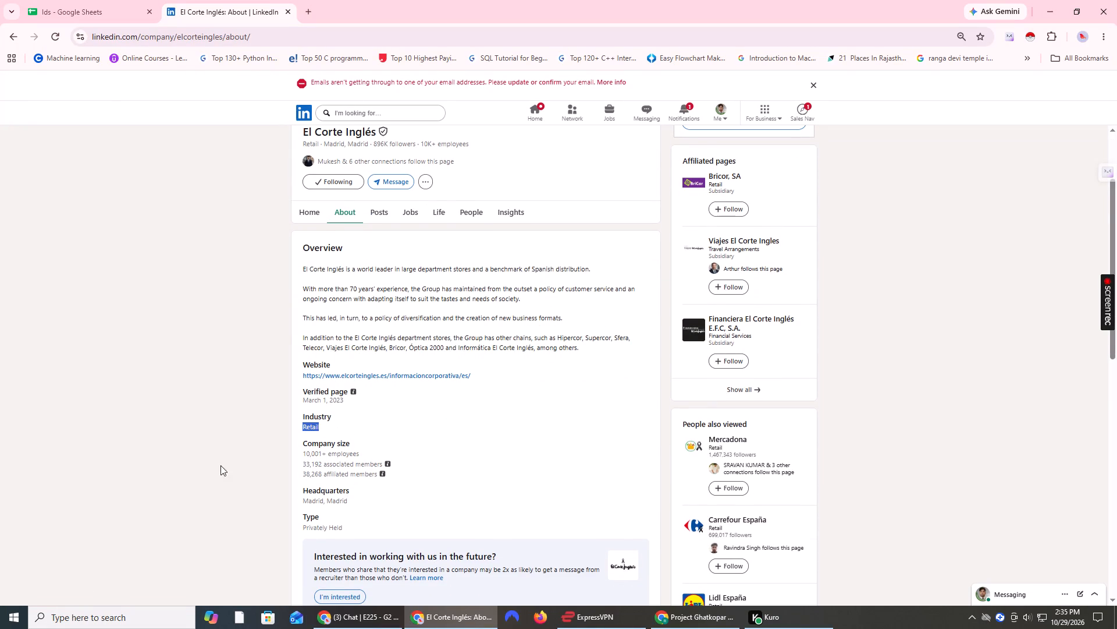
left_click(84, 0)
left_click(329, 284)
key("ctrl+v")
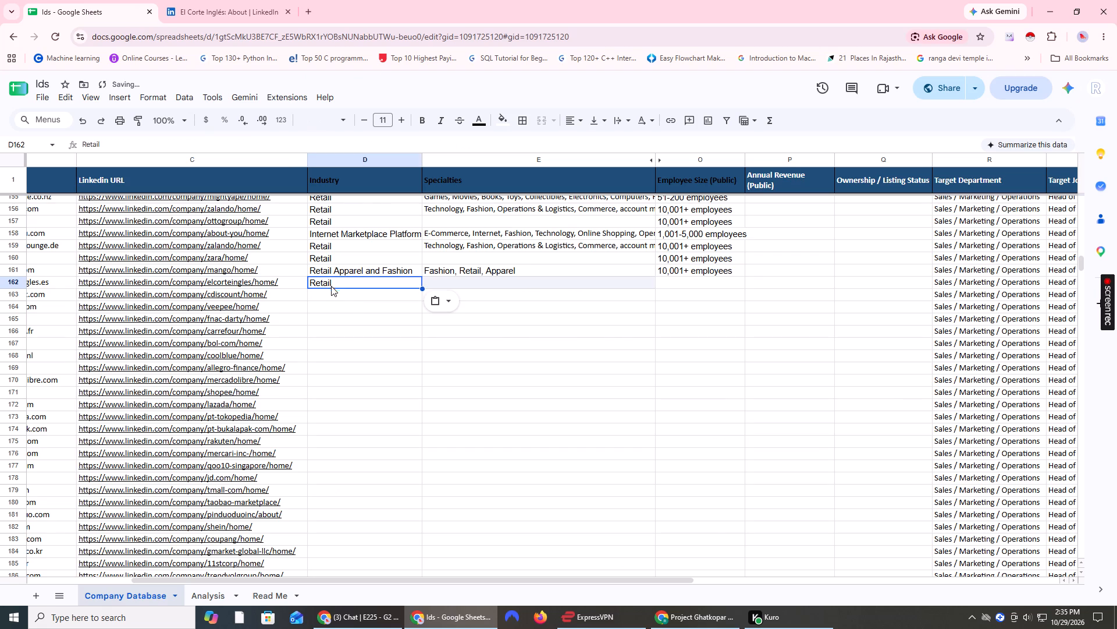
Copy El Corte Inglés's company size, 10,001+ employees, from its About page into the Employee Size cell of row 162.
left_click(229, 0)
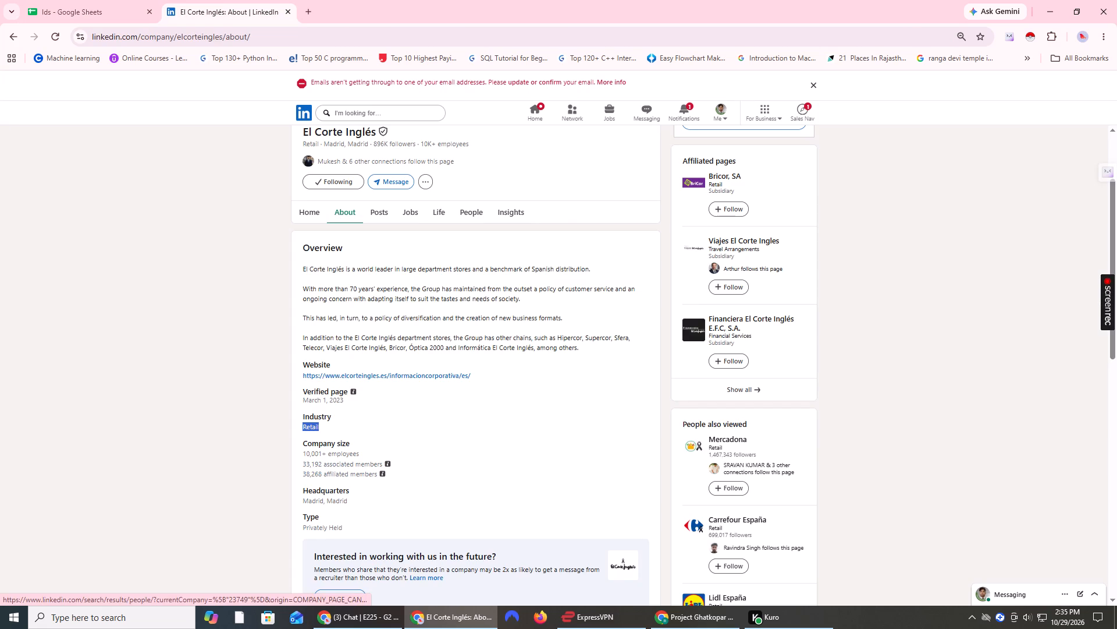
triple_click(318, 456)
key("ctrl+c")
left_click(65, 0)
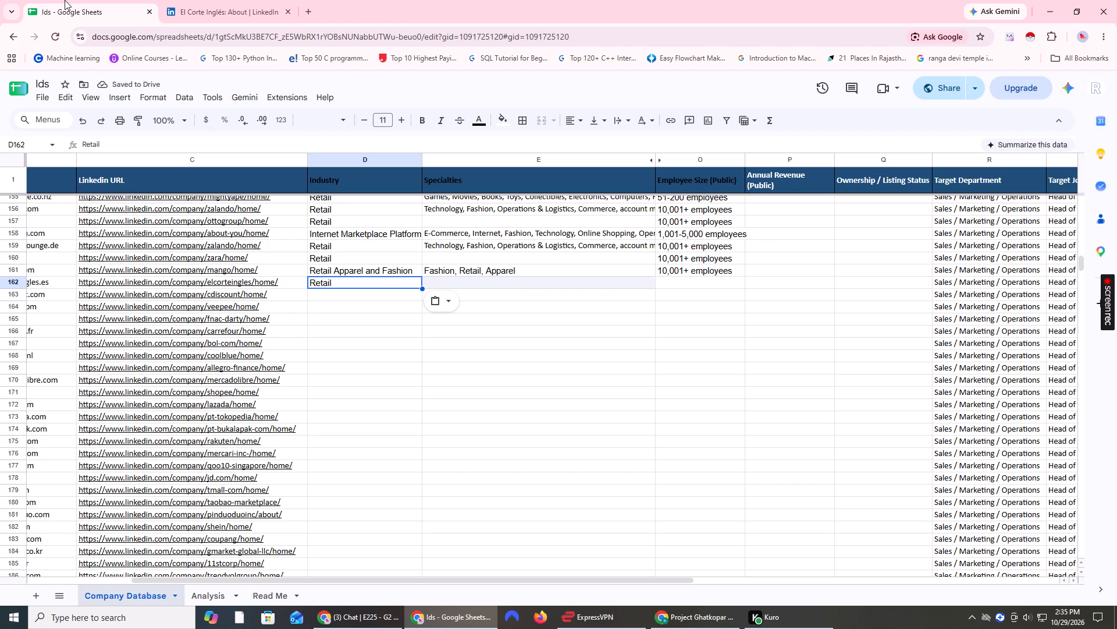
left_click(673, 284)
key("ctrl+v")
Check El Corte Inglés's About page for specialties, close it, and open Cdiscount's LinkedIn page from the URL in row 163.
left_click(222, 0)
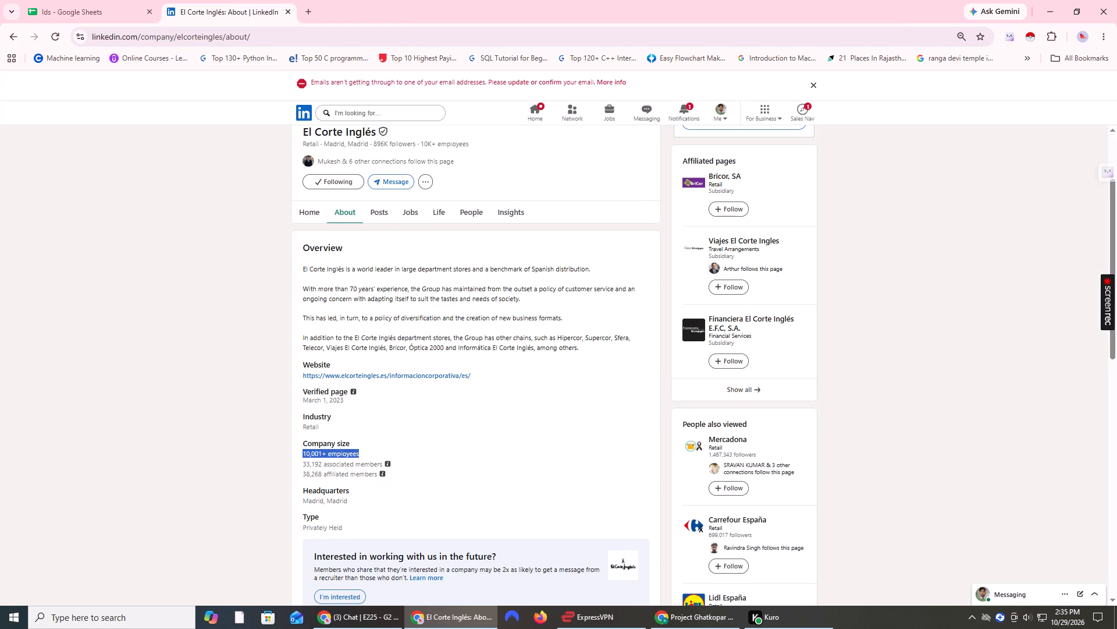
scroll(350, 503, "down", 3)
left_click(91, 0)
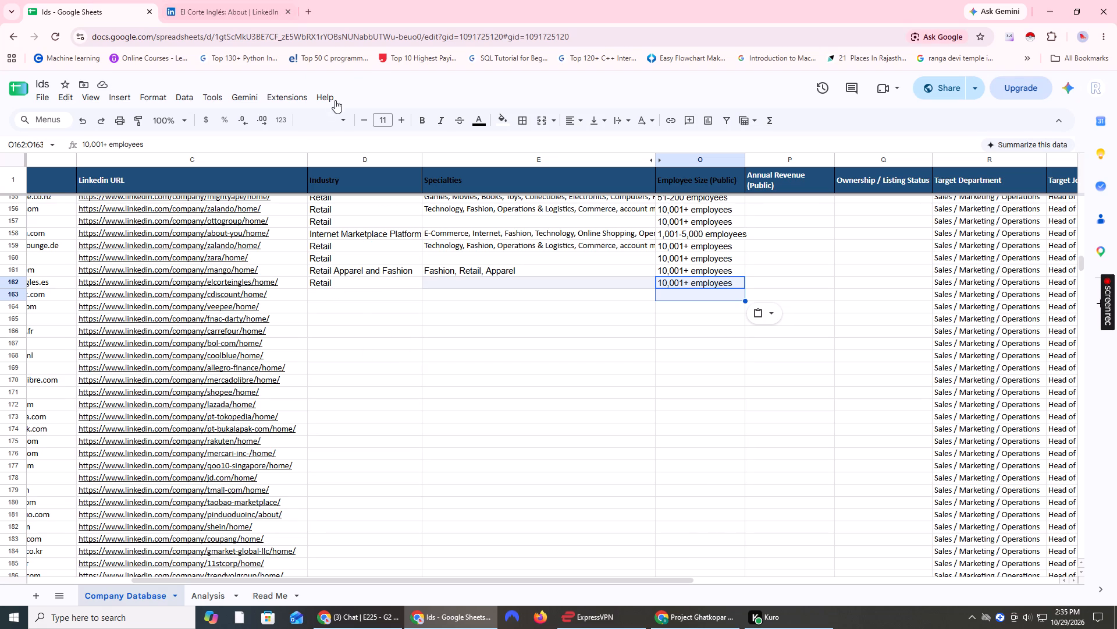
left_click(291, 9)
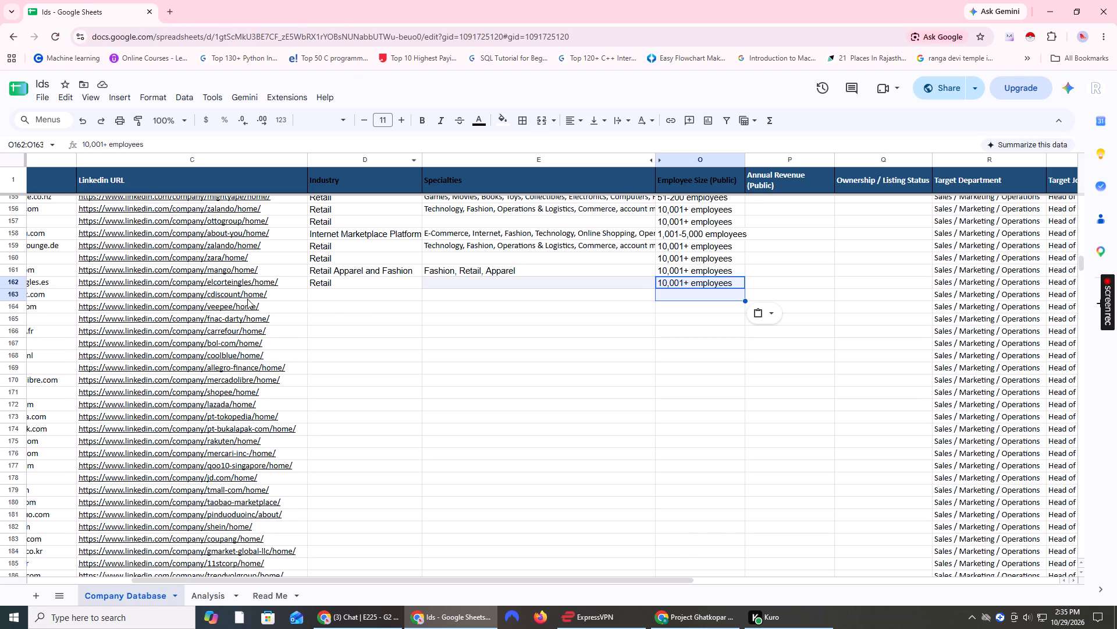
left_click(243, 298)
left_click(189, 316)
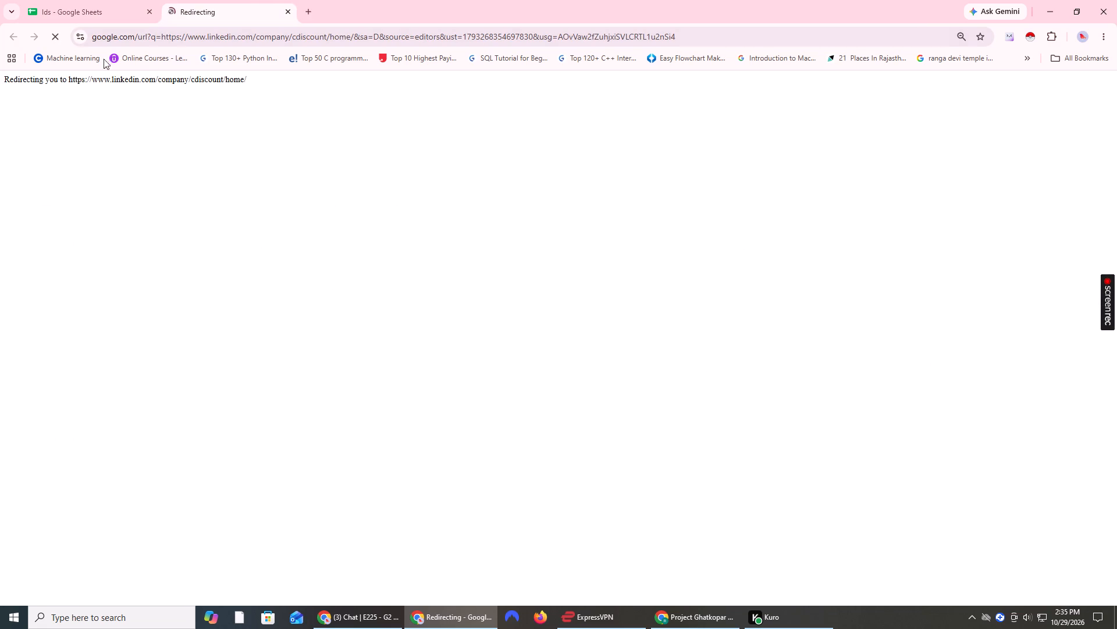
left_click(70, 0)
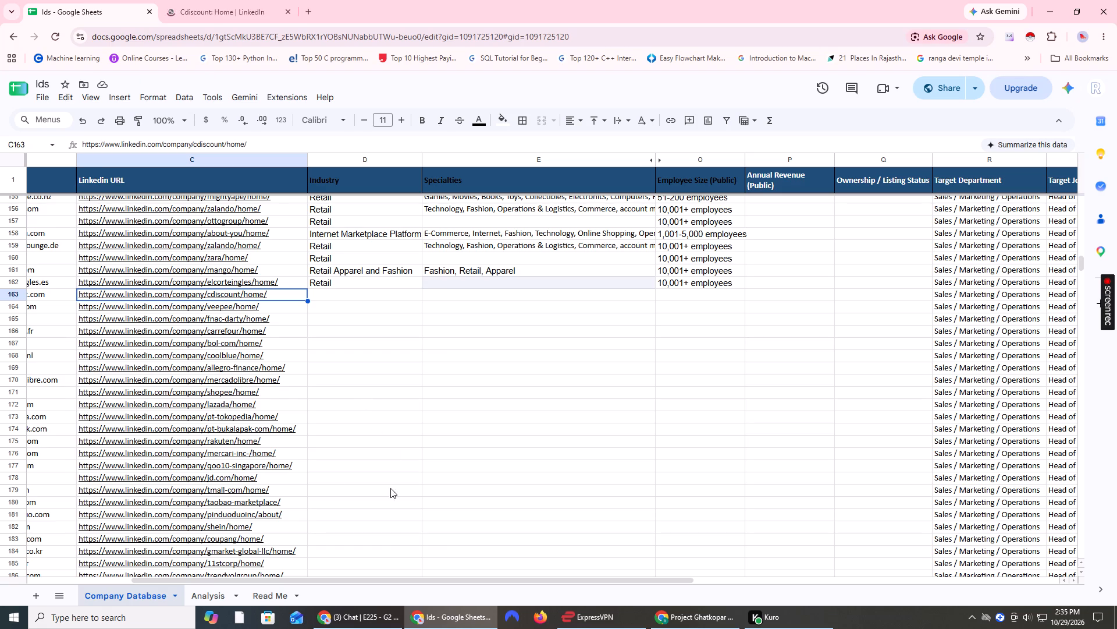
left_click(211, 0)
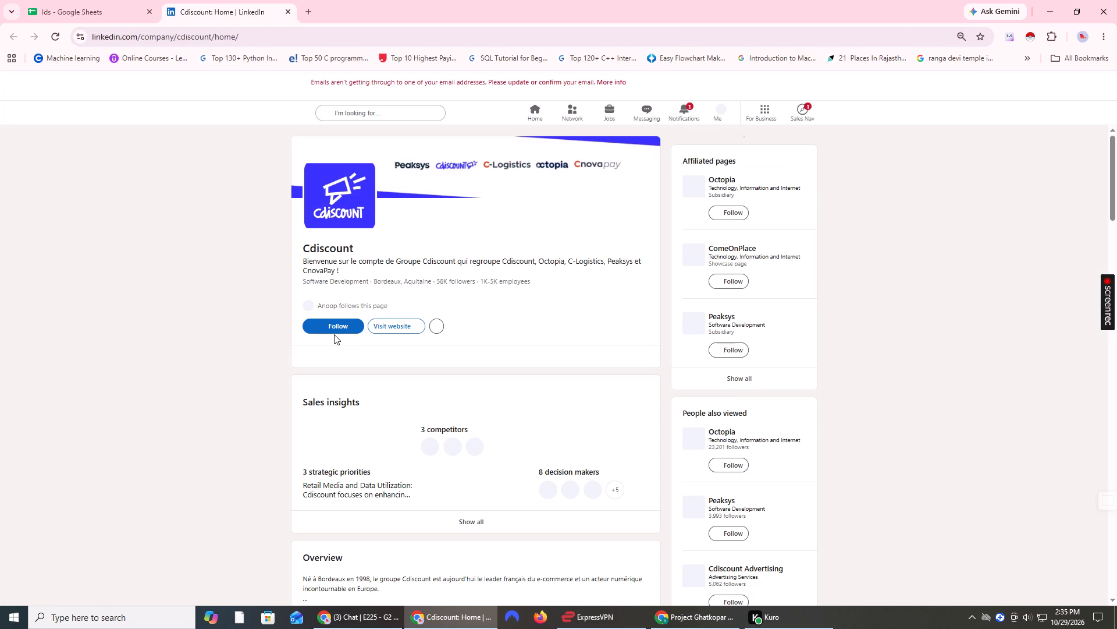
Try to follow Cdiscount and open its About page.
left_click(333, 329)
left_click(344, 354)
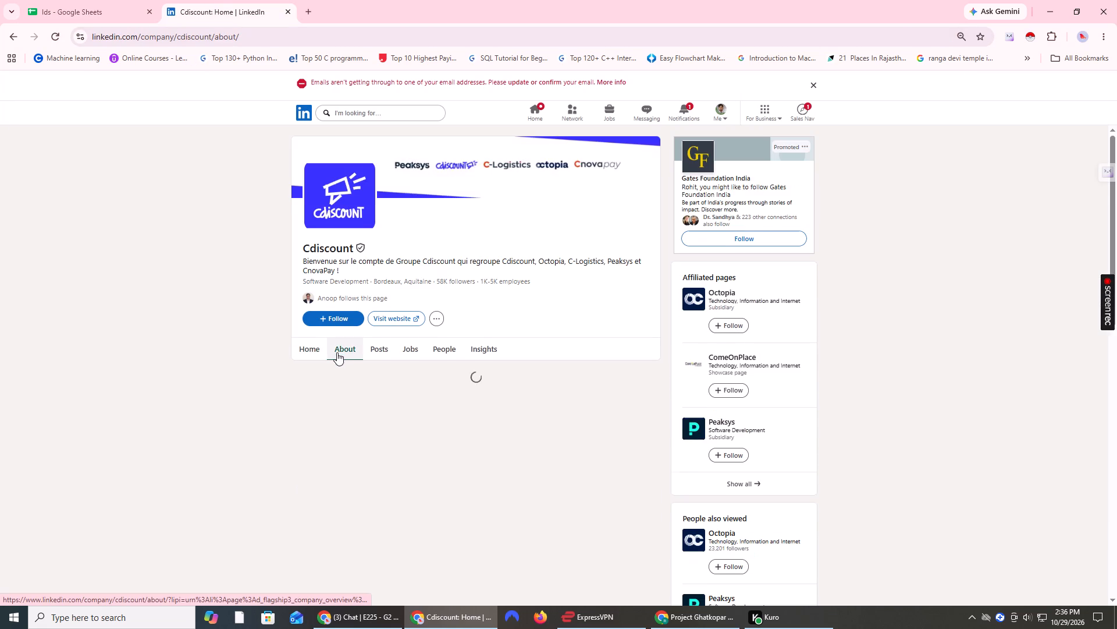
Copy Cdiscount's industry, Software Development, from its About page into the Industry cell of row 163.
scroll(343, 349, "down", 3)
scroll(343, 349, "up", 1)
scroll(343, 349, "down", 3)
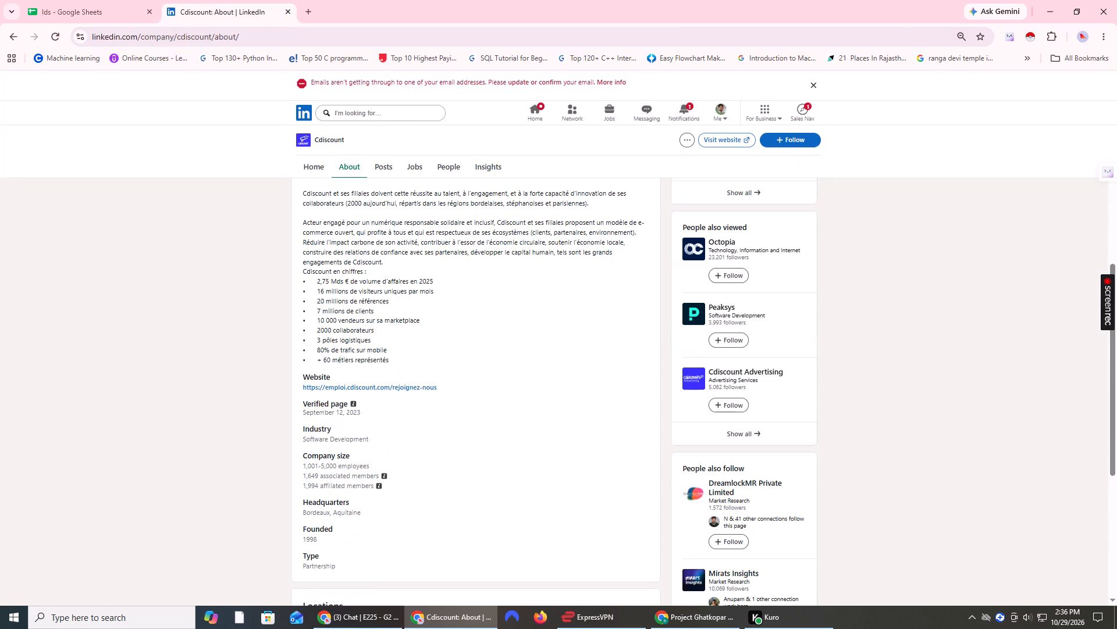
triple_click(329, 440)
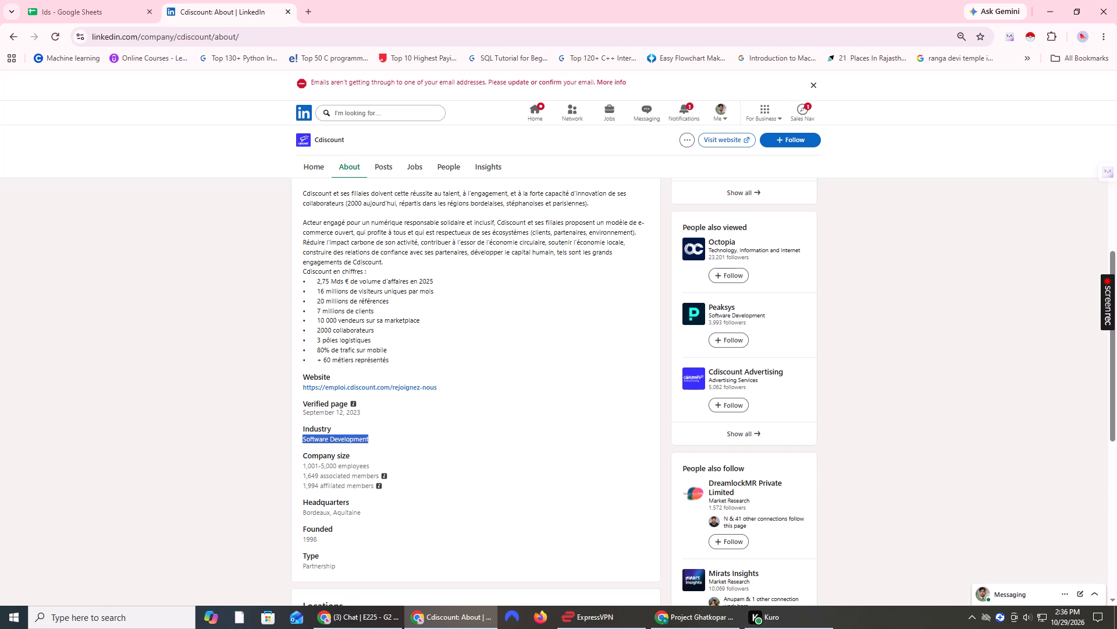
key("ctrl+c")
left_click(81, 0)
left_click(336, 291)
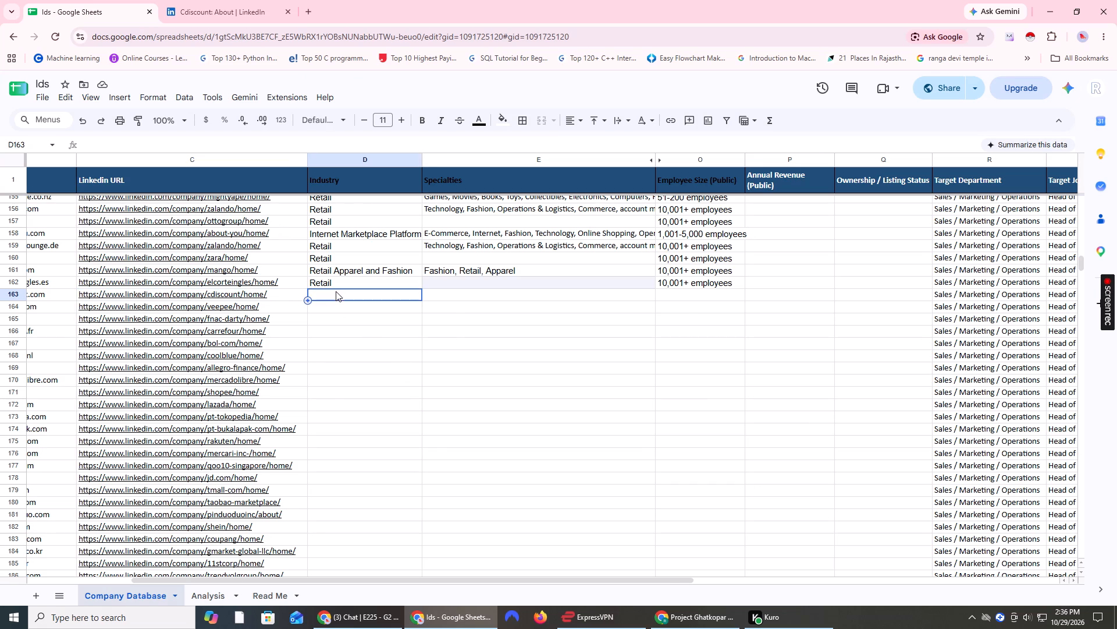
key("ctrl+v")
Copy Cdiscount's company size, 1,001-5,000 employees, from its About page into the Employee Size cell of row 163.
left_click(205, 0)
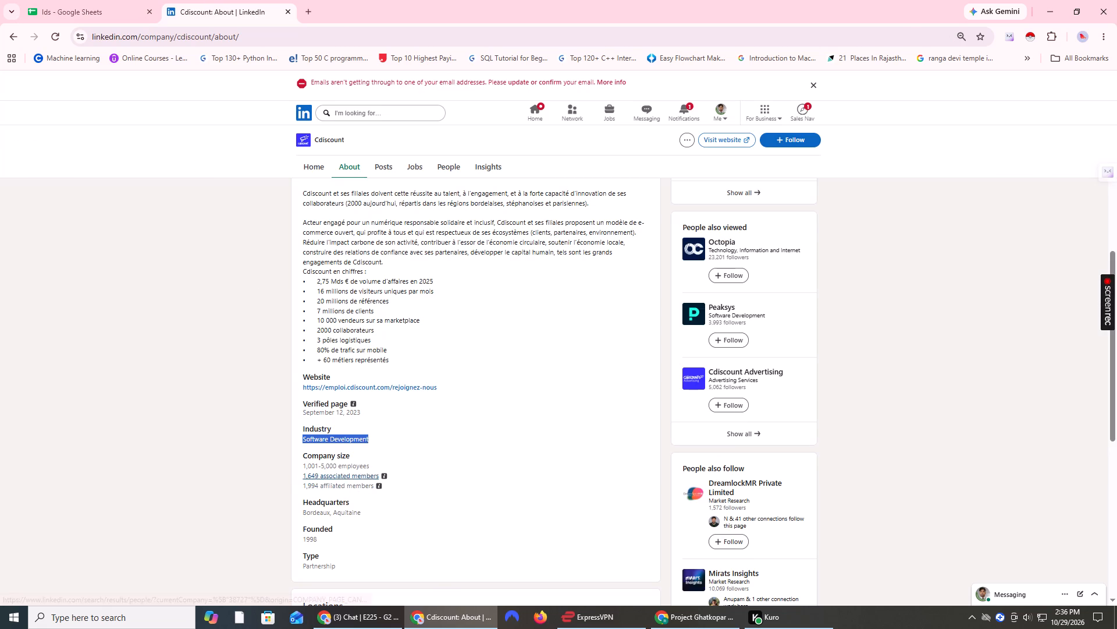
triple_click(339, 465)
key("ctrl+c")
left_click(123, 0)
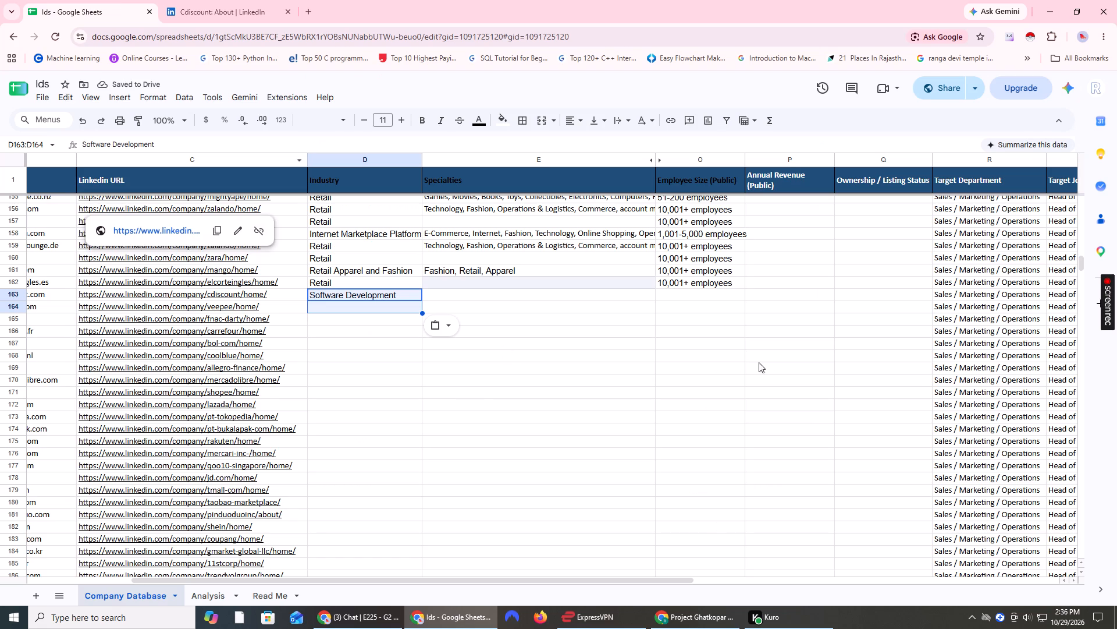
left_click(655, 295)
left_click(661, 295)
key("ctrl+v")
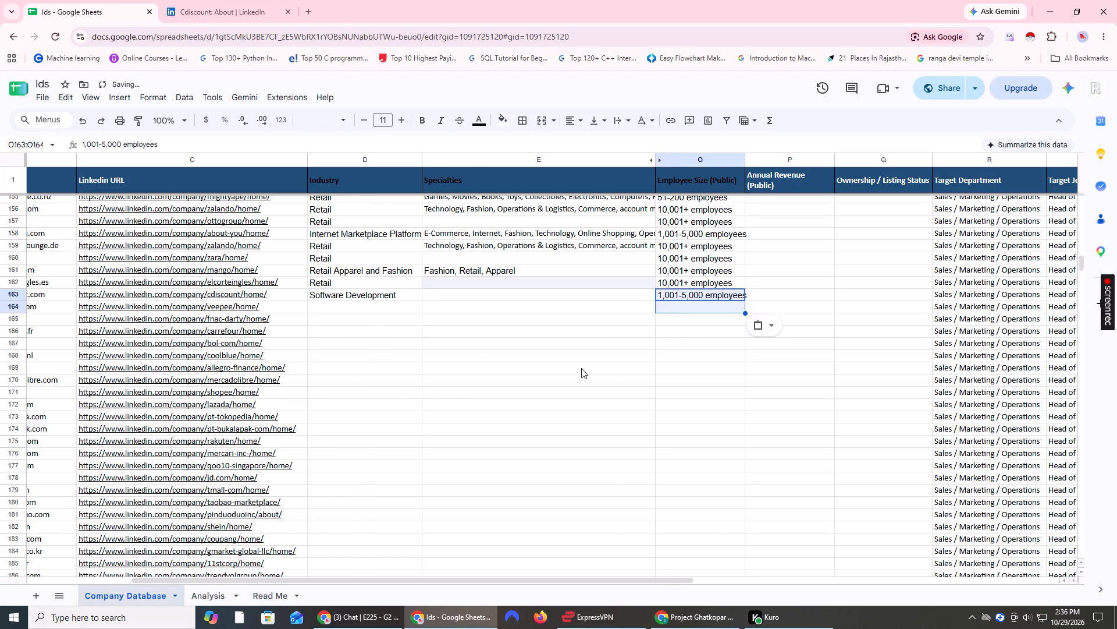
Check Cdiscount's About page for specialties, close it, and open Veepee's LinkedIn page from the URL in row 164.
left_click(234, 0)
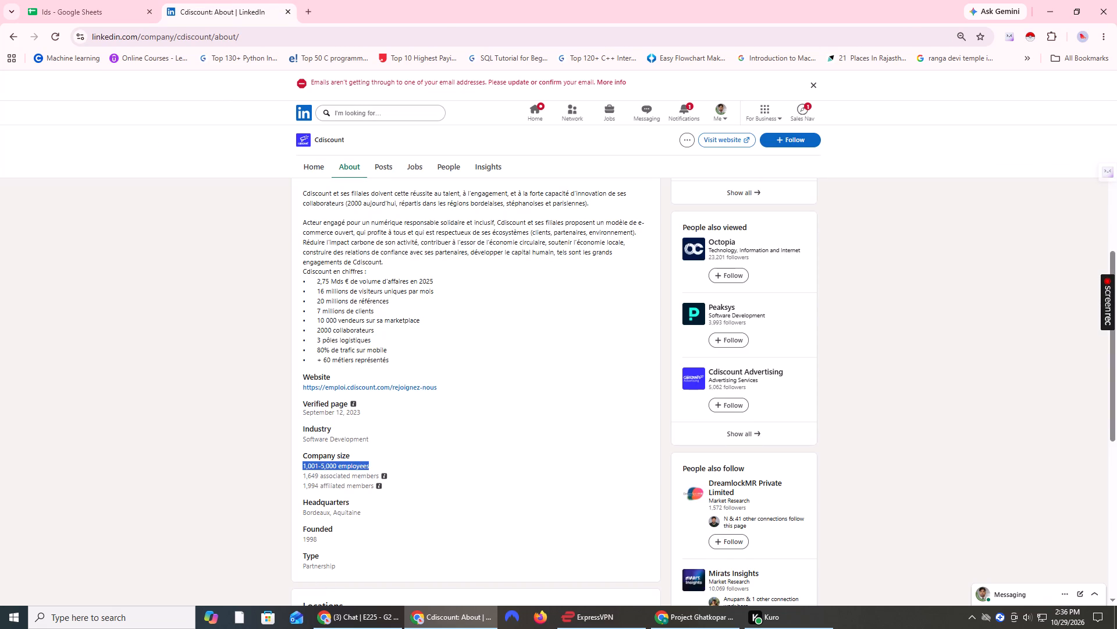
scroll(328, 557, "down", 3)
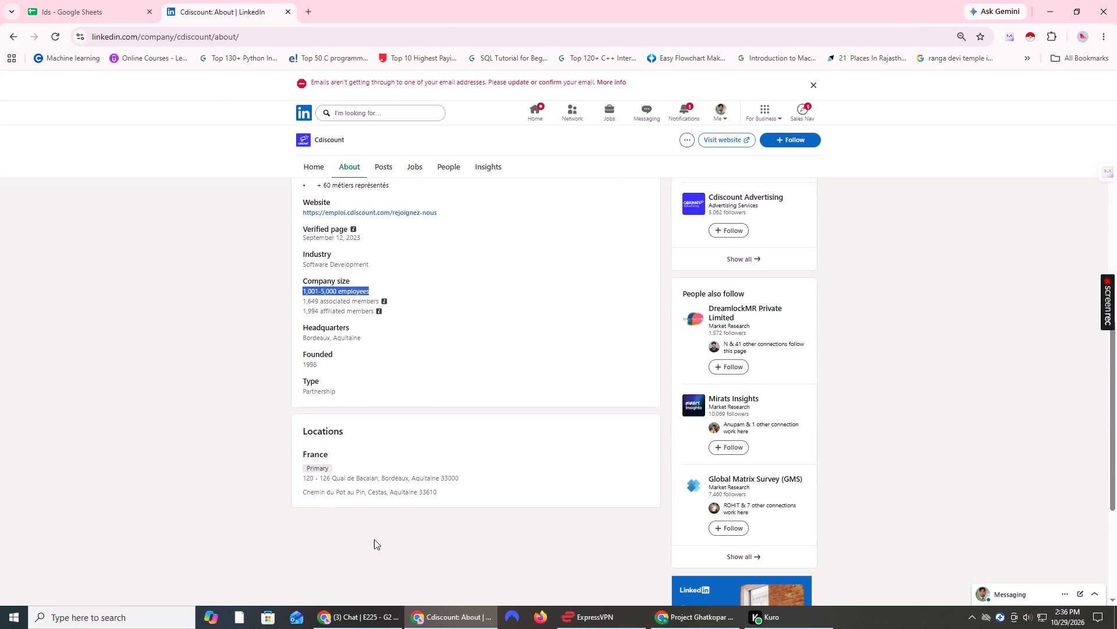
left_click(289, 12)
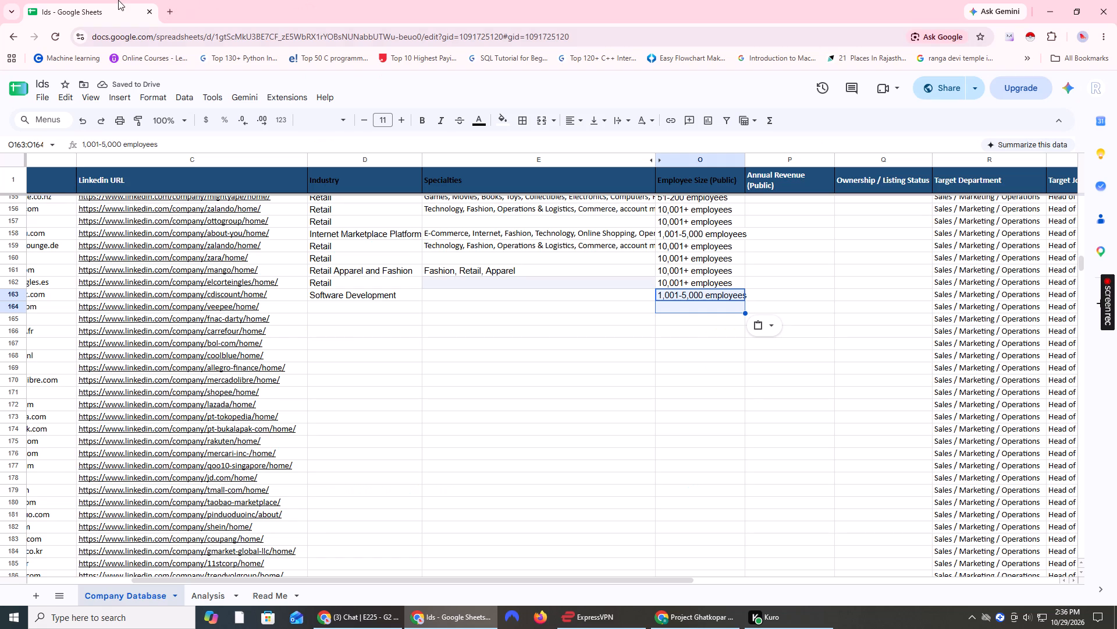
left_click(118, 0)
left_click(337, 306)
left_click(226, 309)
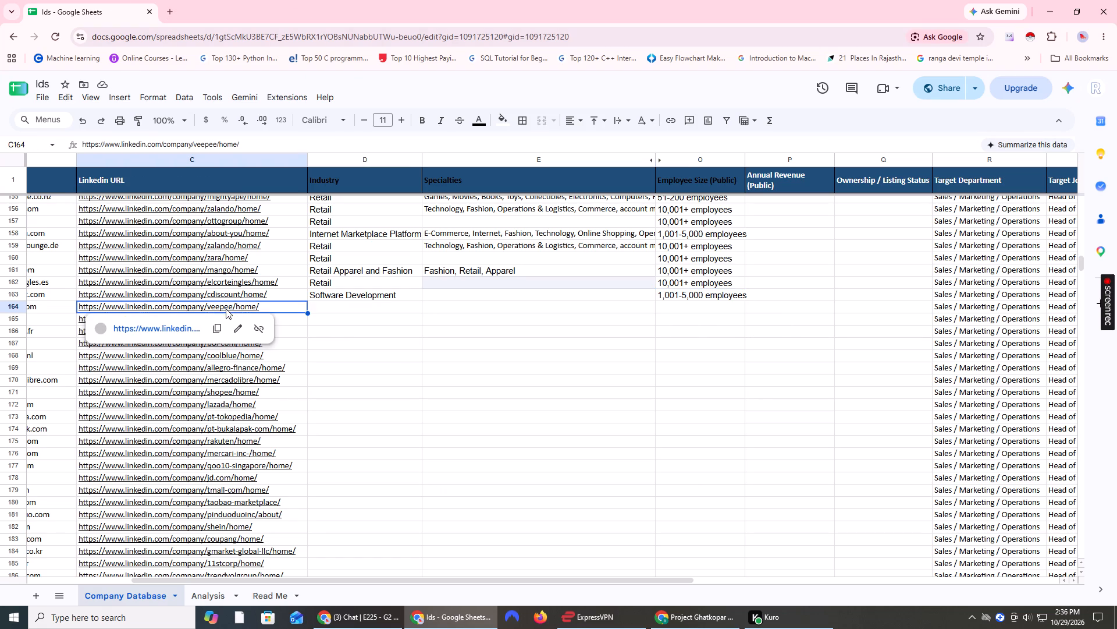
left_click(169, 329)
left_click(77, 0)
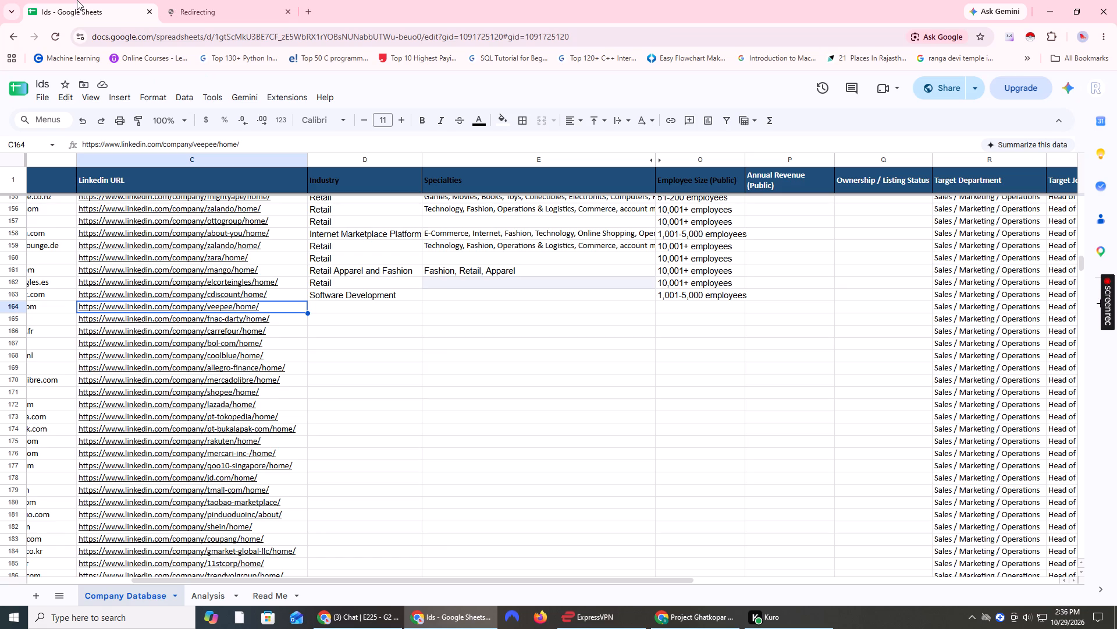
left_click(205, 0)
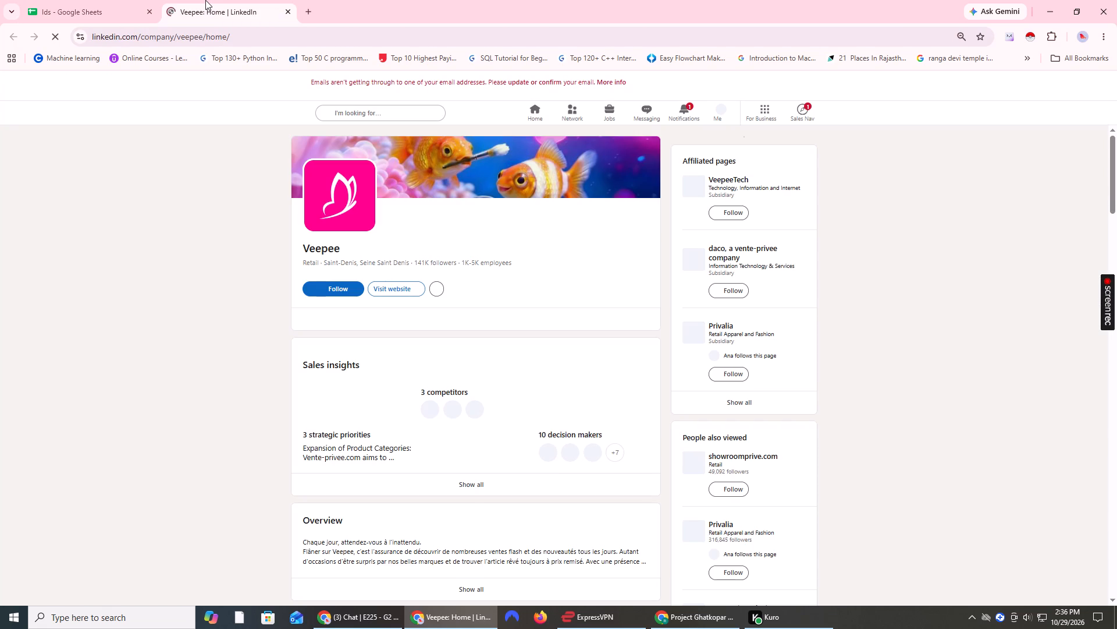
Follow Veepee and open its About page.
left_click(337, 295)
left_click(332, 287)
left_click(348, 324)
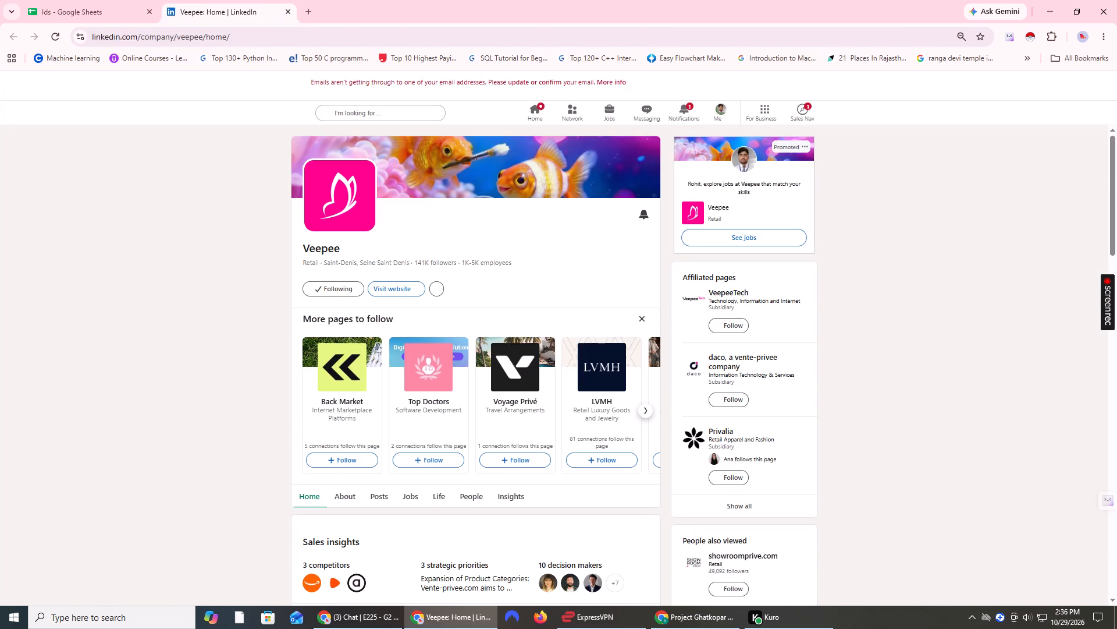
left_click(343, 503)
Copy Veepee's industry, Retail, from its About page into the Industry cell of row 164.
scroll(432, 373, "down", 2)
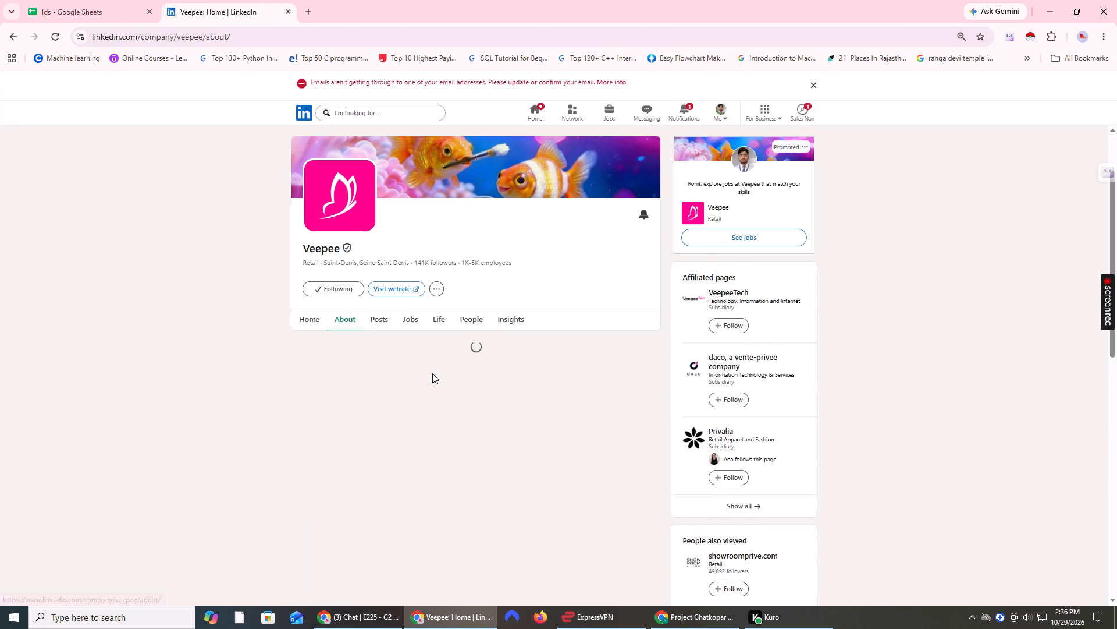
scroll(432, 373, "down", 3)
scroll(432, 373, "up", 2)
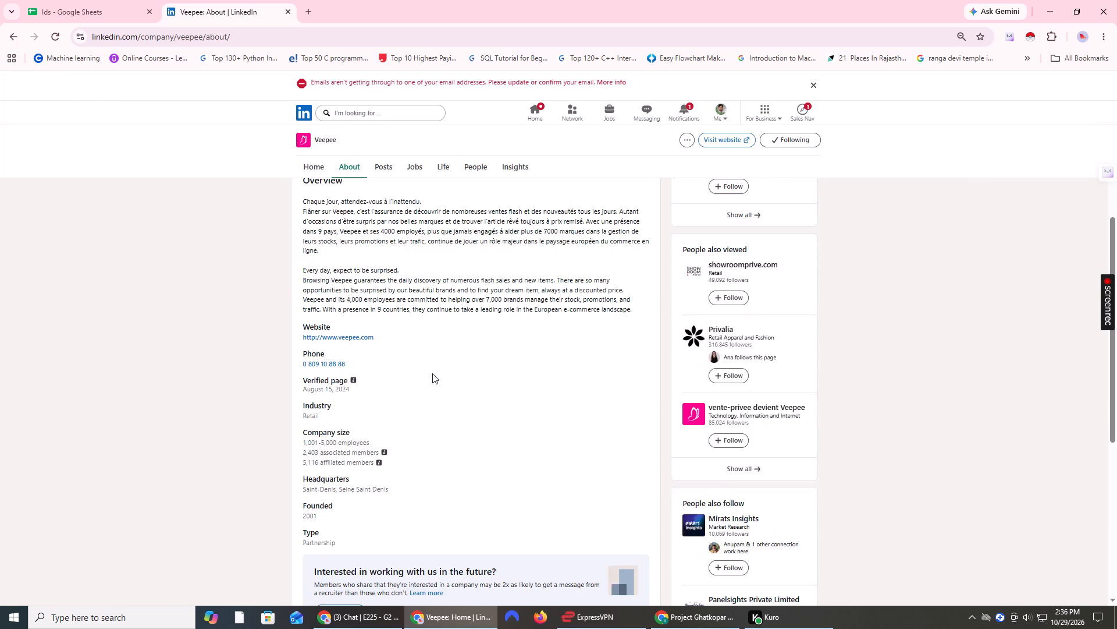
scroll(432, 373, "up", 1)
scroll(432, 373, "down", 3)
triple_click(313, 298)
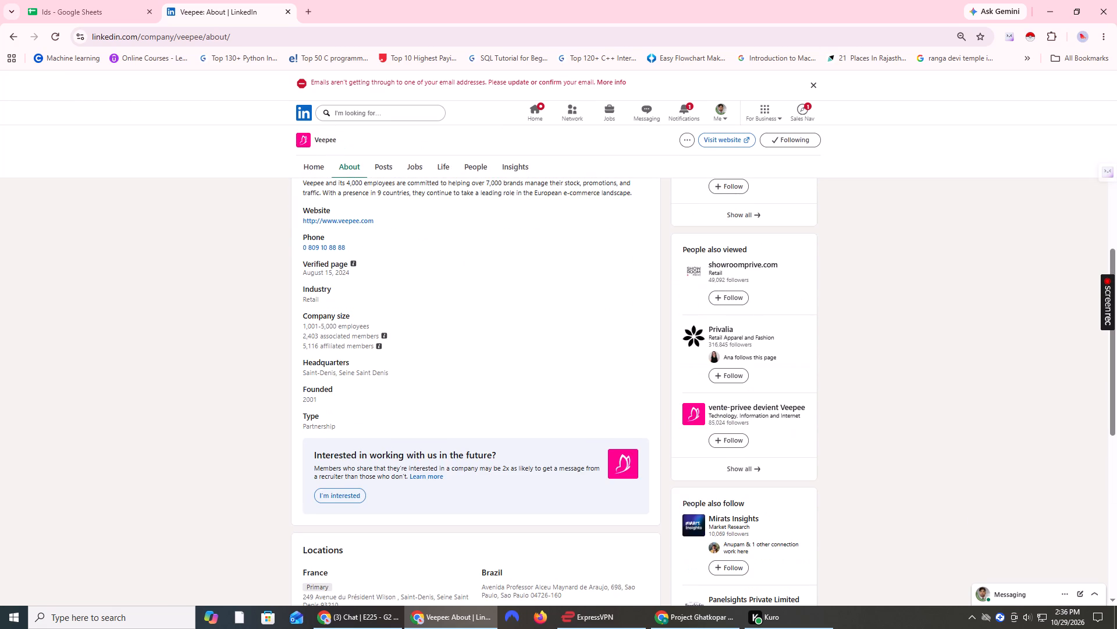
key("ctrl+c")
left_click(73, 0)
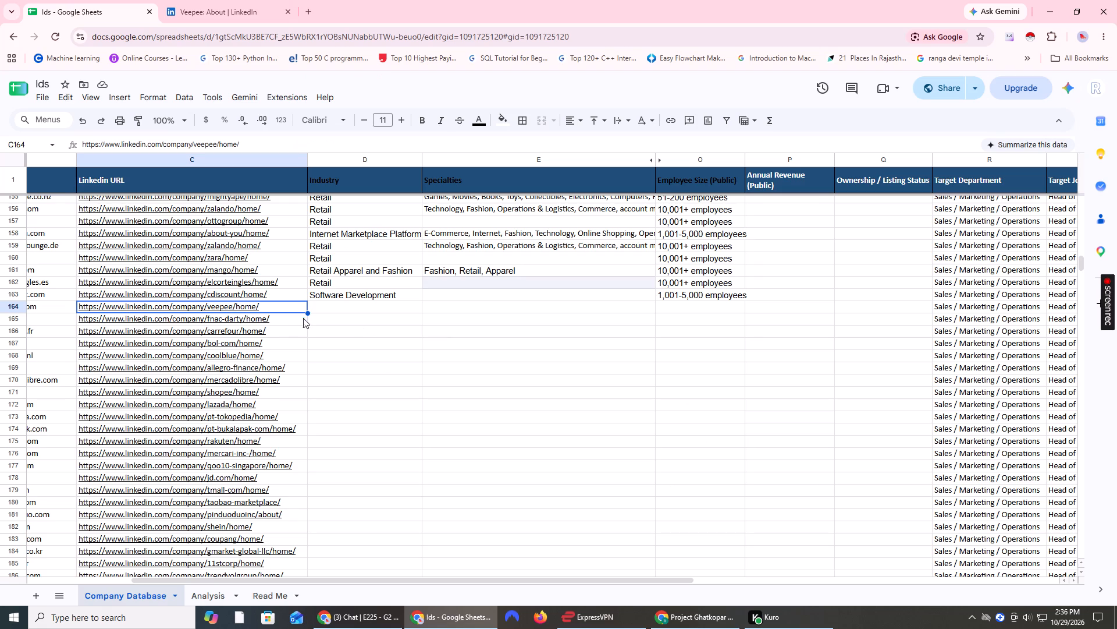
left_click(314, 307)
key("ctrl+v")
Copy Veepee's company size, 1,001-5,000 employees, from its About page into the Employee Size cell of row 164.
left_click(188, 0)
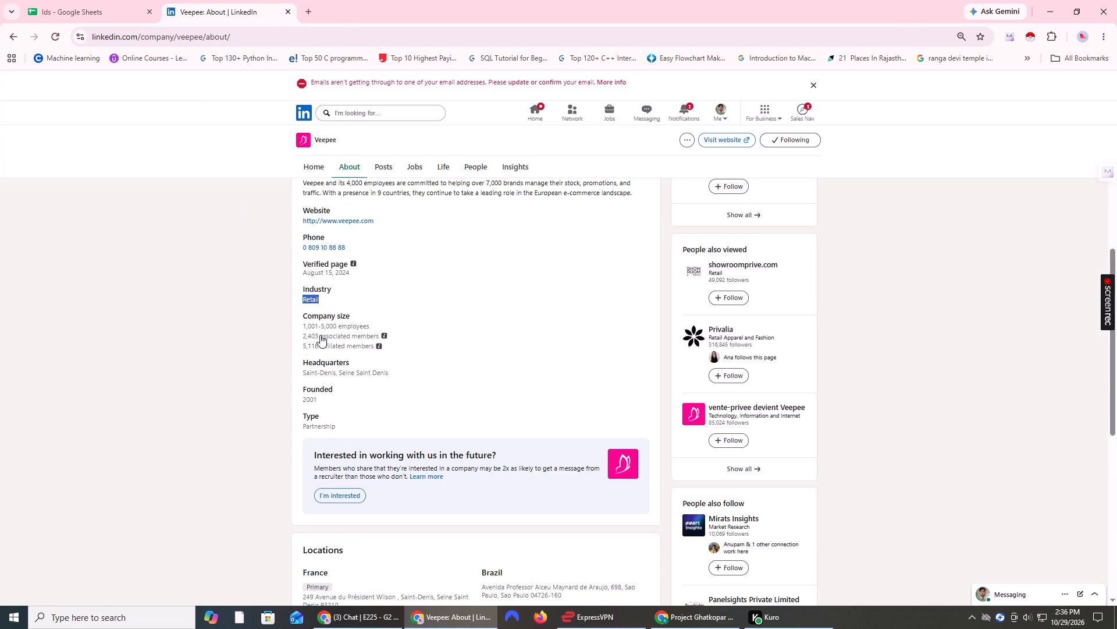
triple_click(321, 326)
key("ctrl+c")
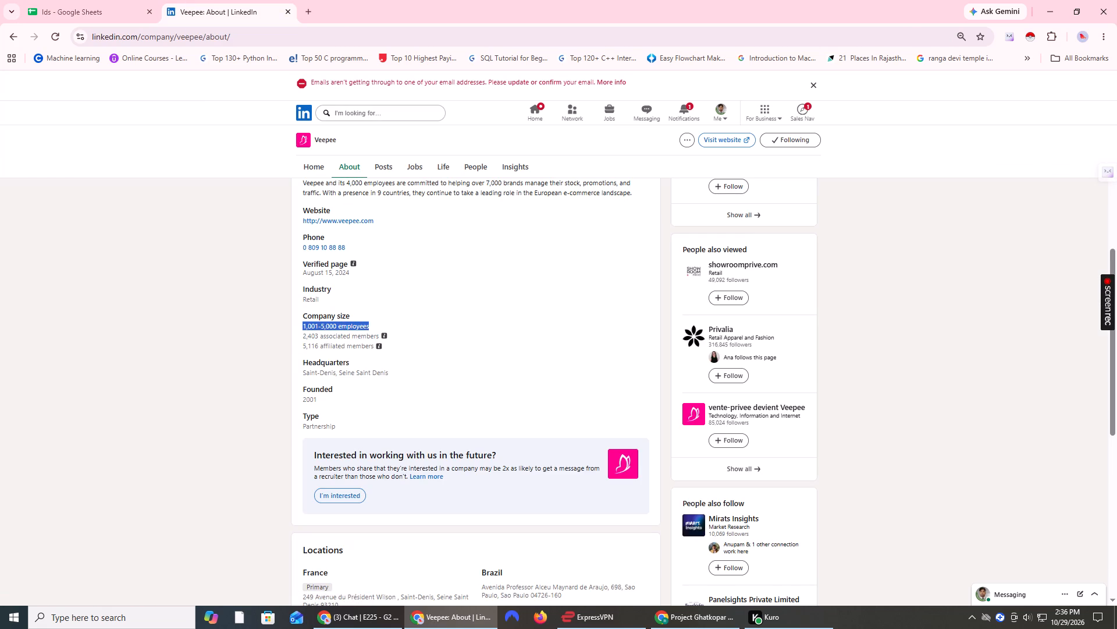
left_click(83, 0)
left_click(684, 308)
key("ctrl+v")
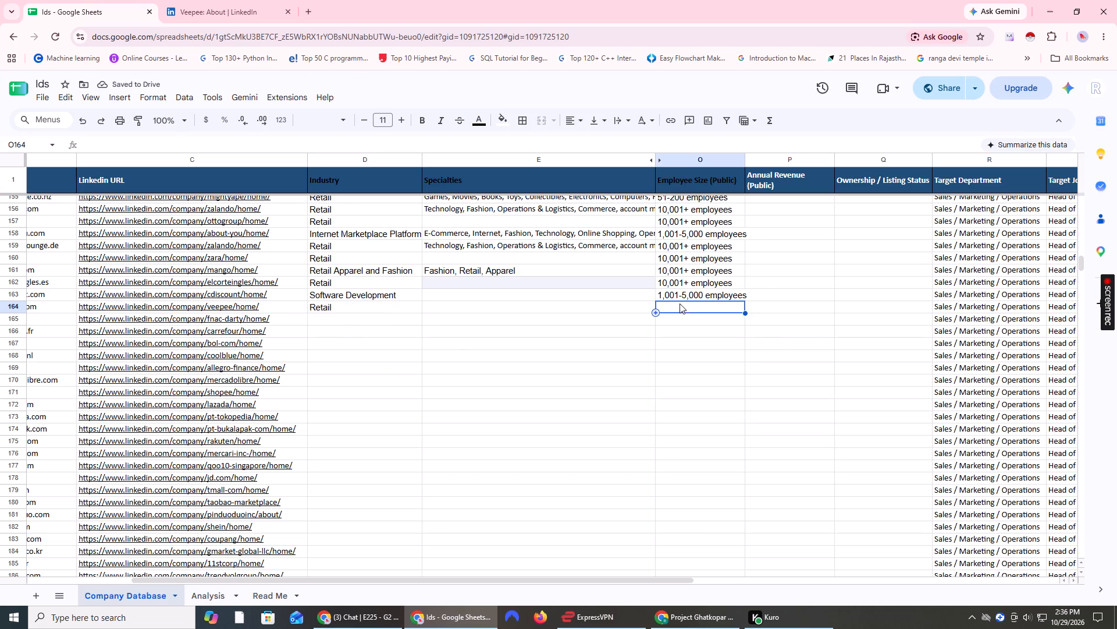
Check Veepee's About page for specialties and close it, returning to the Company Database sheet.
left_click(221, 0)
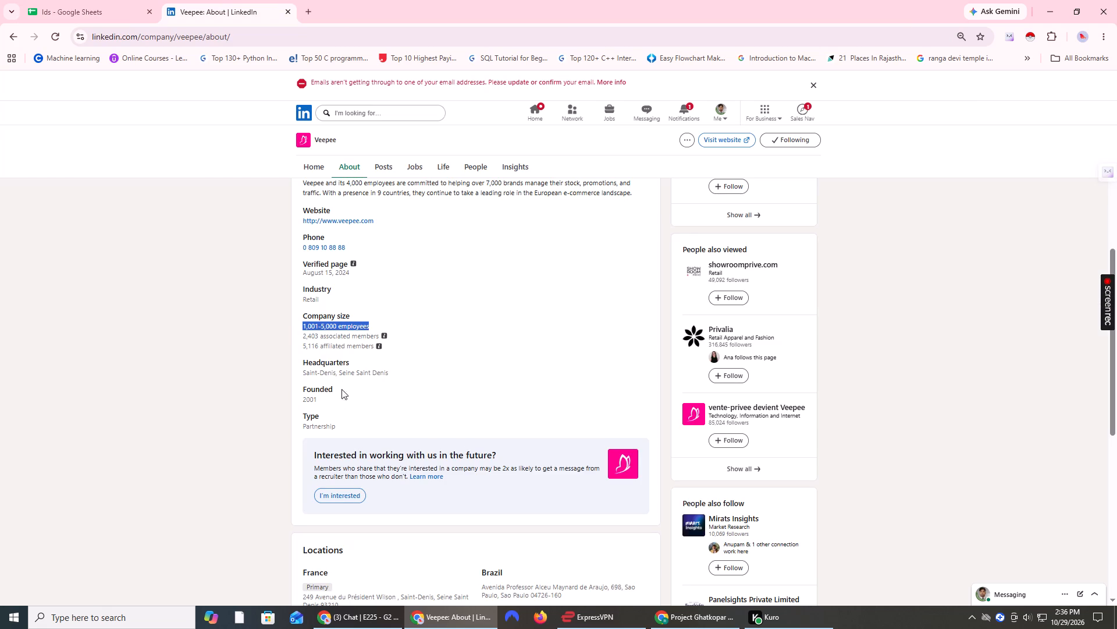
left_click(99, 0)
left_click(285, 11)
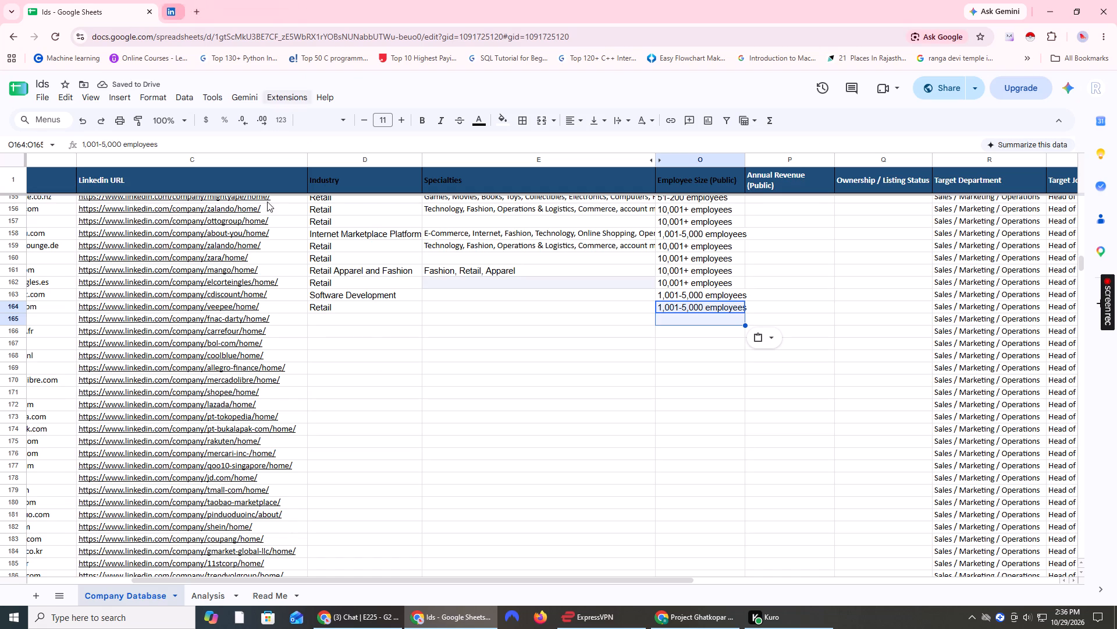
Open Fnac Darty's LinkedIn page from the URL in row 165, follow the company and open its About page.
left_click(310, 329)
left_click(314, 323)
left_click(215, 318)
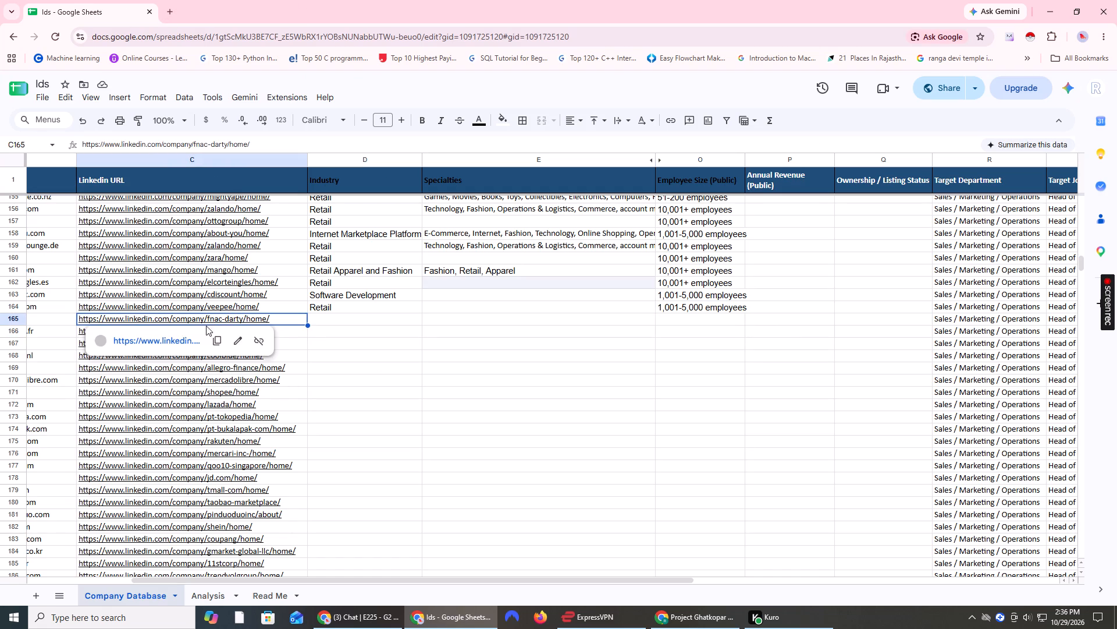
left_click(171, 338)
left_click(145, 0)
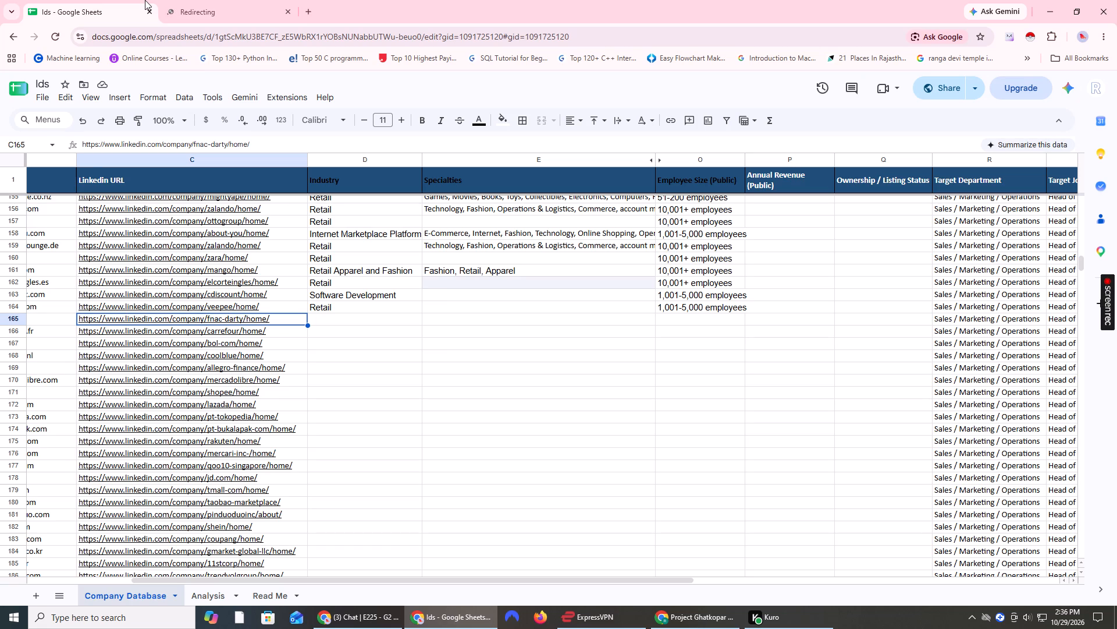
left_click(240, 0)
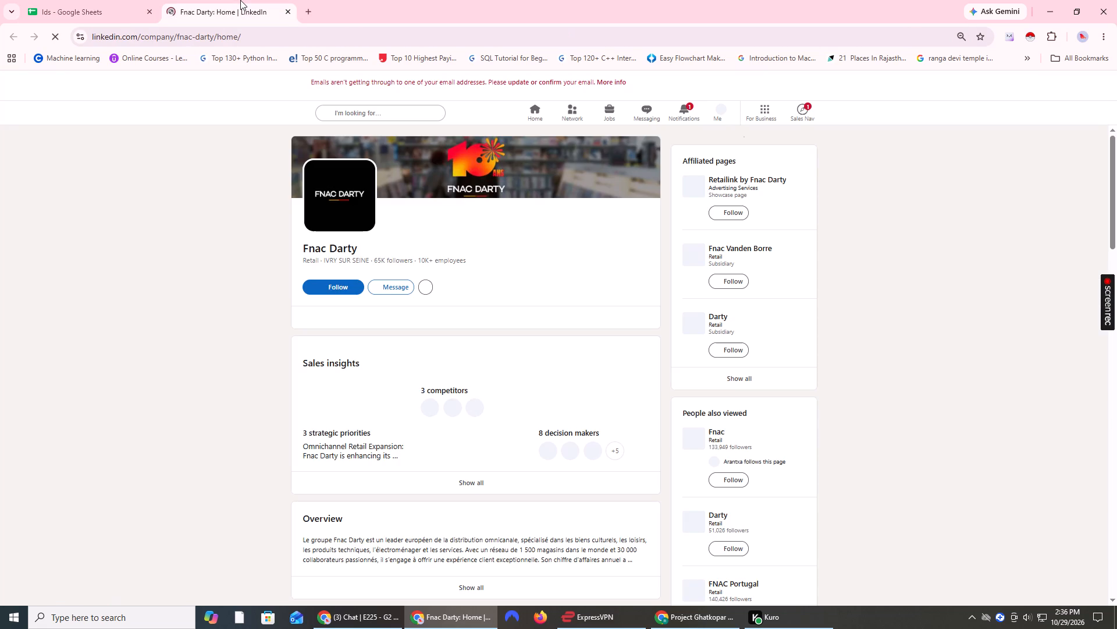
left_click(339, 285)
left_click(339, 322)
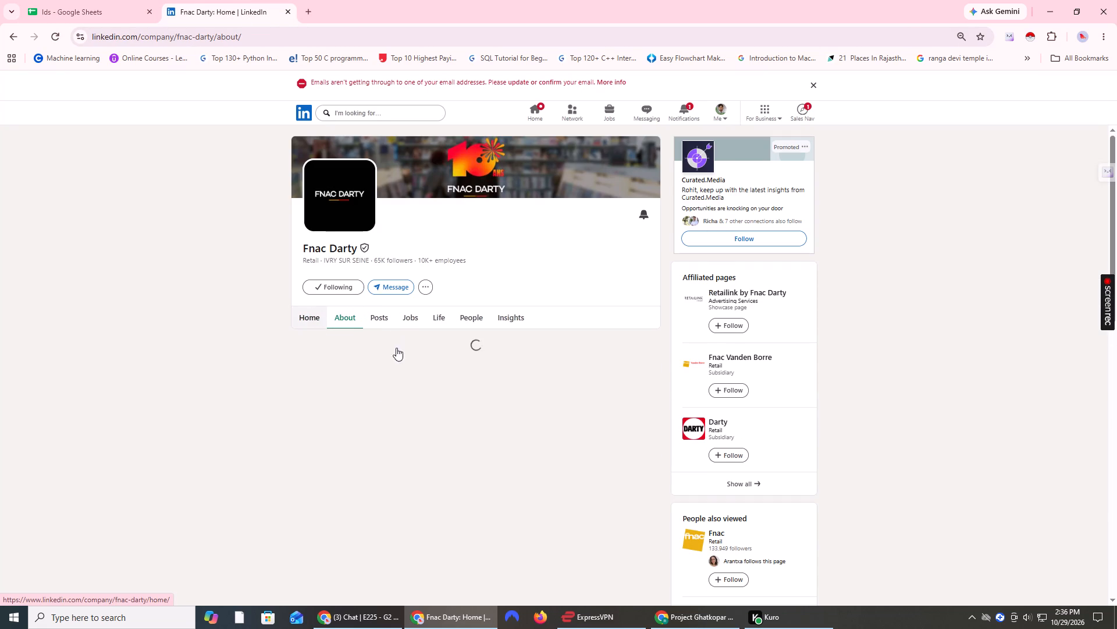
Copy Fnac Darty's industry, Retail, from its About page into the Industry cell of row 165.
scroll(352, 354, "down", 4)
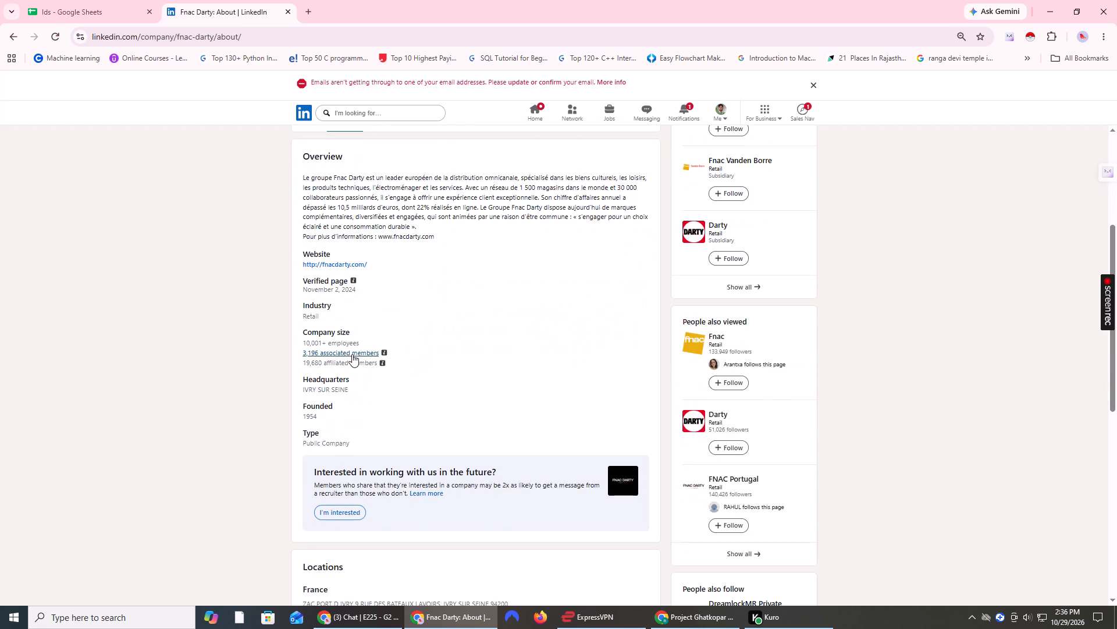
triple_click(311, 281)
key("ctrl+c")
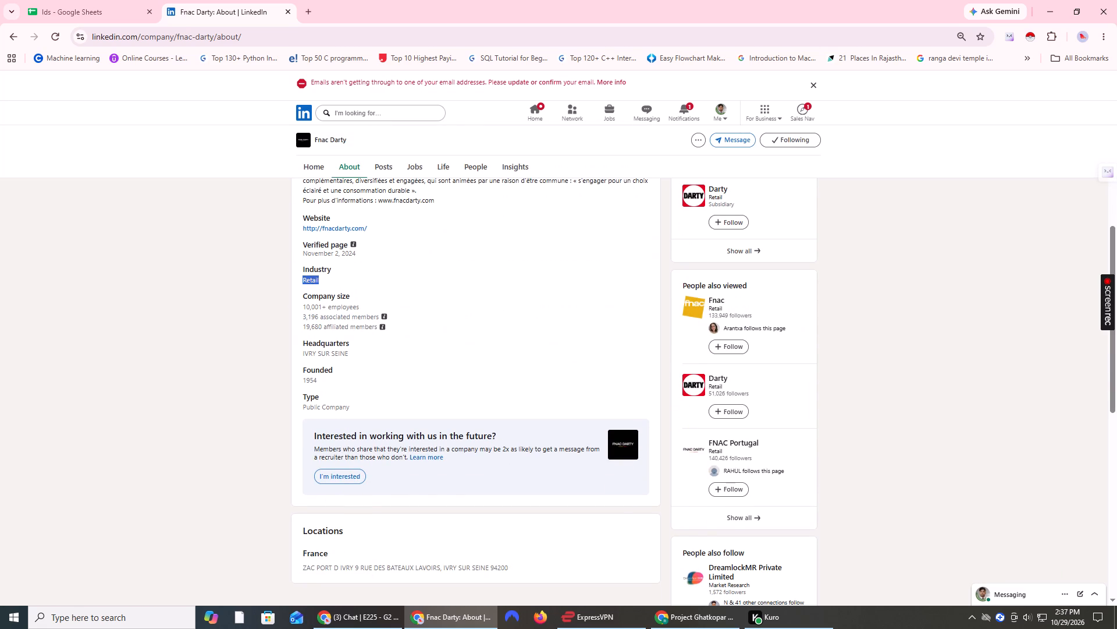
left_click(96, 0)
left_click(330, 316)
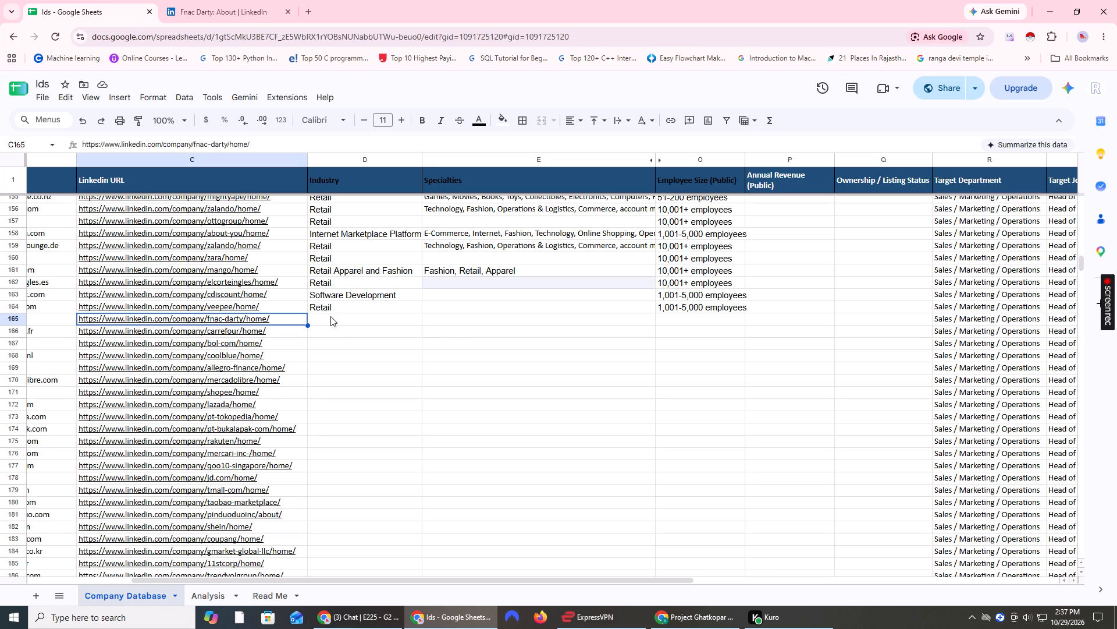
key("ctrl+v")
Copy Fnac Darty's company size, 10,001+ employees, into the Employee Size cell of row 165 and close its LinkedIn page.
left_click(225, 0)
triple_click(316, 303)
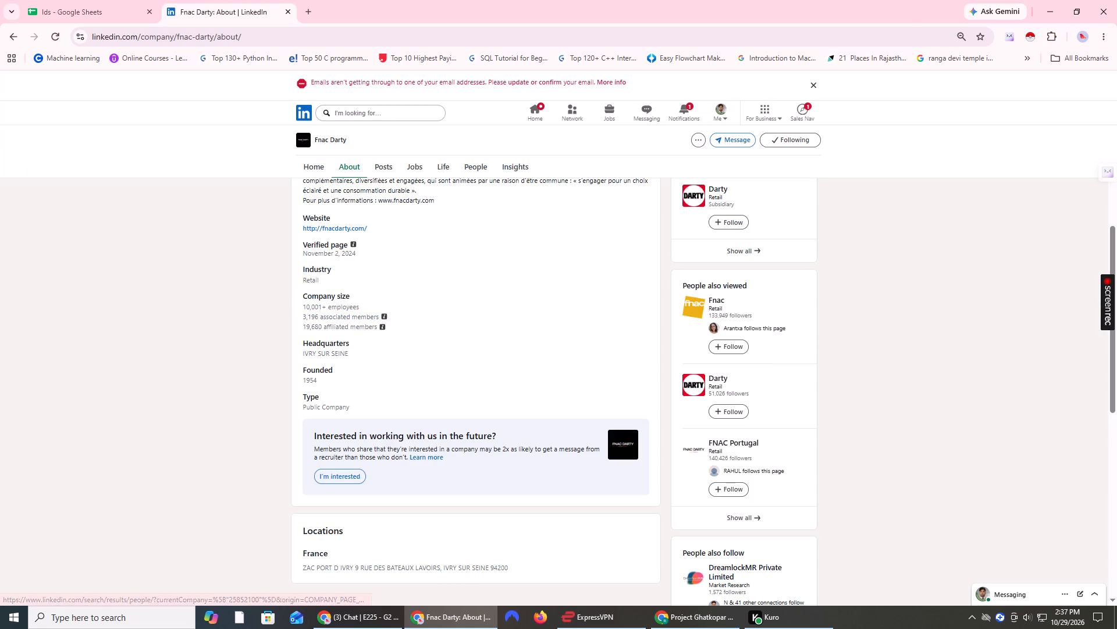
key("ctrl+c")
left_click(108, 0)
left_click(681, 319)
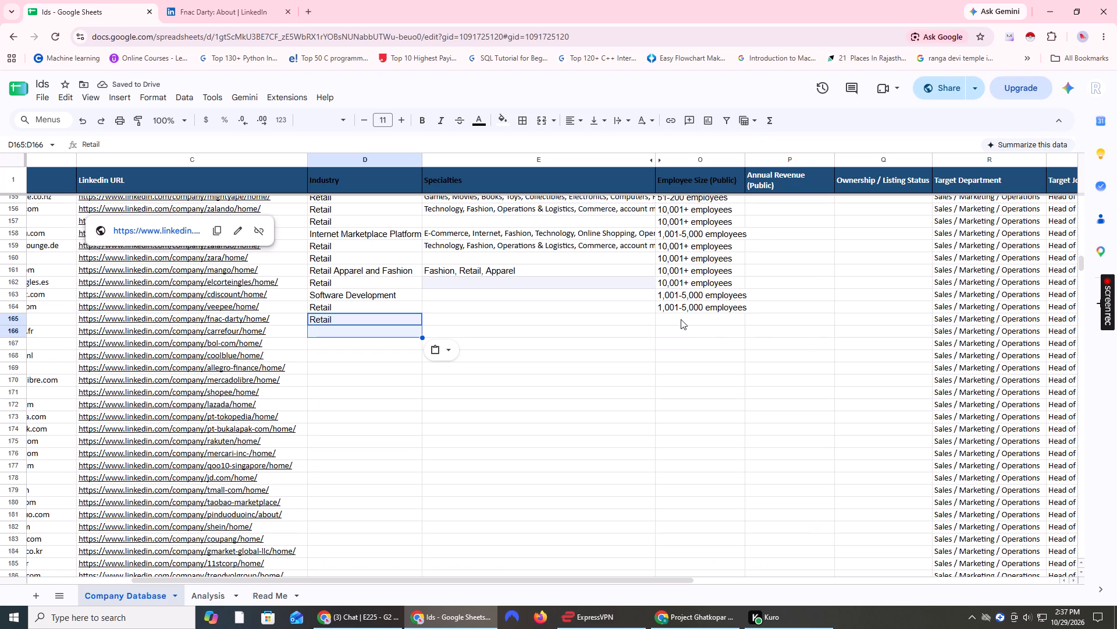
key("ctrl+v")
left_click(536, 322)
left_click(285, 12)
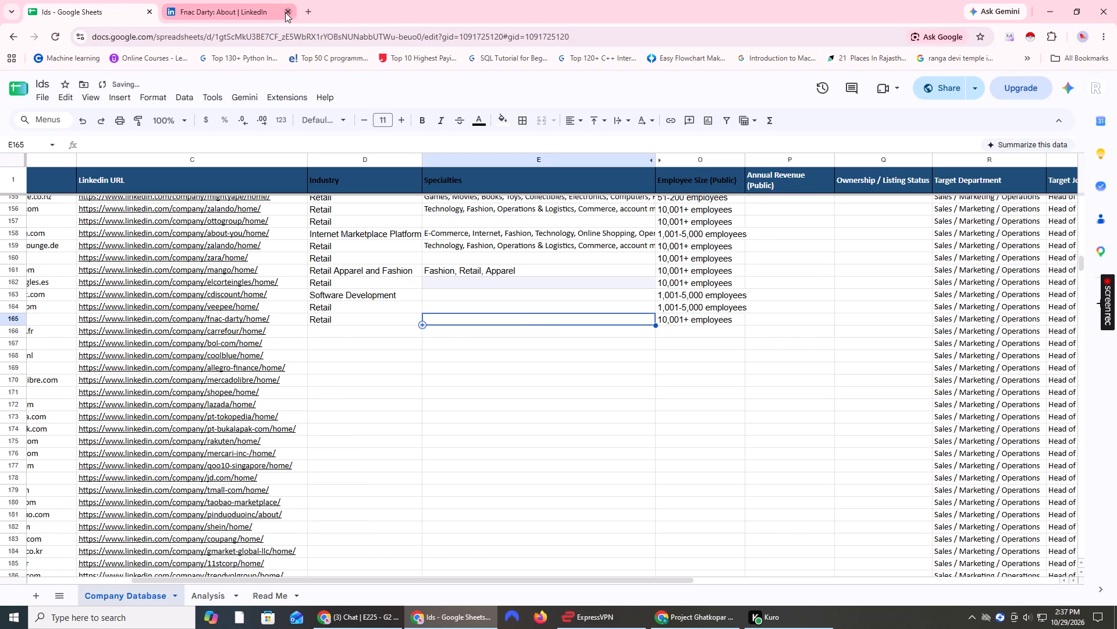
Open Carrefour's LinkedIn page from the URL in row 166, follow the company and open its About page.
left_click(235, 336)
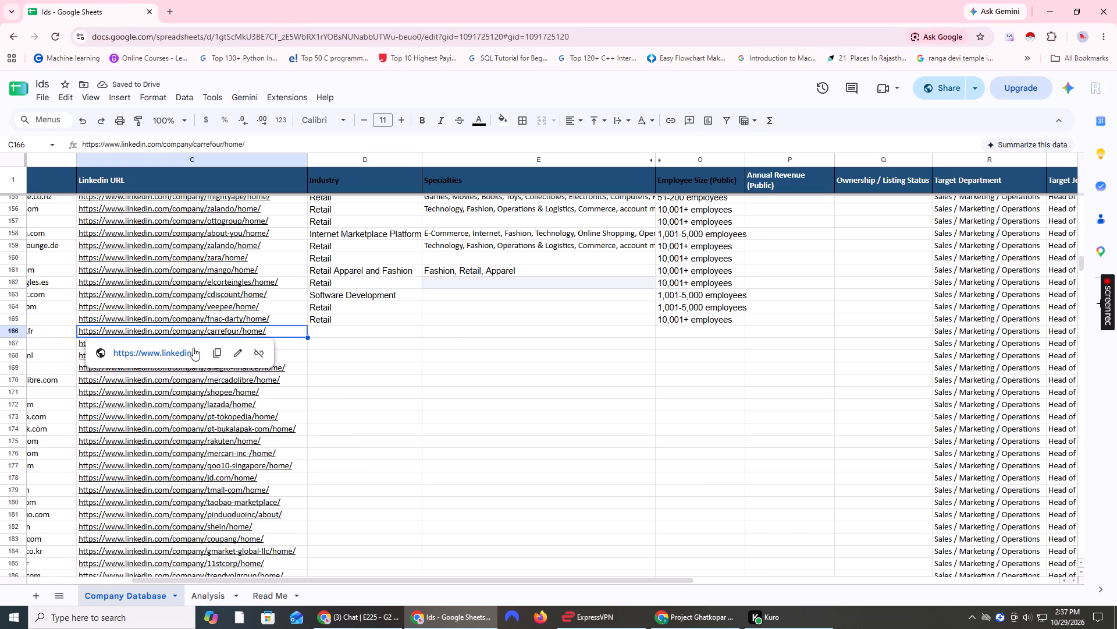
left_click(183, 352)
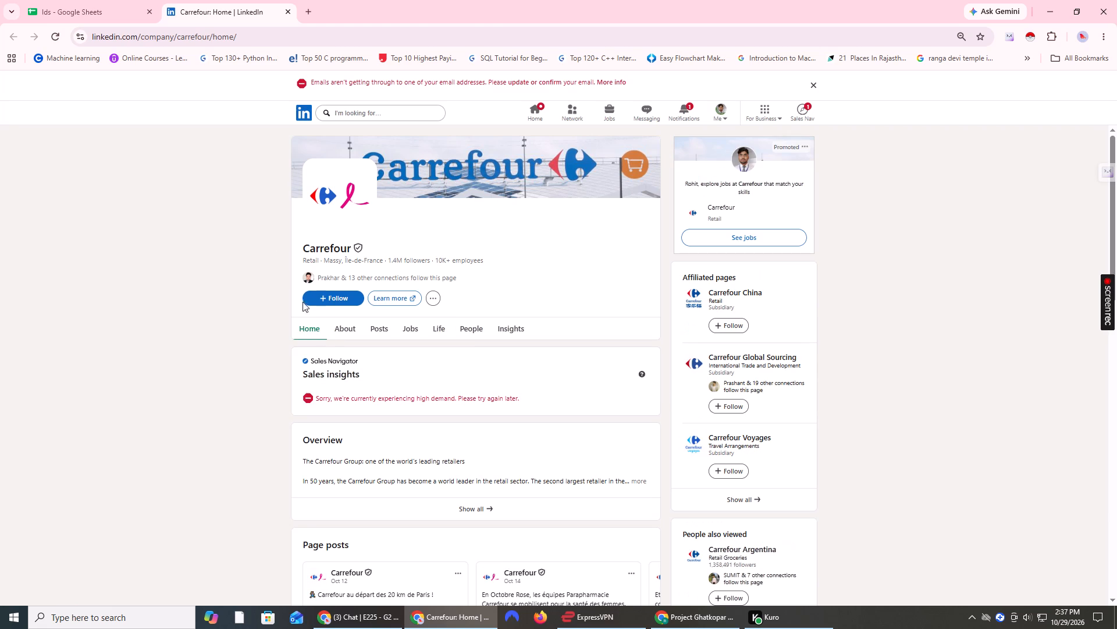
left_click(326, 305)
left_click(342, 331)
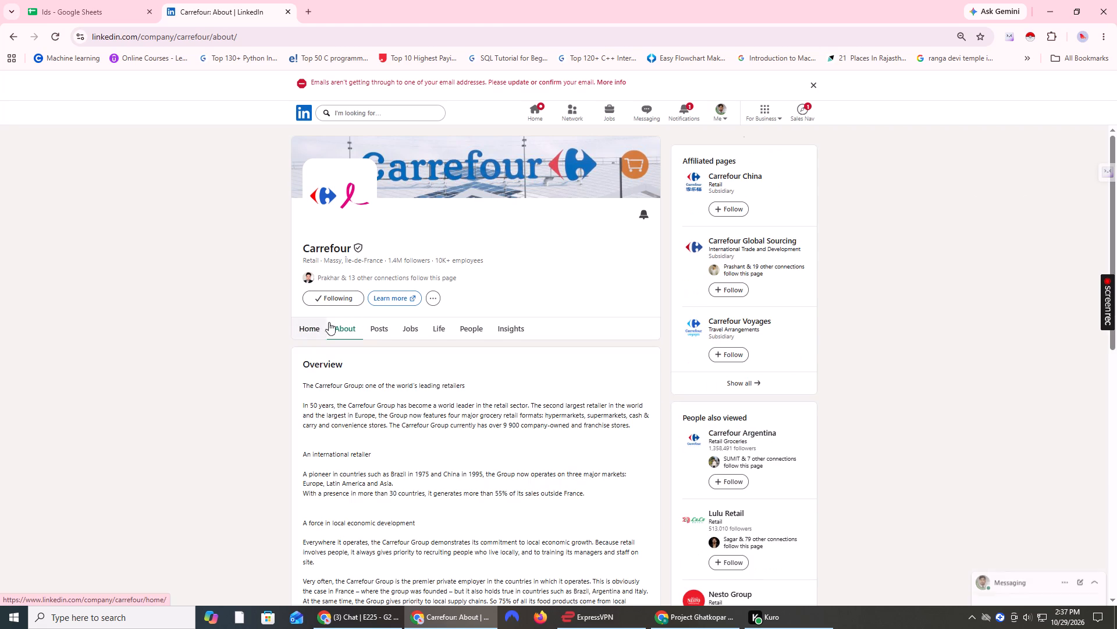
Copy Carrefour's industry, Retail, from its About page into the Industry cell of row 166.
scroll(353, 342, "down", 5)
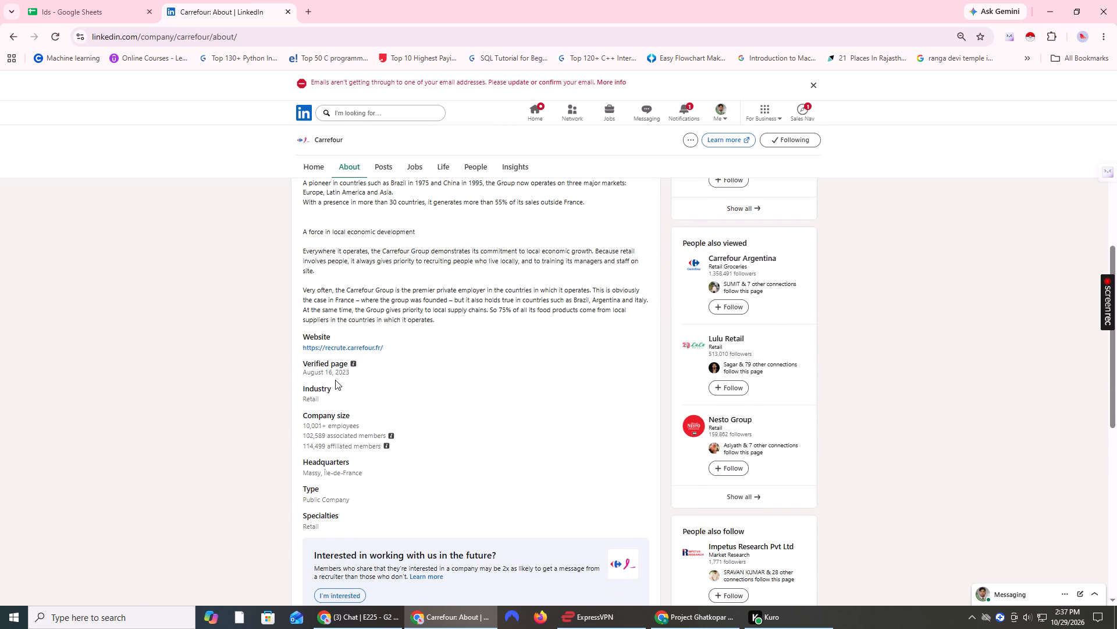
double_click(317, 397)
key("ctrl+c")
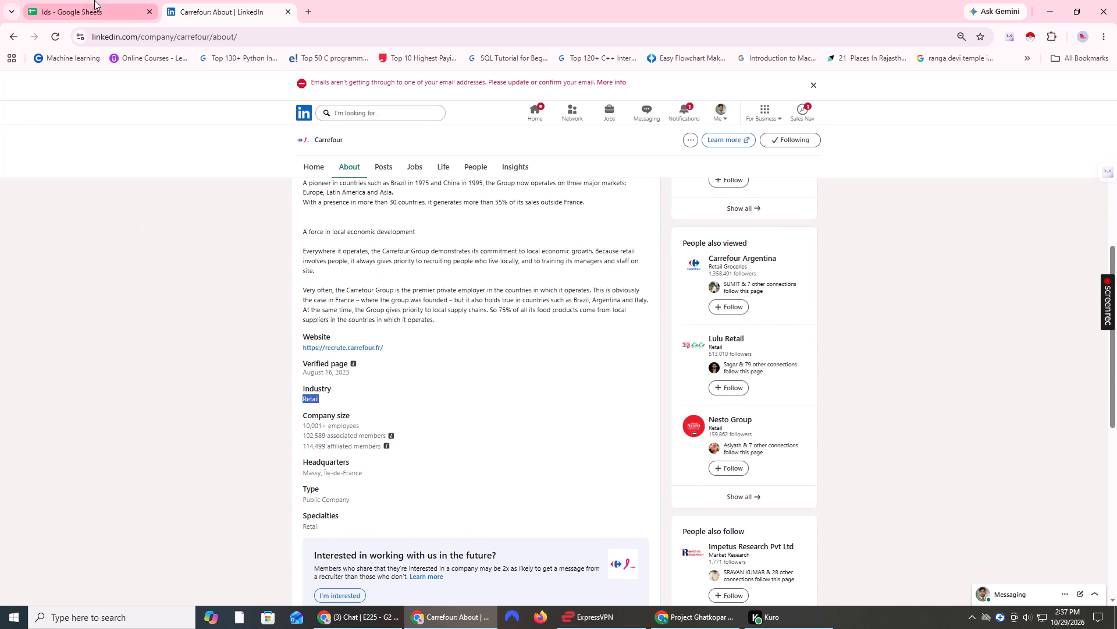
left_click(93, 0)
left_click(347, 328)
key("ctrl+v")
Copy Carrefour's specialties, Retail, from its About page into the Specialties cell of row 166.
left_click(255, 0)
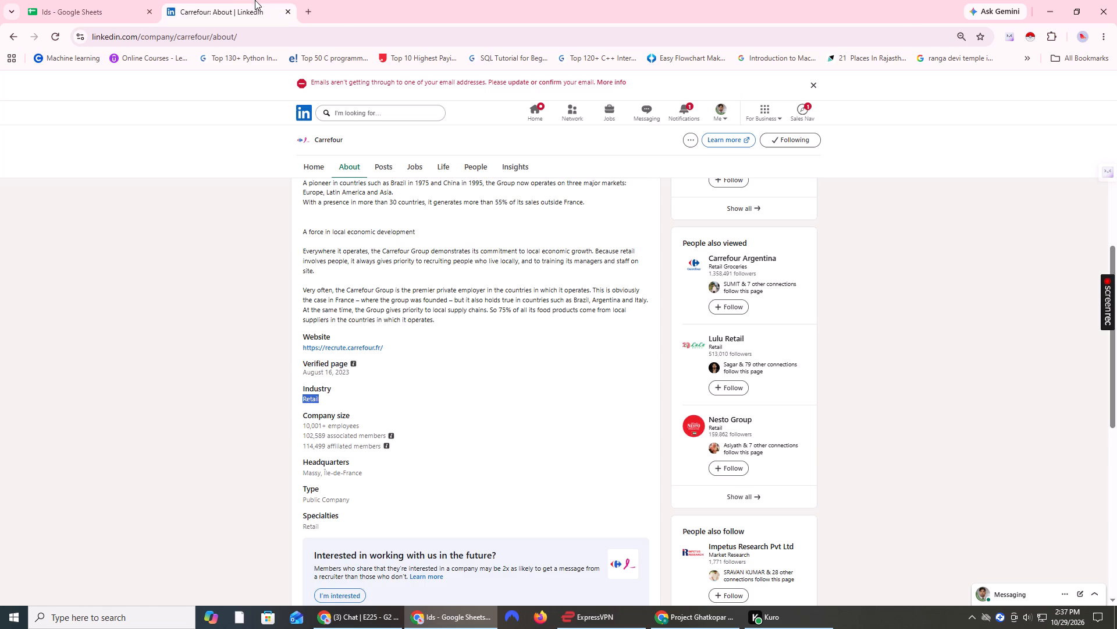
double_click(312, 529)
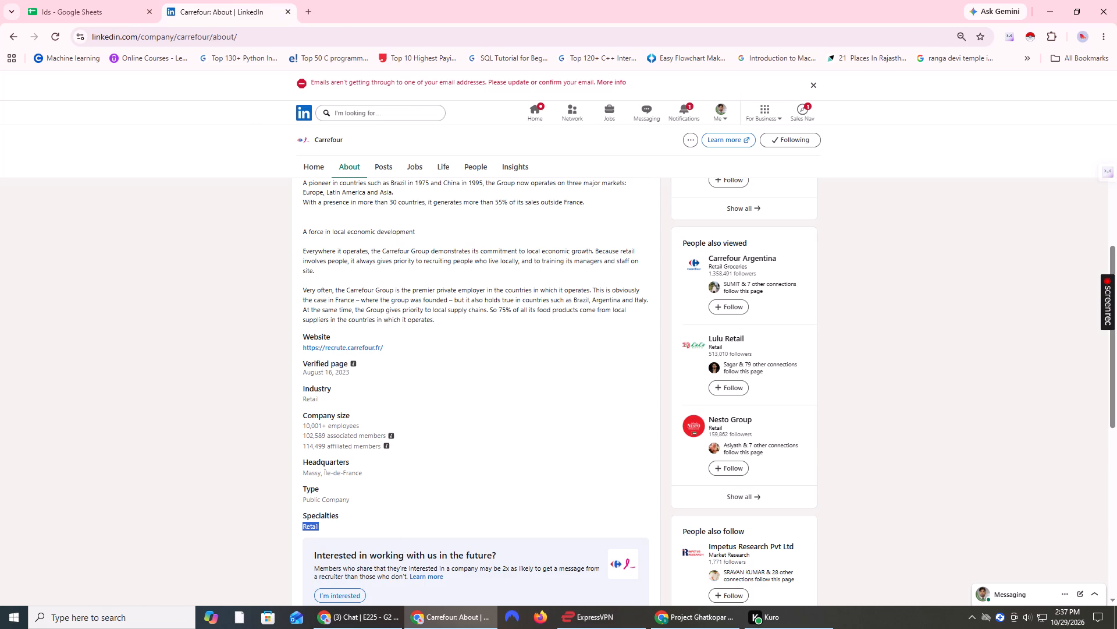
key("ctrl+c")
left_click(114, 0)
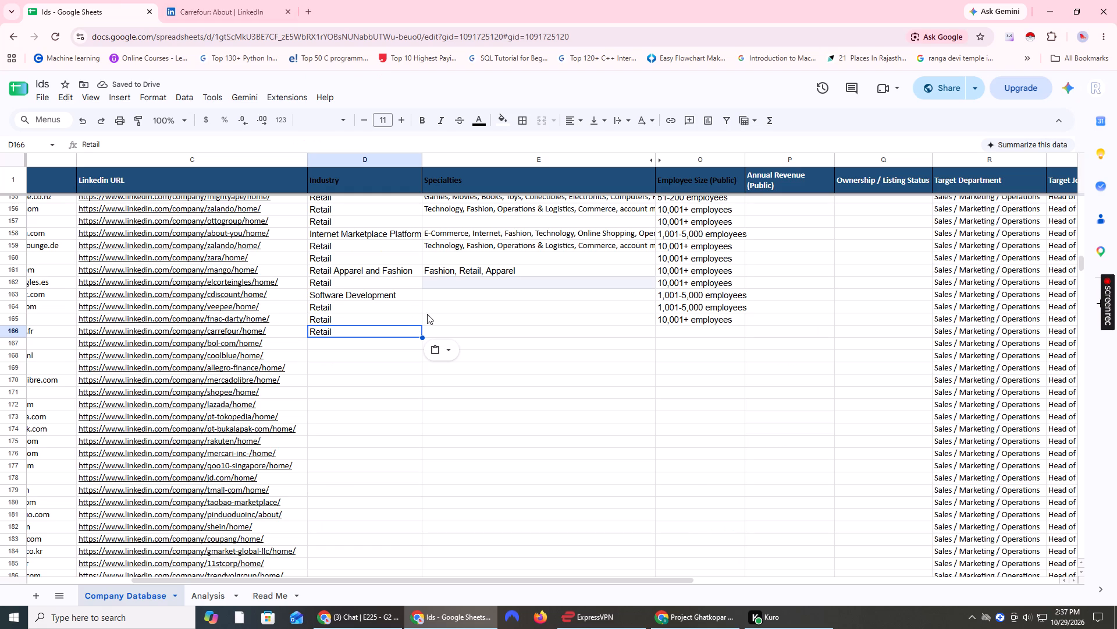
left_click(450, 333)
key("ctrl+v")
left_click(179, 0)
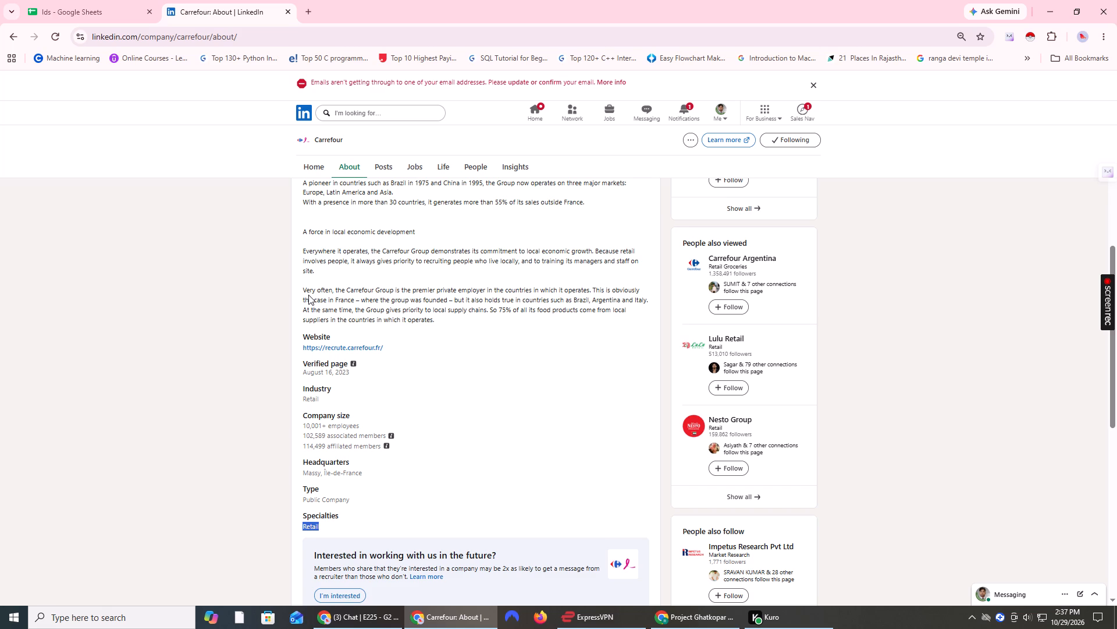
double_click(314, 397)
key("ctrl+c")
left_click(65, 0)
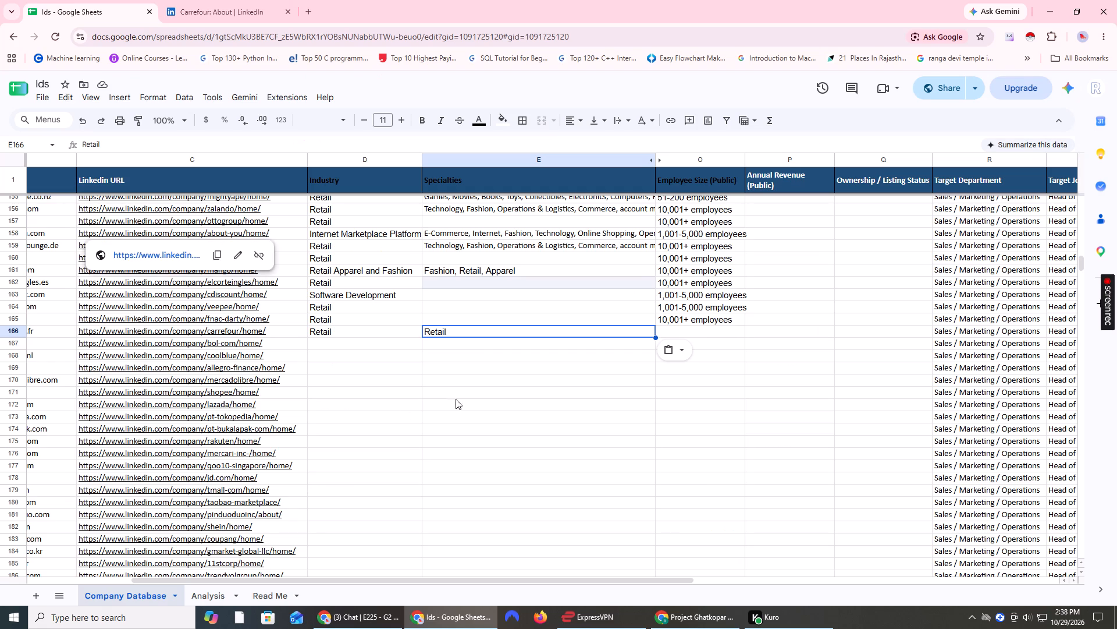
Copy Carrefour's company size, 10,001+ employees, from its About page into the Employee Size cell of row 166.
left_click(214, 0)
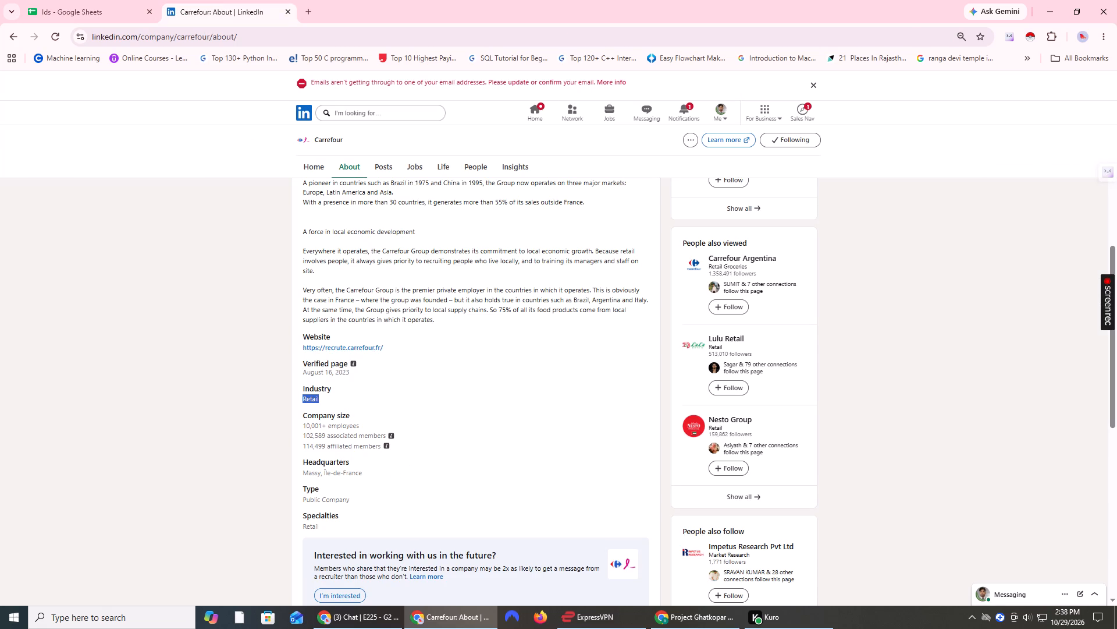
triple_click(323, 425)
key("ctrl+c")
left_click(106, 0)
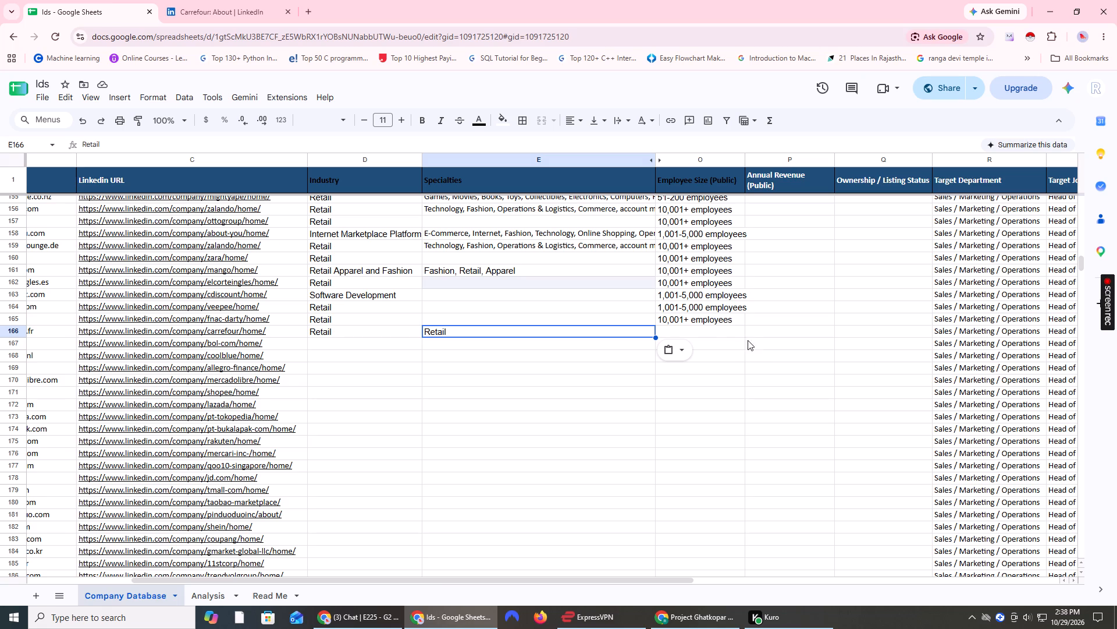
left_click(701, 333)
key("ctrl+v")
left_click(486, 356)
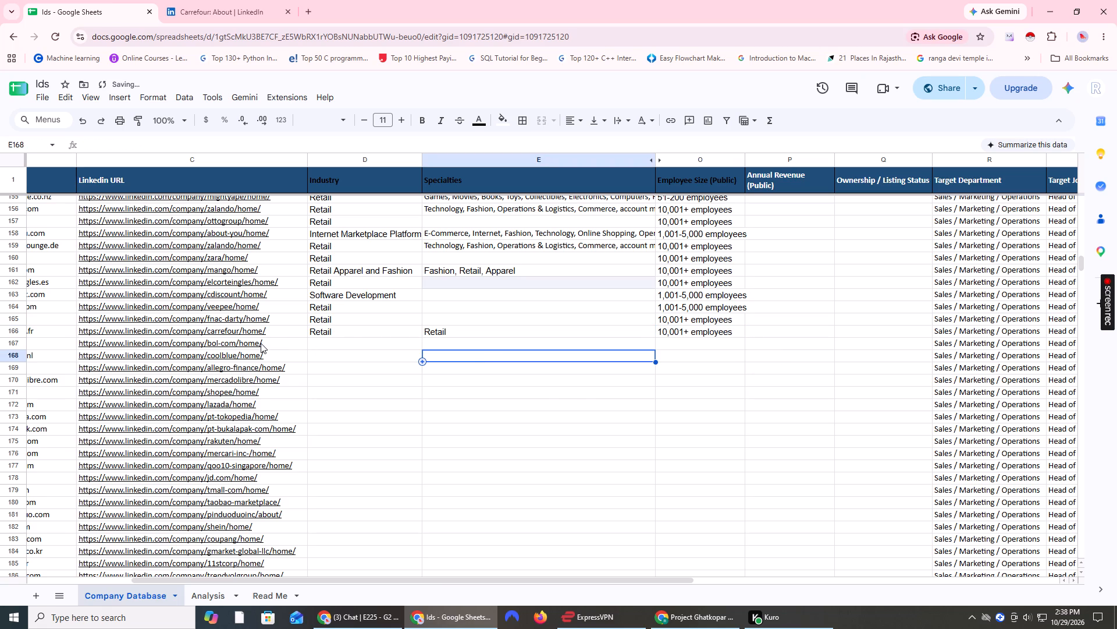
Open bol's LinkedIn page from the URL in row 167, close Carrefour's page and show bol's About page.
left_click(257, 343)
left_click(176, 362)
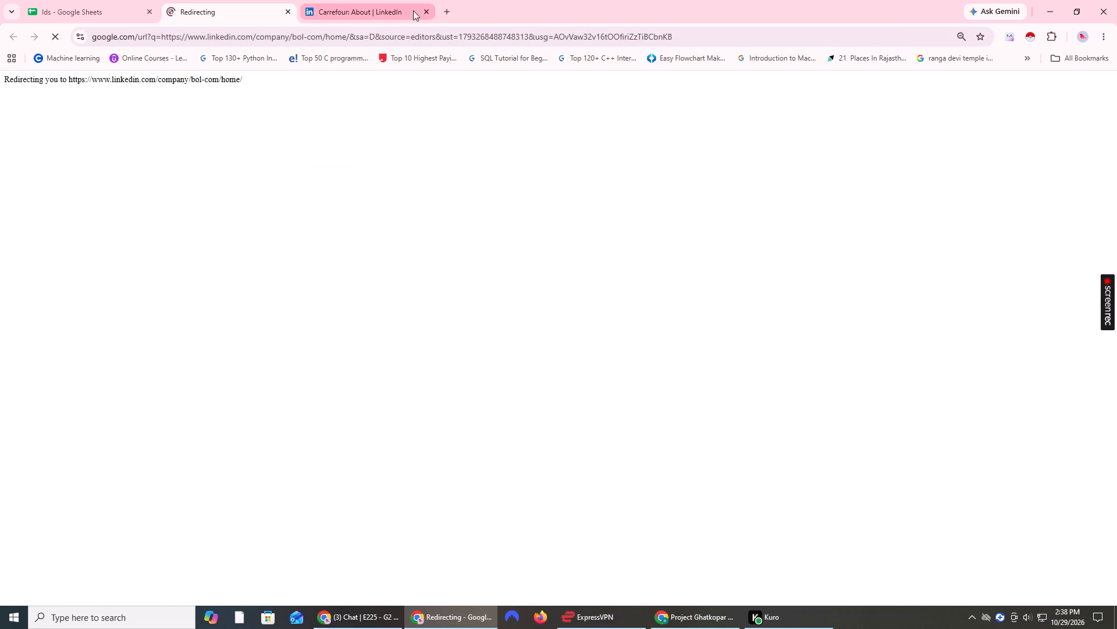
left_click(429, 10)
left_click(214, 0)
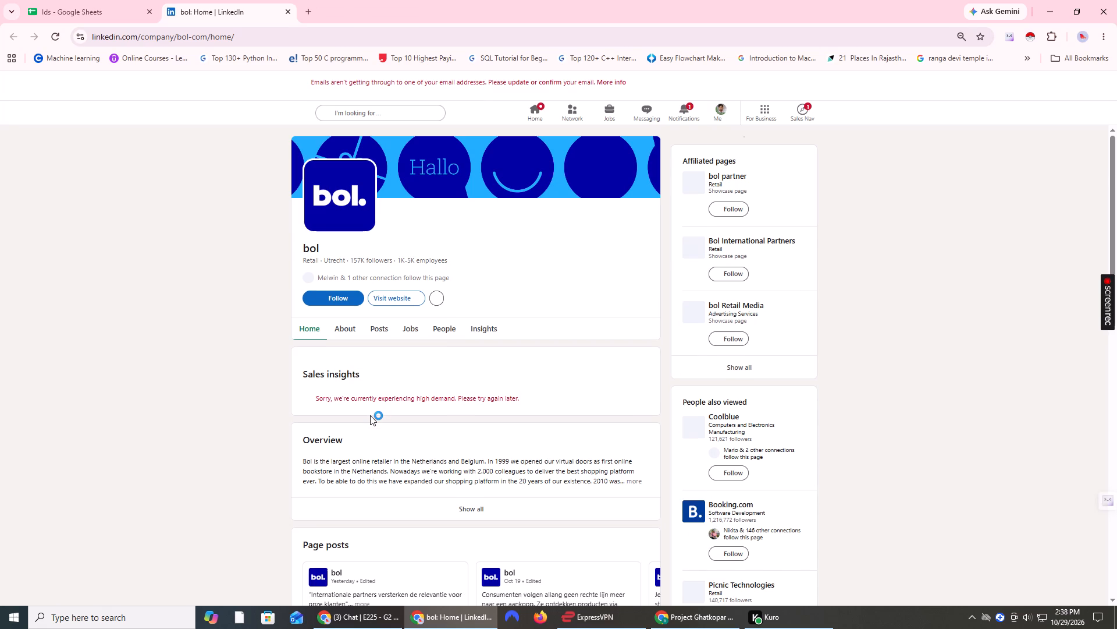
left_click(346, 335)
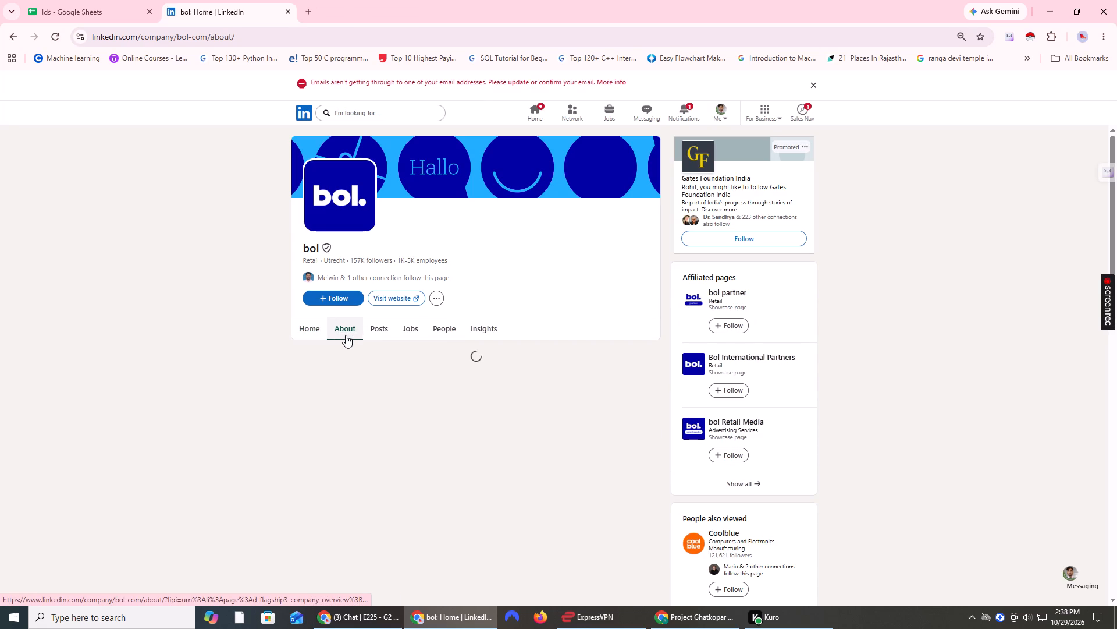
Copy bol's industry, Retail, from its About page into the Industry cell of row 167.
scroll(371, 361, "down", 3)
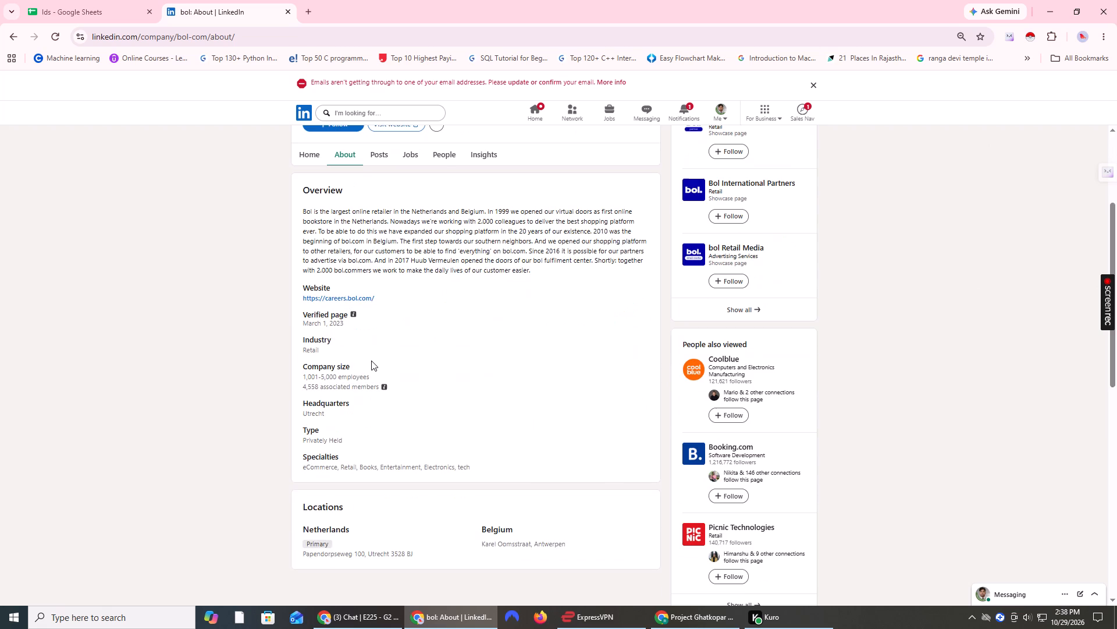
double_click(313, 351)
key("ctrl+c")
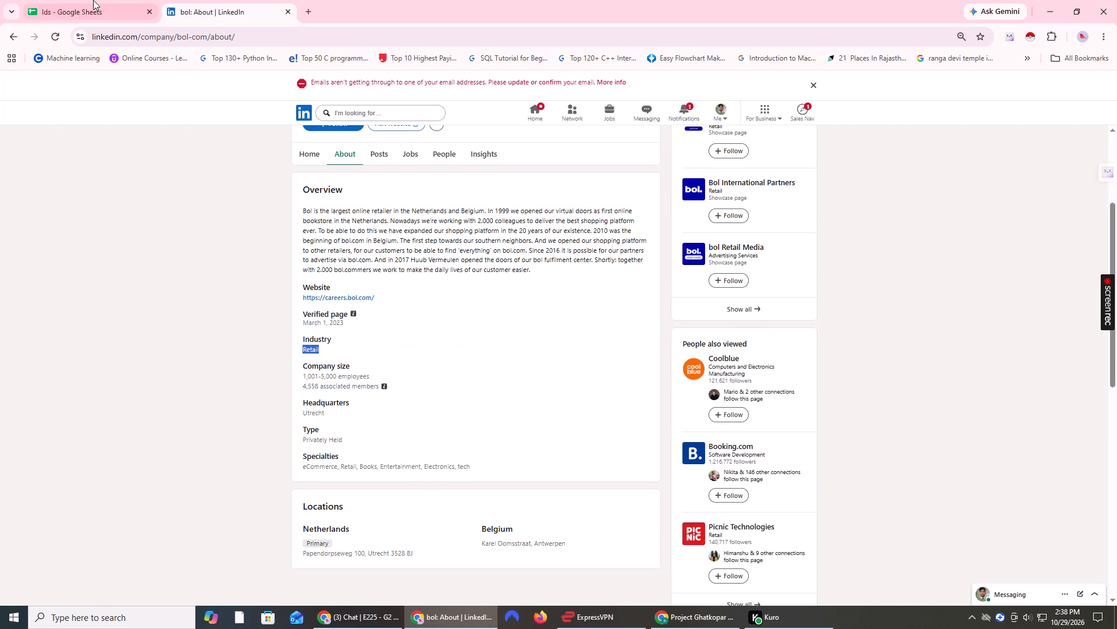
left_click(94, 0)
left_click(346, 344)
key("ctrl+v")
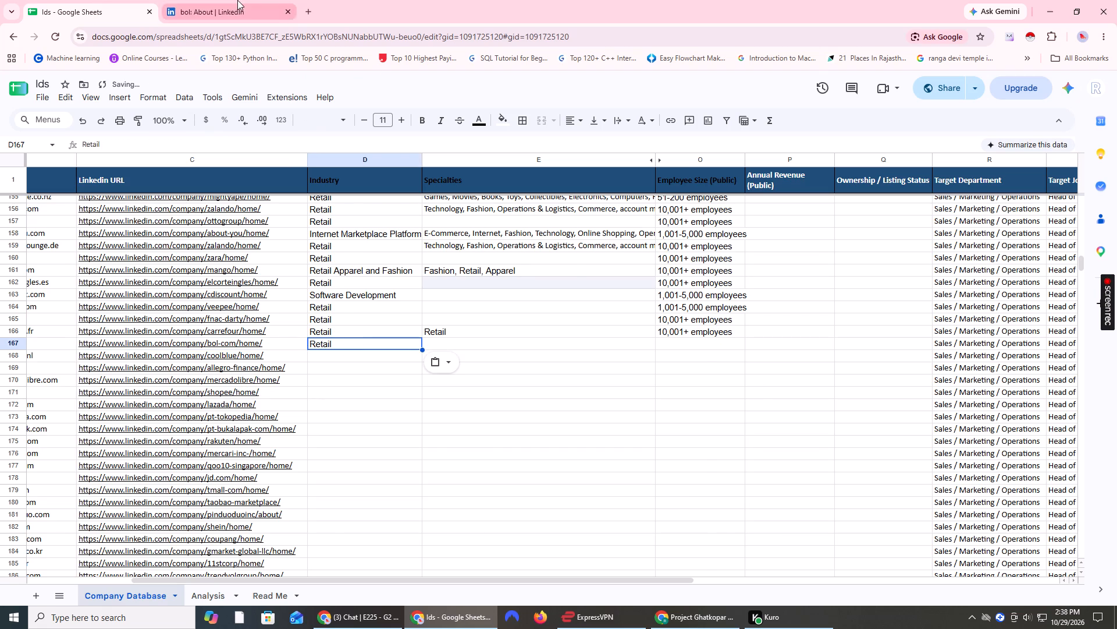
Copy bol's company size, 1,001-5,000 employees, from its About page into the Employee Size cell of row 167.
left_click(237, 0)
triple_click(322, 378)
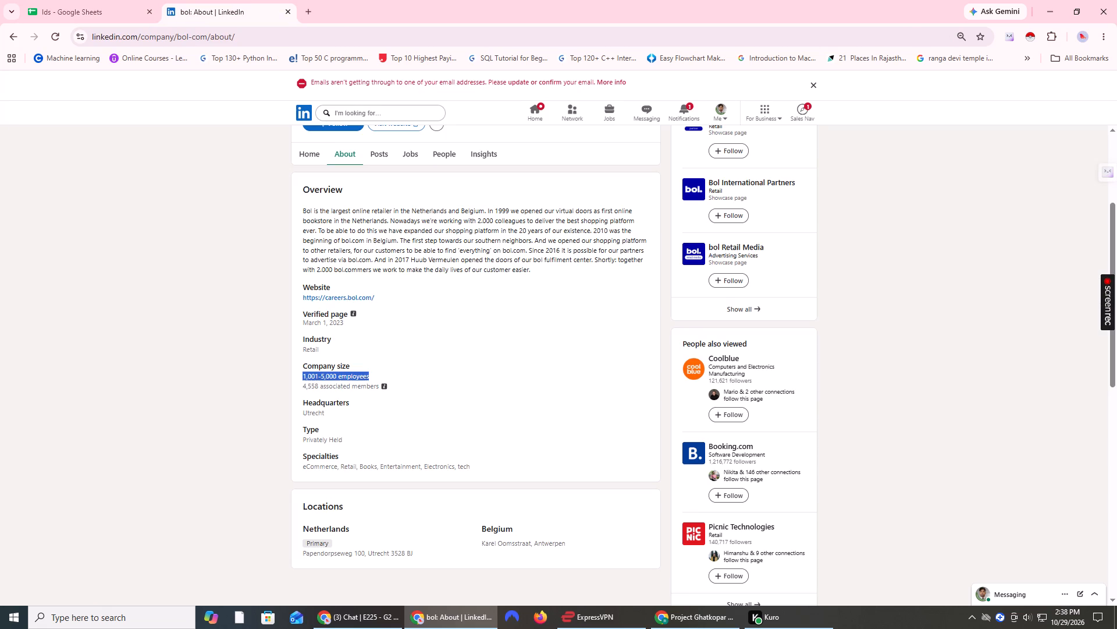
key("ctrl+c")
left_click(111, 0)
left_click(673, 344)
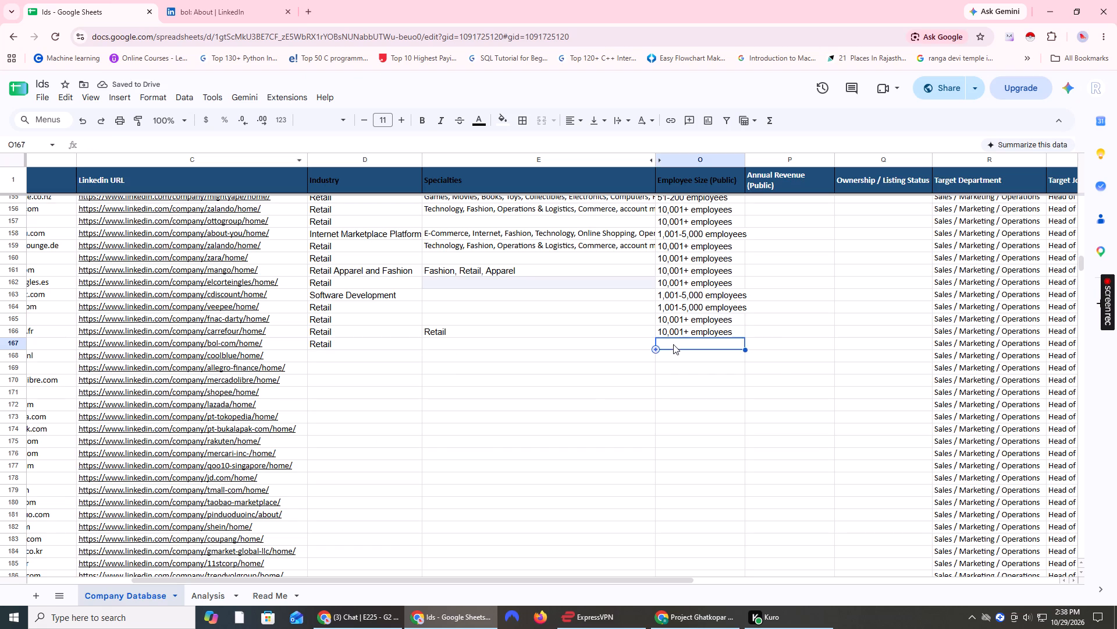
key("ctrl+v")
Copy bol's specialties, eCommerce, Retail, Books, Entertainment, Electronics, tech, from its About page into the Specialties cell of row 167.
left_click(260, 0)
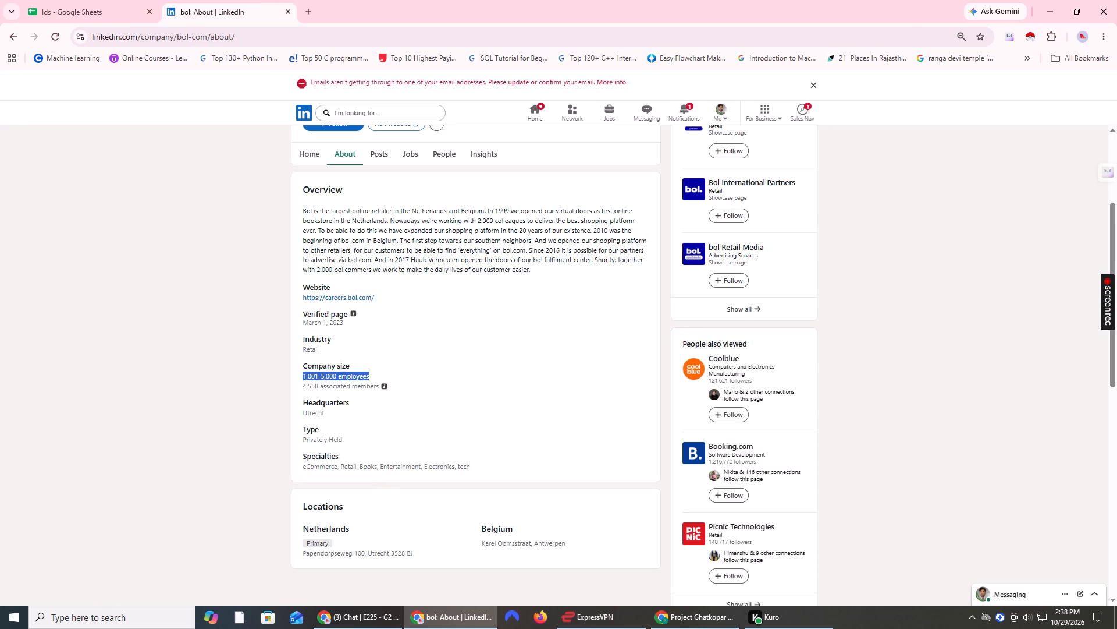
triple_click(378, 468)
key("ctrl+c")
left_click(86, 0)
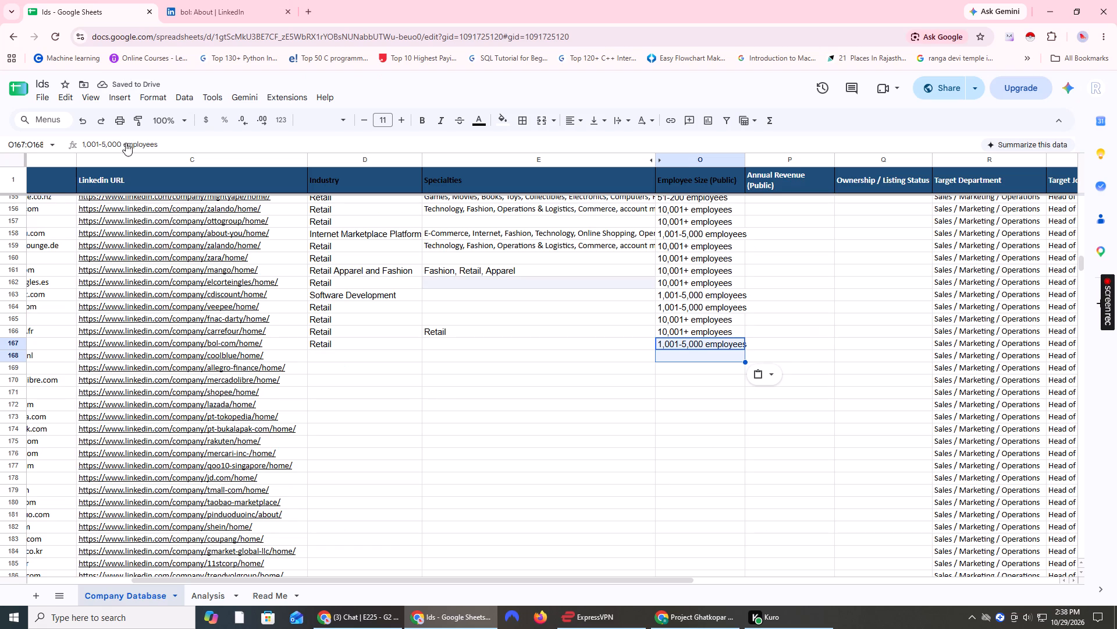
left_click(439, 349)
key("ctrl+v")
left_click(360, 363)
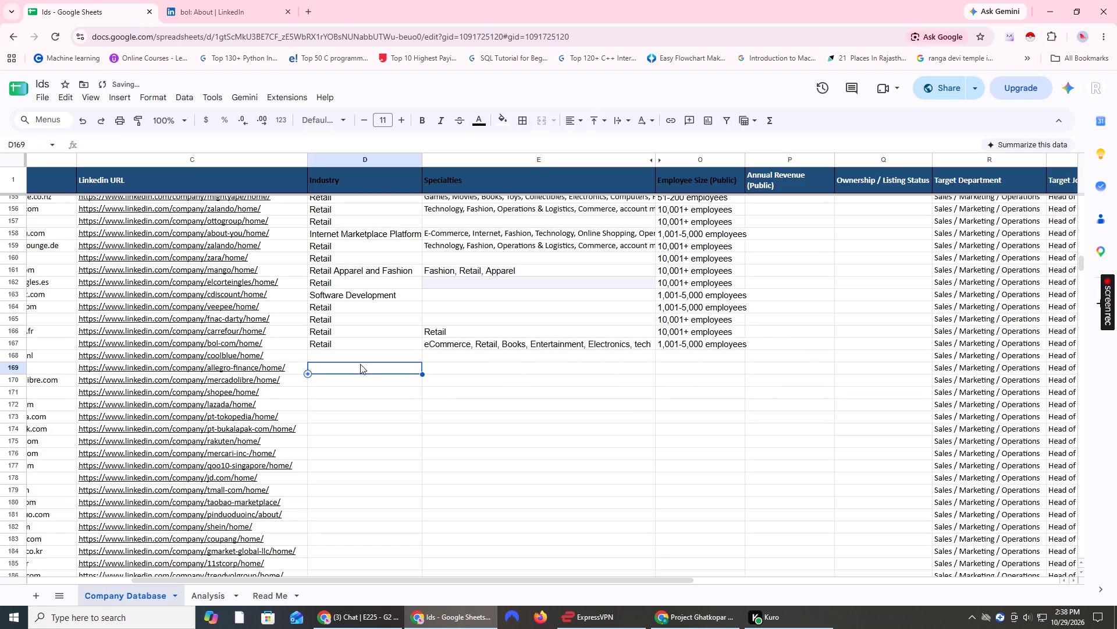
Open Coolblue's LinkedIn page from the URL in row 168, close bol's page, follow Coolblue and show its About page.
left_click(244, 352)
left_click(177, 377)
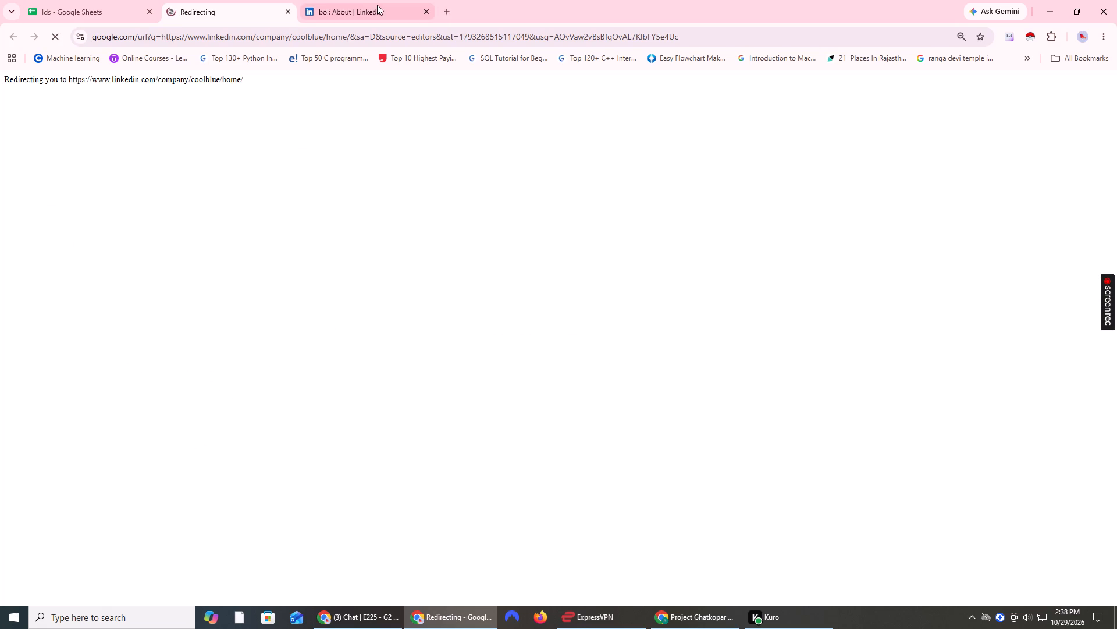
left_click(427, 12)
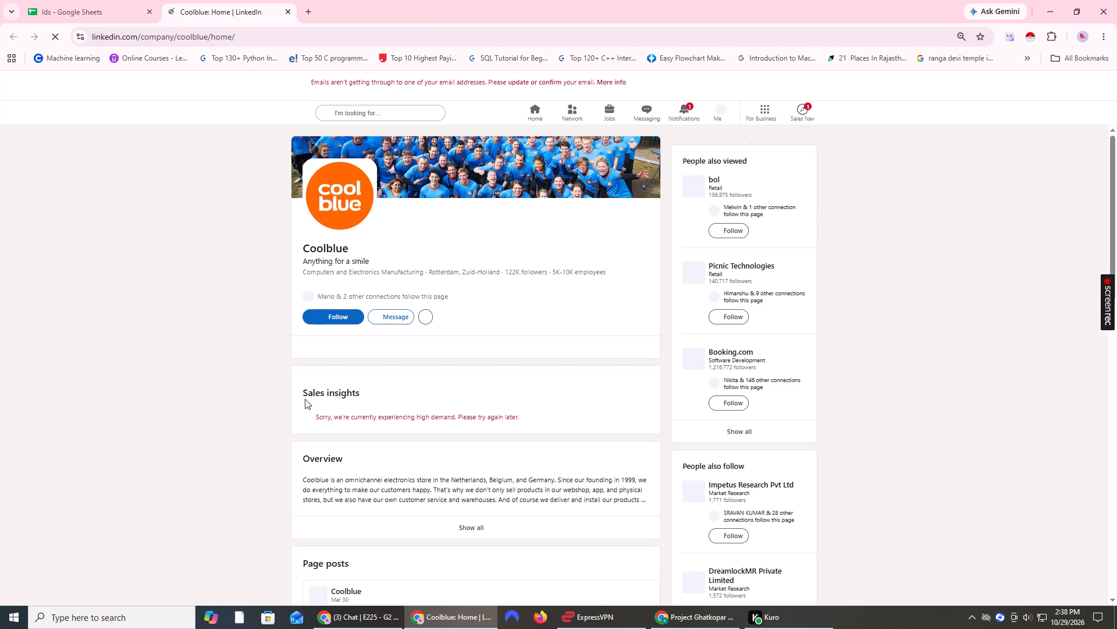
left_click(332, 314)
left_click(348, 336)
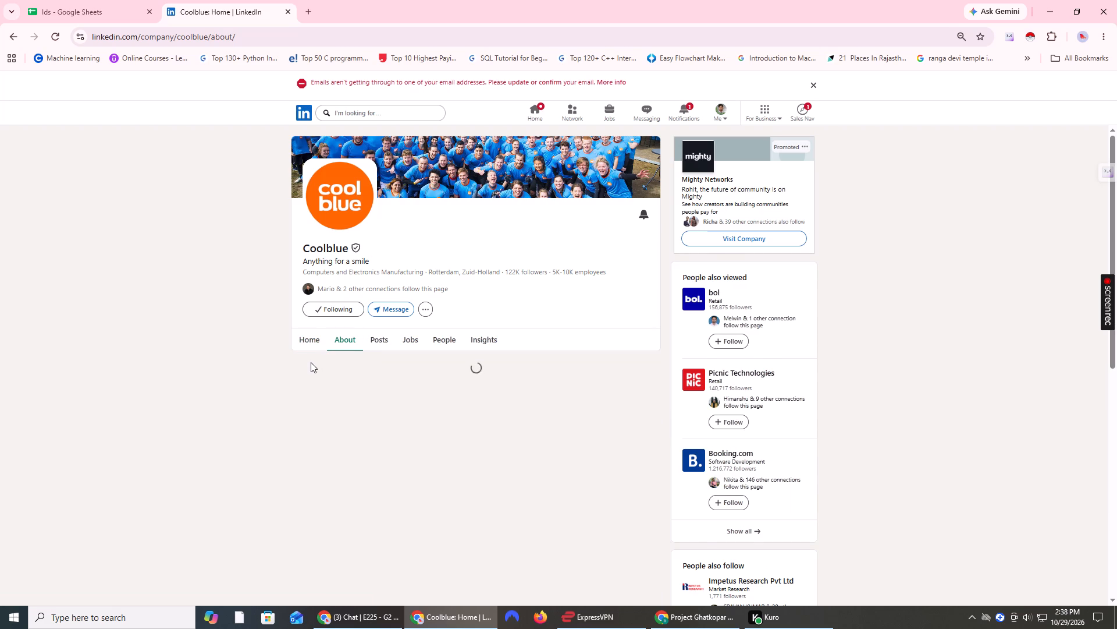
scroll(311, 361, "down", 4)
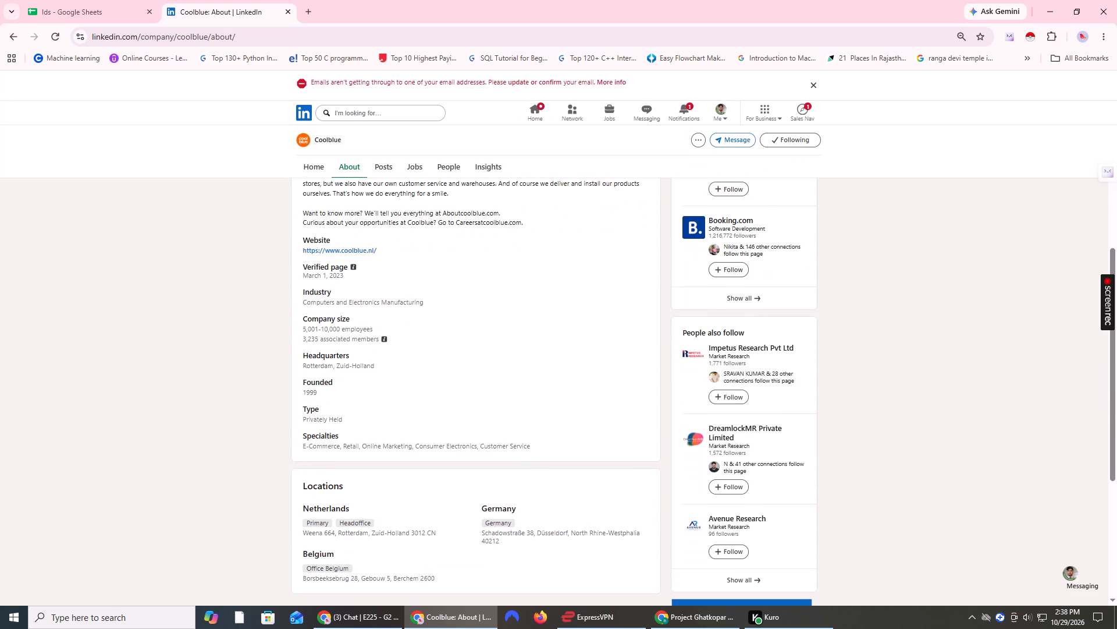
Copy Coolblue's industry, Computers and Electronics Manufacturing, from its About page into the Industry cell of row 168.
triple_click(335, 304)
key("ctrl+c")
left_click(133, 0)
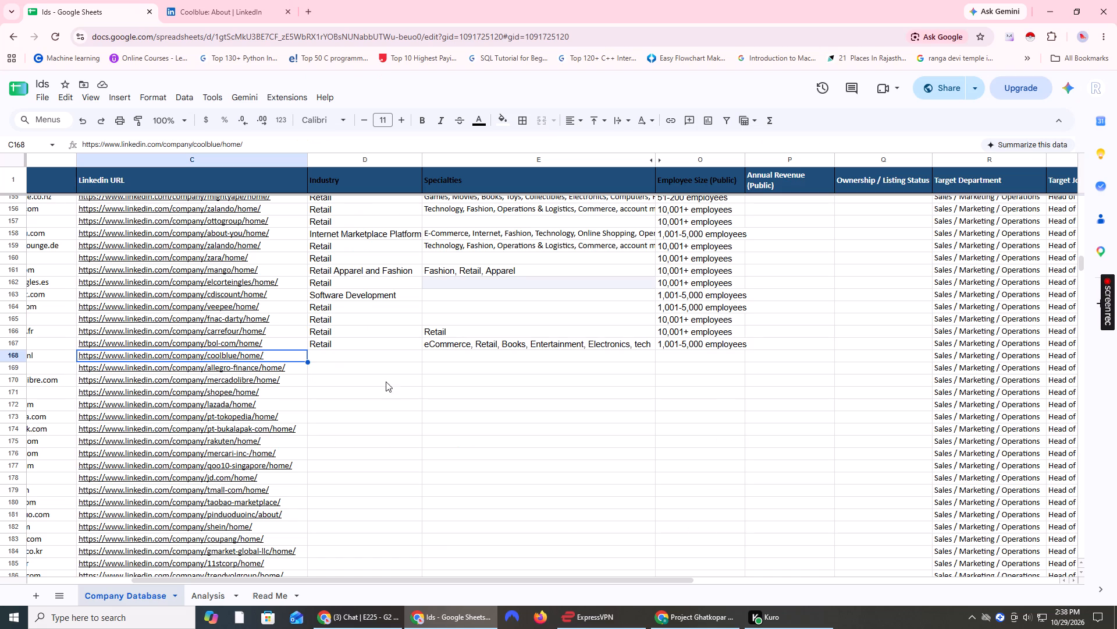
left_click(336, 362)
key("ctrl+v")
Copy Coolblue's company size, 5,001-10,000 employees, from its About page into the Employee Size cell of row 168.
left_click(220, 0)
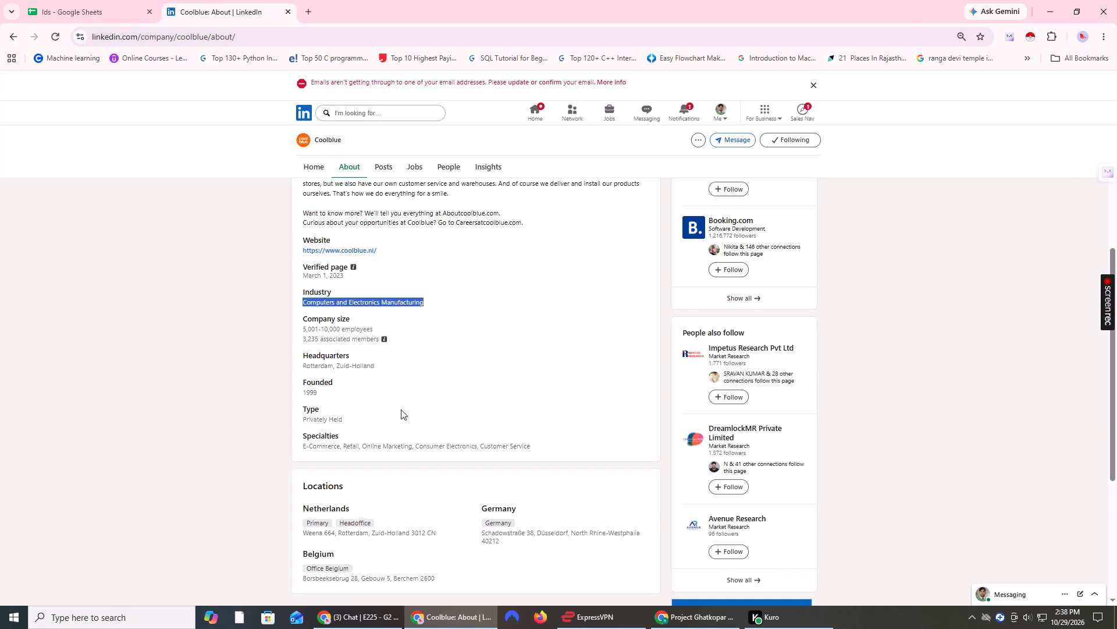
triple_click(327, 328)
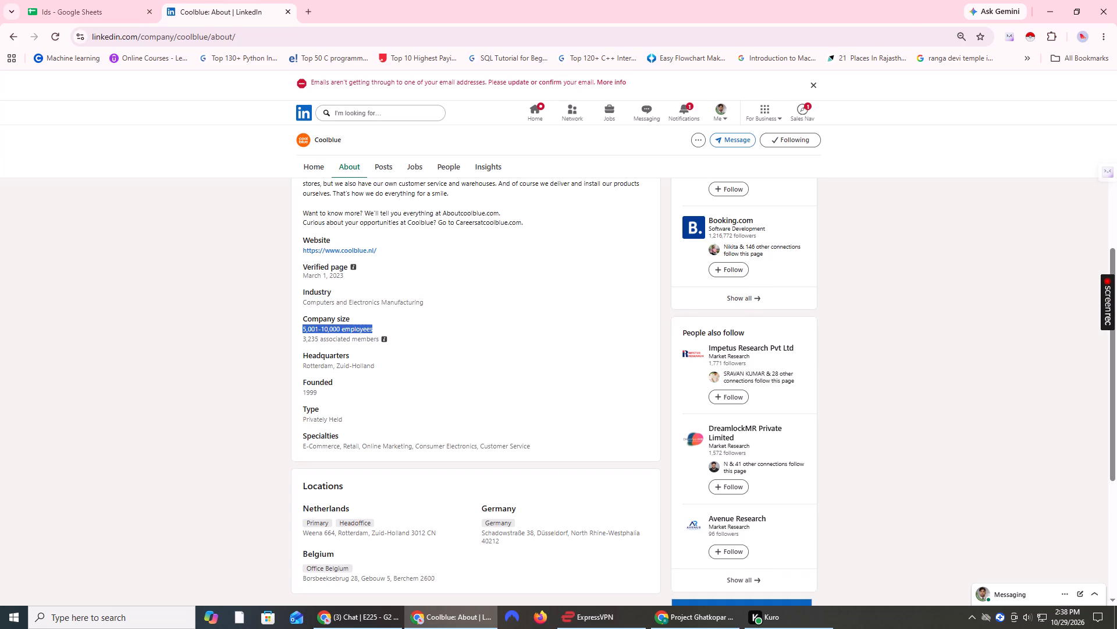
key("ctrl+c")
left_click(126, 1)
left_click(696, 355)
key("ctrl+v")
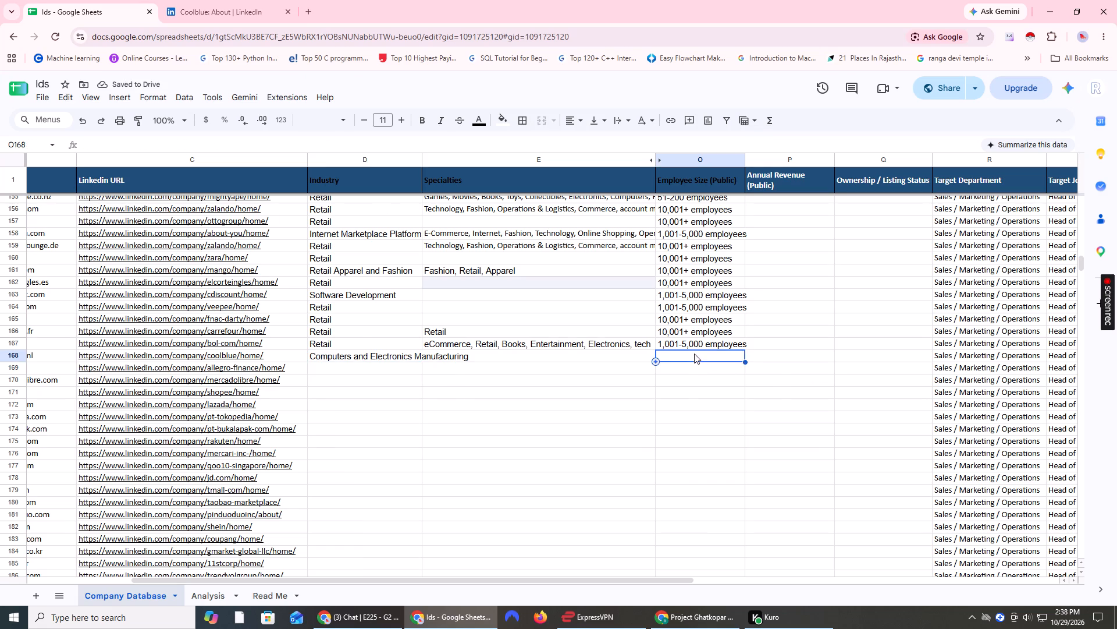
Copy Coolblue's specialties, E-Commerce, Retail, Online Marketing, Consumer Electronics, Customer Service, from its About page as plain text into the Specialties cell of row 168.
left_click(260, 0)
triple_click(357, 446)
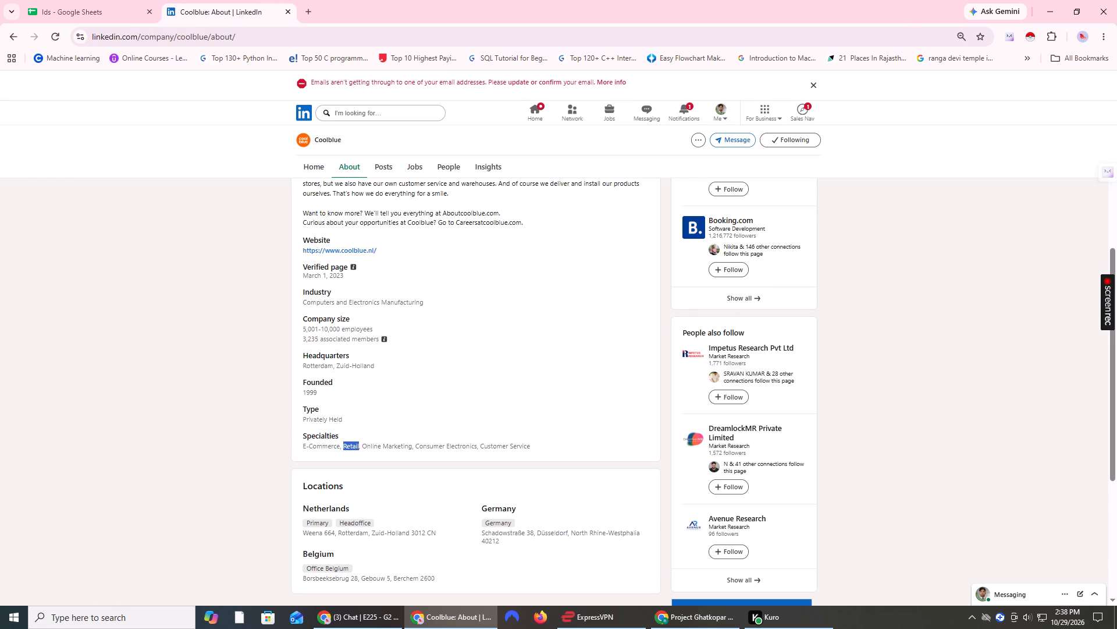
key("ctrl+c")
left_click(93, 0)
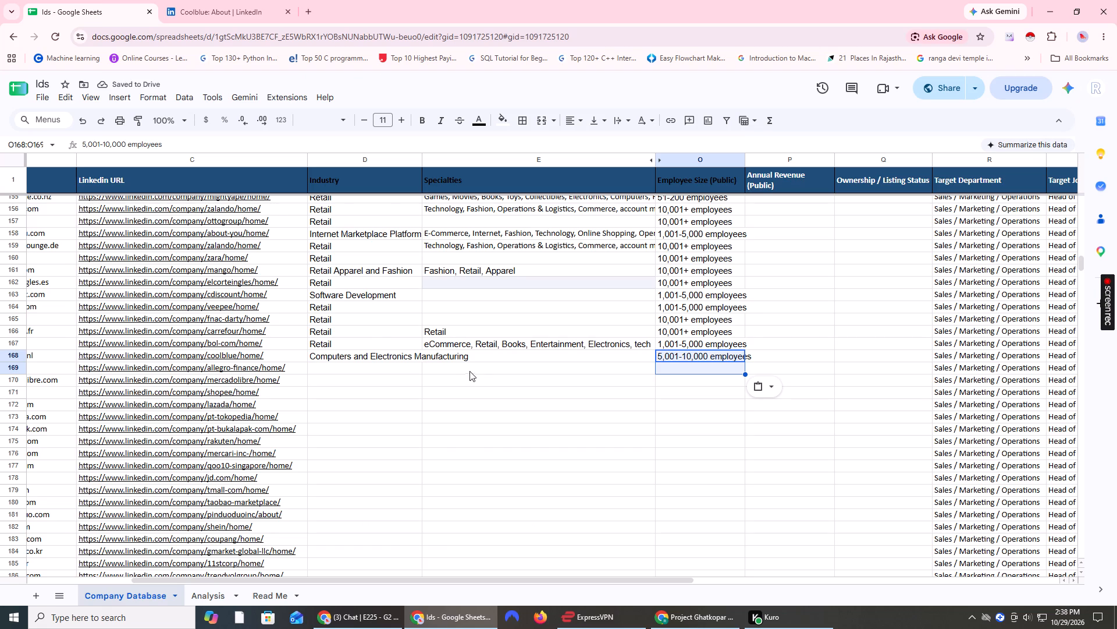
left_click(466, 361)
key("ctrl+v")
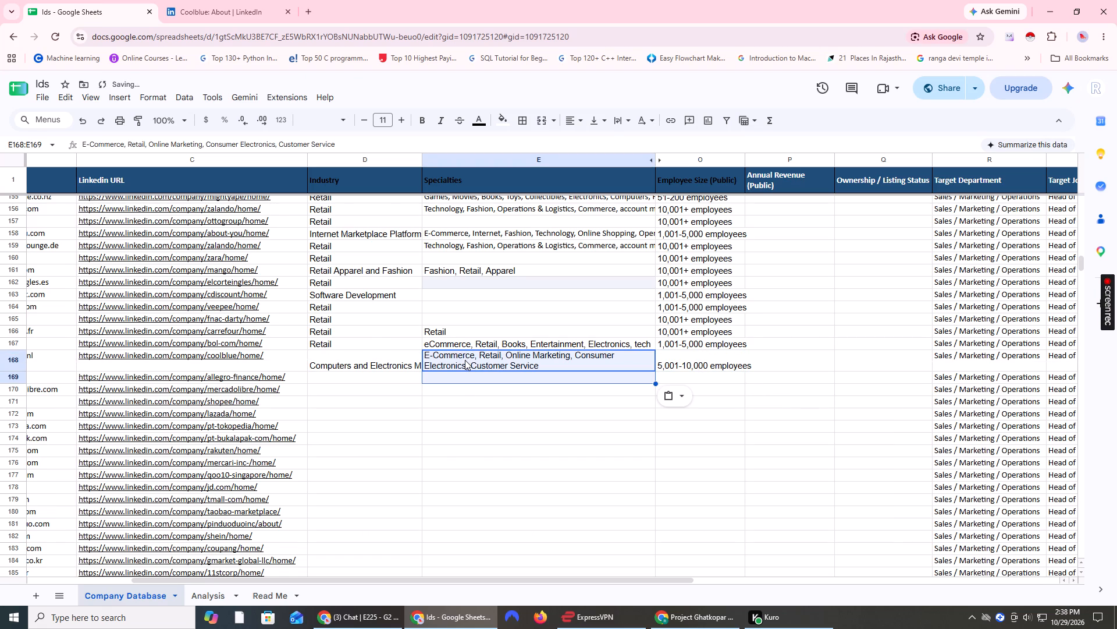
key("ctrl+z")
left_click(315, 0)
key("ctrl+v")
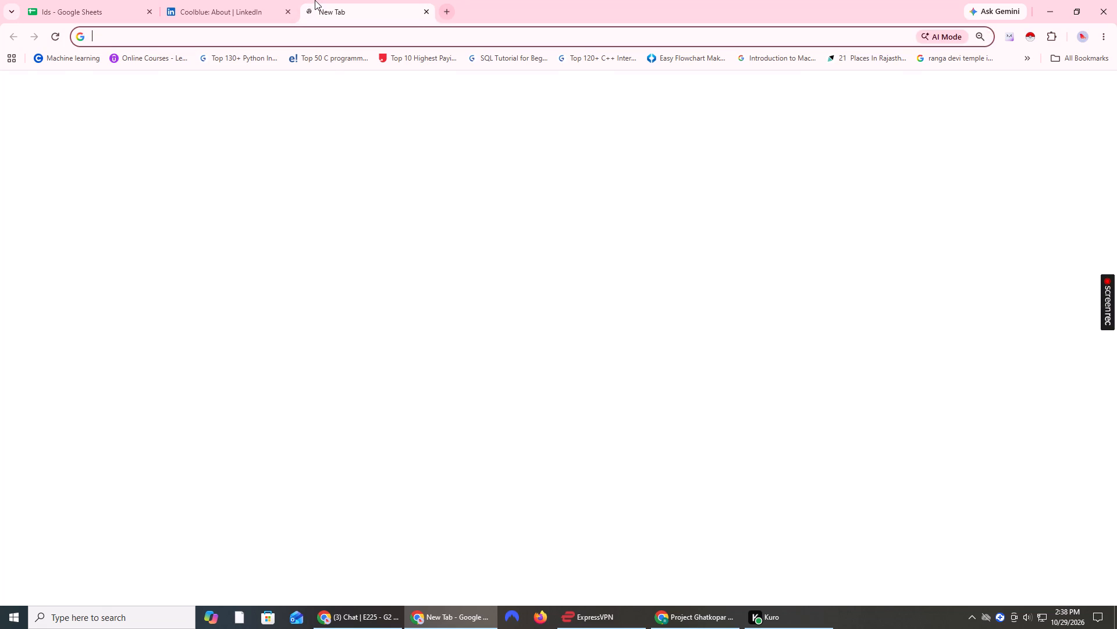
key("ctrl+a")
key("ctrl+c")
left_click(62, 0)
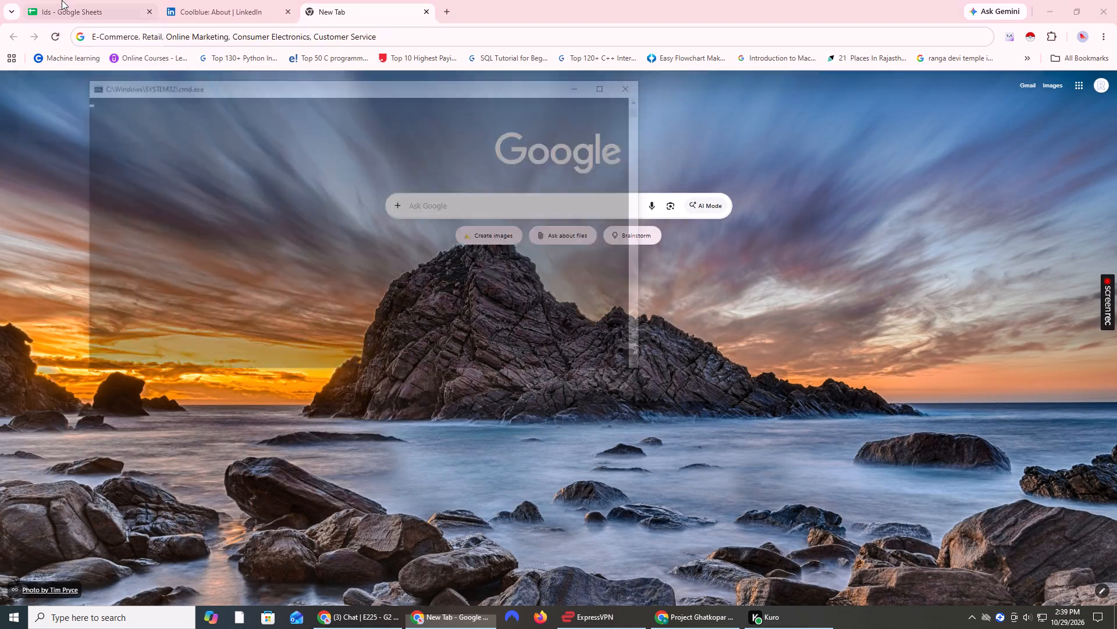
double_click(465, 357)
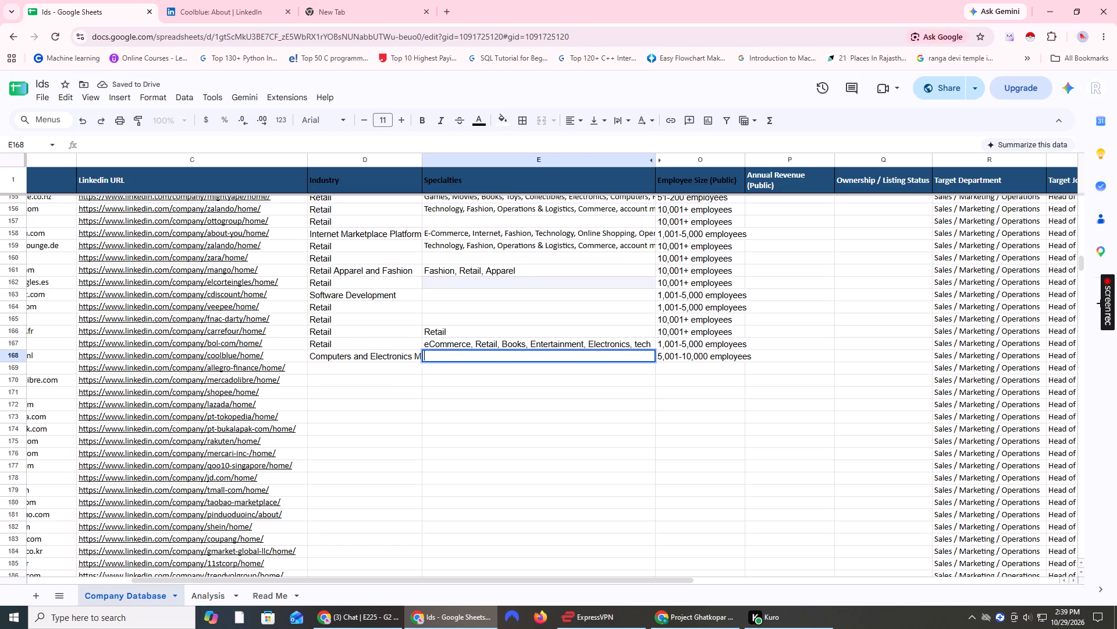
key("ctrl+v")
key("Return")
left_click(456, 412)
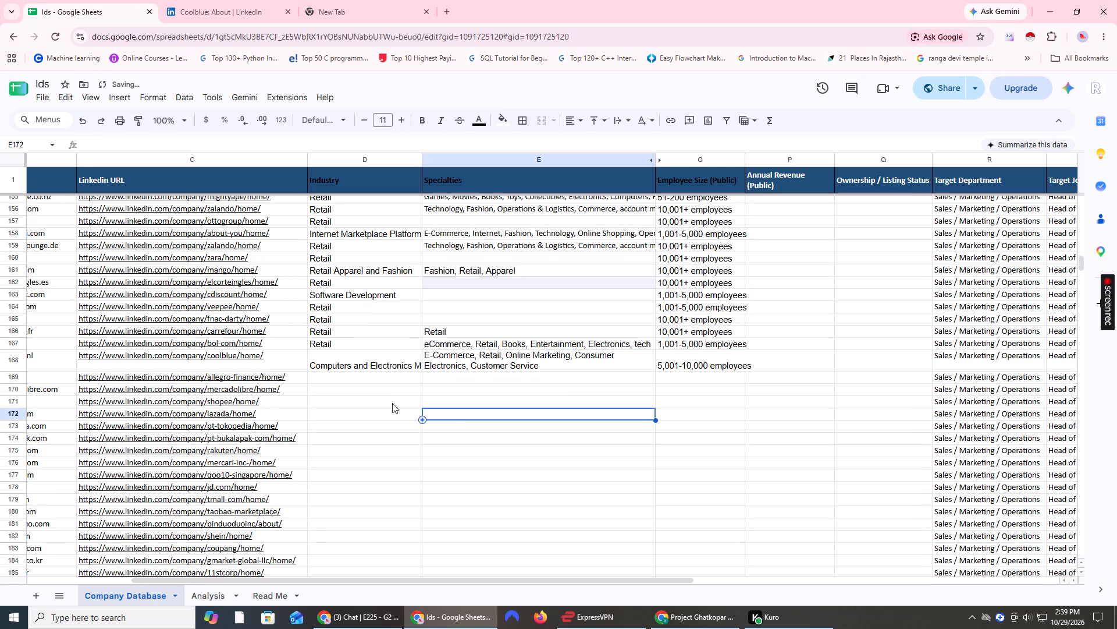
Open Allegro's LinkedIn page from the URL in row 169, close Coolblue's page and the blank tab, and show Allegro's About page.
left_click(245, 379)
left_click(172, 397)
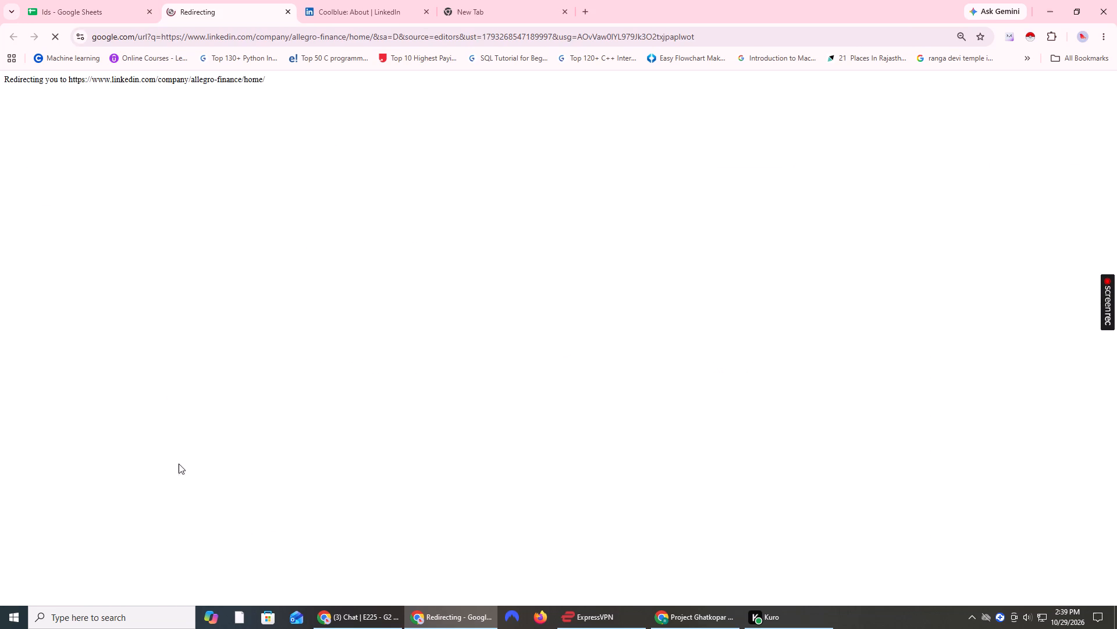
left_click(423, 14)
left_click(424, 14)
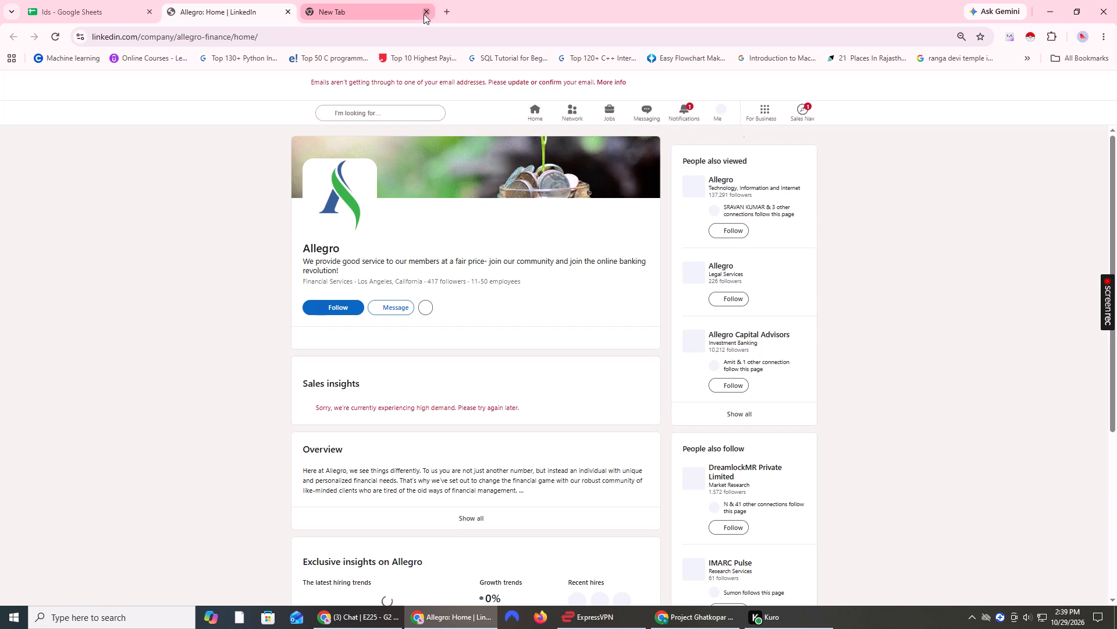
left_click(263, 0)
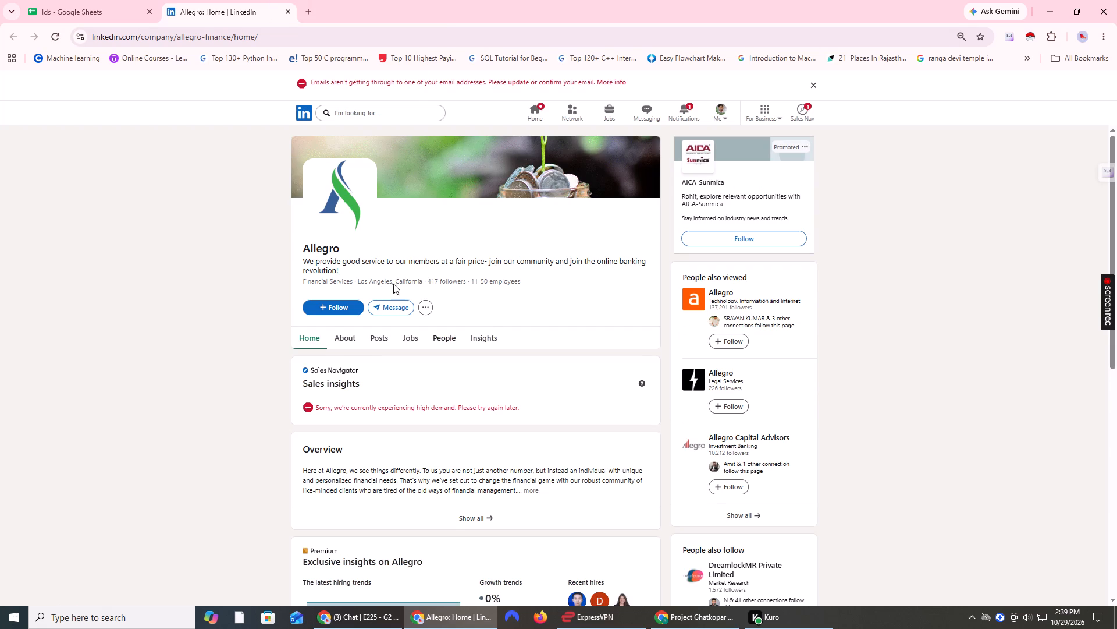
left_click(357, 332)
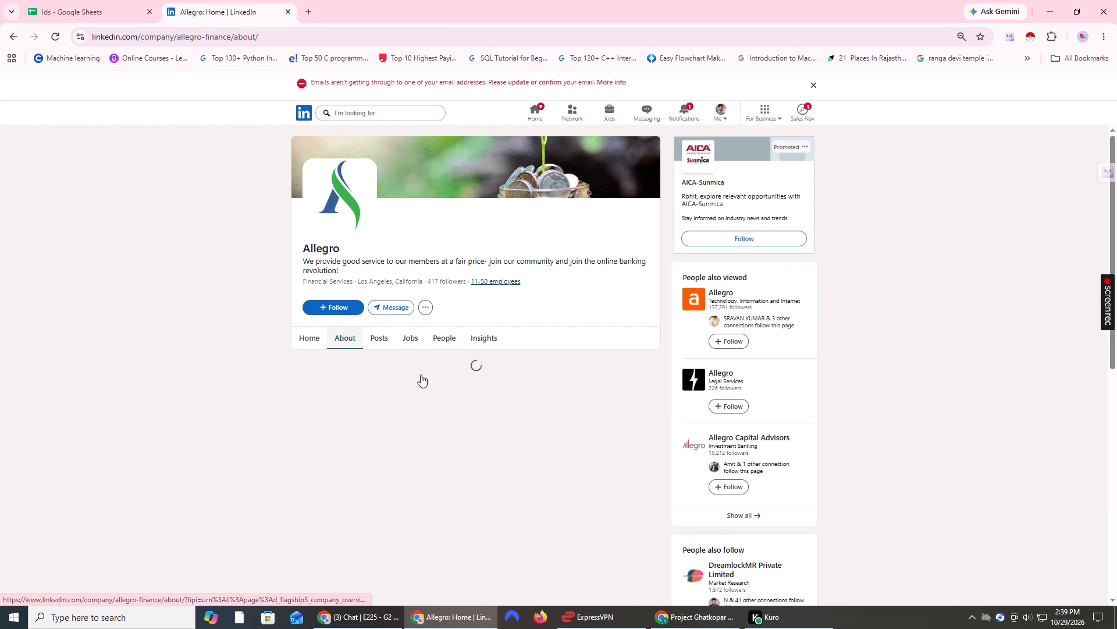
scroll(406, 376, "down", 3)
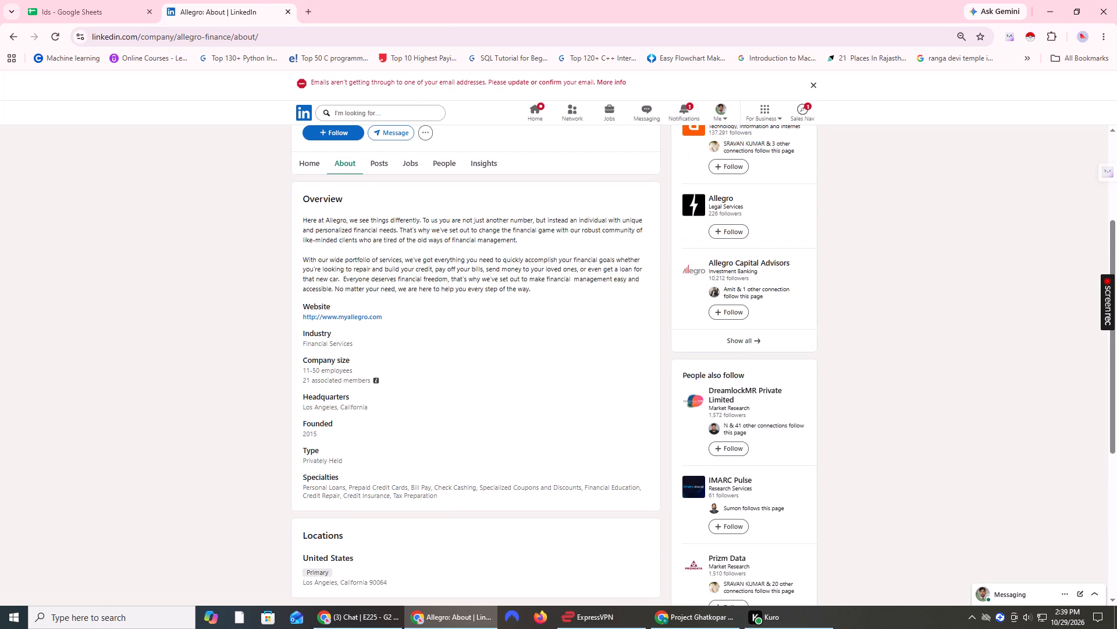
Copy Allegro's industry, Financial Services, from its About page into the Industry cell of row 169.
triple_click(322, 344)
key("ctrl+c")
left_click(50, 0)
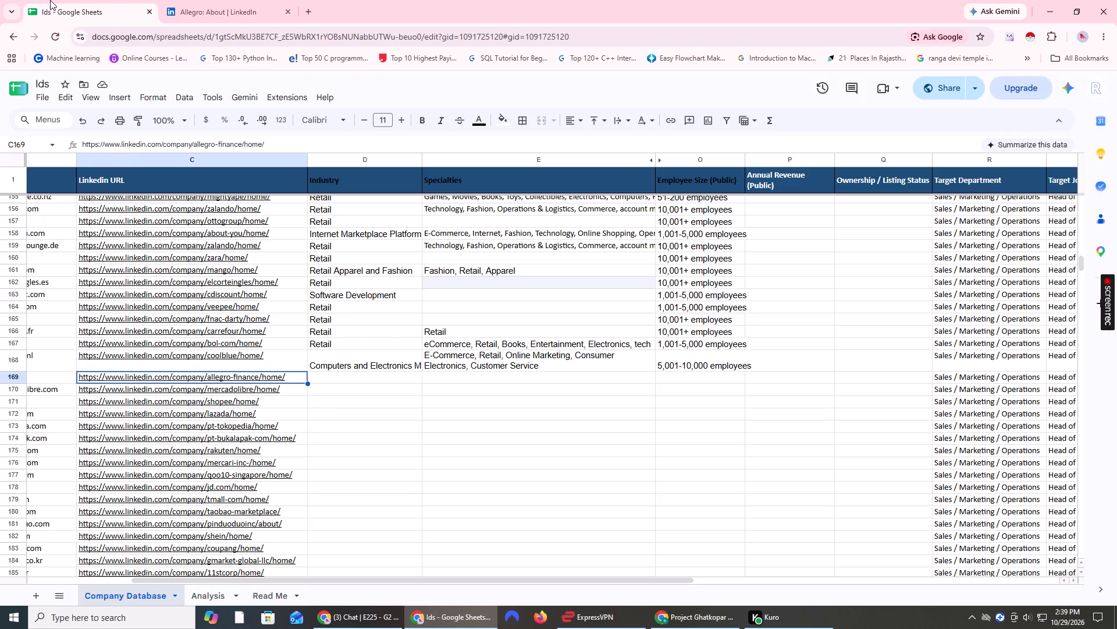
left_click(333, 380)
key("ctrl+v")
Copy Allegro's company size, 11-50 employees, from its About page into the Employee Size cell of row 169.
left_click(170, 0)
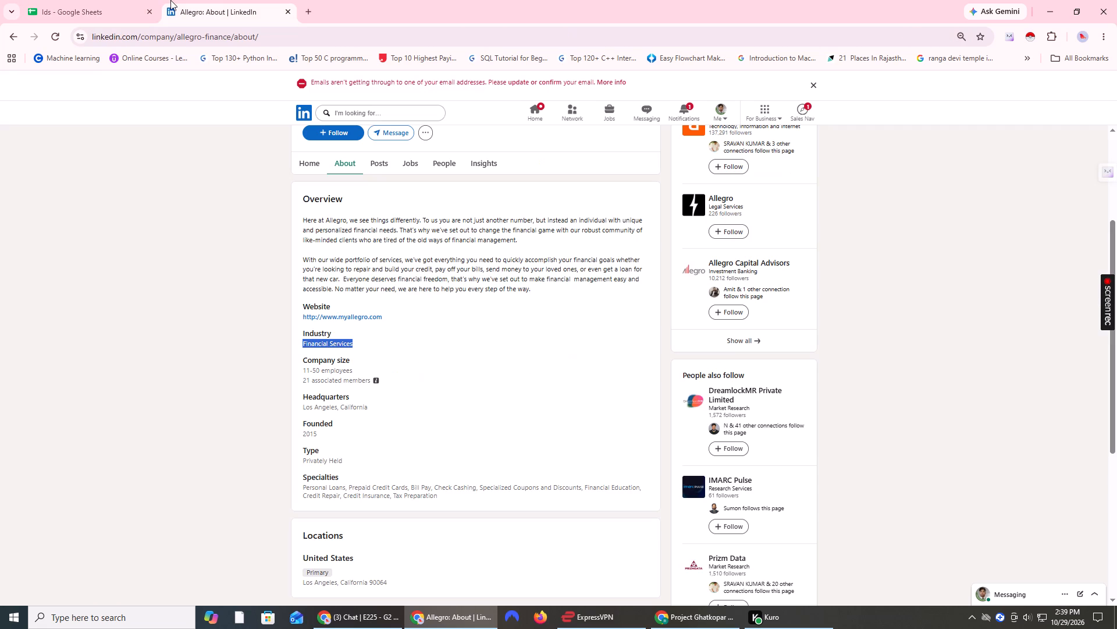
triple_click(328, 371)
key("ctrl+c")
left_click(83, 0)
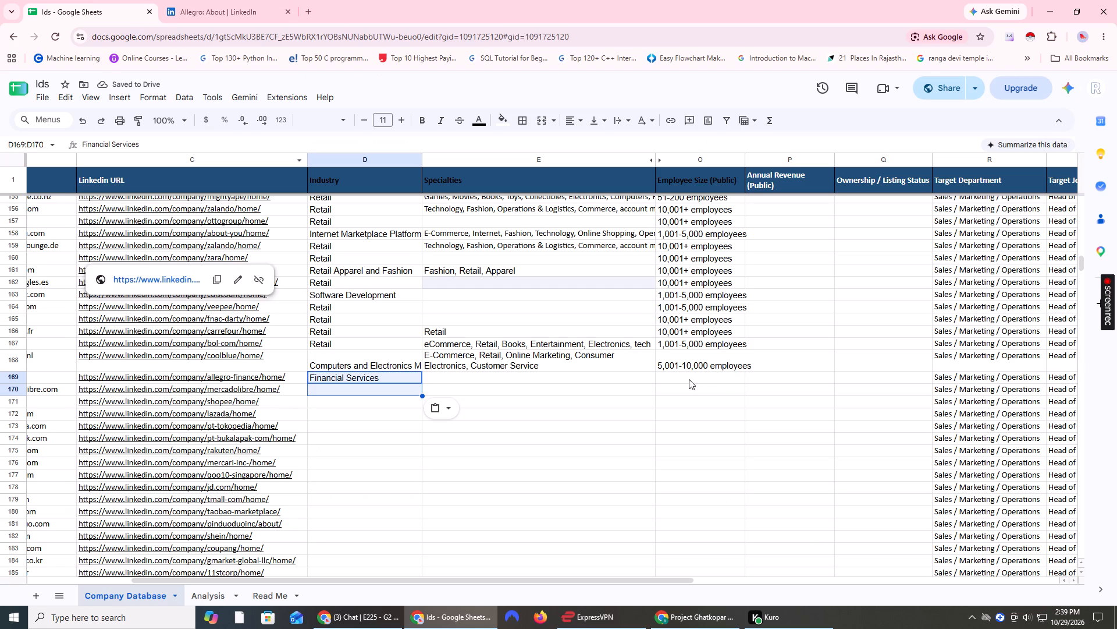
left_click(689, 379)
key("ctrl+v")
Copy Allegro's full specialties list, Personal Loans through Tax Preparation, from its About page as plain text into the Specialties cell of row 169.
left_click(216, 0)
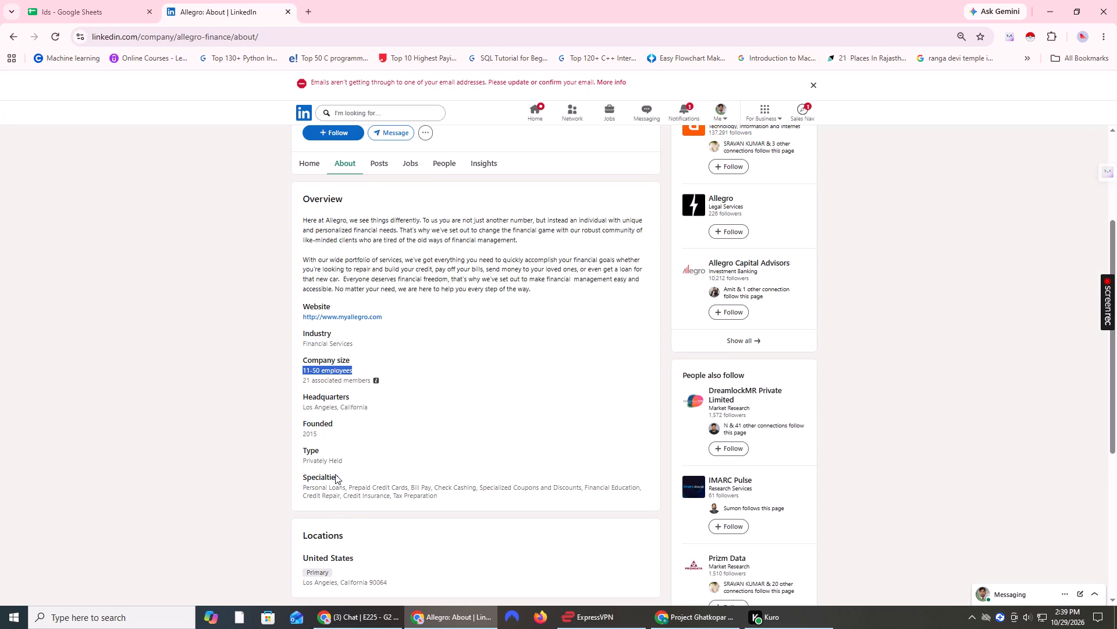
triple_click(340, 494)
key("ctrl+c")
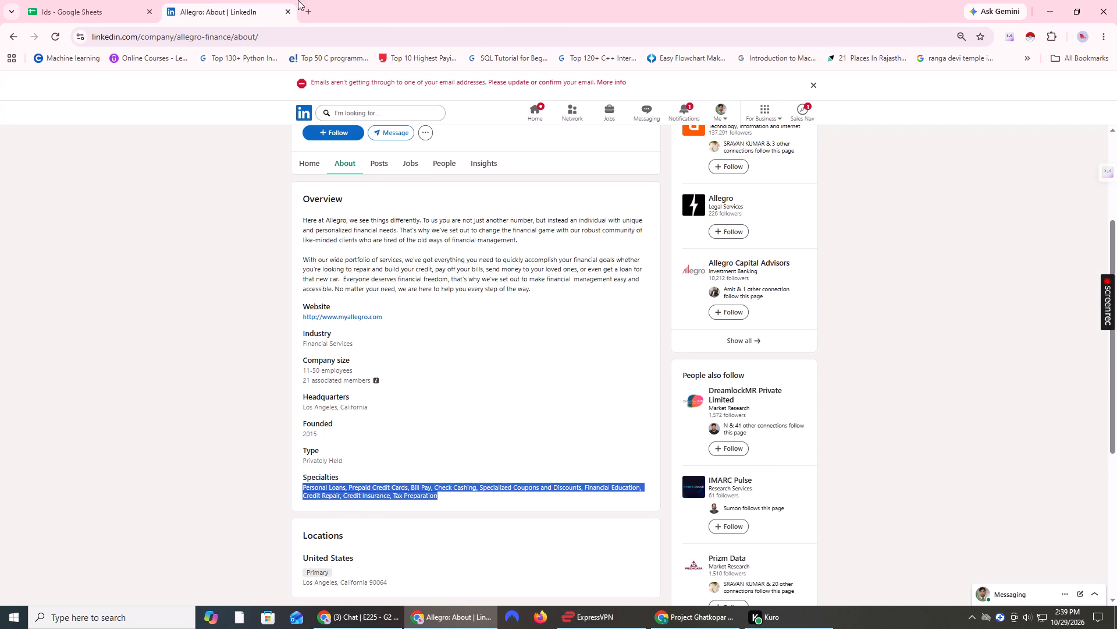
left_click(311, 7)
key("ctrl+v")
key("ctrl+a")
key("ctrl+c")
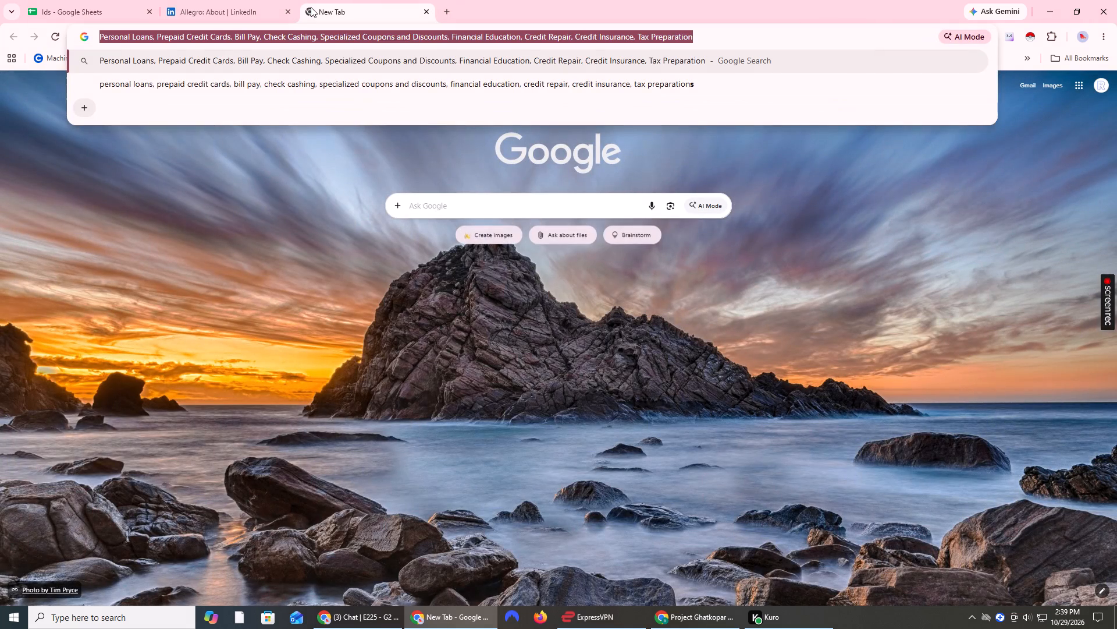
left_click(89, 0)
left_click(454, 382)
key("ctrl+v")
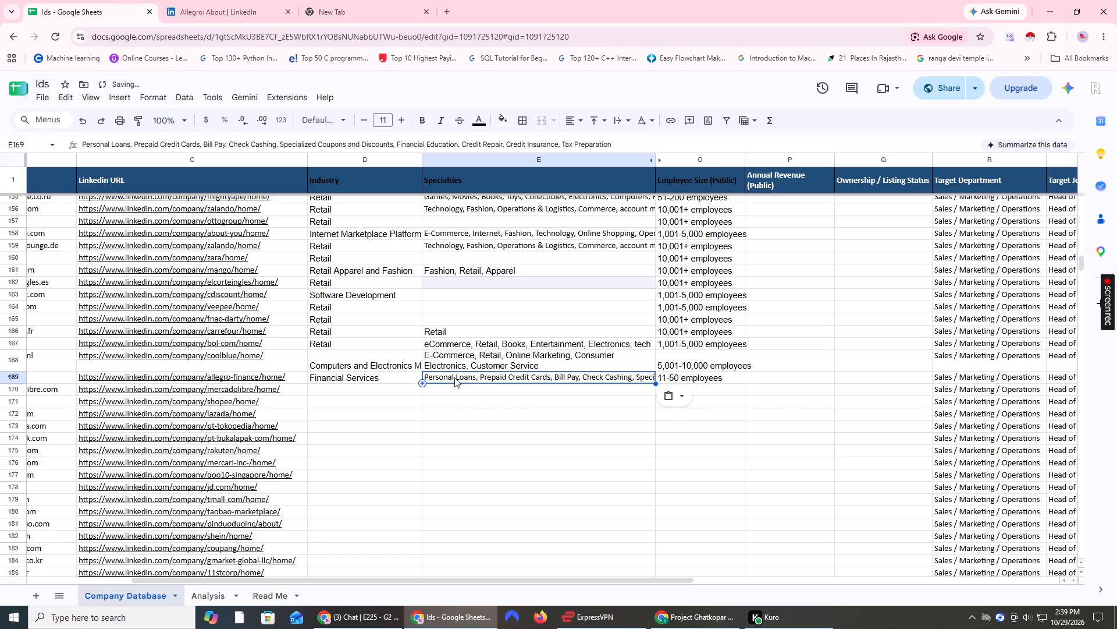
Open Mercado Libre's LinkedIn page from the URL in row 170, close Allegro's page and the blank tab, follow Mercado Libre and show its About page.
left_click(280, 381)
left_click(302, 391)
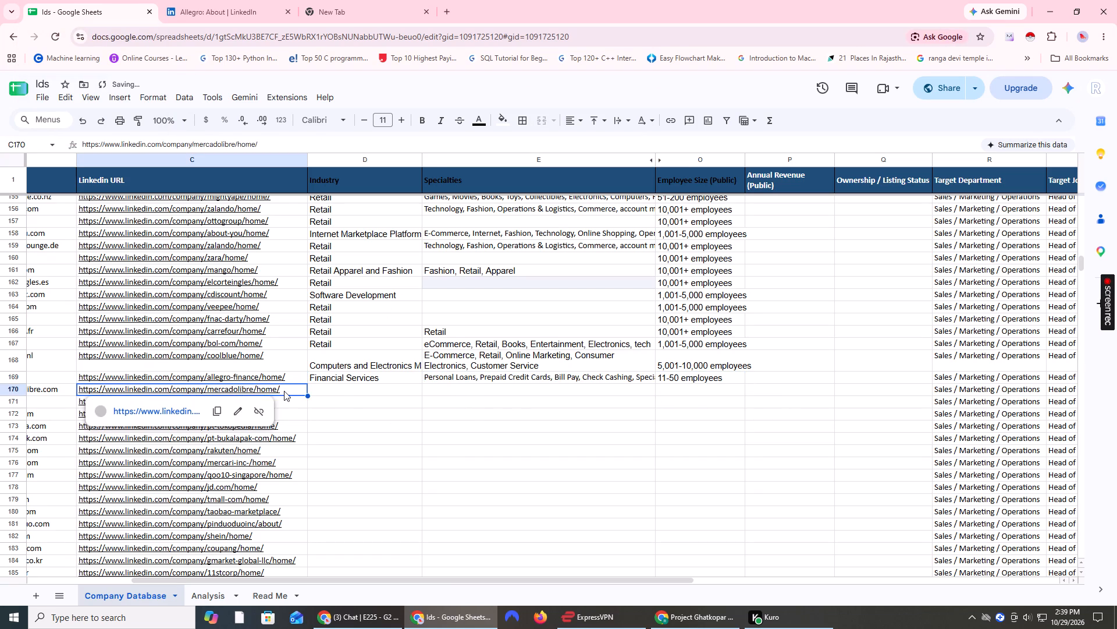
left_click(188, 406)
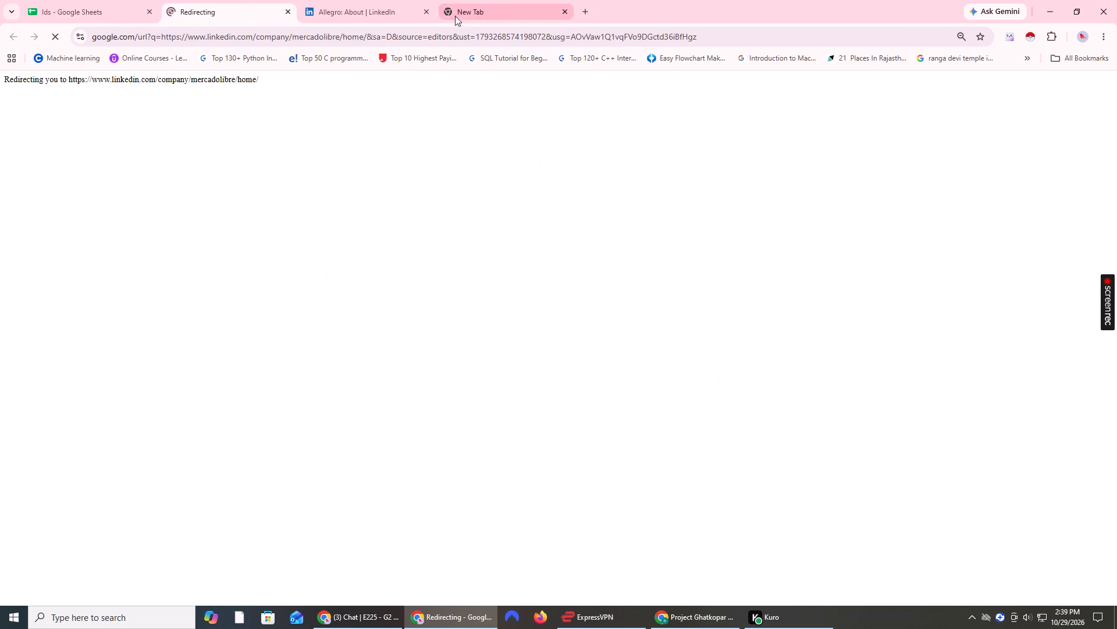
left_click(432, 14)
left_click(426, 12)
left_click(426, 10)
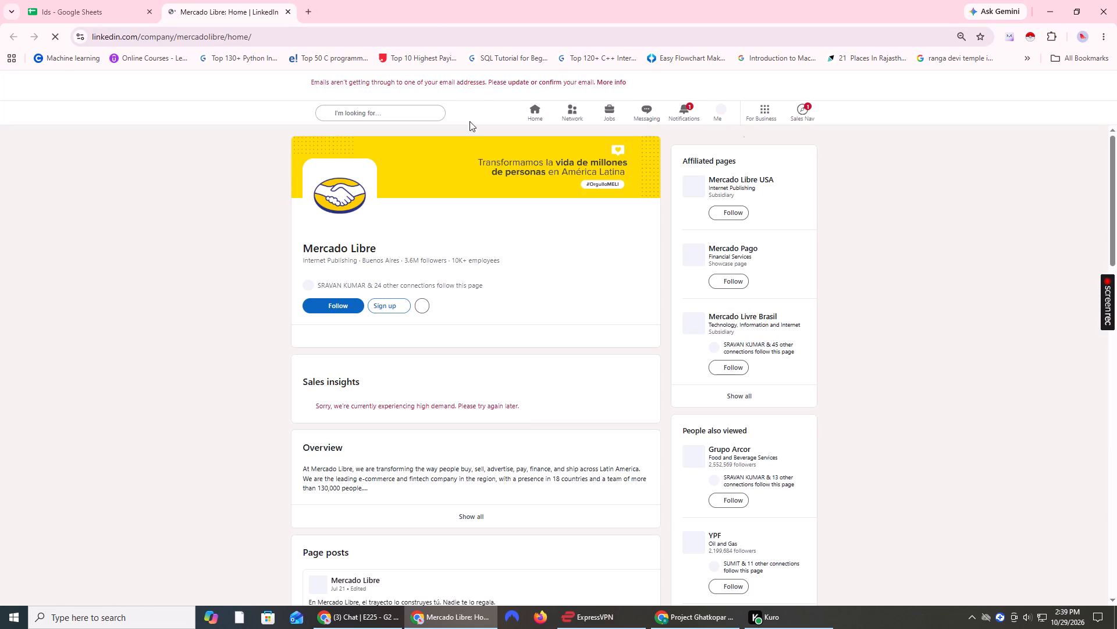
left_click(327, 312)
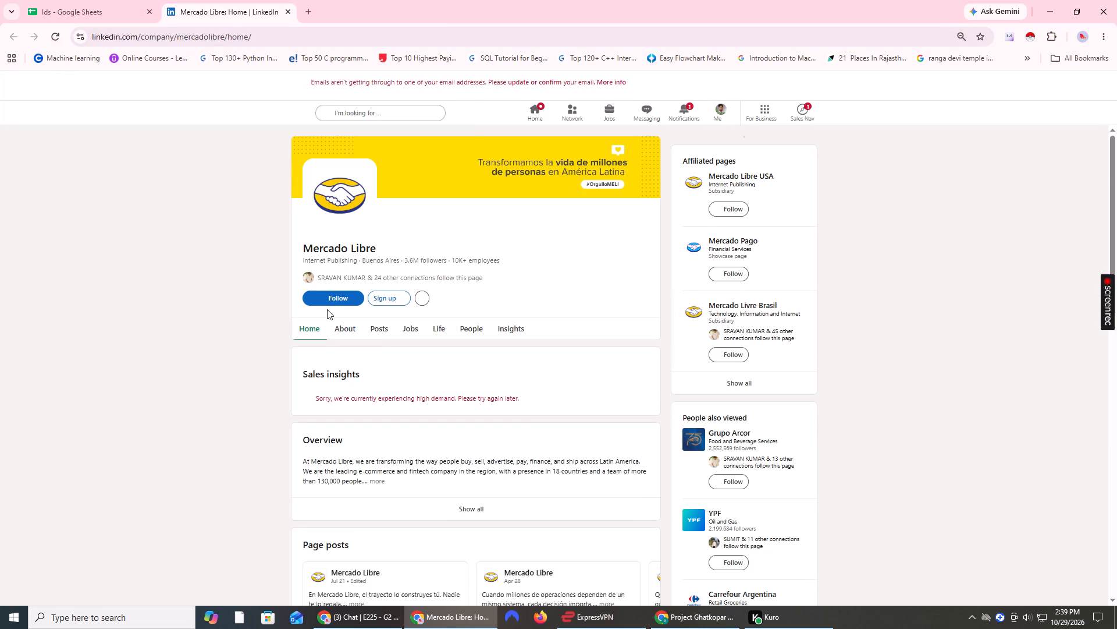
left_click(332, 299)
left_click(340, 324)
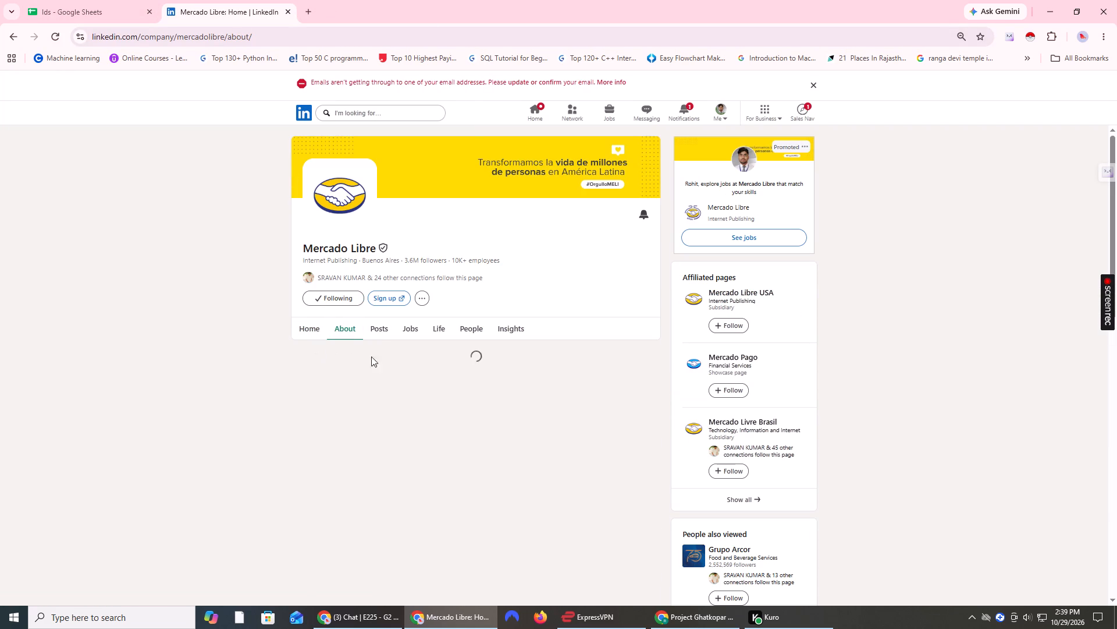
scroll(392, 358, "down", 2)
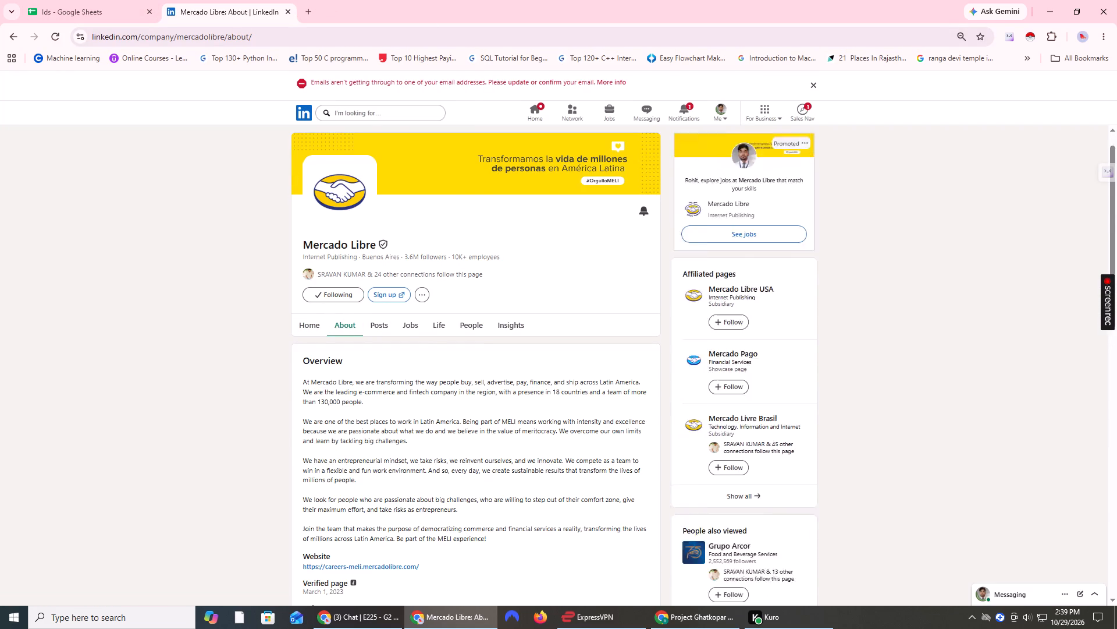
scroll(392, 358, "down", 4)
Copy Mercado Libre's industry, Internet Publishing, from its About page into the Industry cell of row 170.
triple_click(312, 270)
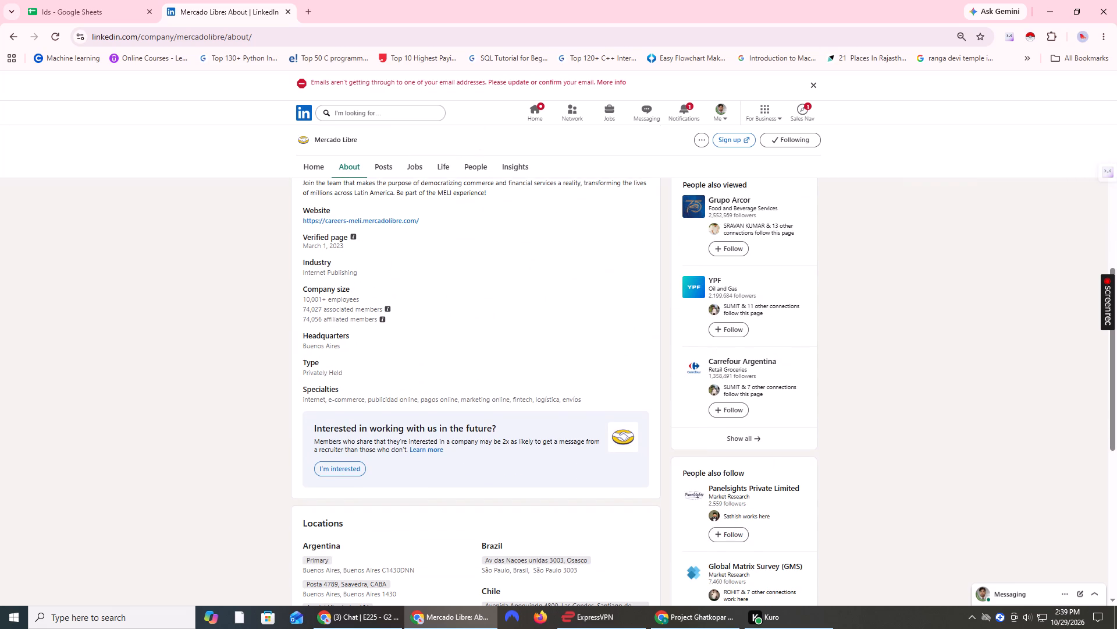
key("ctrl+c")
left_click(99, 0)
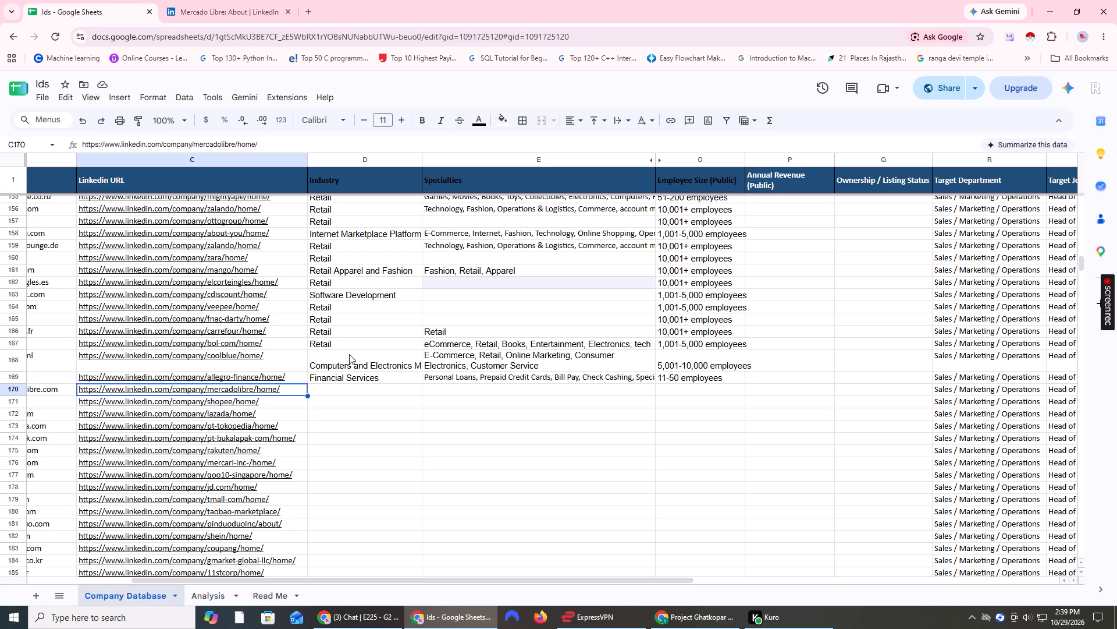
left_click(328, 390)
key("ctrl+v")
Copy Mercado Libre's company size, 10,001+ employees, from its About page into the Employee Size cell of row 170.
left_click(236, 0)
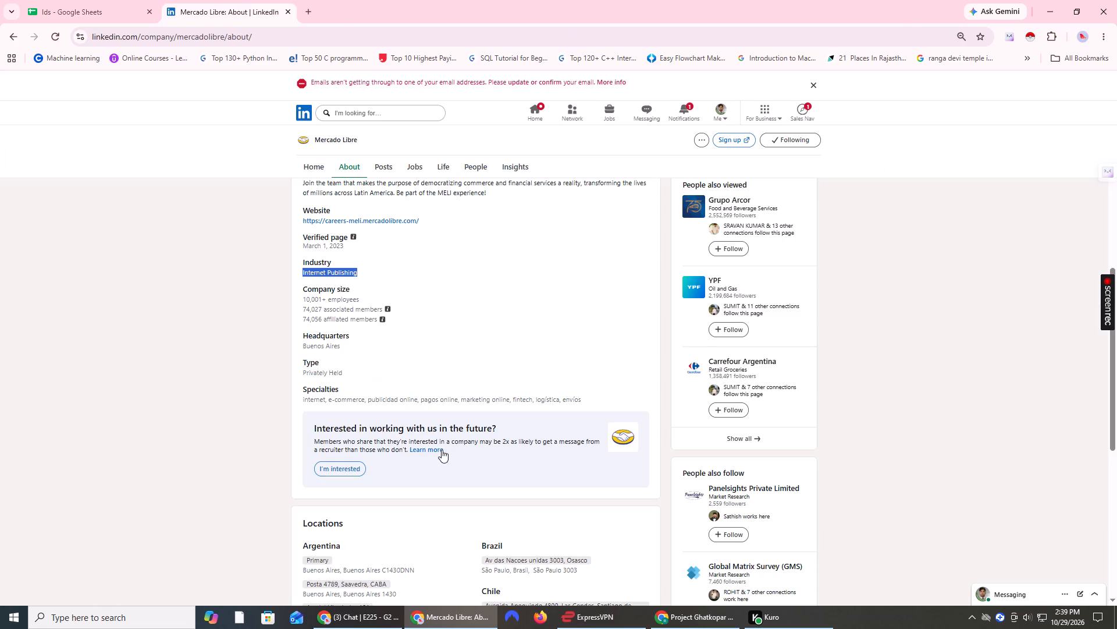
double_click(327, 301)
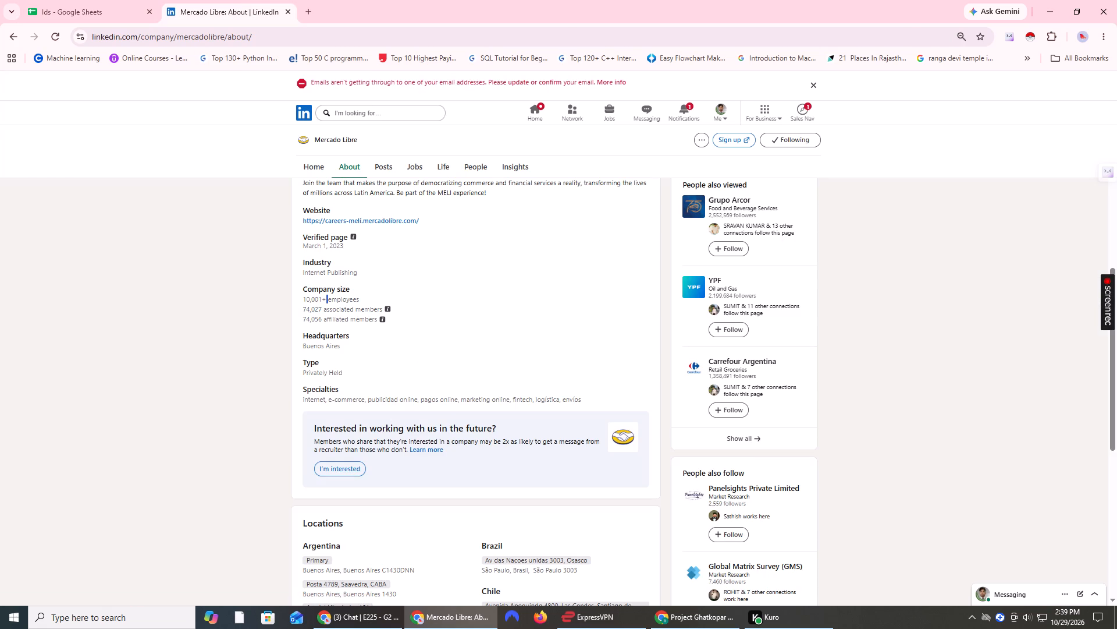
triple_click(327, 301, "ctrl")
key("ctrl+c")
left_click(77, 0)
left_click(658, 381)
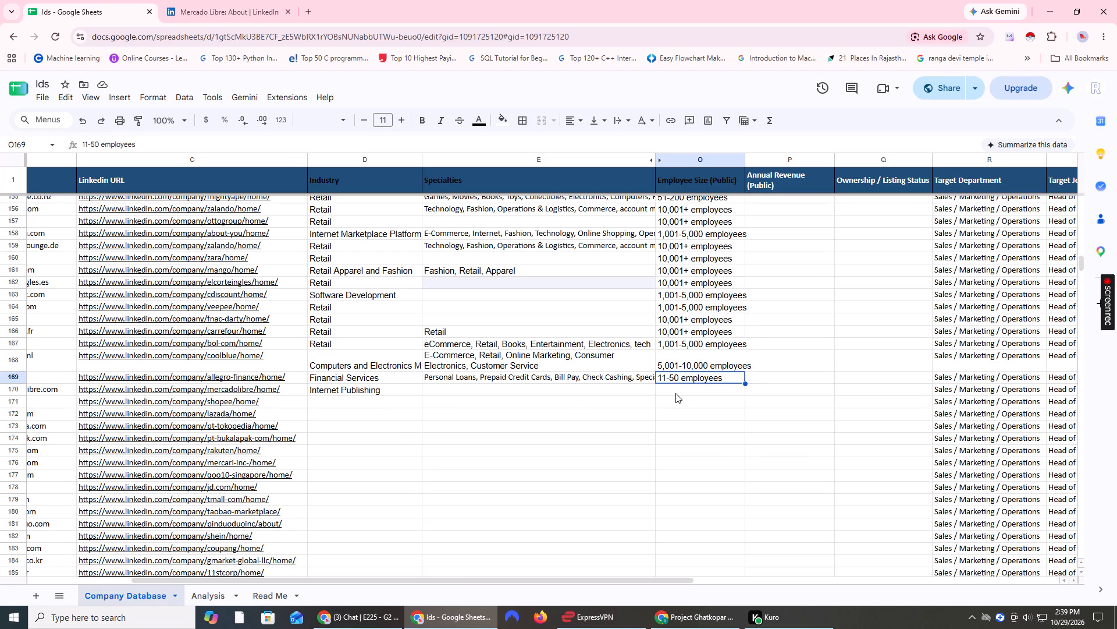
left_click(675, 393)
key("ctrl+v")
Copy Mercado Libre's specialties list, internet through envios, from its About page into the Specialties cell of row 170.
left_click(289, 0)
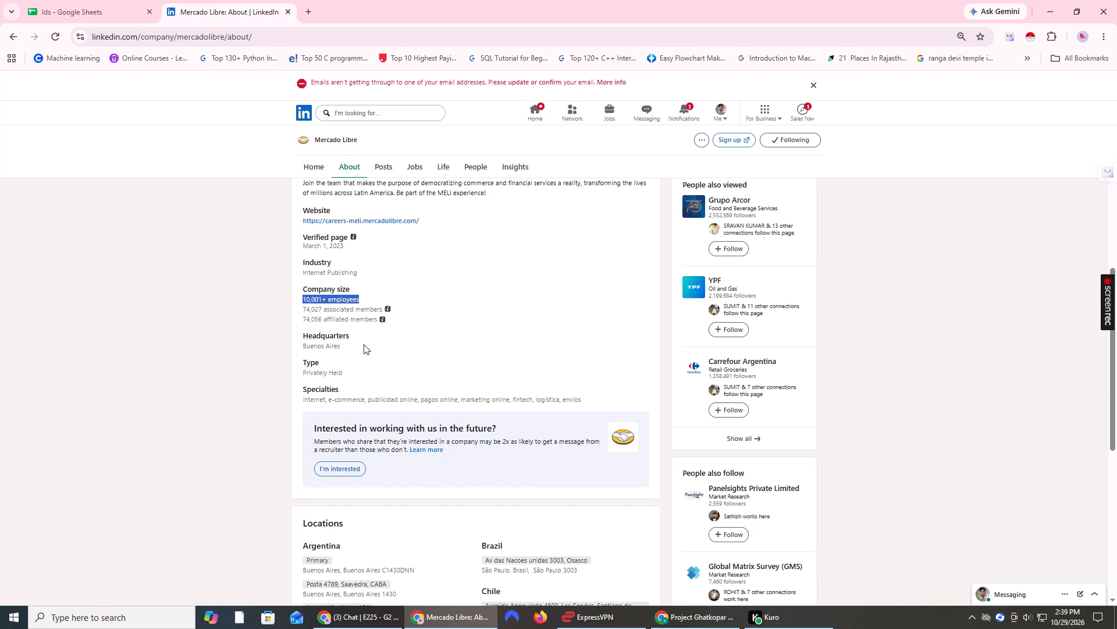
triple_click(365, 397)
key("ctrl+c")
left_click(93, 0)
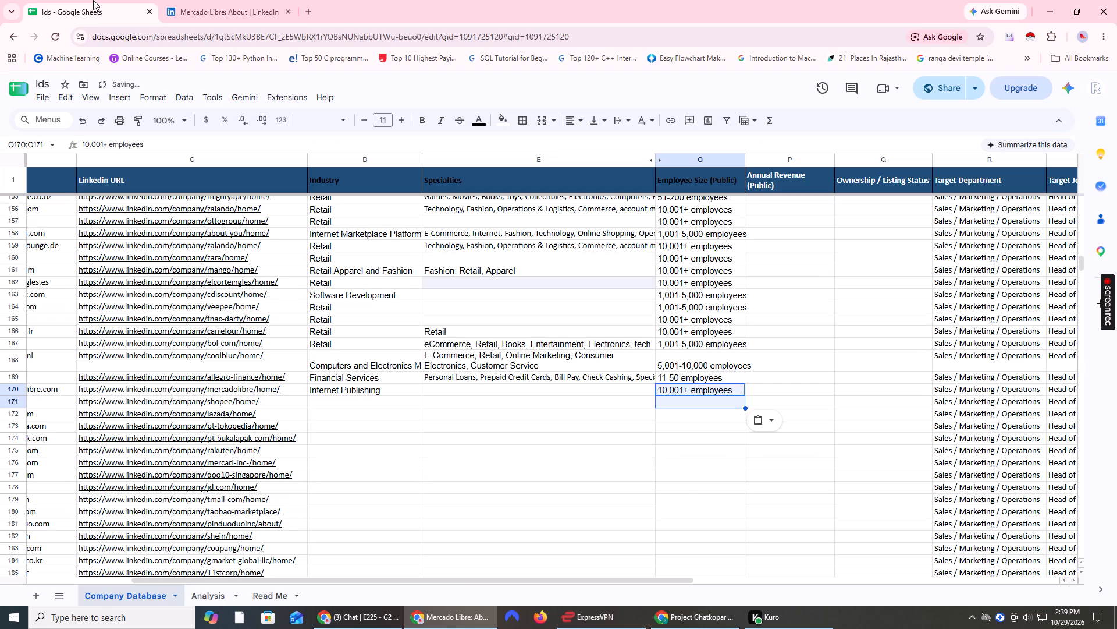
left_click(442, 388)
key("ctrl+v")
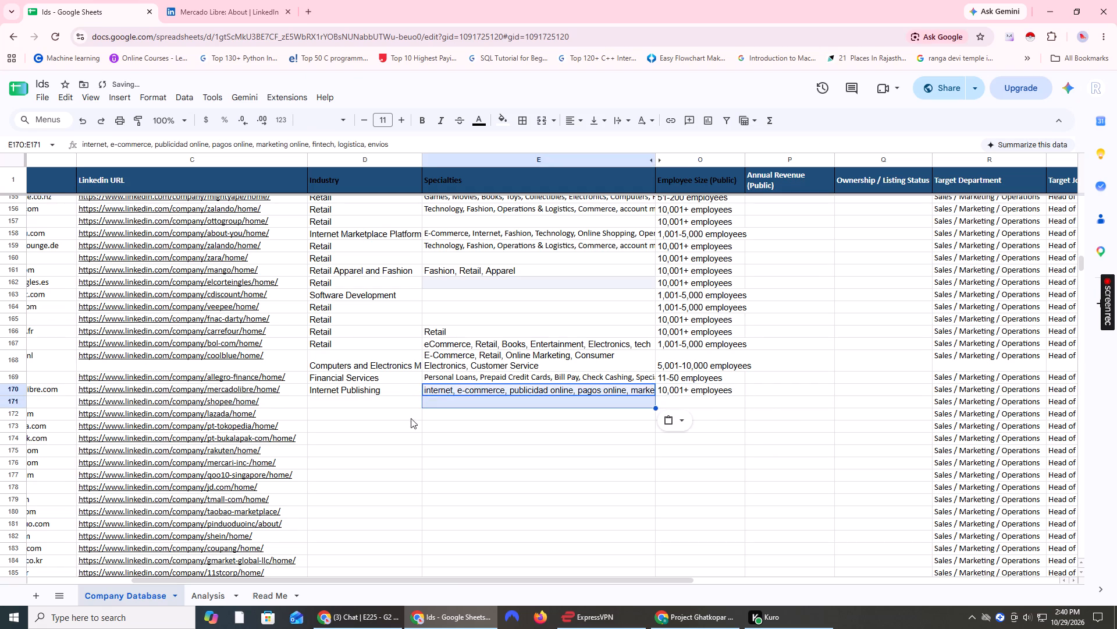
left_click(411, 418)
Open Shopee's LinkedIn page from the URL in row 171, close Mercado Libre's page and show Shopee's About details.
left_click(259, 404)
left_click(170, 426)
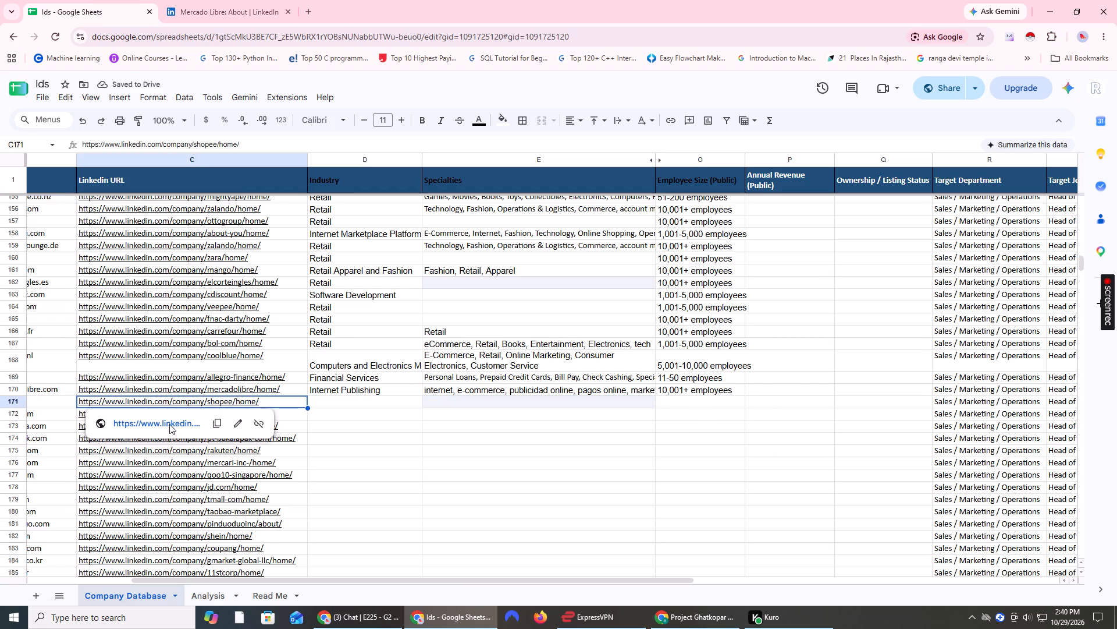
left_click(426, 11)
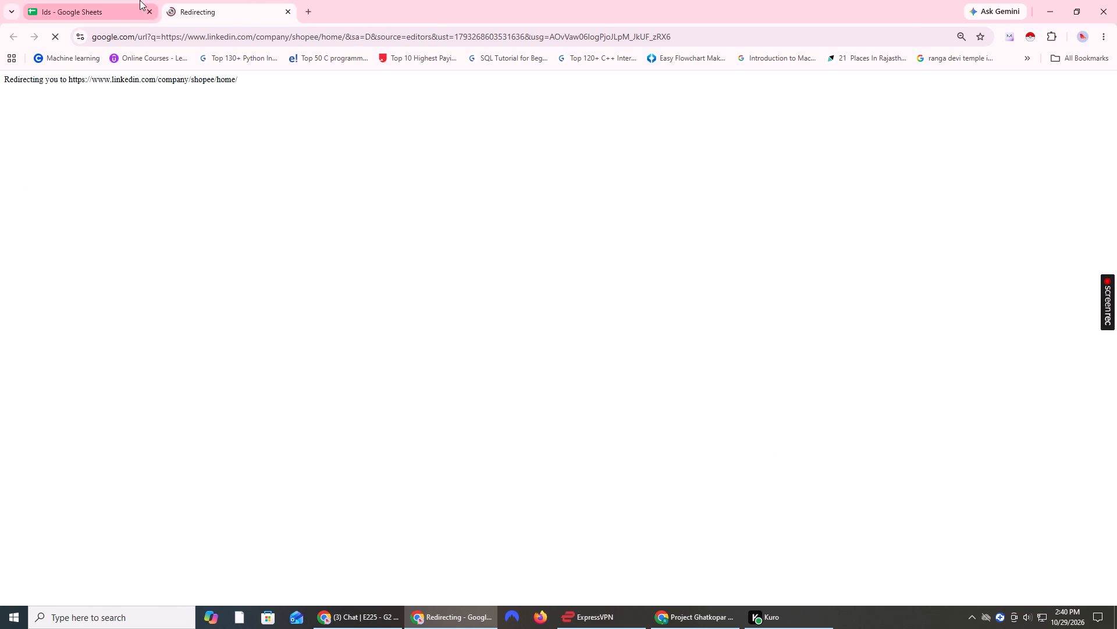
left_click(91, 0)
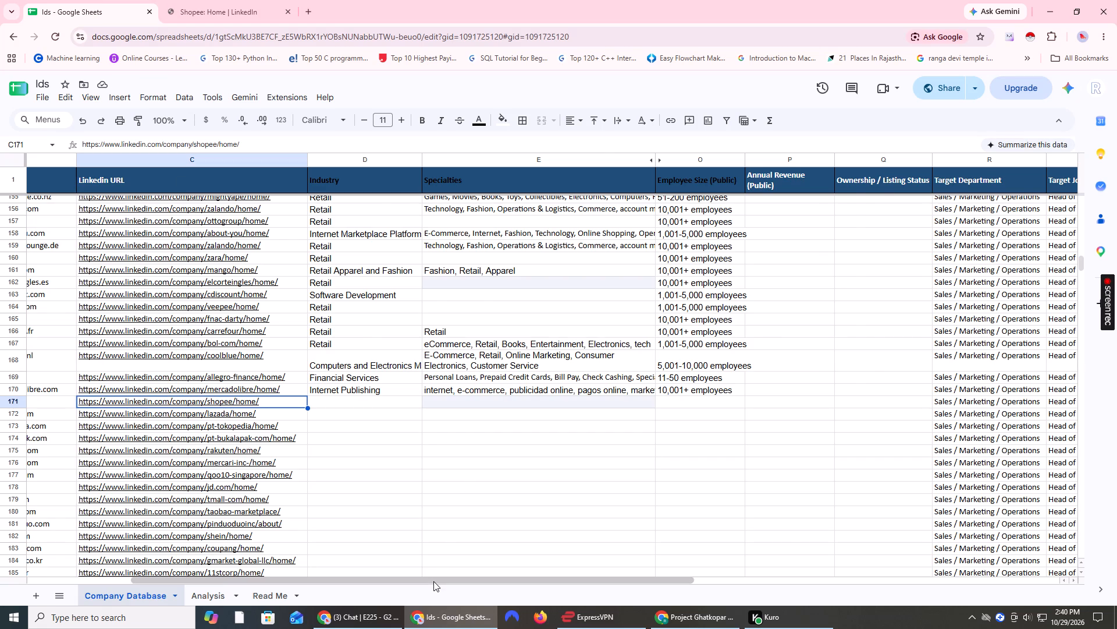
left_click_drag(433, 581, 361, 581)
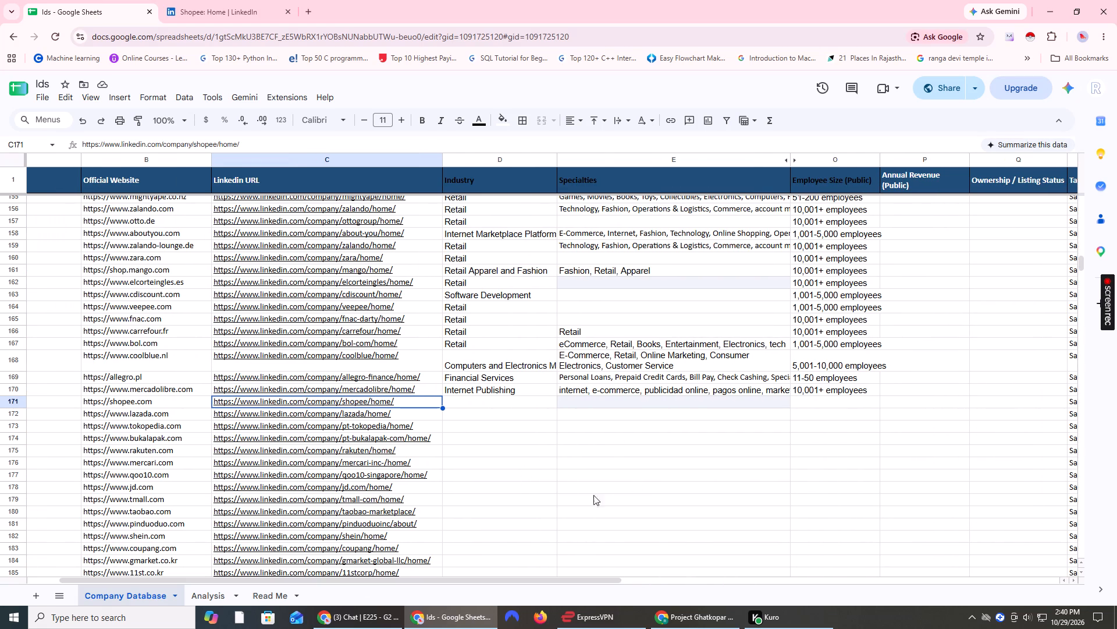
left_click(234, 0)
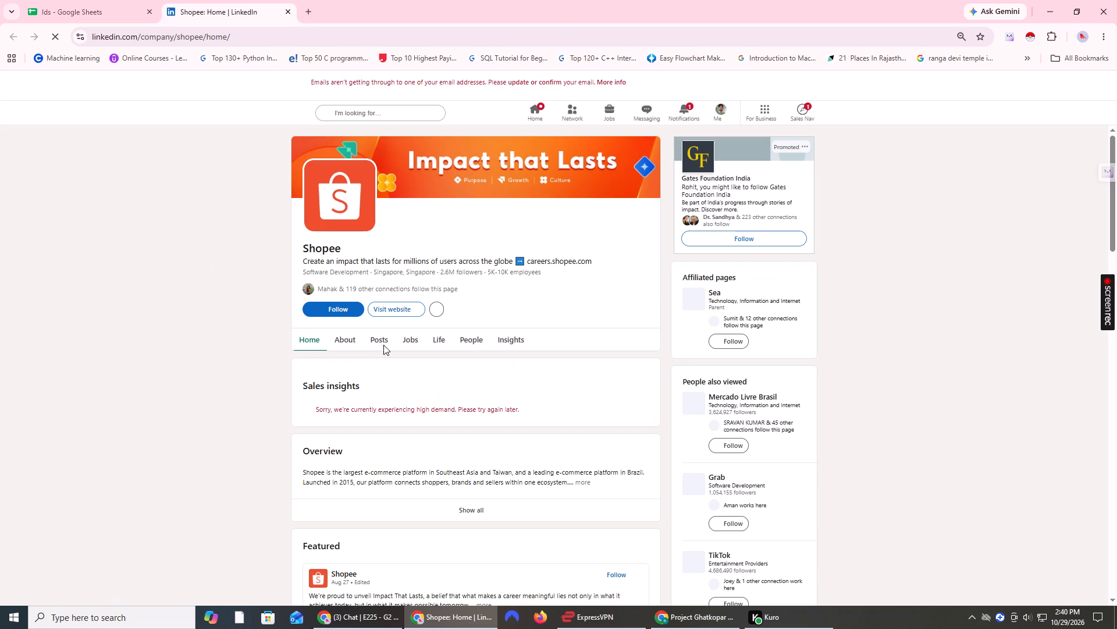
left_click(339, 347)
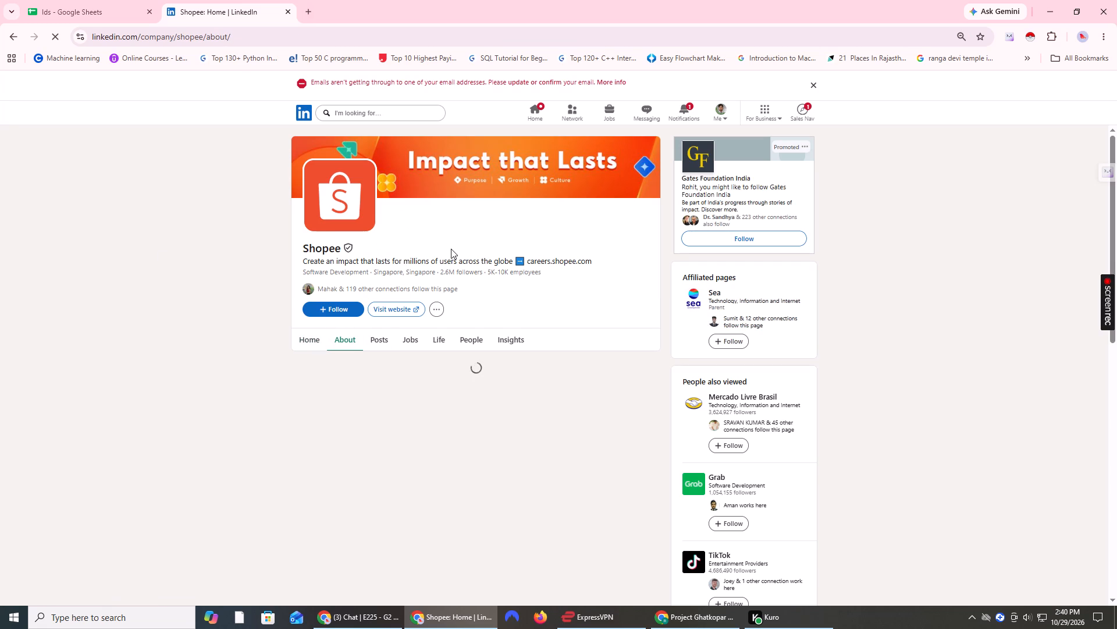
scroll(451, 248, "down", 4)
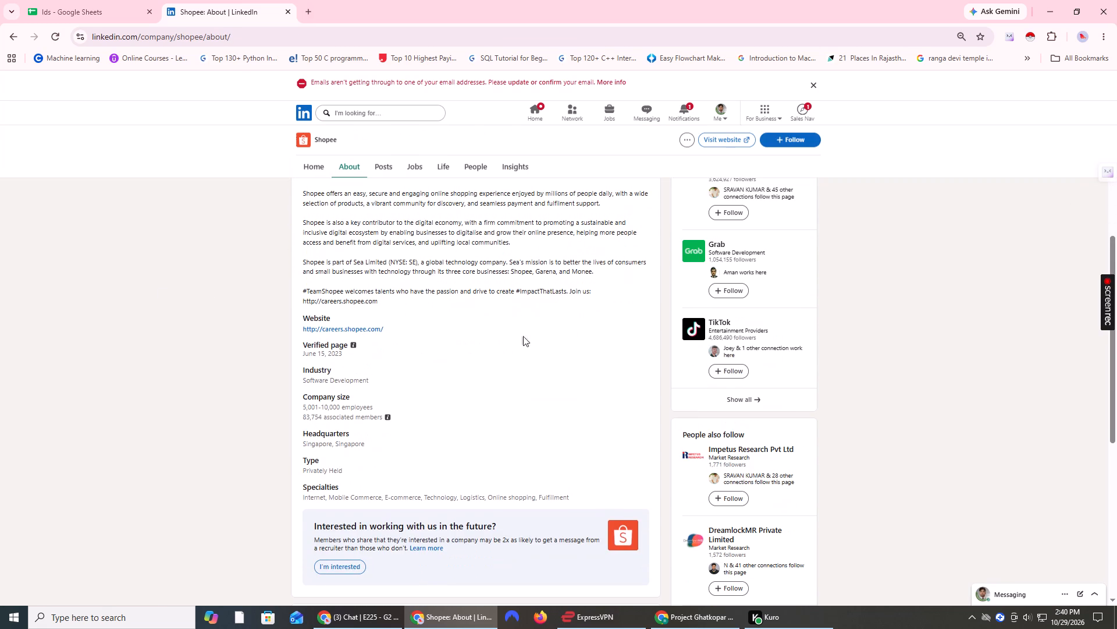
Copy Shopee's industry, Software Development, from its About page into the Industry cell of row 171.
triple_click(330, 379)
key("ctrl+c")
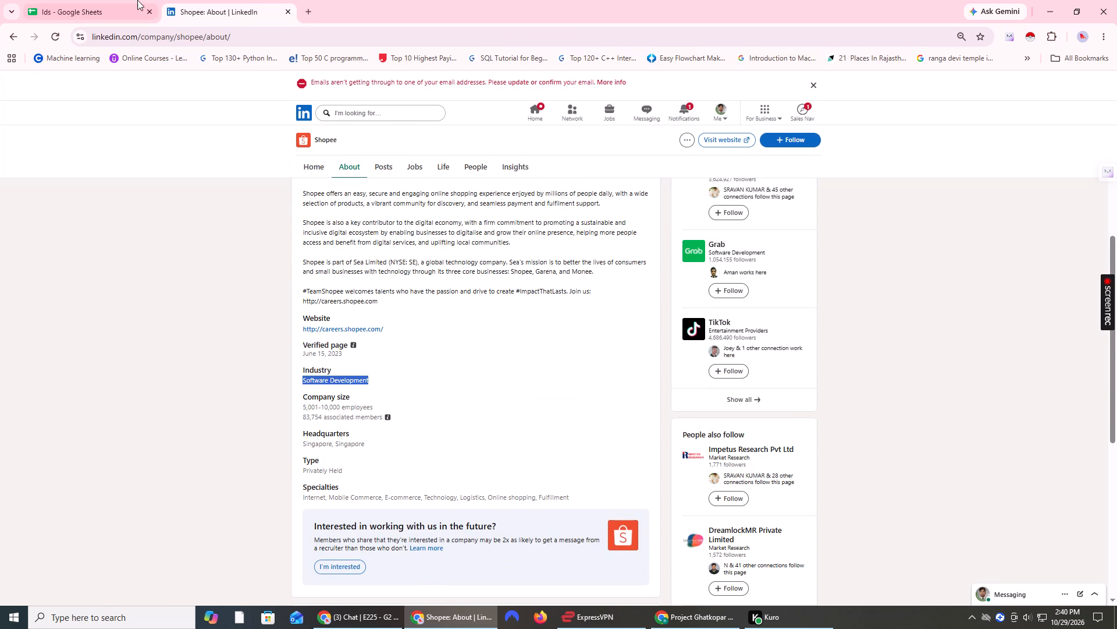
left_click(138, 0)
left_click(458, 402)
key("ctrl+v")
Copy Shopee's company size, 5,001-10,000 employees, from its About page into the Employee Size cell of row 171.
left_click(234, 0)
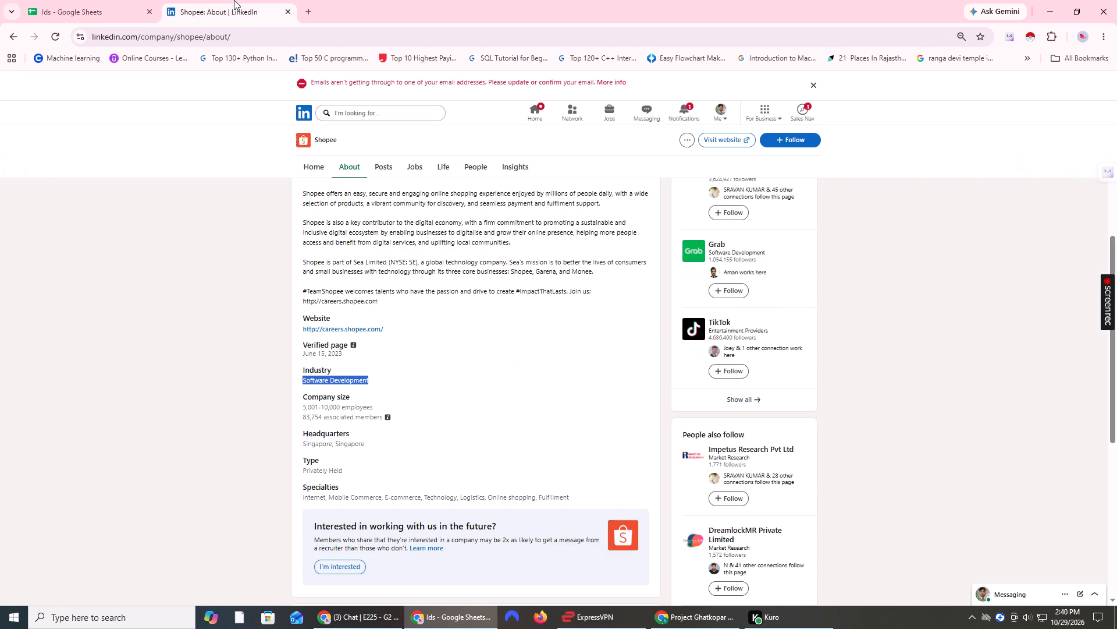
left_click(330, 401)
double_click(326, 407)
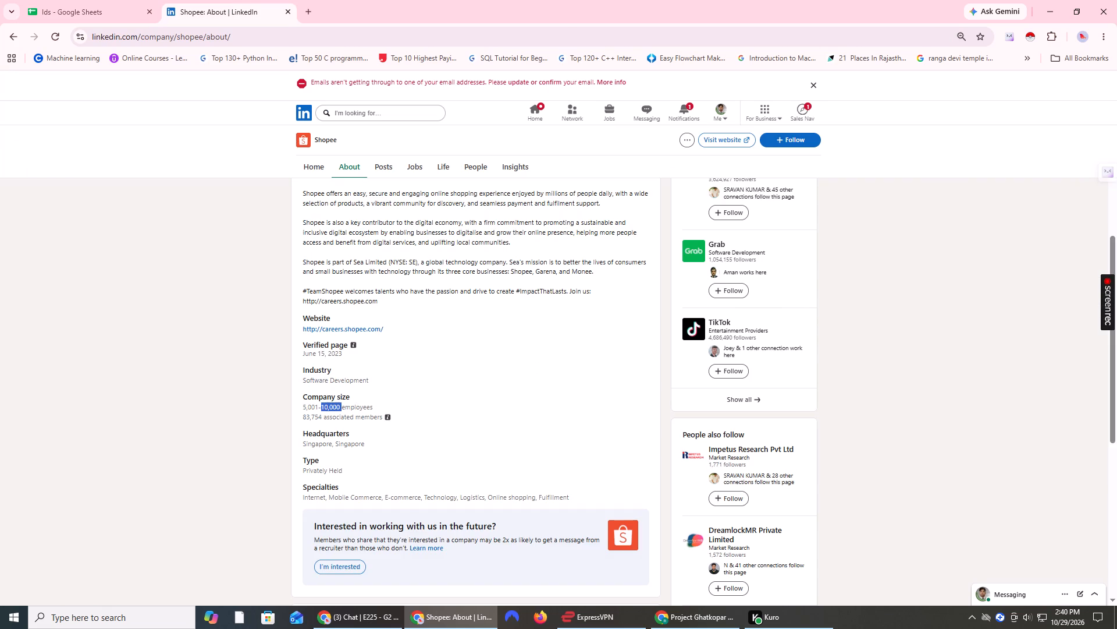
key("ctrl+c")
triple_click(326, 407)
key("ctrl+c")
left_click(117, 0)
left_click(799, 398)
key("ctrl+v")
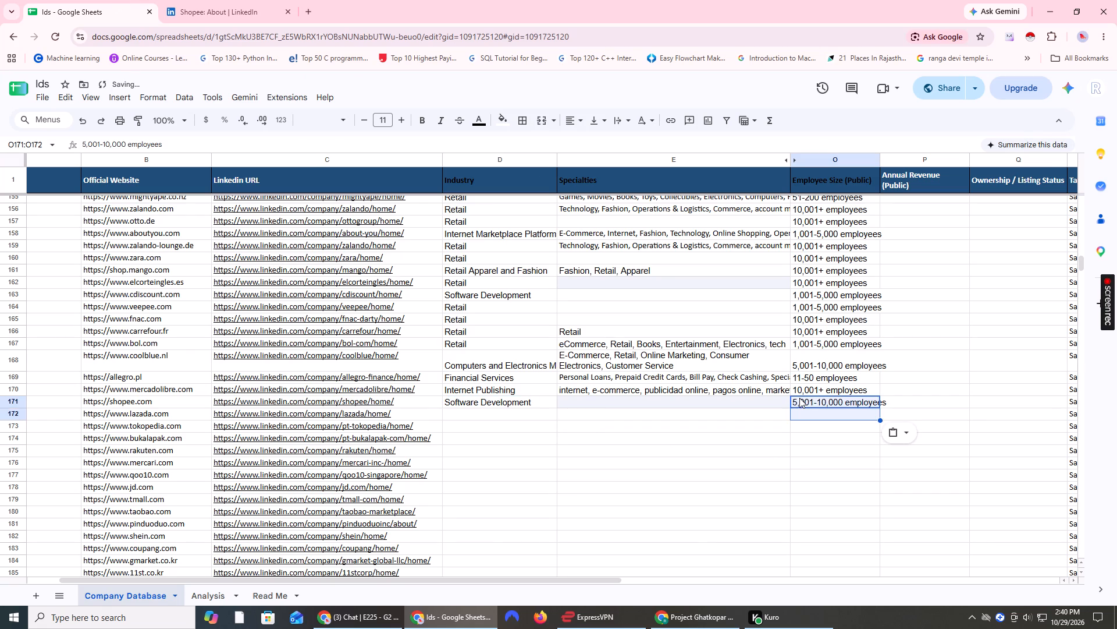
Copy Shopee's specialties list, Internet through Fulfillment, from its About page as plain text into the Specialties cell of row 171.
left_click(225, 0)
triple_click(356, 496)
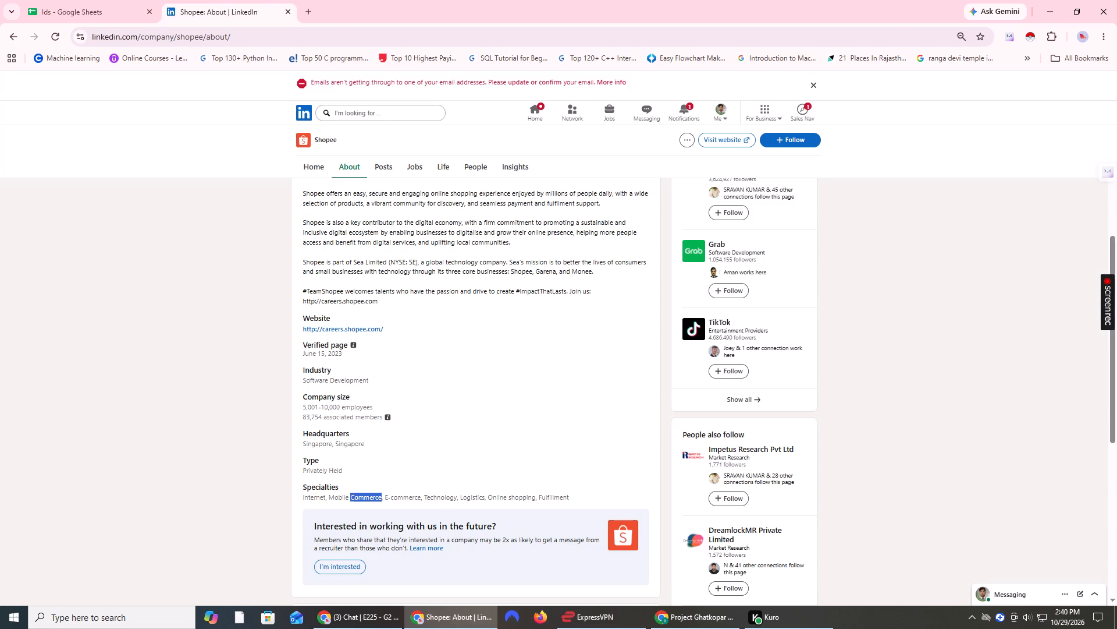
key("ctrl+c")
left_click(312, 8)
key("ctrl+v")
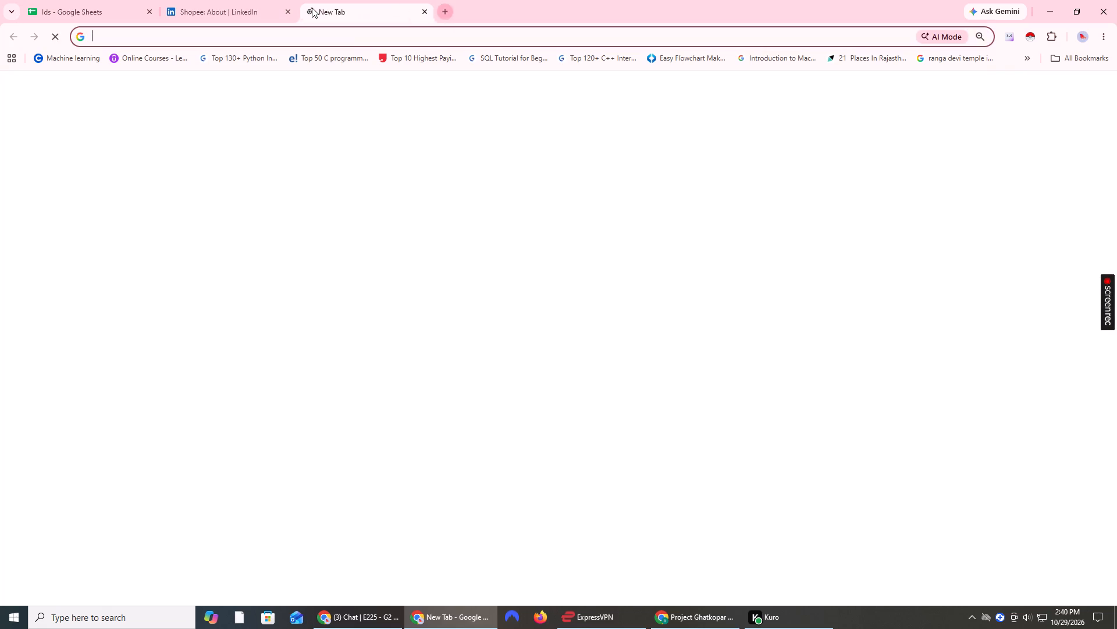
key("ctrl+a")
key("ctrl+c")
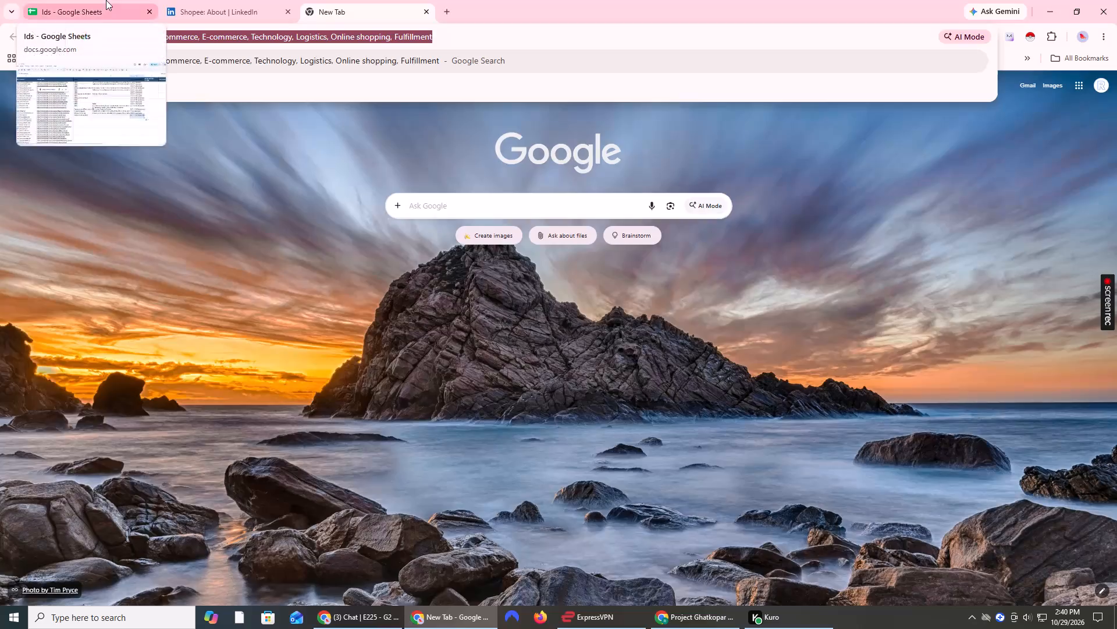
left_click(106, 0)
left_click(597, 403)
key("ctrl+v")
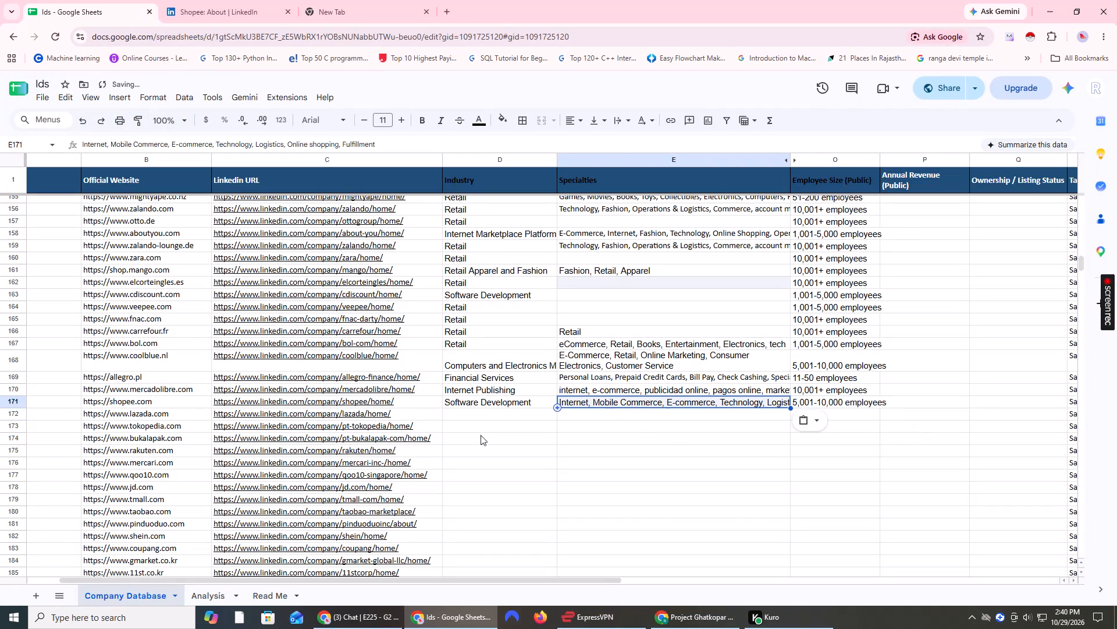
Open Lazada's LinkedIn page from the URL in row 172, close Shopee's page, follow Lazada and show its About page.
left_click(380, 415)
left_click(286, 439)
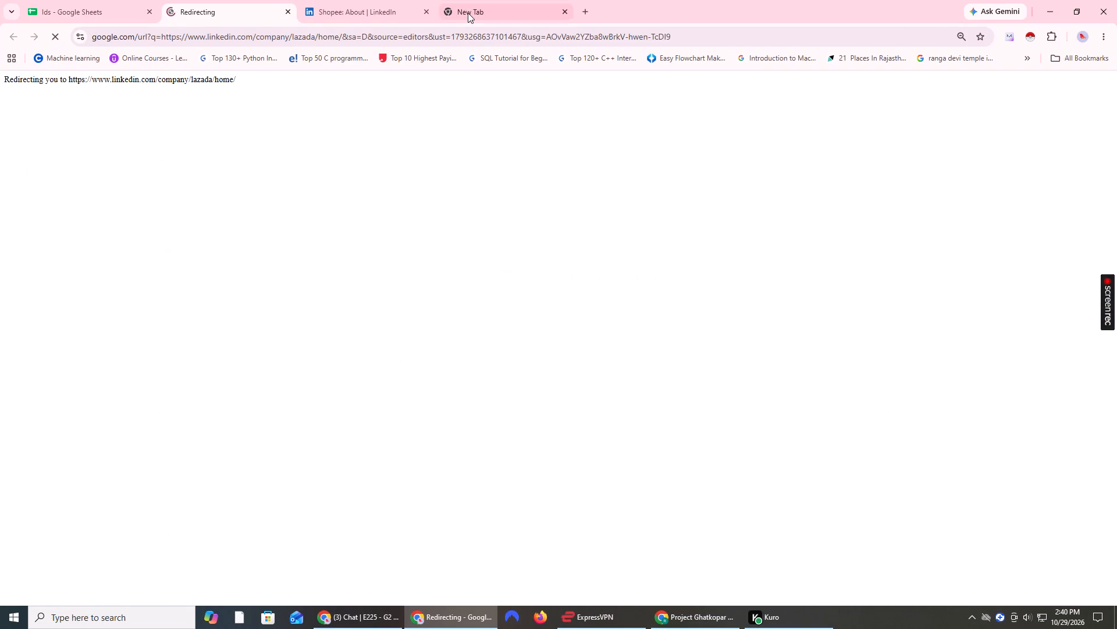
left_click(428, 10)
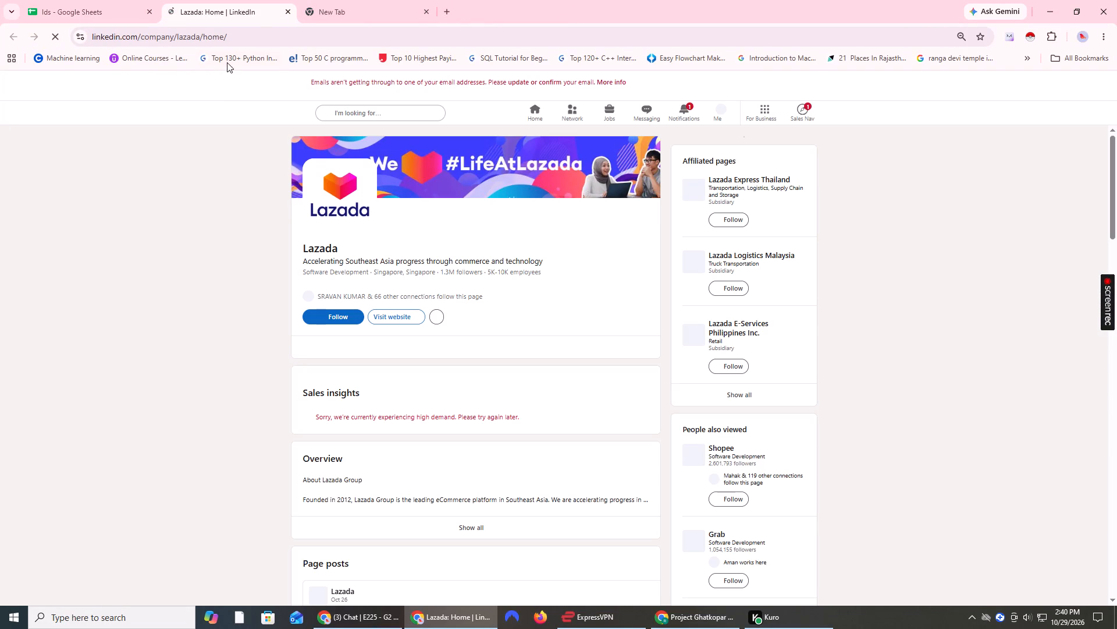
left_click(326, 319)
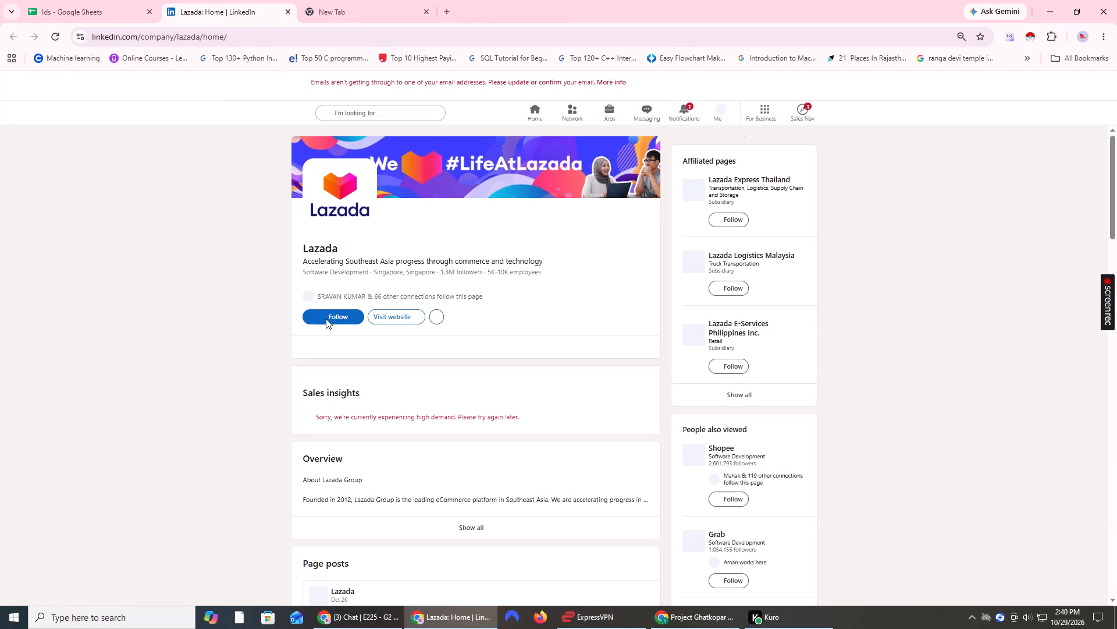
left_click(332, 307)
left_click(346, 335)
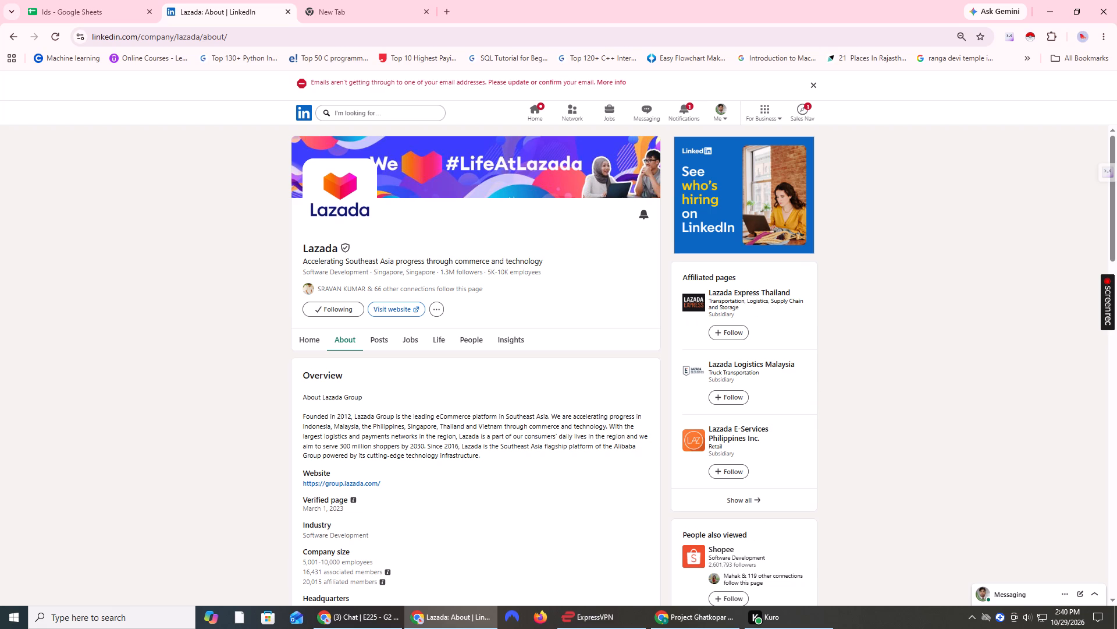
scroll(399, 411, "down", 3)
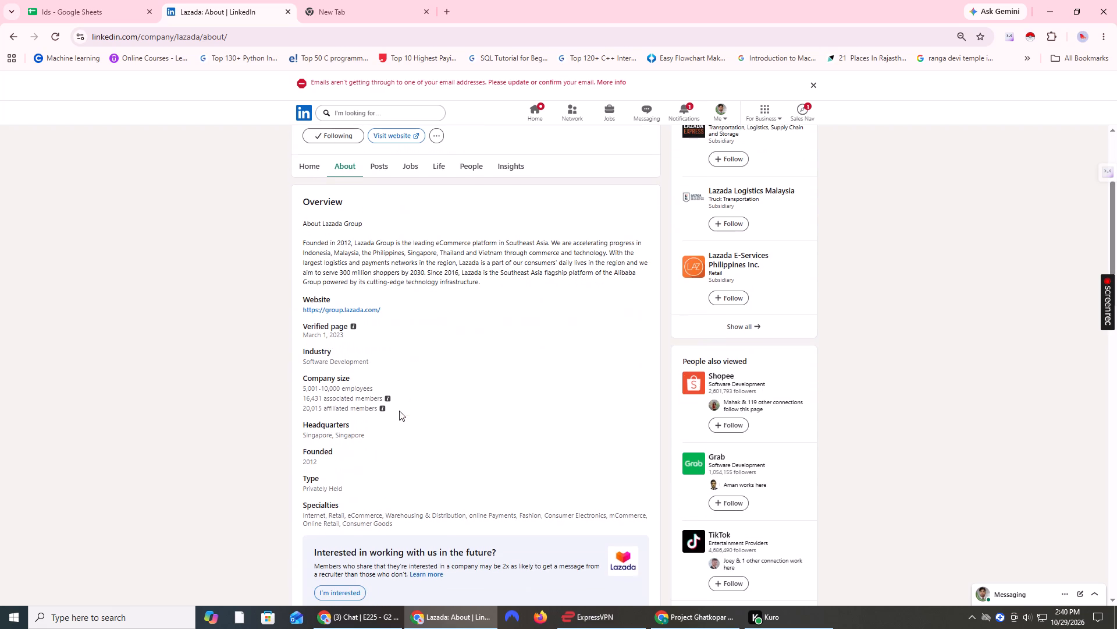
Copy Lazada's industry, Software Development, from its About page into the Industry cell of row 172.
triple_click(341, 363)
key("ctrl+c")
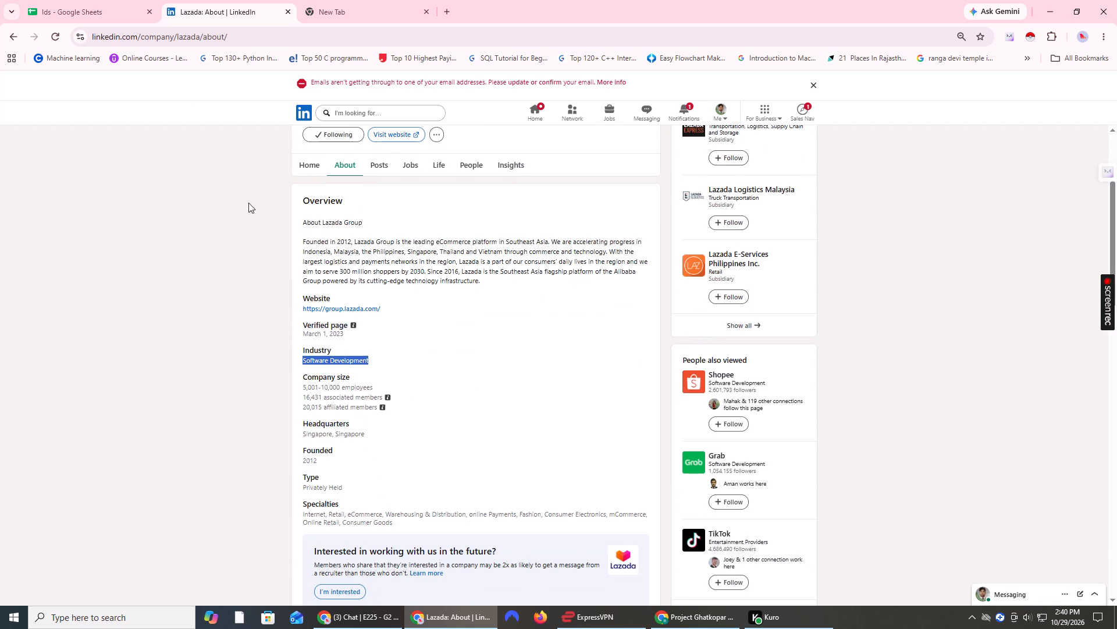
left_click(96, 0)
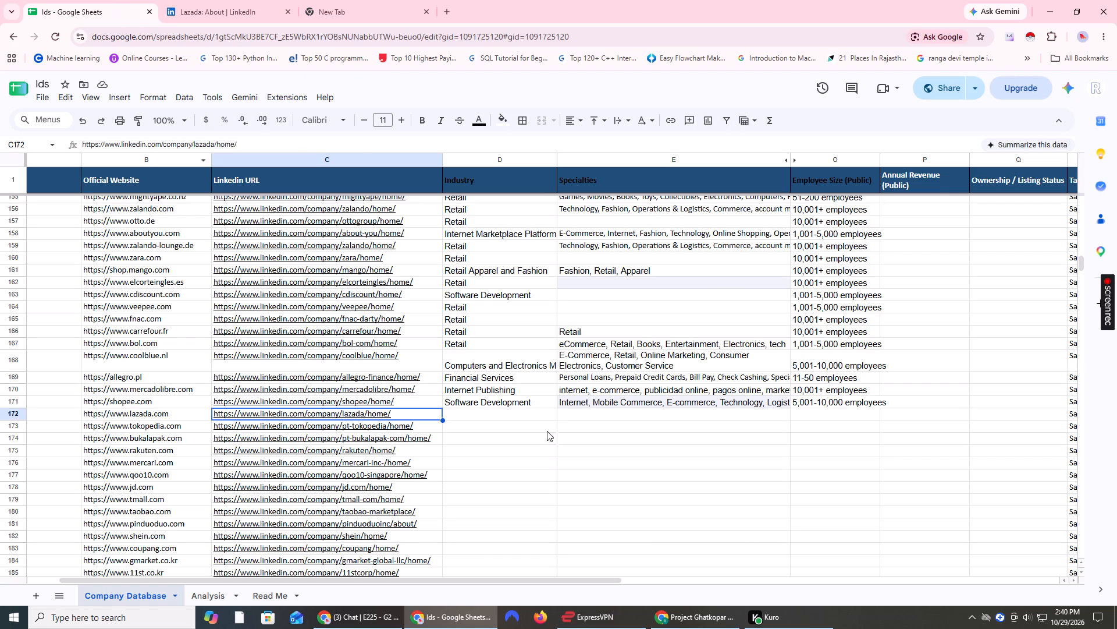
left_click(464, 415)
key("ctrl+v")
Copy Lazada's company size, 5,001-10,000 employees, from its About page into the Employee Size cell of row 172.
left_click(244, 0)
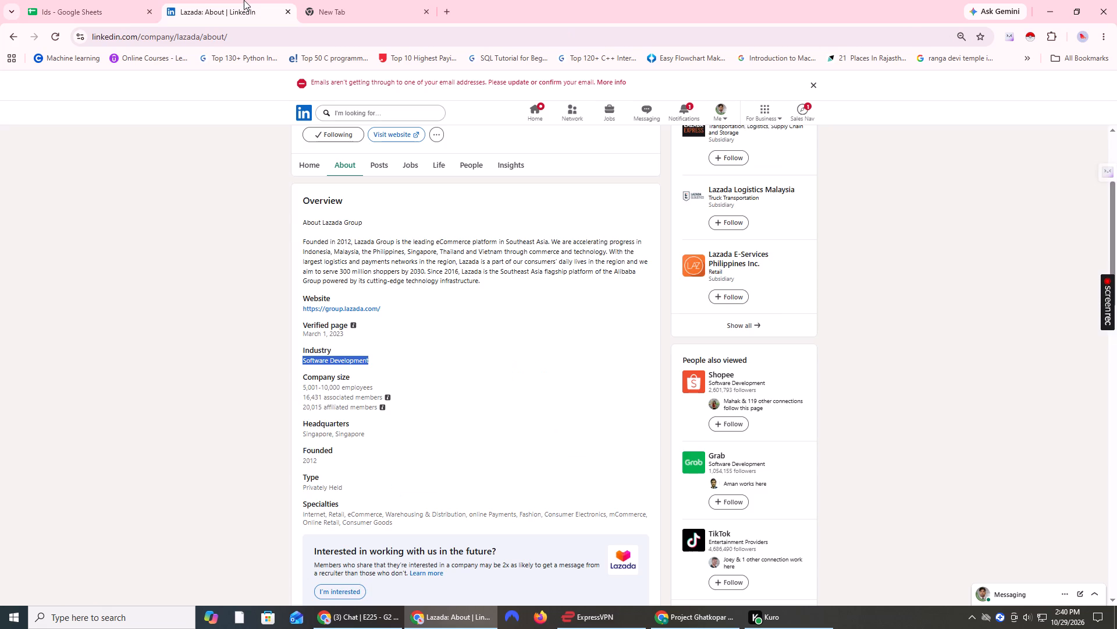
triple_click(328, 386)
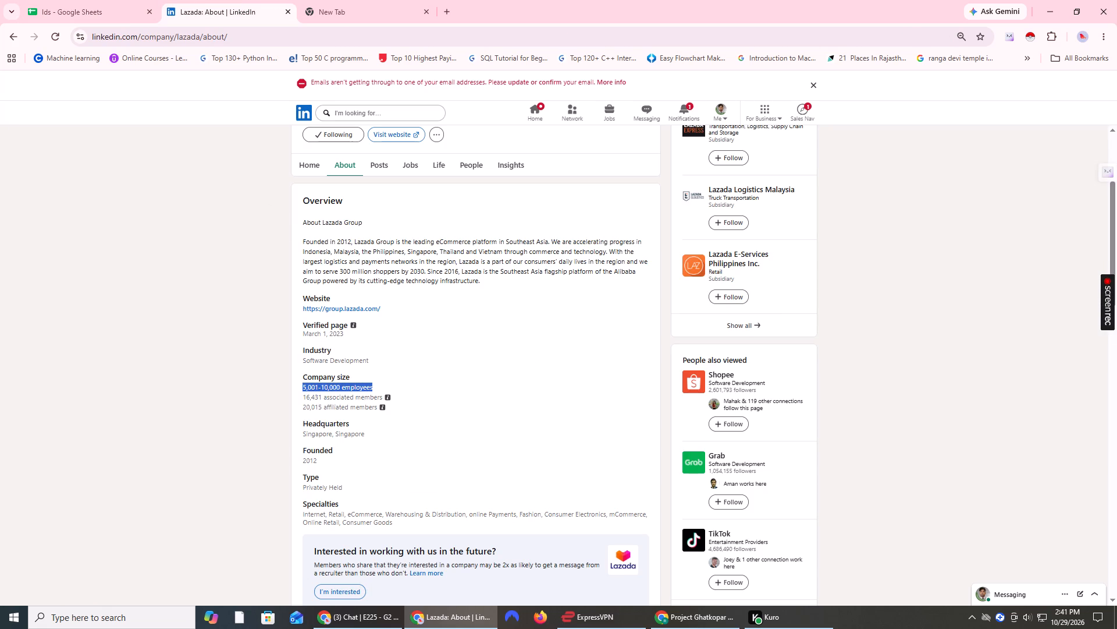
key("ctrl+c")
left_click(61, 0)
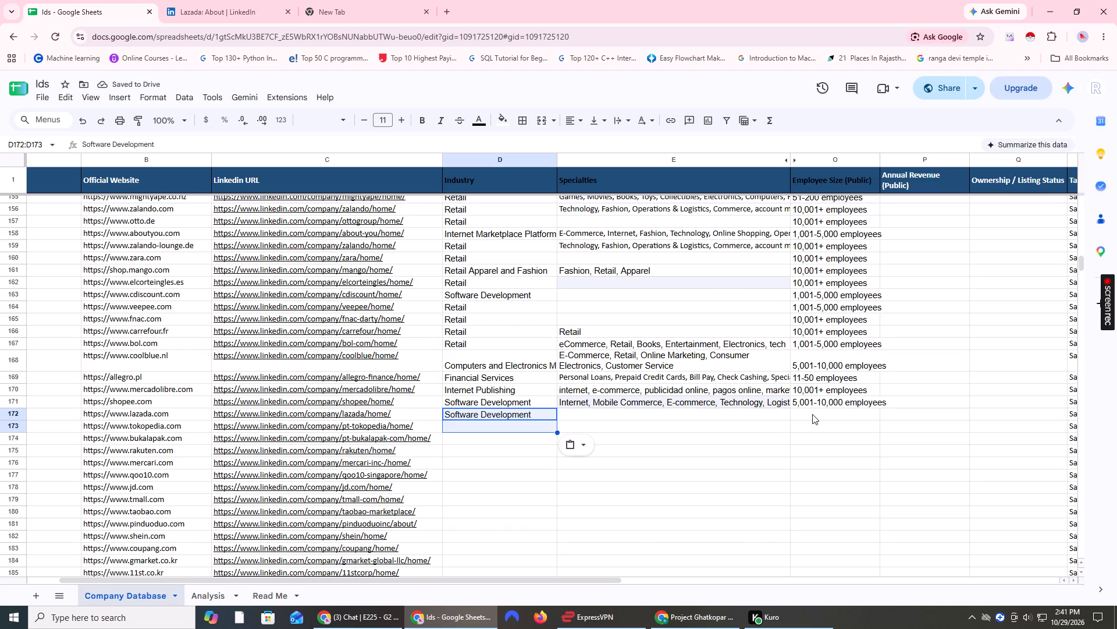
left_click(812, 414)
key("ctrl+v")
Copy Lazada's specialties list, Internet through Consumer Goods, from its About page as plain text into the Specialties cell of row 172.
left_click(323, 0)
left_click(255, 0)
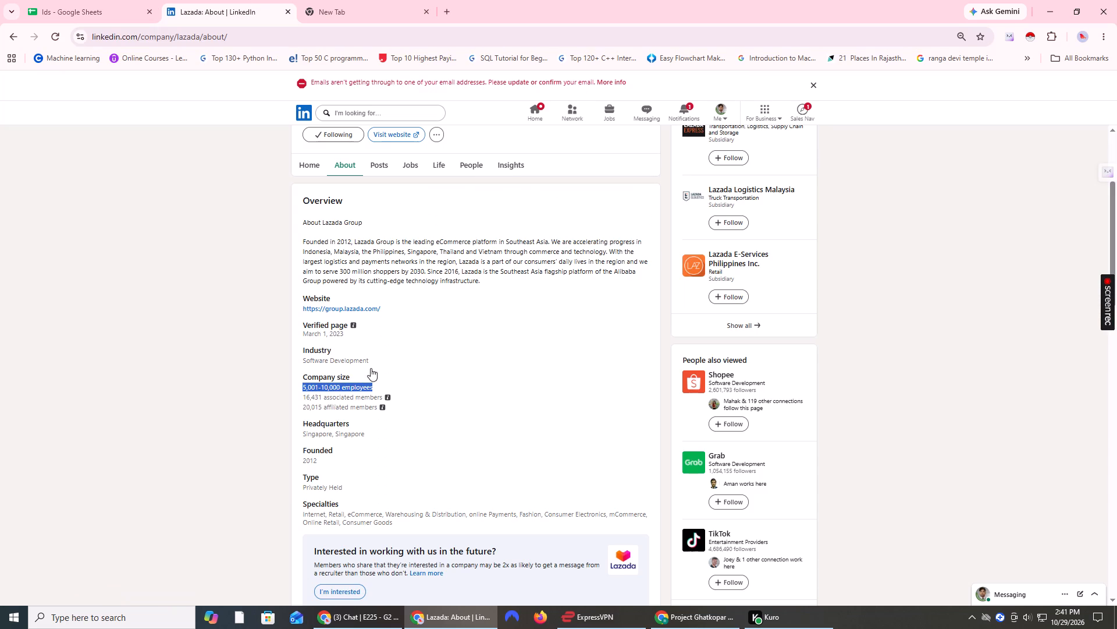
triple_click(372, 514)
key("ctrl+c")
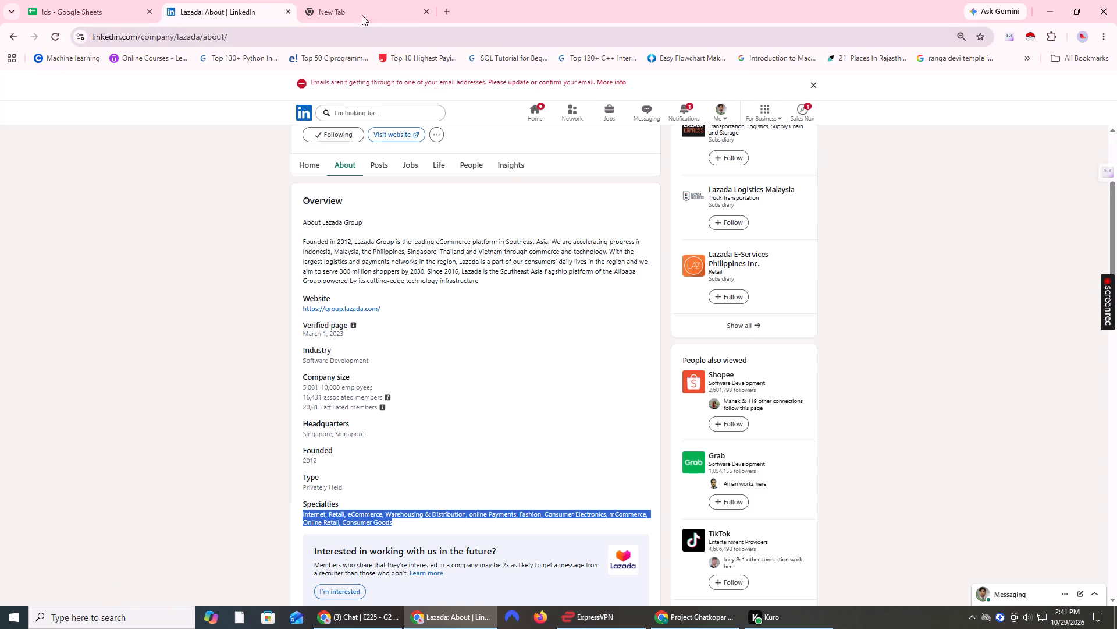
left_click(358, 6)
left_click(343, 37)
key("ctrl+a")
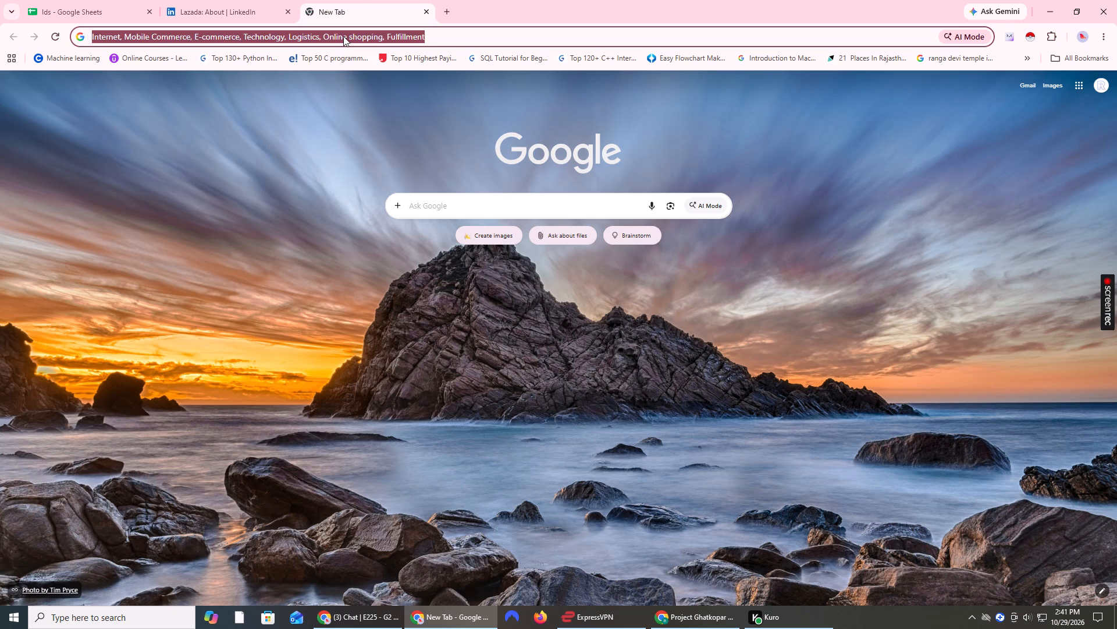
key("ctrl+shift+v")
triple_click(343, 36)
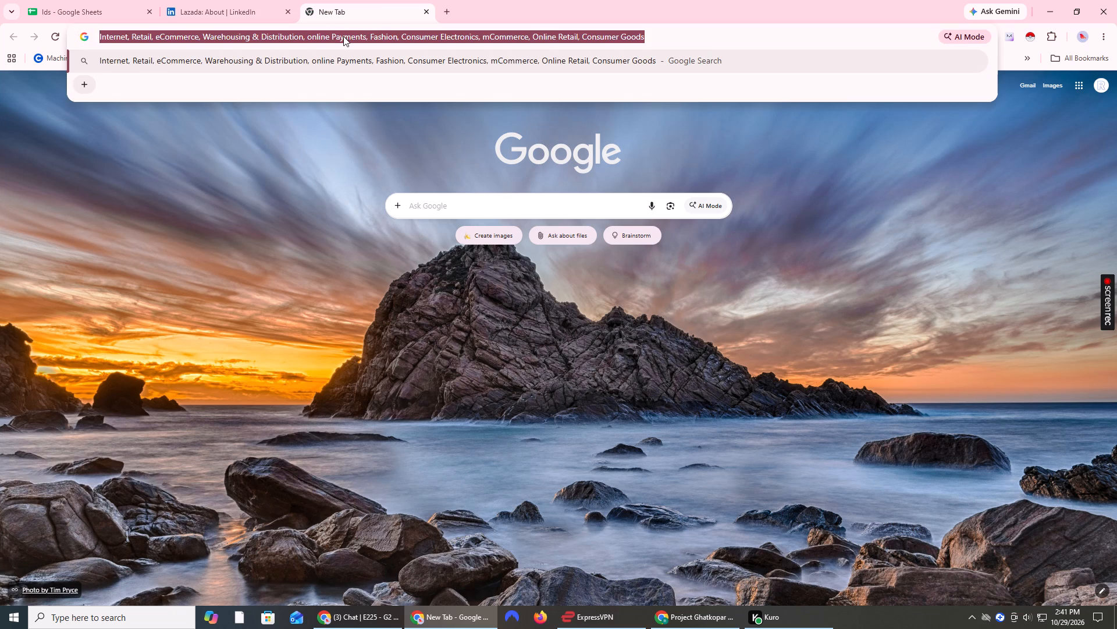
key("ctrl+c")
left_click(44, 0)
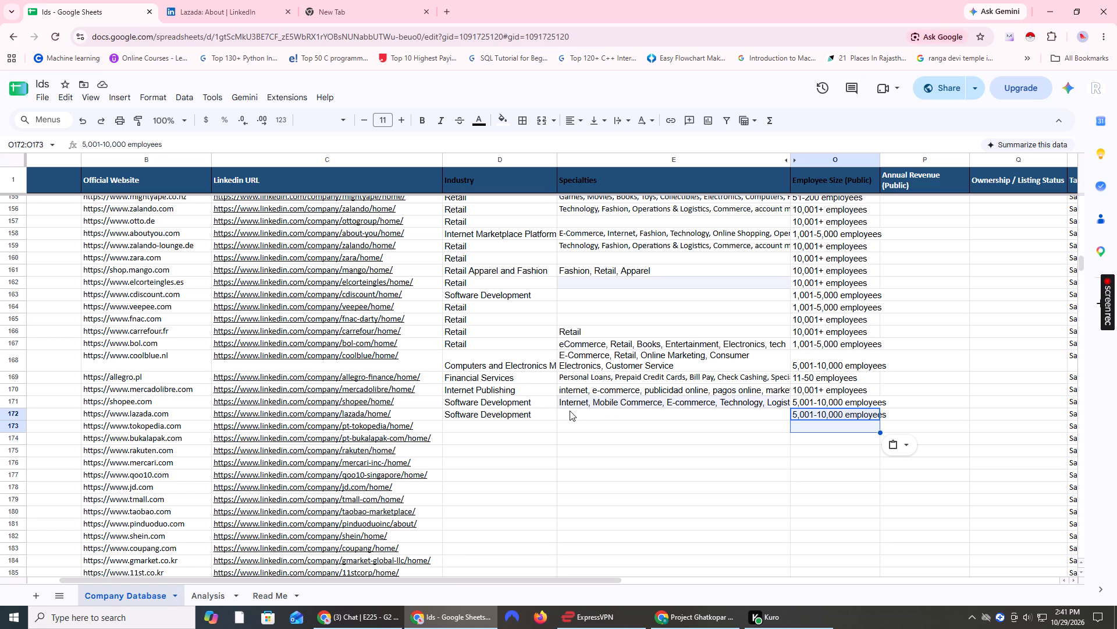
left_click(570, 411)
key("ctrl+v")
Open Tokopedia's LinkedIn page from the URL in row 173, close Lazada's page, follow Tokopedia and show its About page.
left_click(499, 432)
scroll(473, 430, "down", 2)
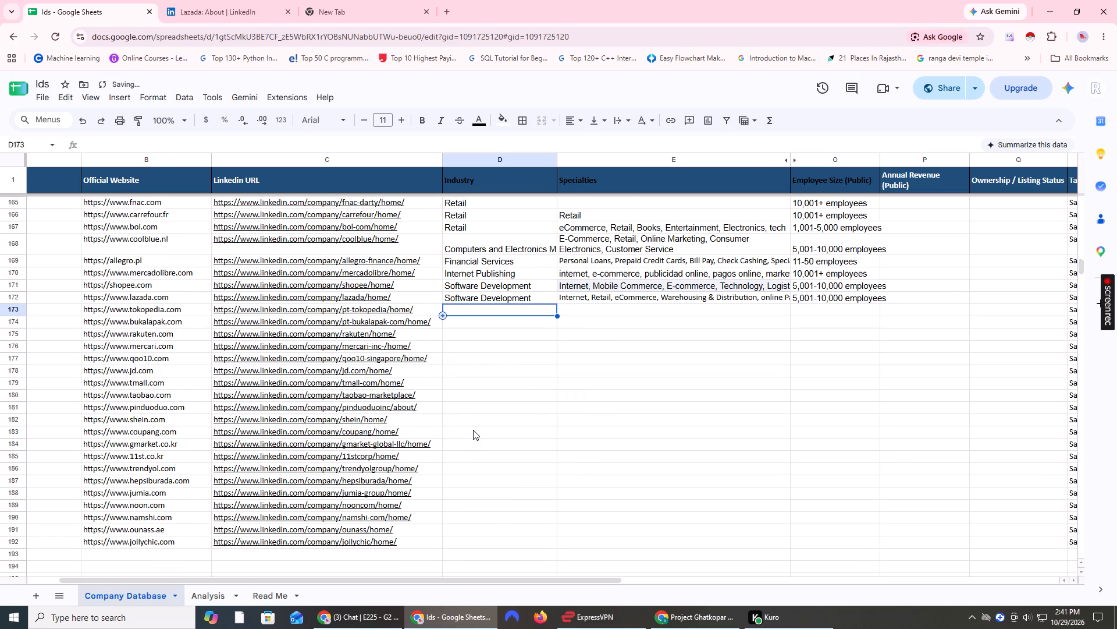
left_click(365, 311)
left_click(309, 331)
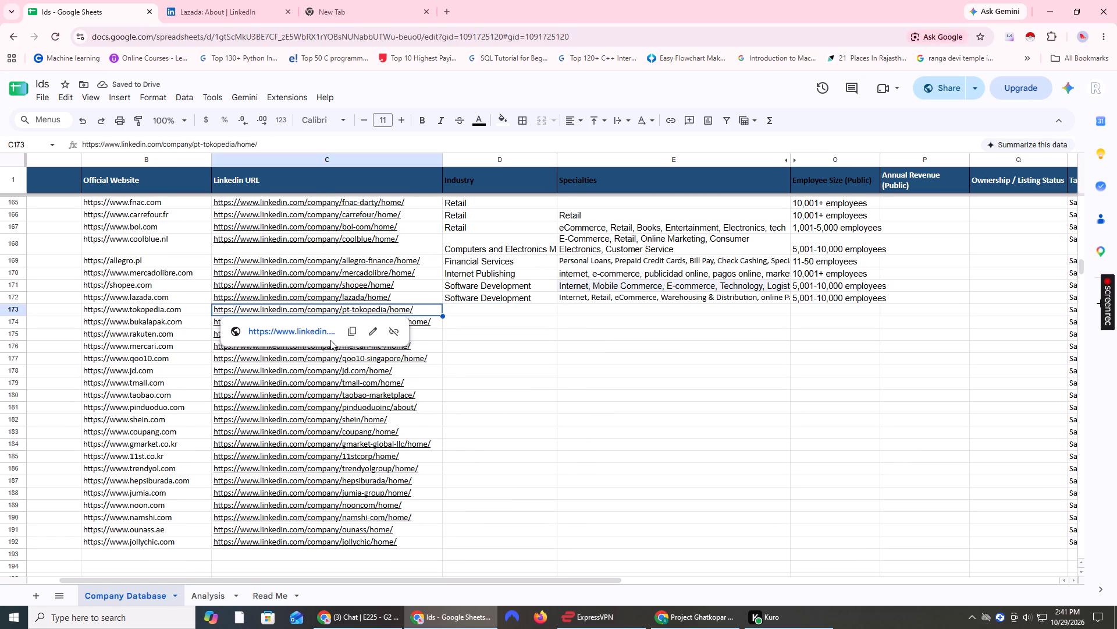
left_click(433, 12)
left_click(429, 12)
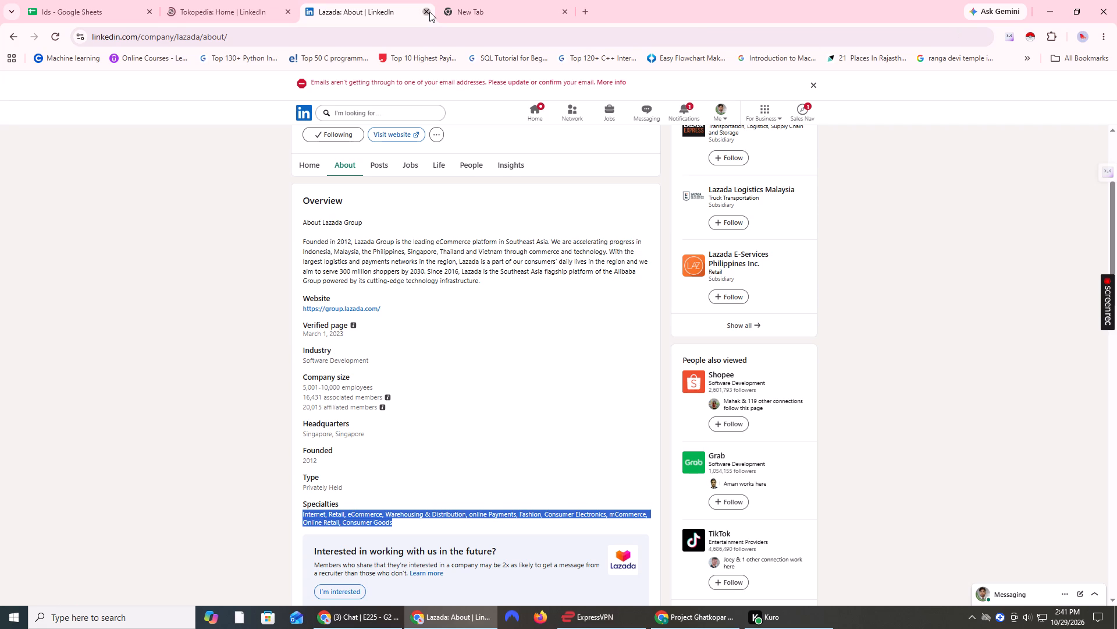
left_click(209, 0)
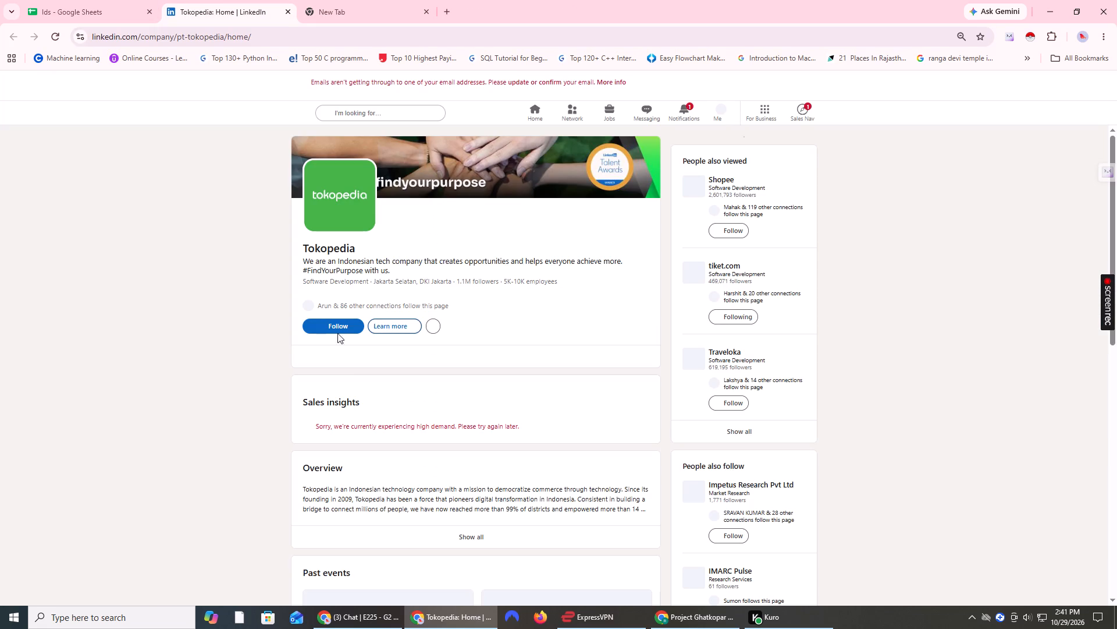
left_click(341, 328)
left_click(341, 316)
left_click(347, 347)
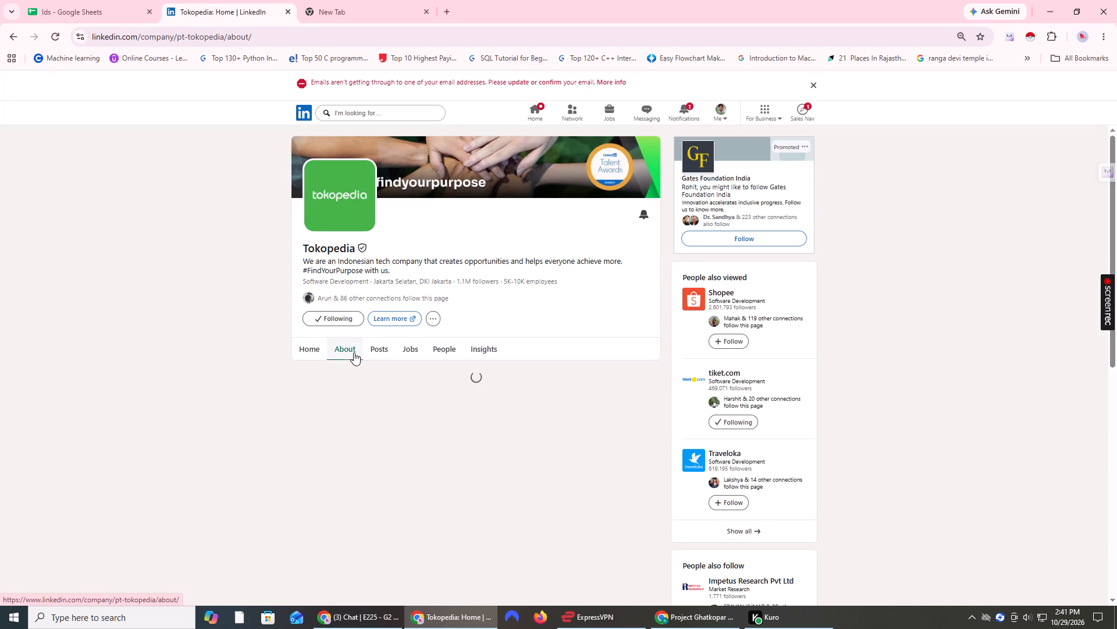
Copy Tokopedia's industry, Software Development, from its About page into the Industry cell of row 173.
scroll(358, 347, "down", 4)
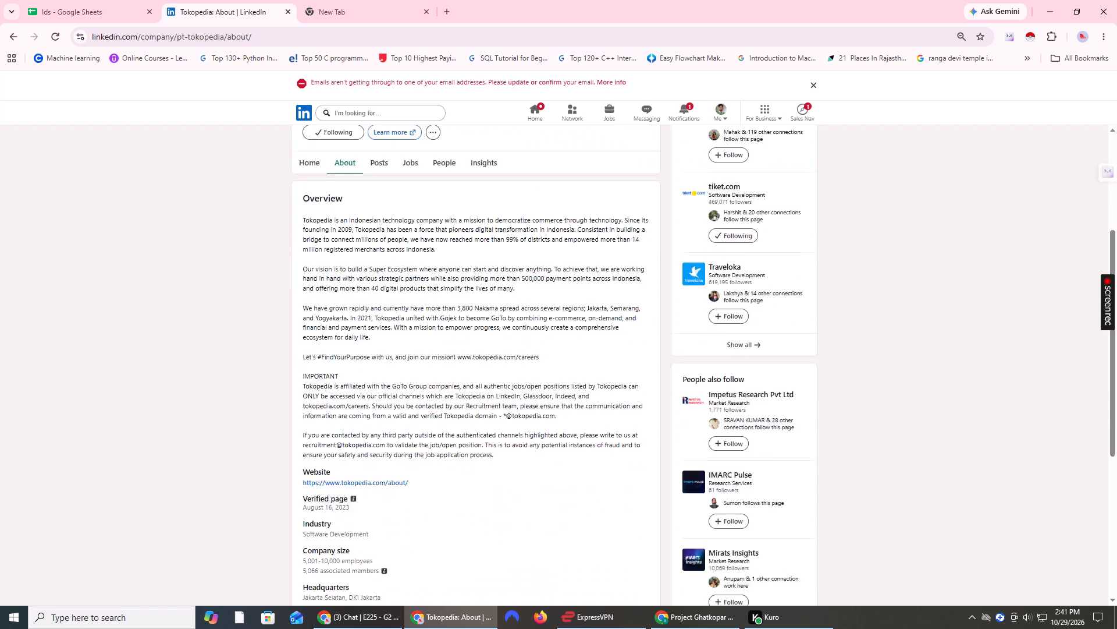
scroll(358, 347, "down", 2)
triple_click(330, 370)
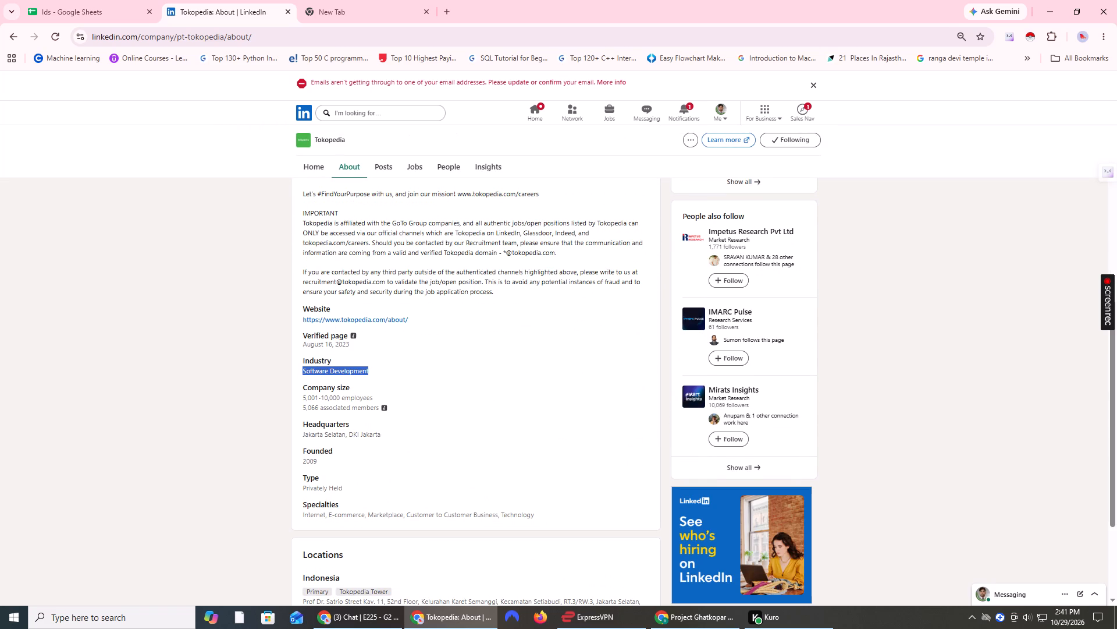
key("ctrl+c")
left_click(106, 0)
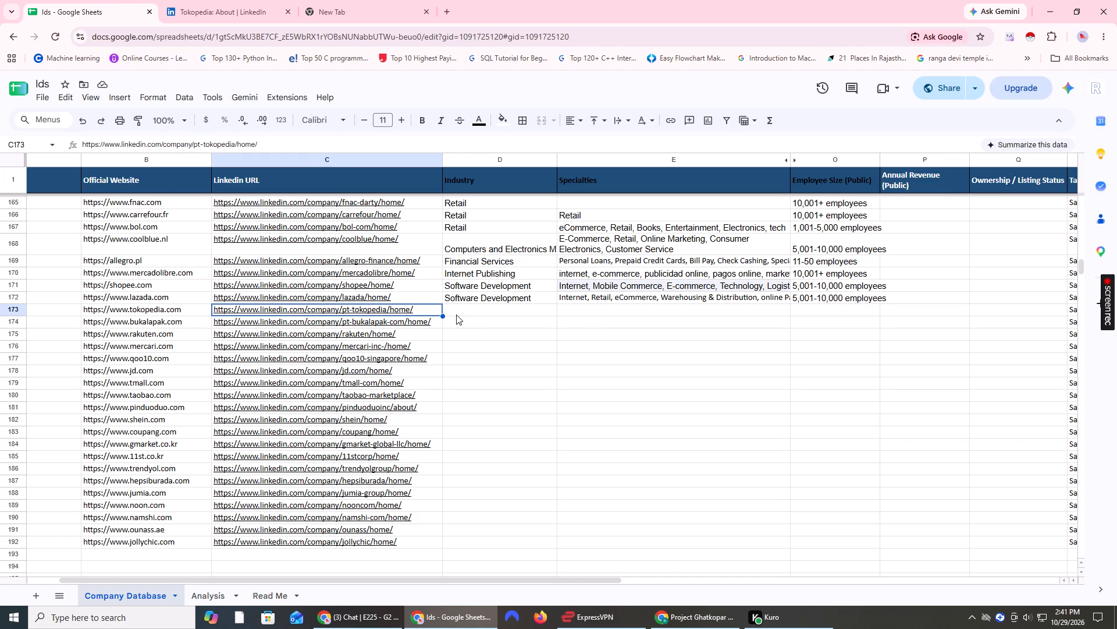
left_click(456, 314)
key("ctrl+v")
Copy Tokopedia's company size, 5,001-10,000 employees, from its About page into the Employee Size cell of row 173.
left_click(213, 0)
scroll(376, 384, "down", 2)
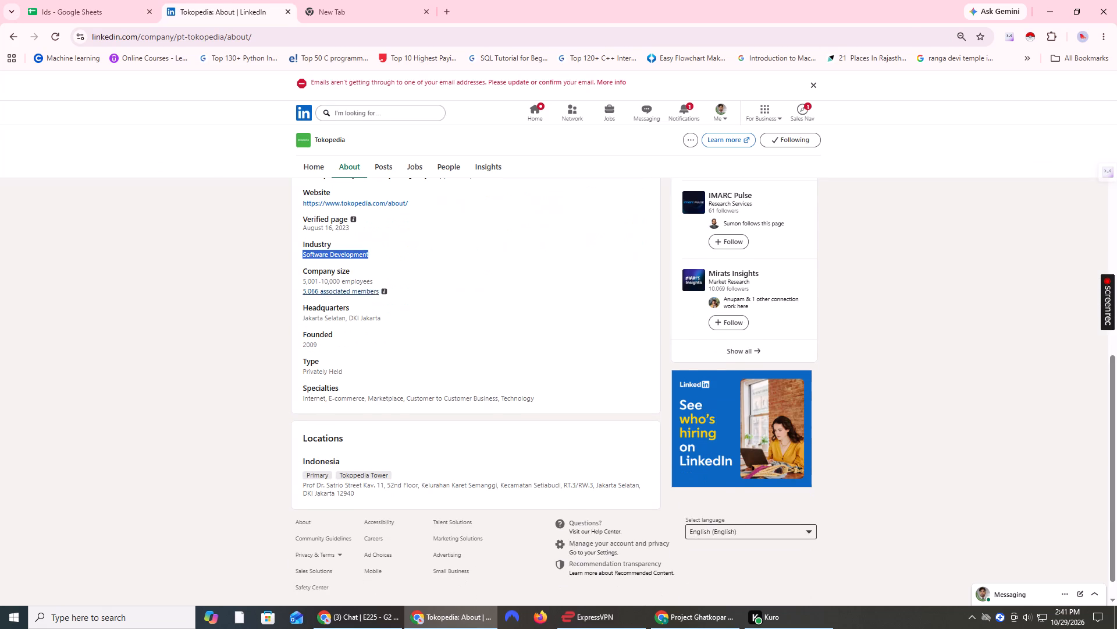
triple_click(333, 281)
key("ctrl+c")
left_click(28, 0)
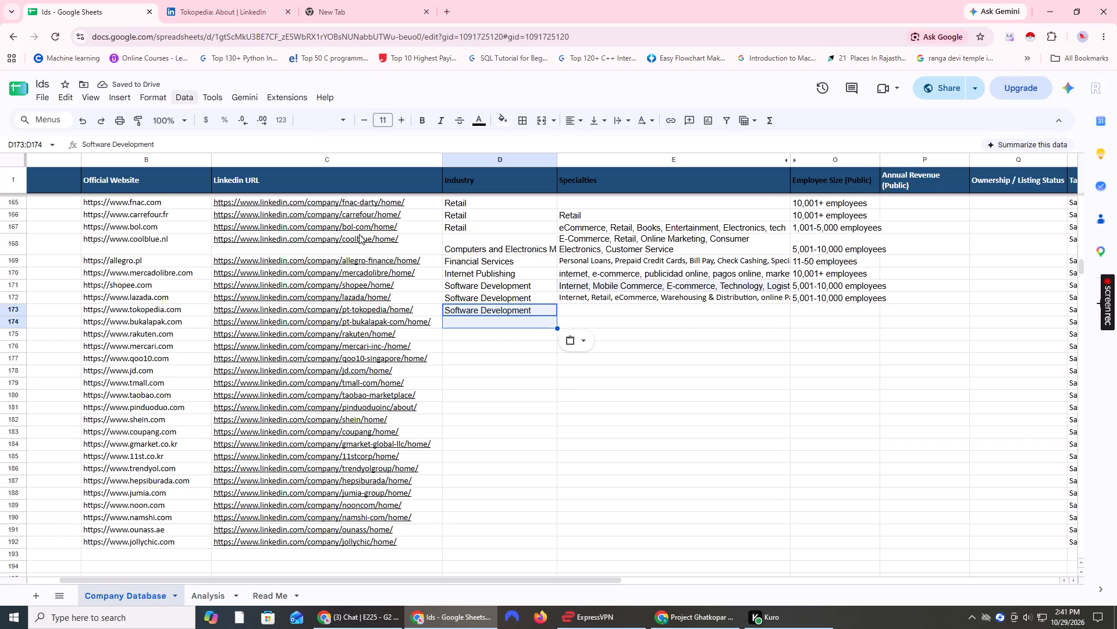
left_click(796, 305)
key("ctrl+v")
Copy Tokopedia's specialties list, Internet through Technology, from its About page as plain text into the Specialties cell of row 173.
left_click(297, 0)
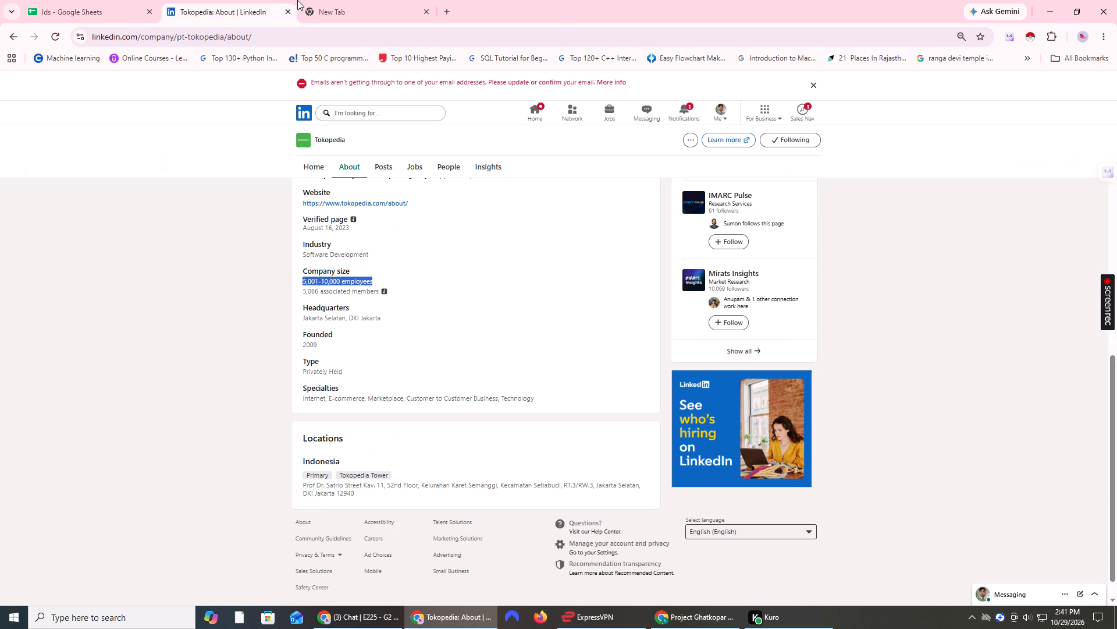
triple_click(360, 396)
key("ctrl+c")
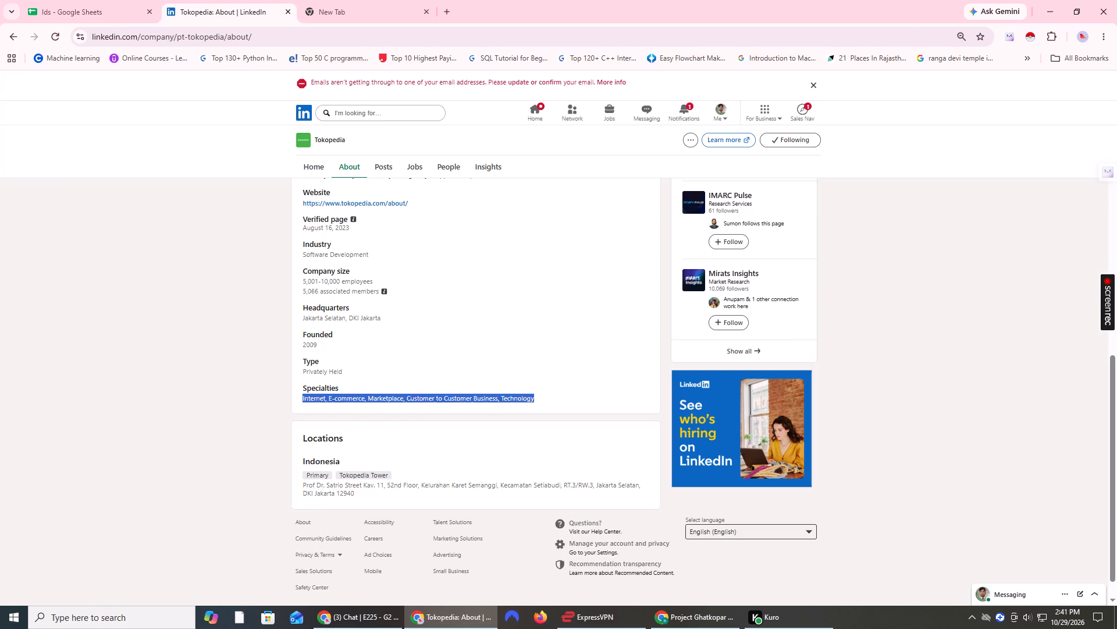
left_click(352, 3)
left_click(332, 37)
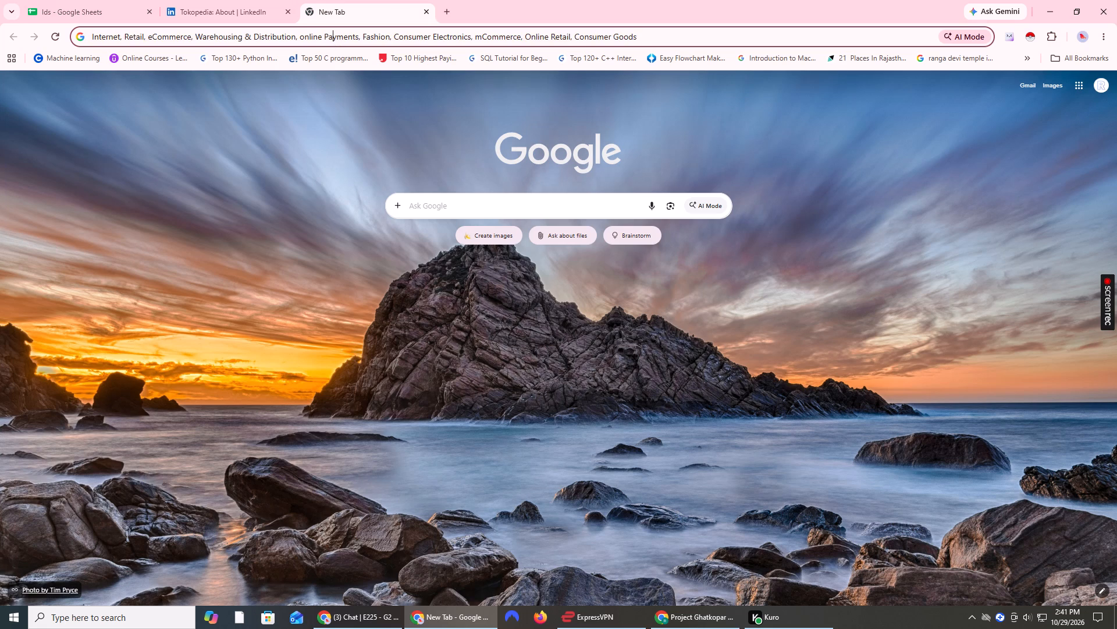
key("ctrl+a")
key("ctrl+v")
triple_click(316, 30)
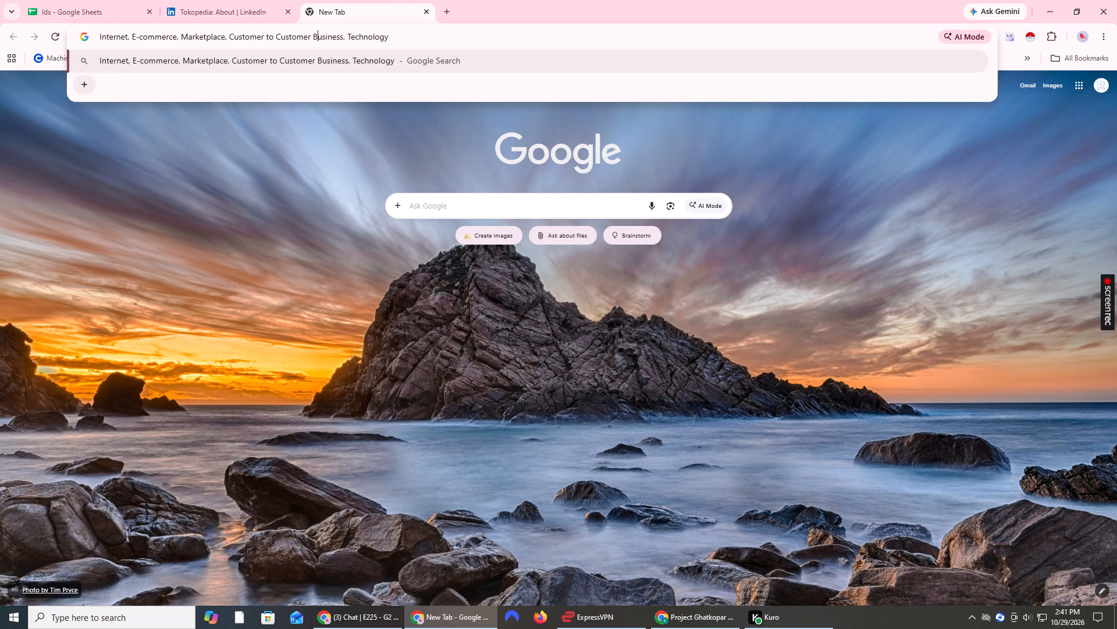
key("ctrl+c")
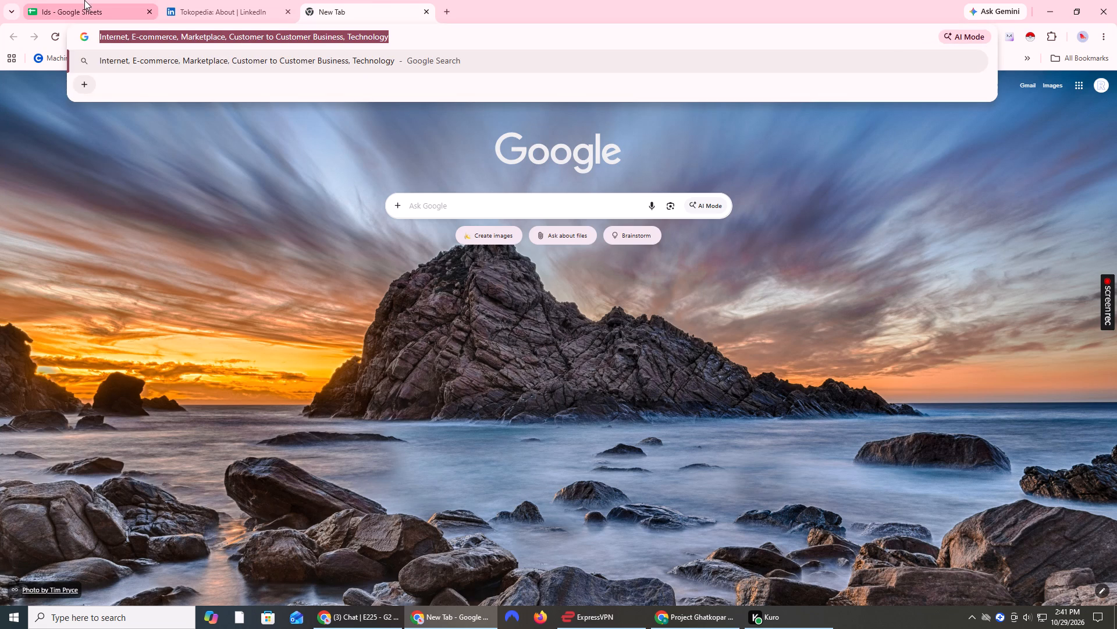
left_click(84, 0)
left_click(565, 309)
key("ctrl+v")
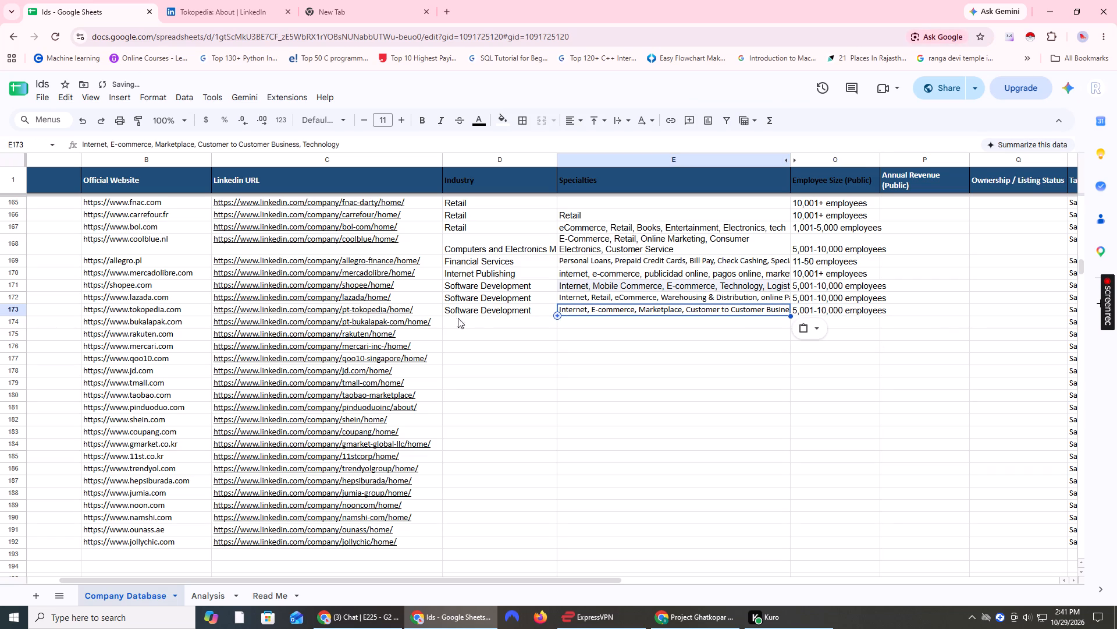
Open Bukalapak's LinkedIn page from the URL in row 174, close Tokopedia's page and the blank page, and show Bukalapak's About page.
left_click(390, 321)
left_click(315, 342)
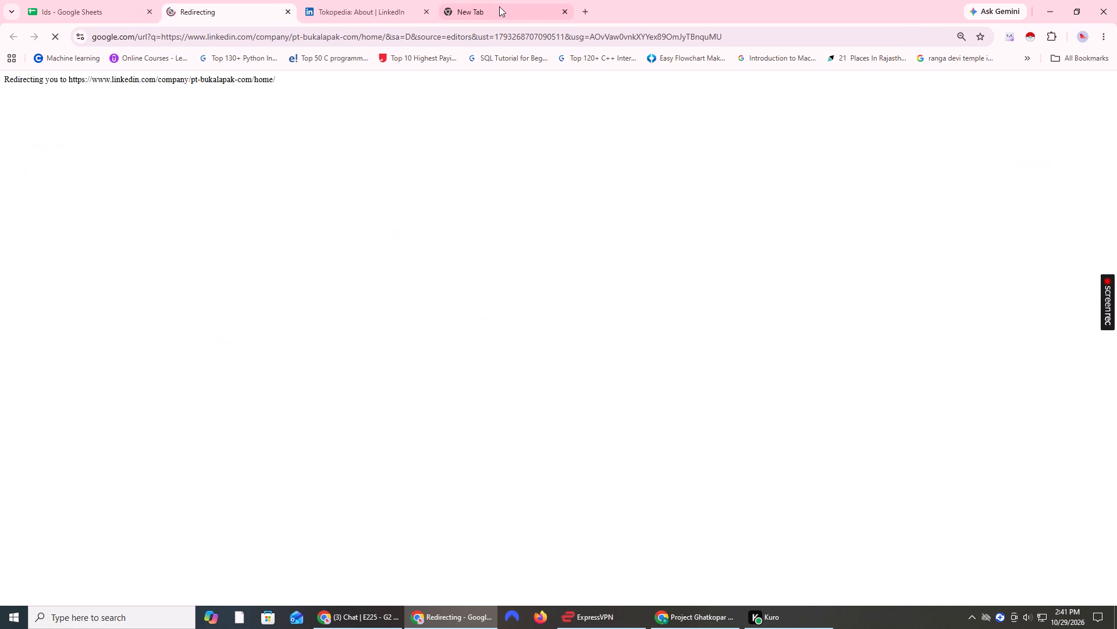
left_click(428, 13)
left_click(428, 13)
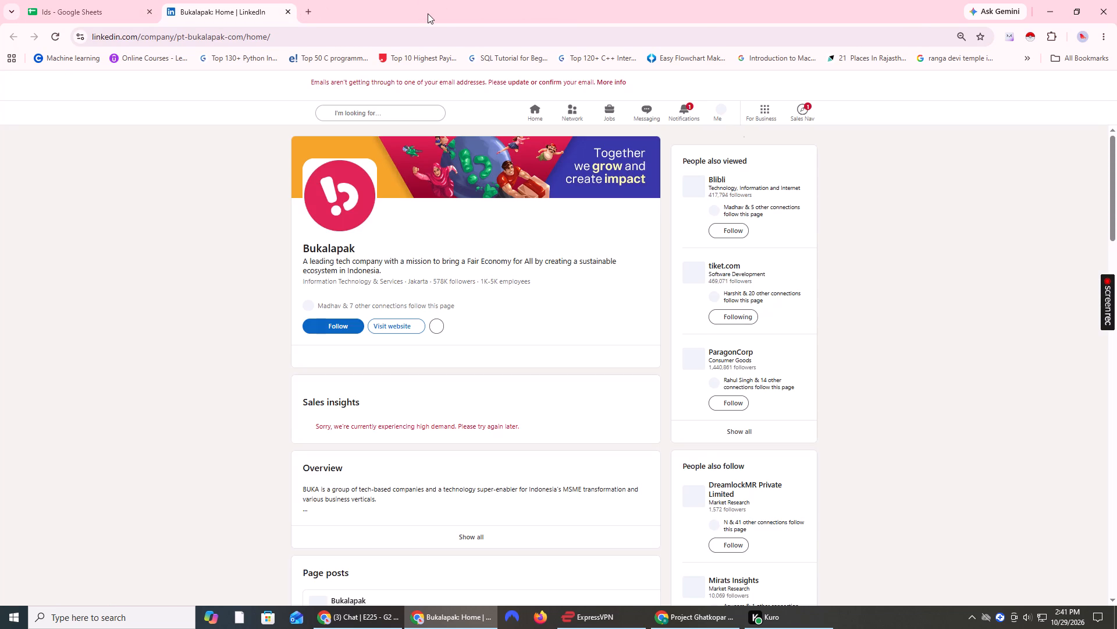
left_click(357, 351)
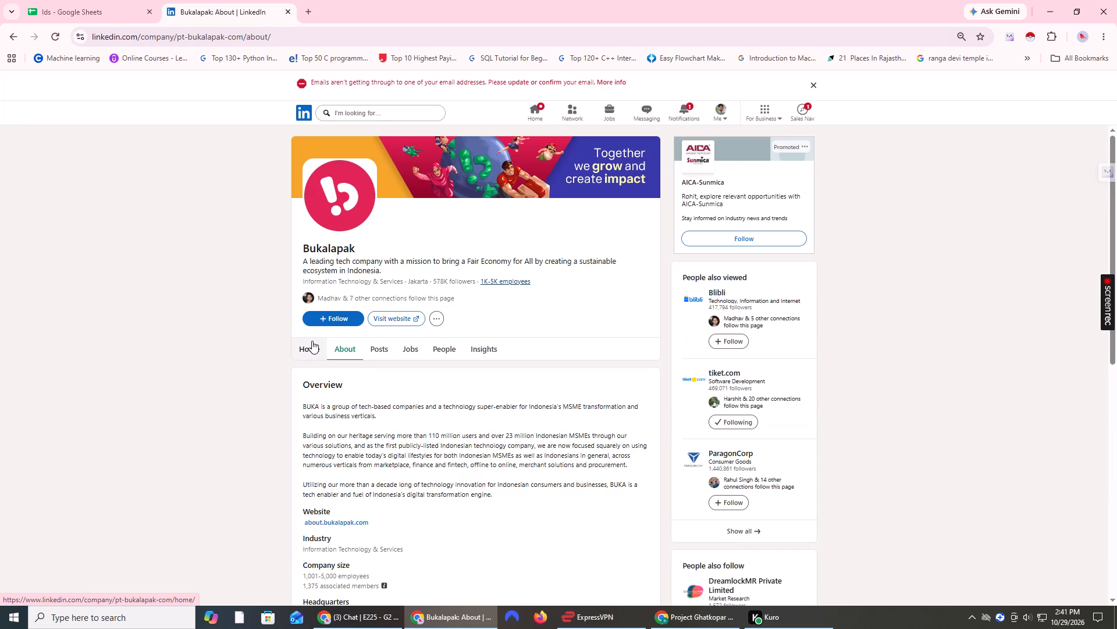
Copy Bukalapak's industry, Information Technology & Services, from its About page into the Industry cell of row 174.
scroll(312, 341, "down", 2)
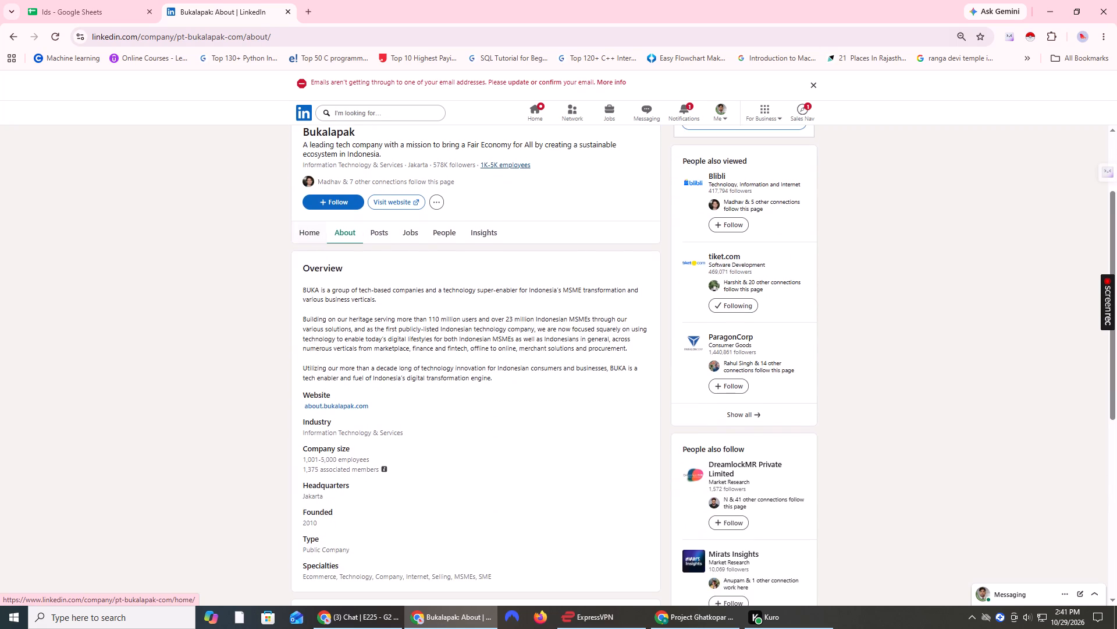
scroll(325, 334, "down", 3)
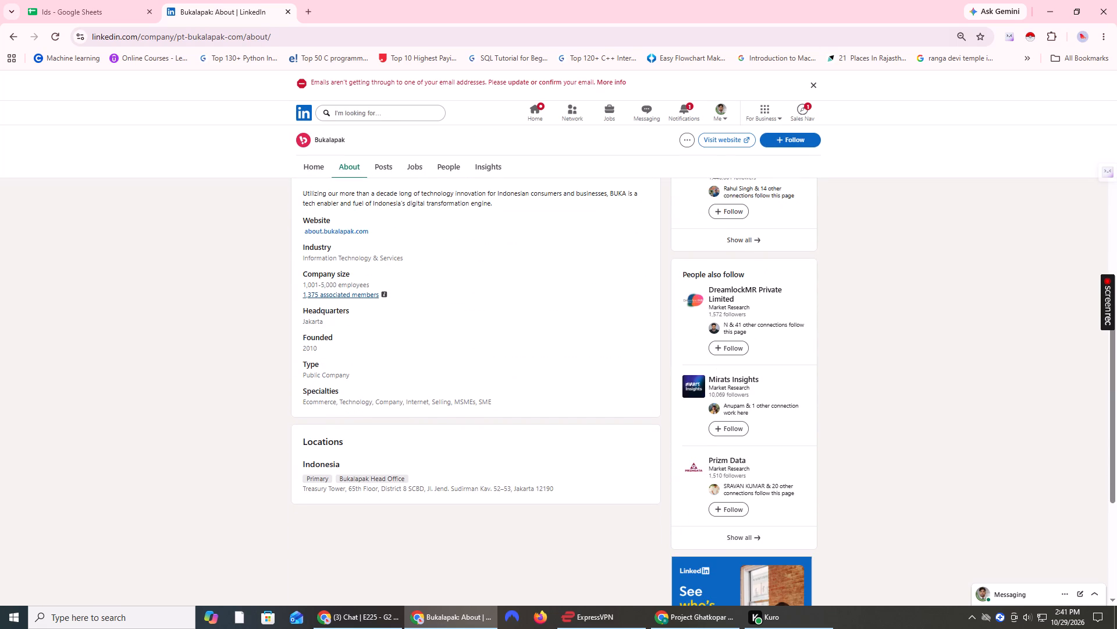
triple_click(348, 256)
key("ctrl+c")
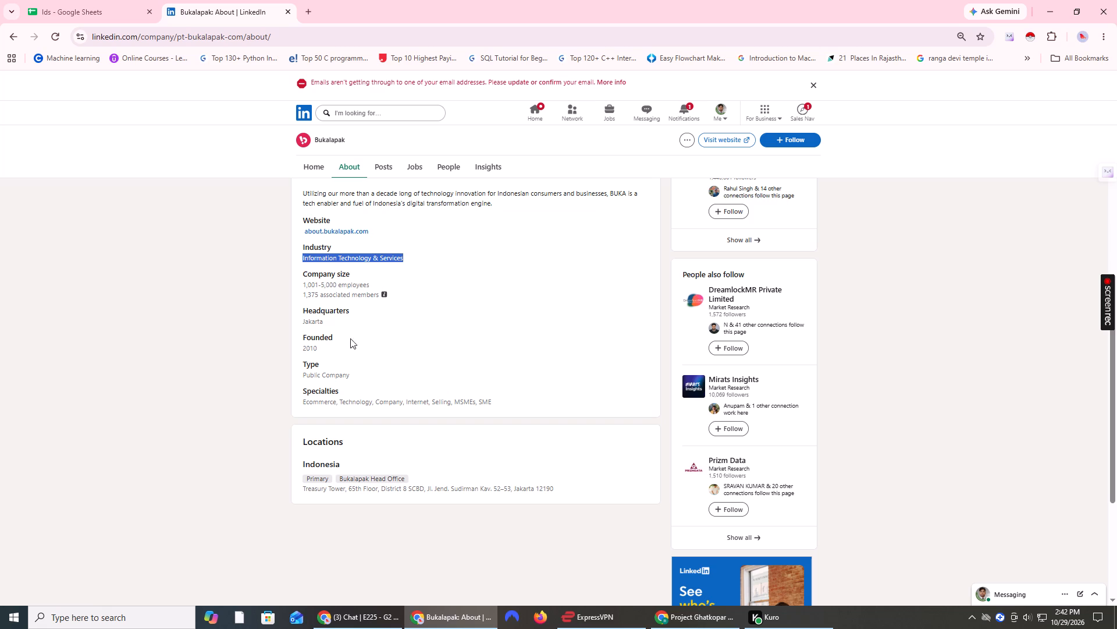
left_click(151, 0)
left_click(479, 326)
key("ctrl+v")
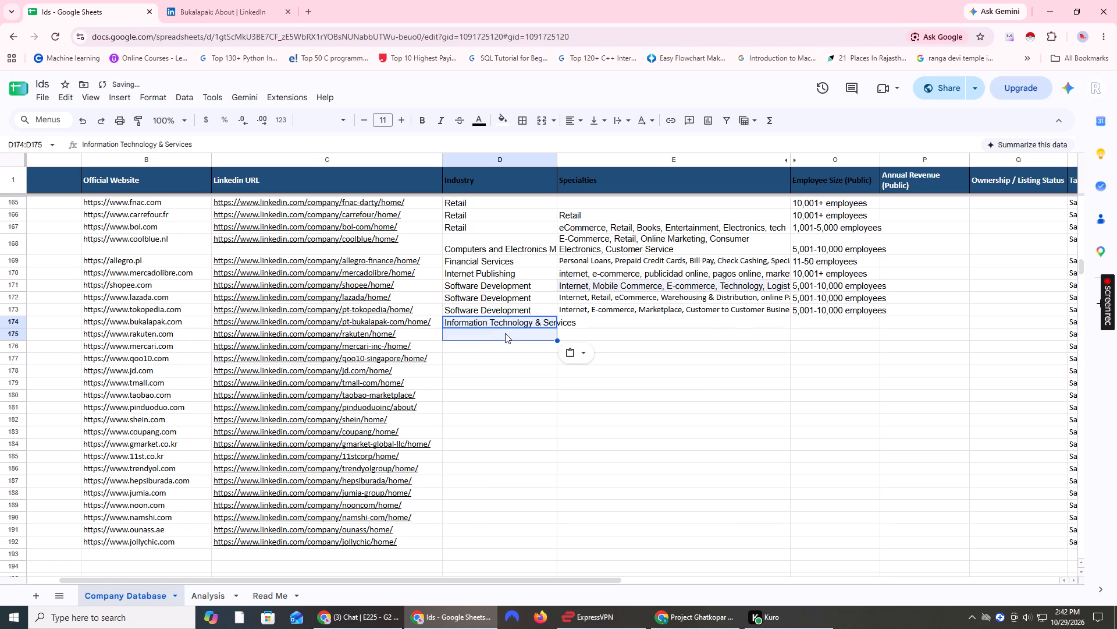
Copy Bukalapak's company size, 1,001-5,000 employees, from its About page into the Employee Size cell of row 174.
left_click(278, 0)
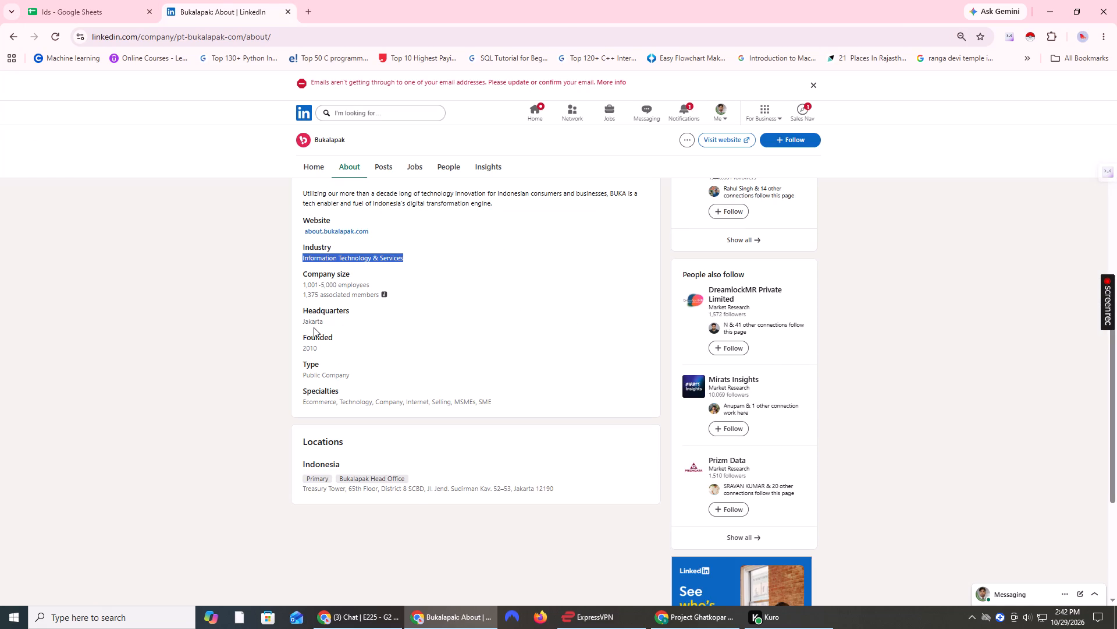
triple_click(330, 284)
key("ctrl+c")
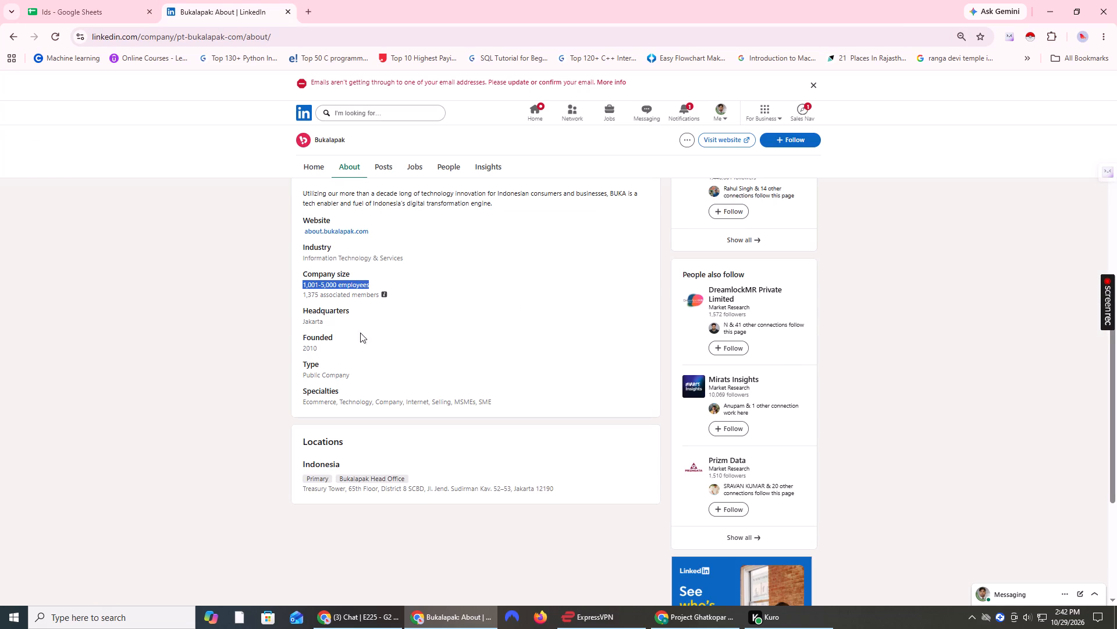
left_click(107, 0)
left_click(798, 320)
key("ctrl+v")
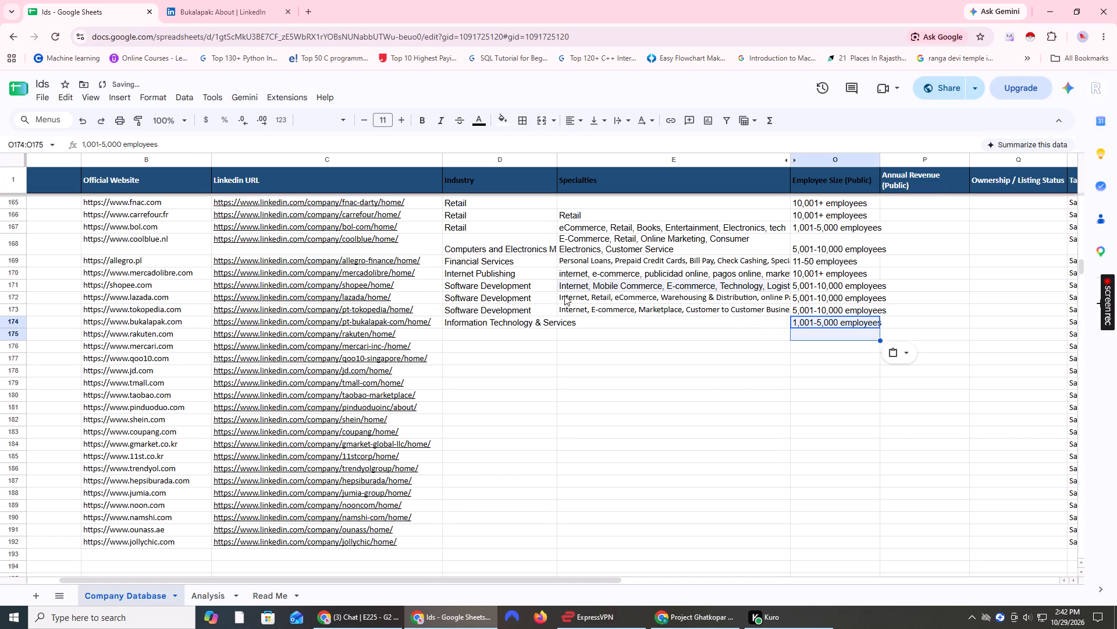
Copy Bukalapak's specialties list, Ecommerce through SME, from its About page as plain text into the Specialties cell of row 174.
left_click(252, 0)
triple_click(392, 401)
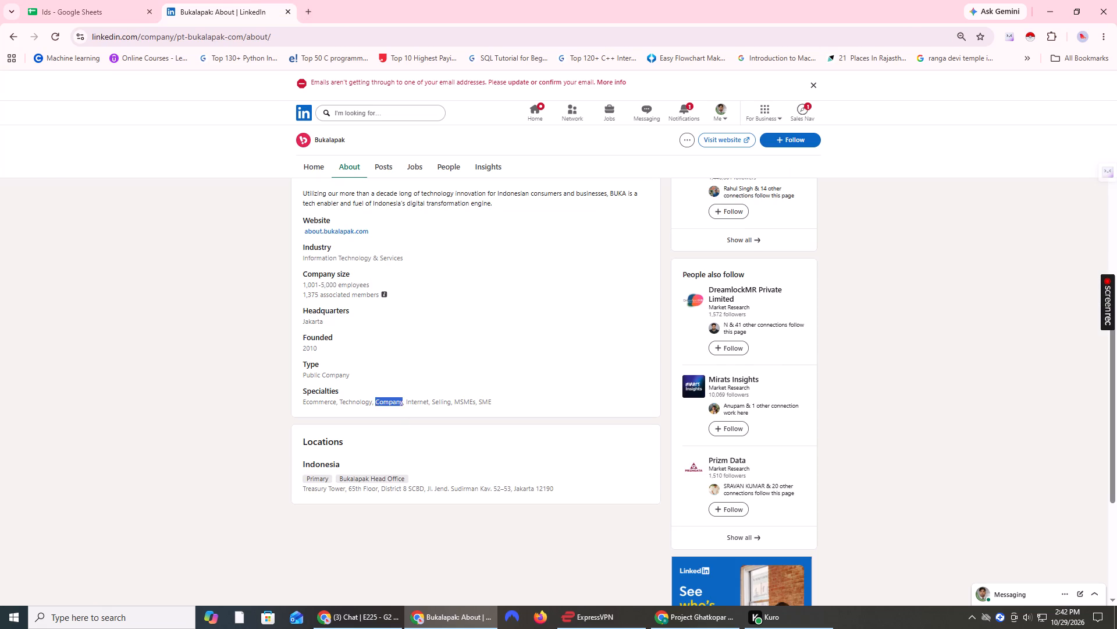
key("ctrl+c")
left_click(116, 0)
left_click(590, 321)
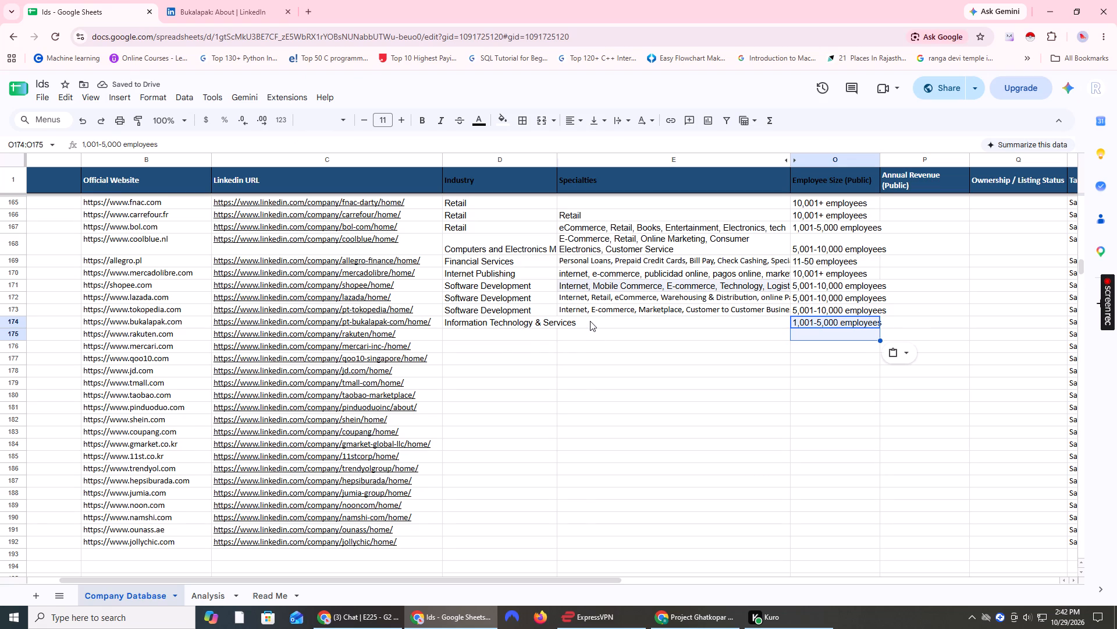
key("ctrl+v")
key("ctrl+z")
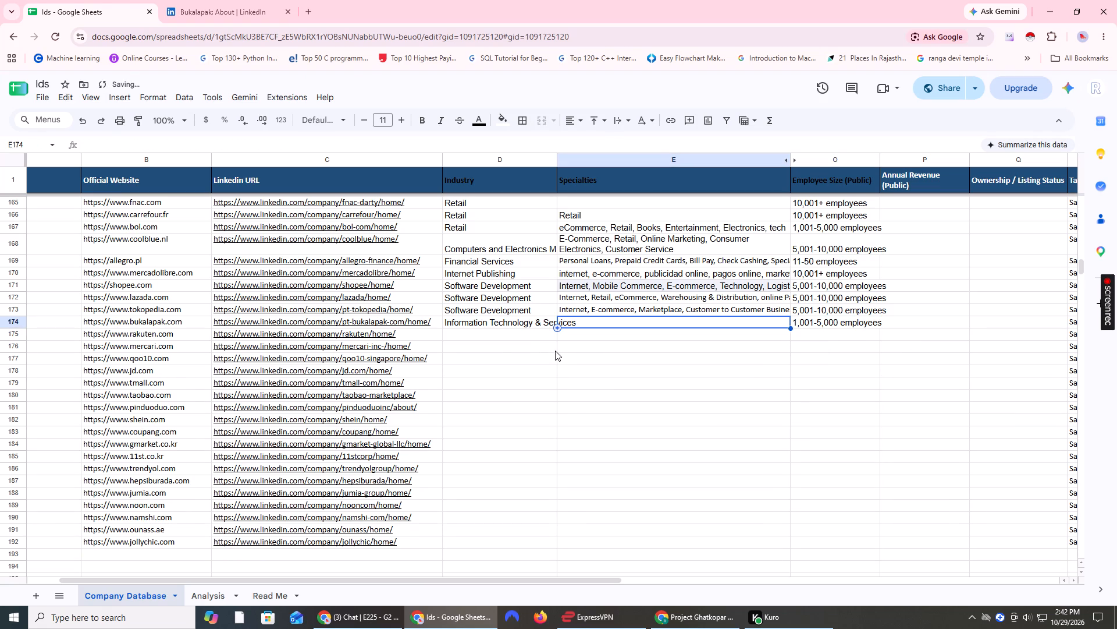
left_click(309, 5)
key("ctrl+v")
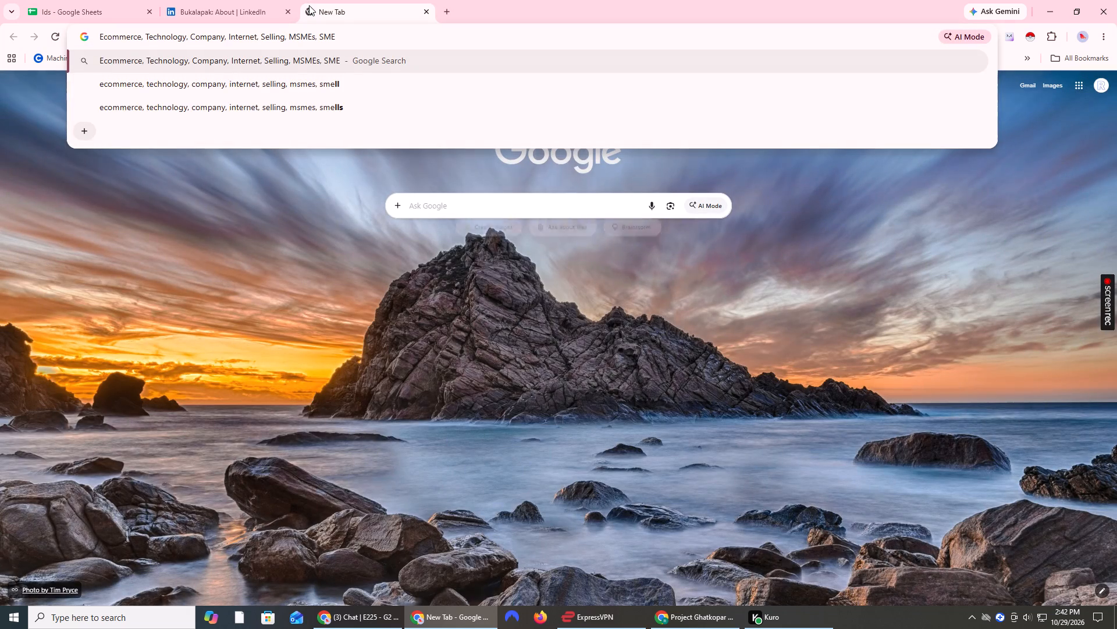
key("ctrl+a")
key("ctrl+c")
left_click(76, 0)
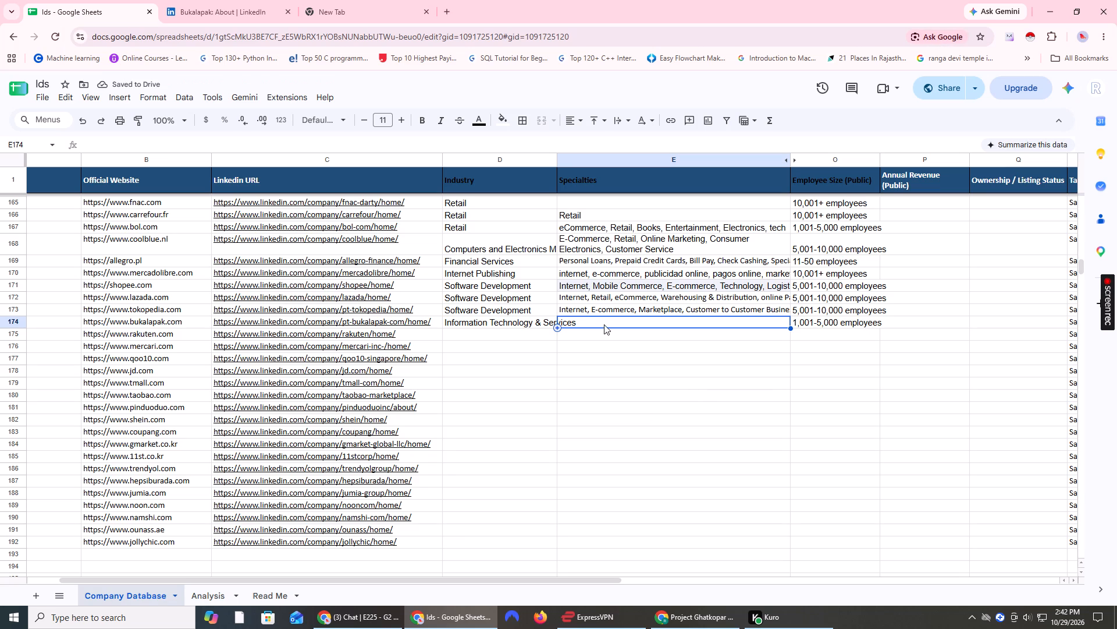
double_click(601, 323)
key("ctrl+v")
key("Return")
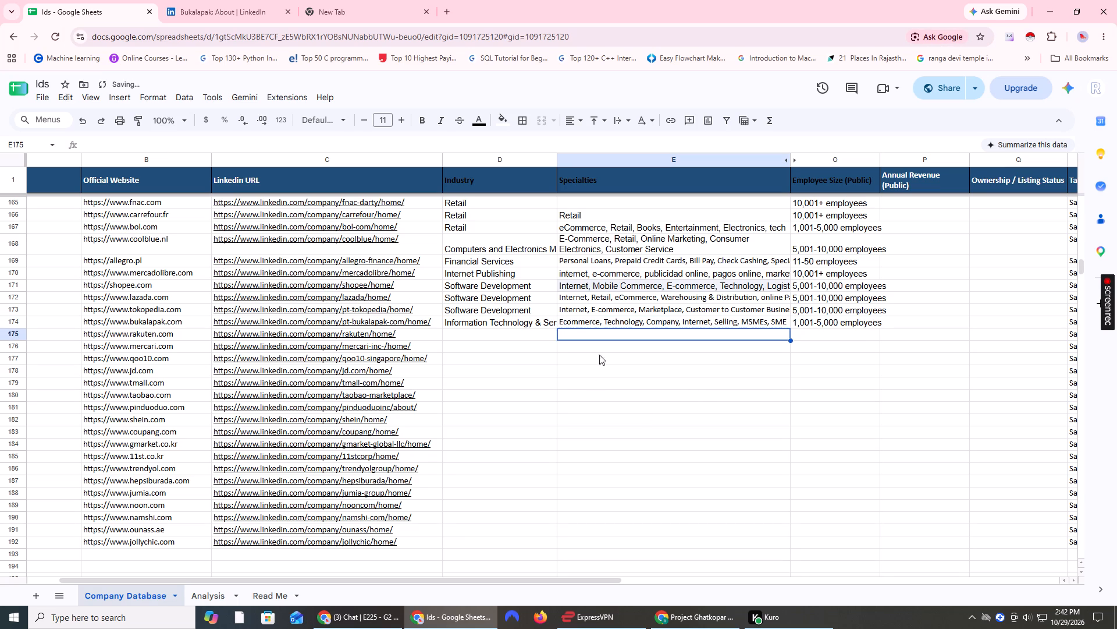
left_click(581, 387)
Open Rakuten's LinkedIn page from the URL in row 175, close Bukalapak's page, and show Rakuten's About page.
left_click(367, 335)
left_click(287, 357)
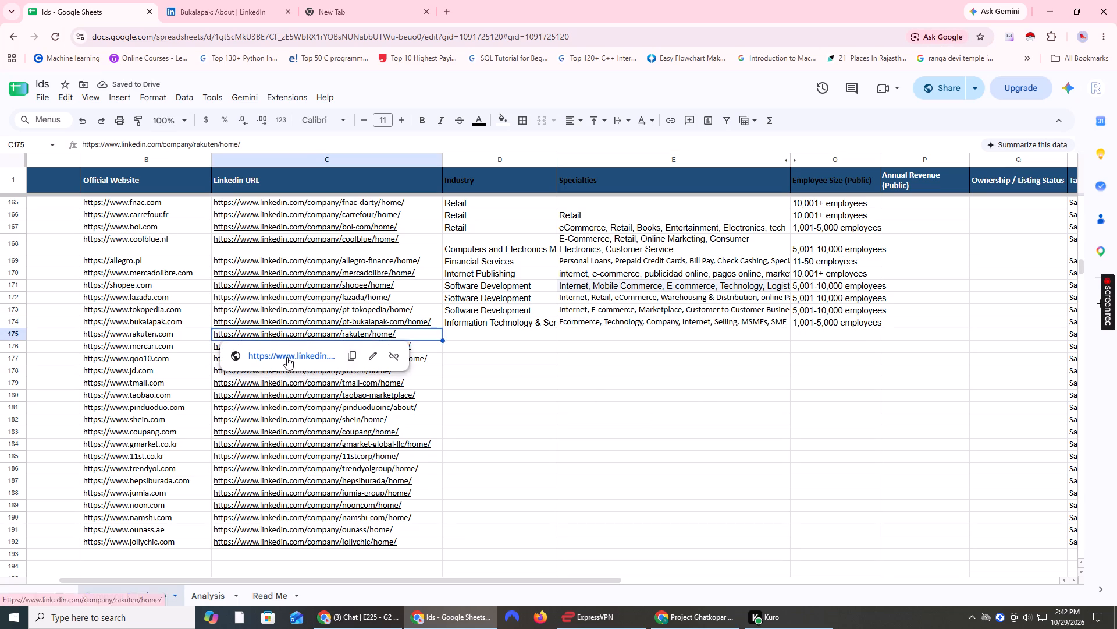
left_click(425, 15)
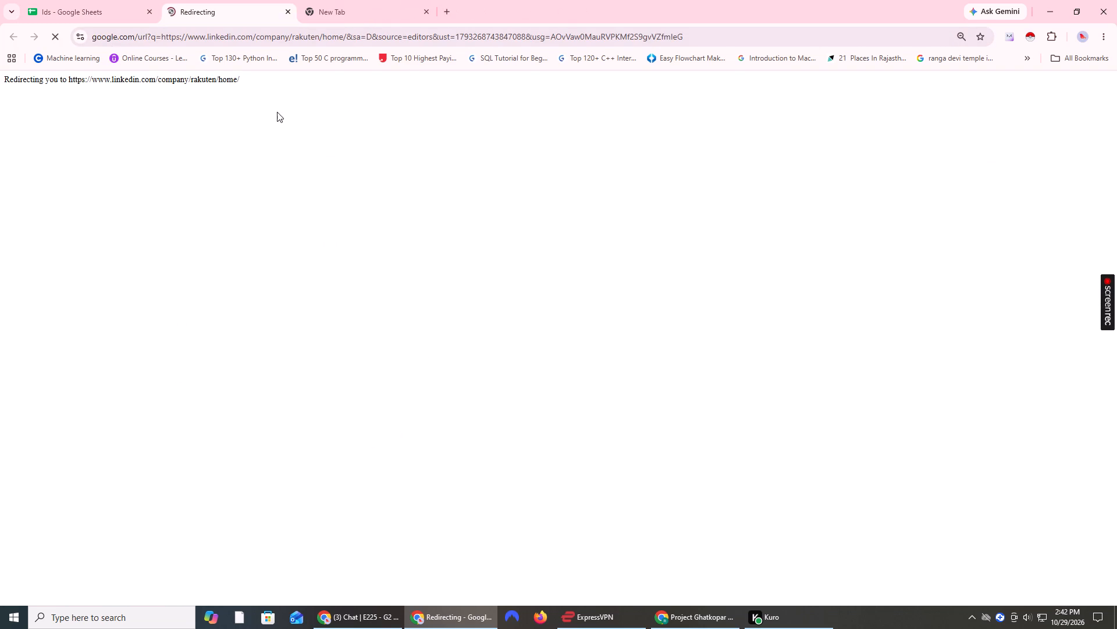
left_click(94, 0)
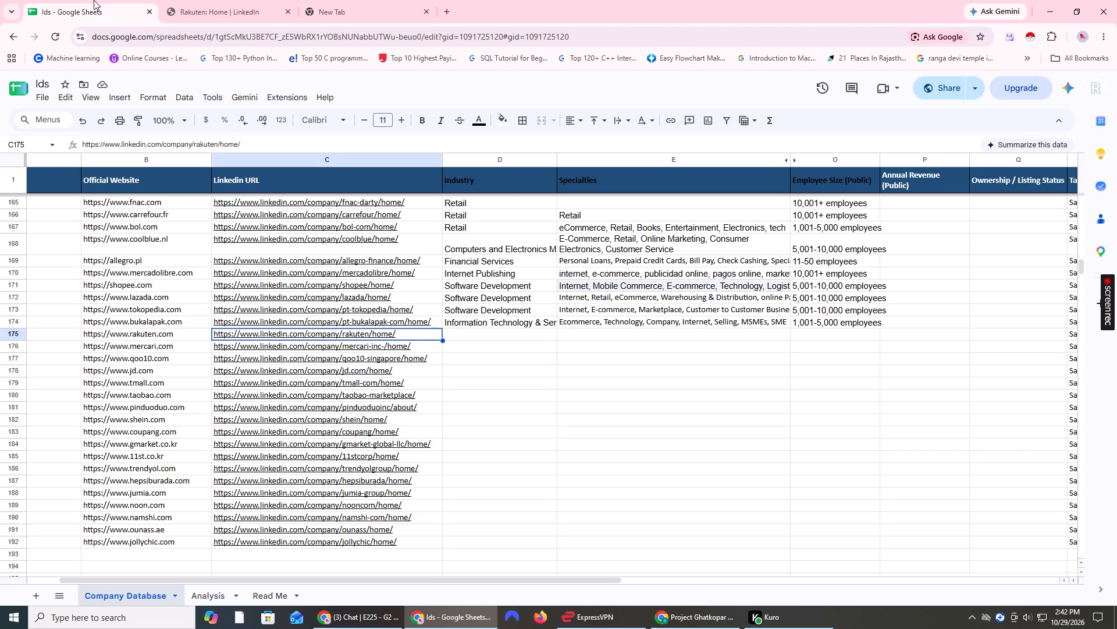
left_click(222, 0)
left_click(345, 335)
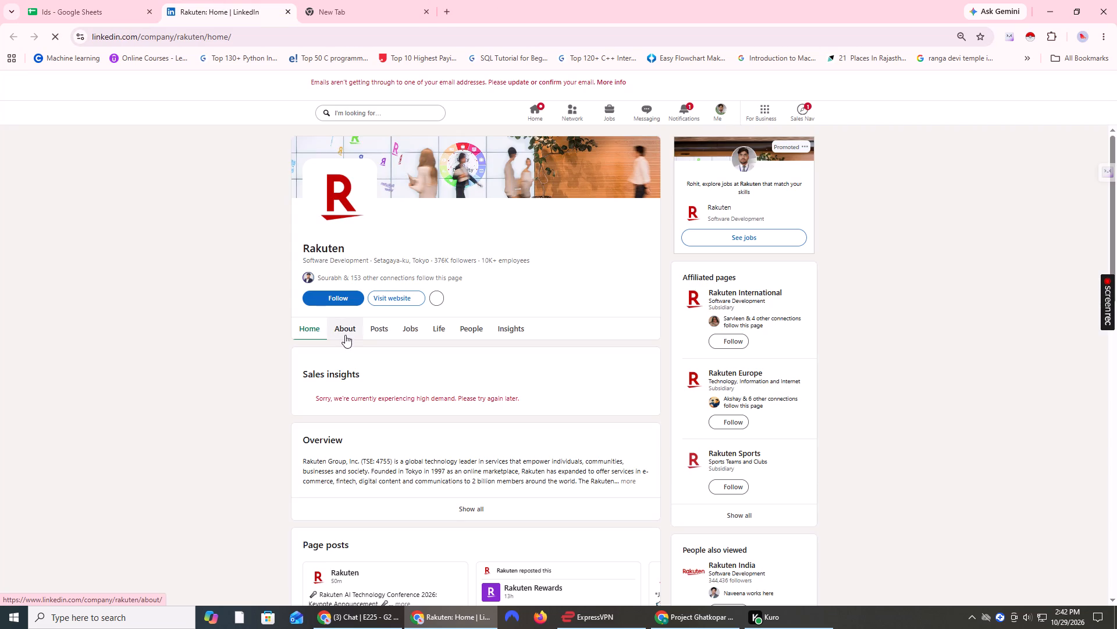
Copy Rakuten's industry, Software Development, from its About page into the Industry cell of row 175.
scroll(358, 320, "down", 2)
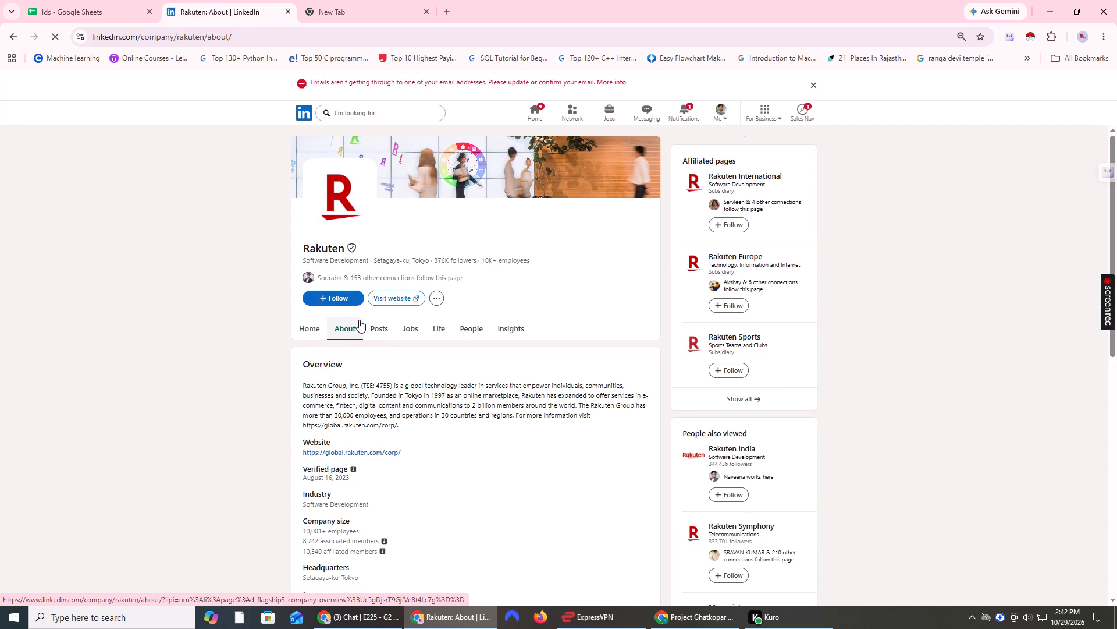
triple_click(341, 388)
key("ctrl+c")
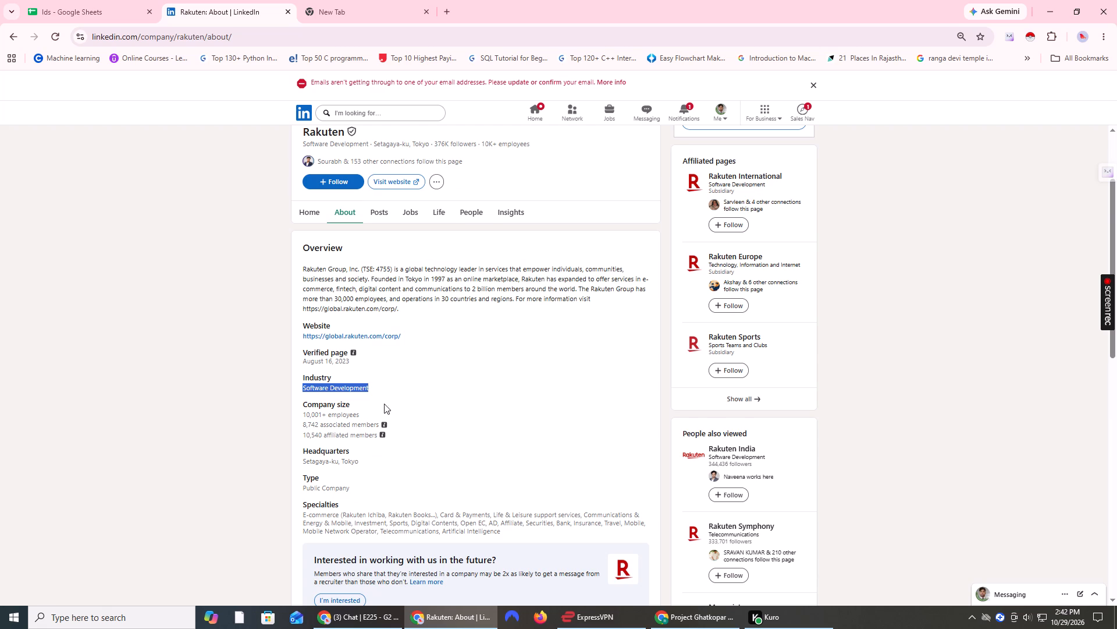
left_click(145, 0)
left_click(452, 338)
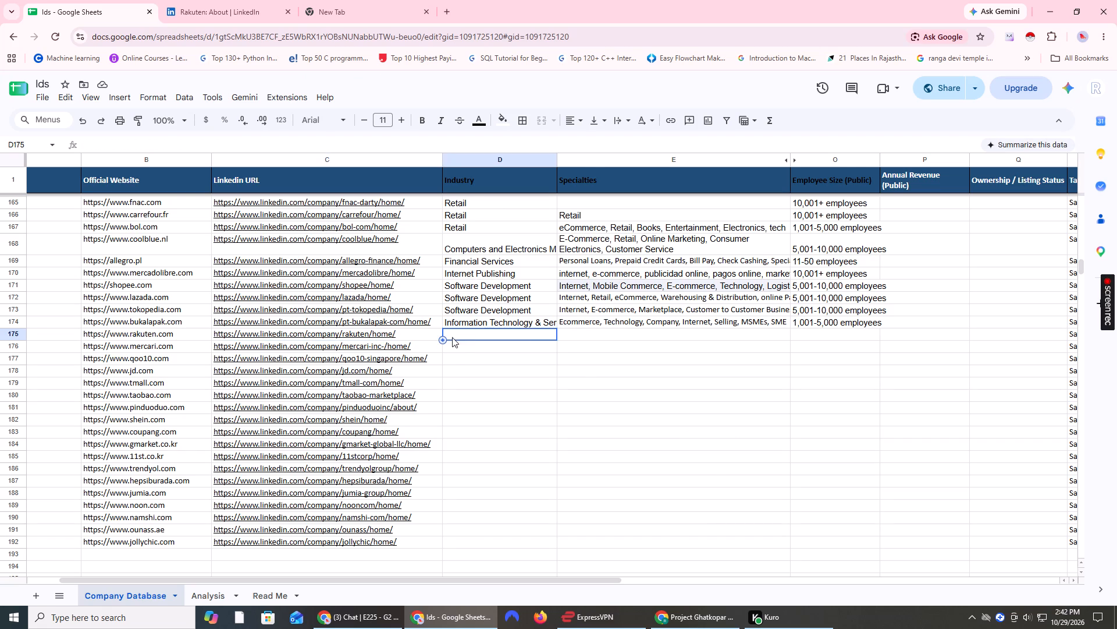
key("ctrl+v")
Copy Rakuten's company size, 10,001+ employees, from its About page into the Employee Size cell of row 175.
left_click(238, 0)
scroll(316, 295, "down", 3)
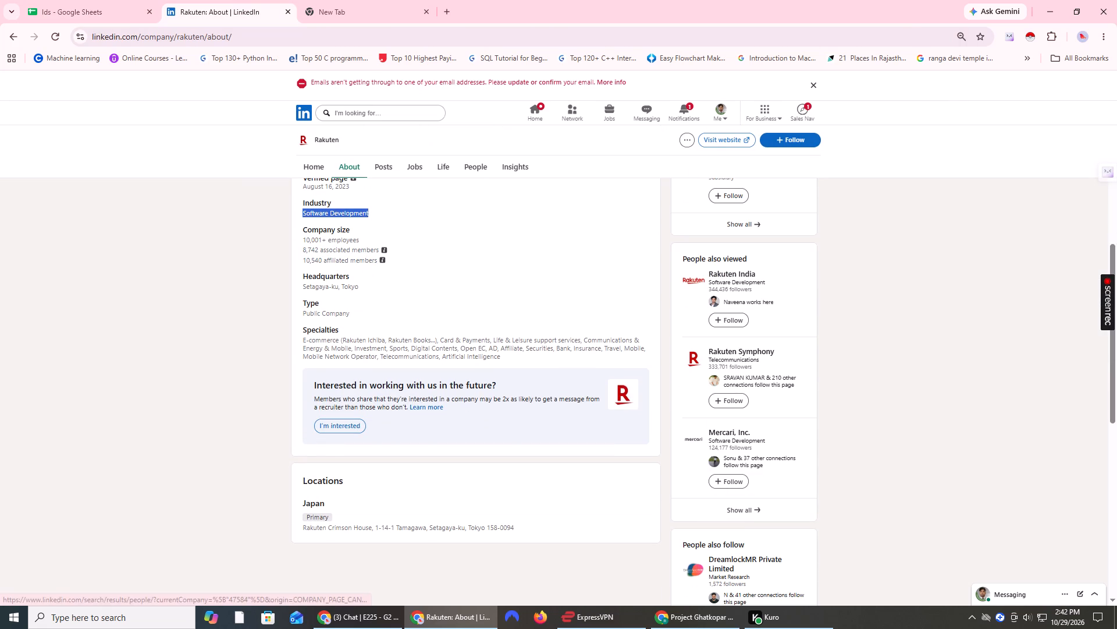
triple_click(335, 239)
key("ctrl+c")
left_click(100, 0)
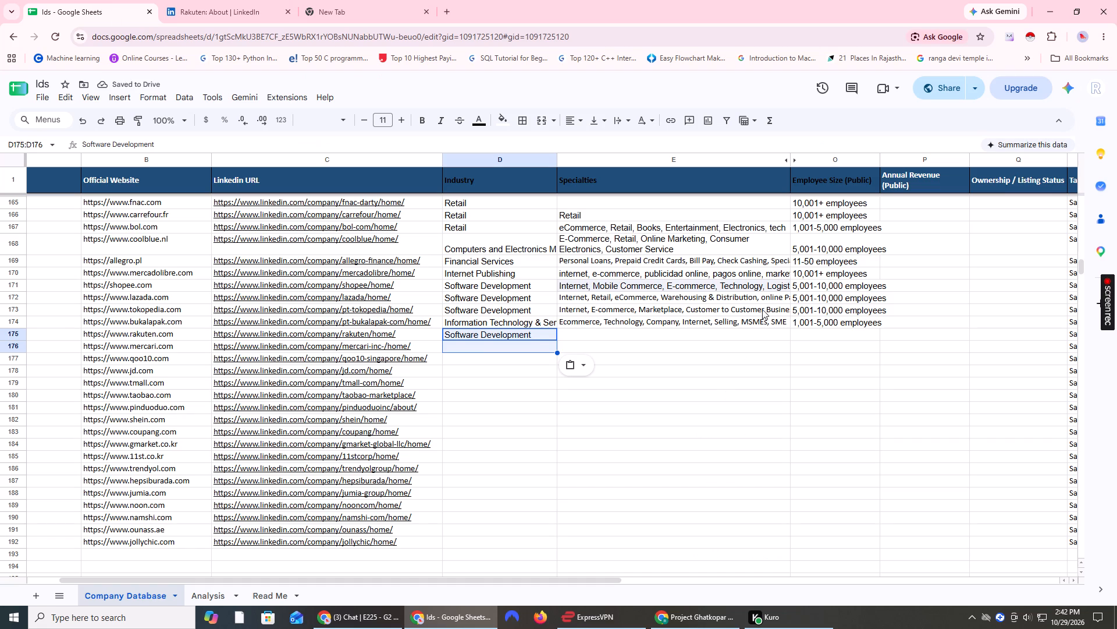
left_click(815, 333)
key("ctrl+v")
Copy Rakuten's specialties list, E-commerce through Artificial Intelligence, from its About page as plain text into the Specialties cell of row 175.
left_click(247, 0)
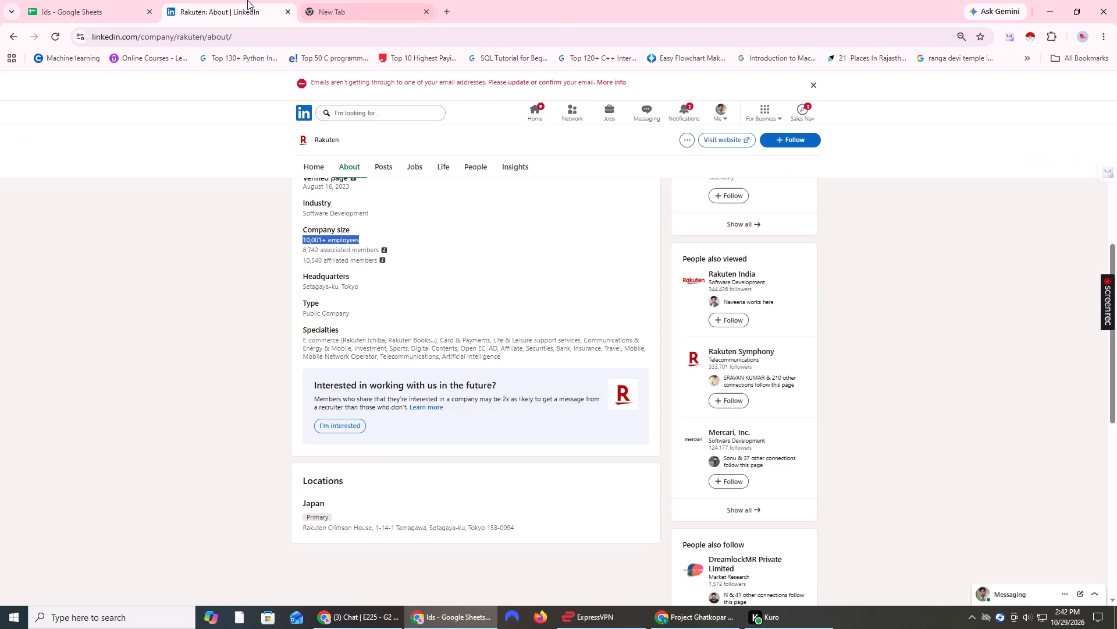
triple_click(407, 349)
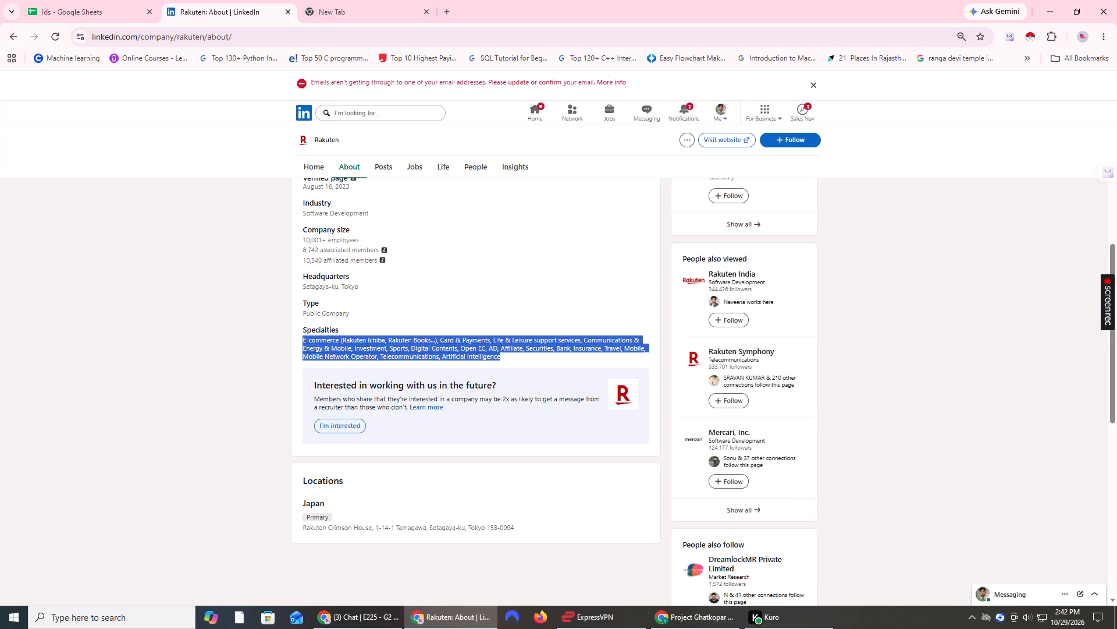
key("ctrl+c")
left_click(350, 0)
left_click(337, 40)
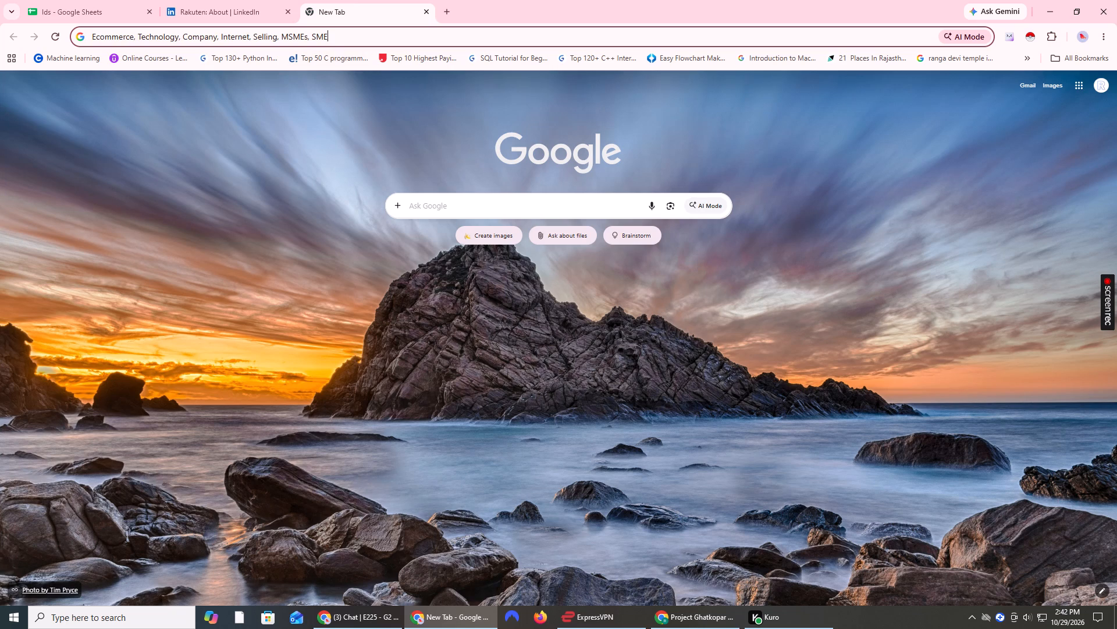
key("ctrl+a")
key("ctrl+shift+v")
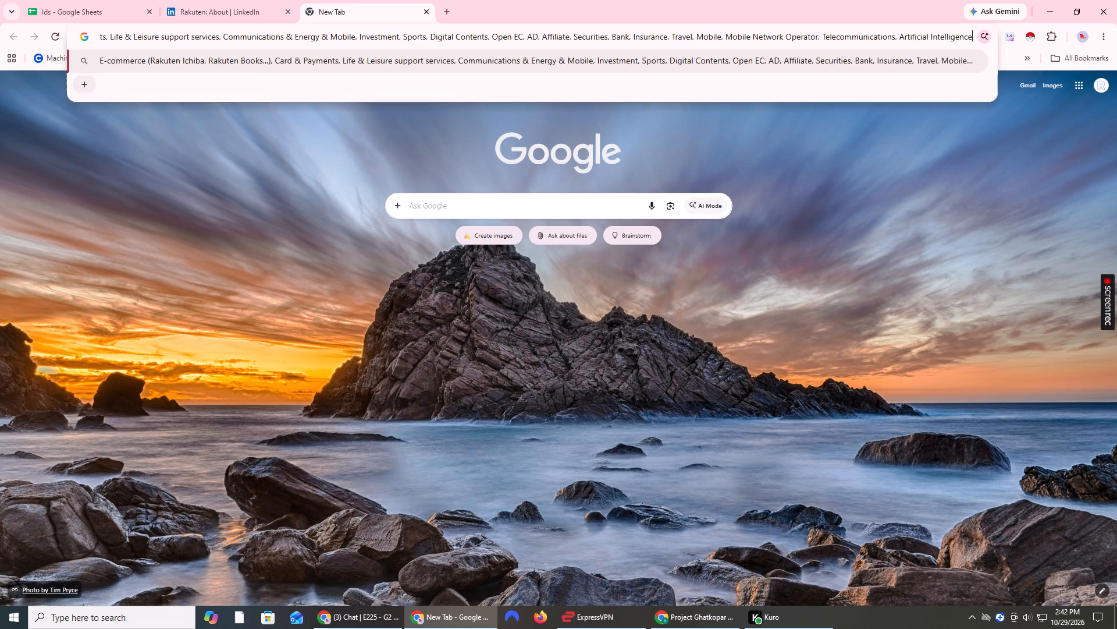
triple_click(335, 35)
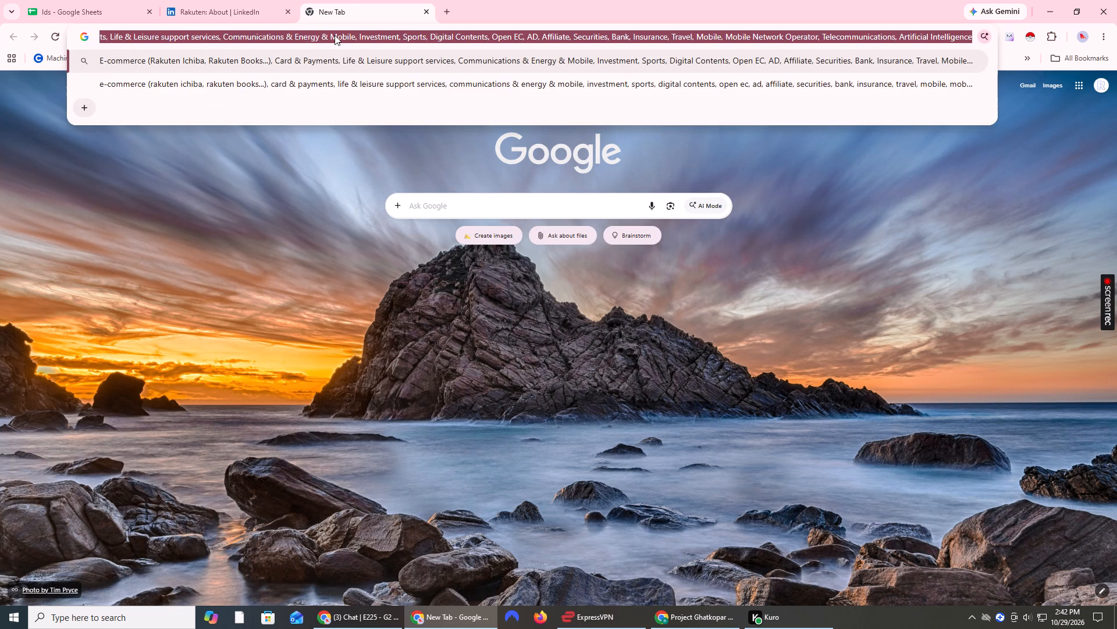
key("ctrl+c")
left_click(127, 0)
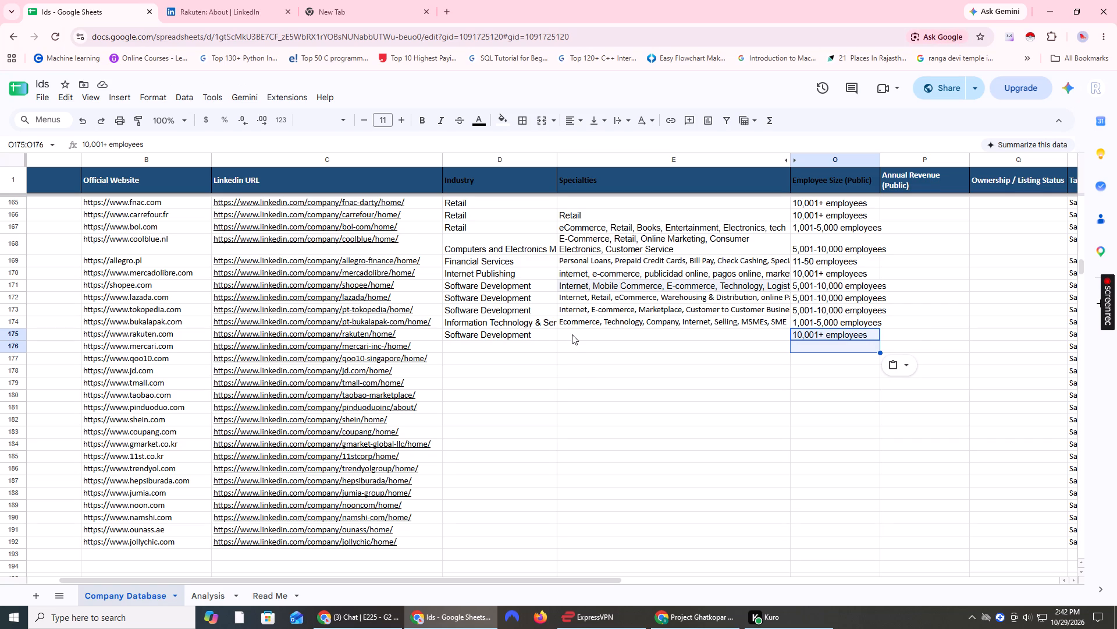
left_click(572, 334)
key("ctrl+v")
left_click(531, 358)
Open Mercari's LinkedIn page from the URL in row 176.
left_click(396, 346)
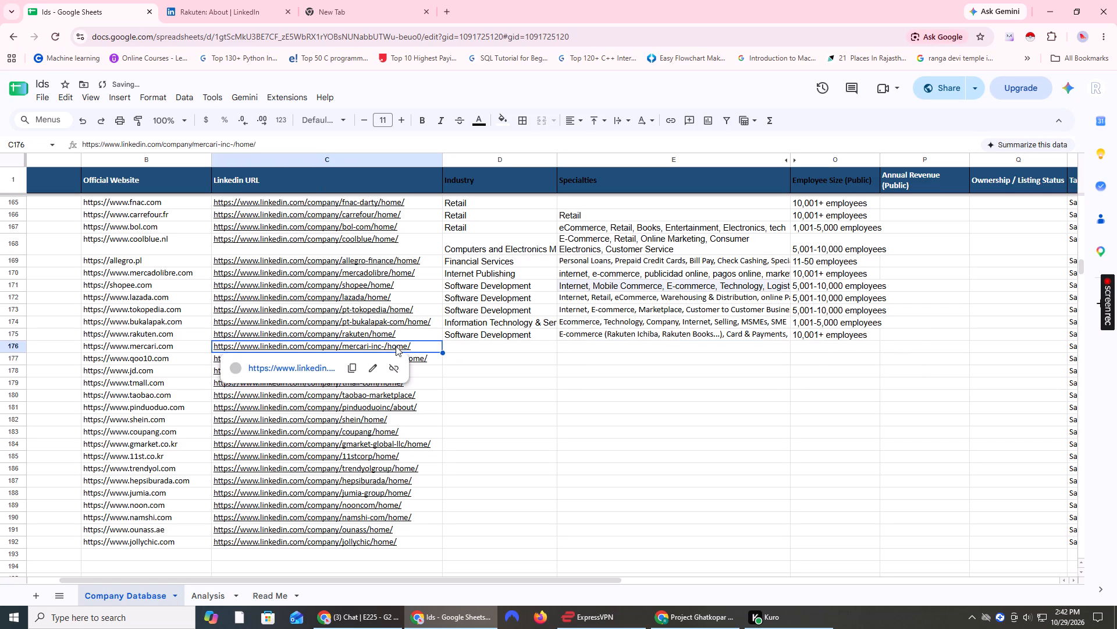
left_click(299, 361)
left_click(298, 363)
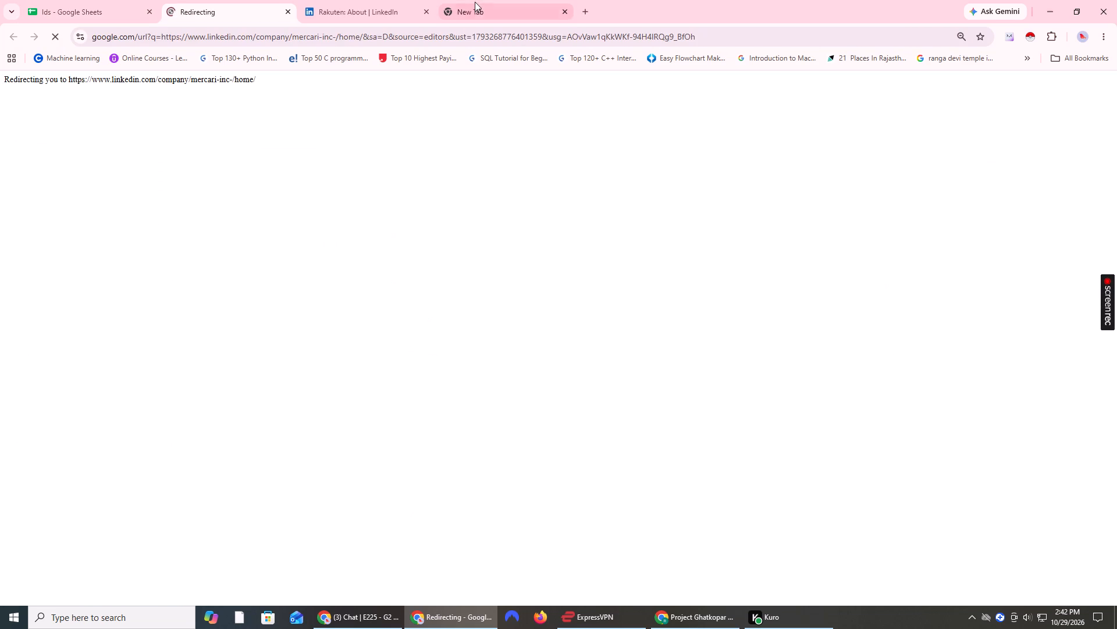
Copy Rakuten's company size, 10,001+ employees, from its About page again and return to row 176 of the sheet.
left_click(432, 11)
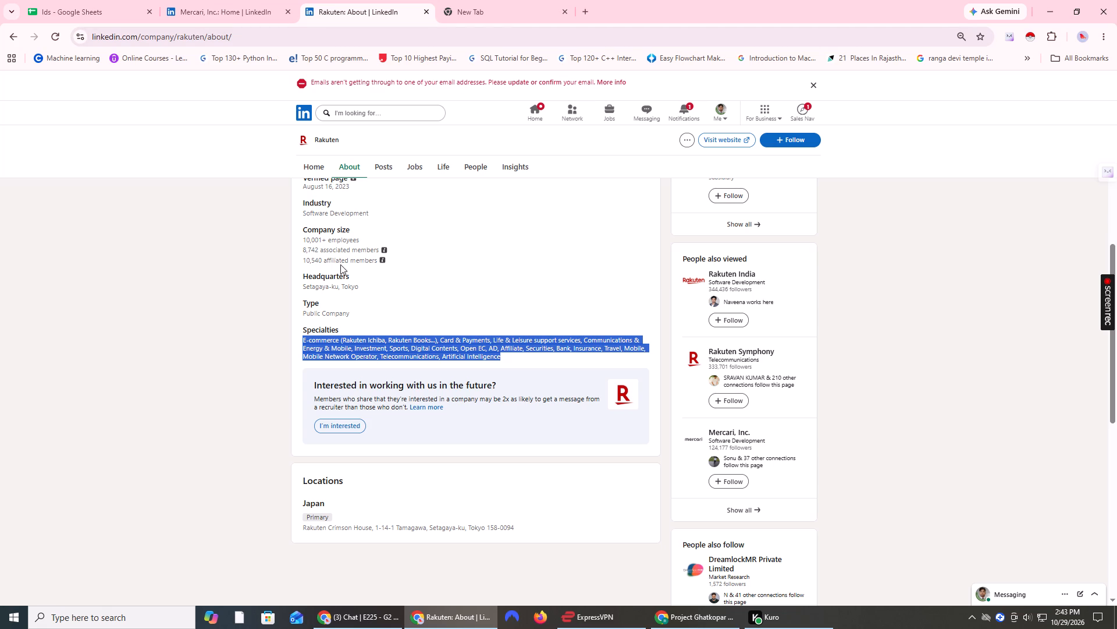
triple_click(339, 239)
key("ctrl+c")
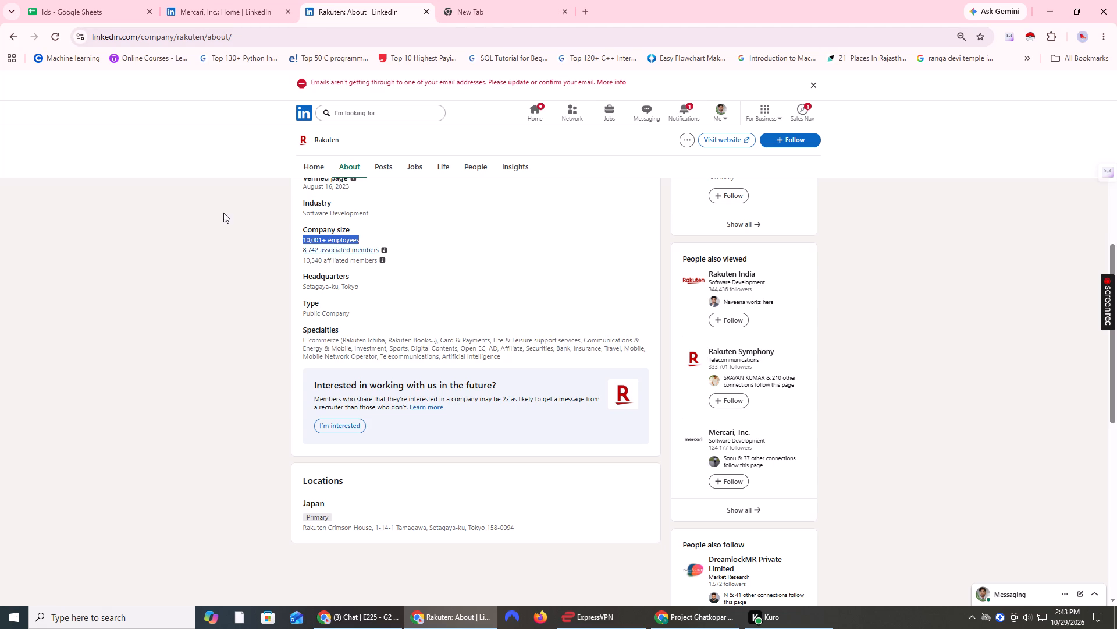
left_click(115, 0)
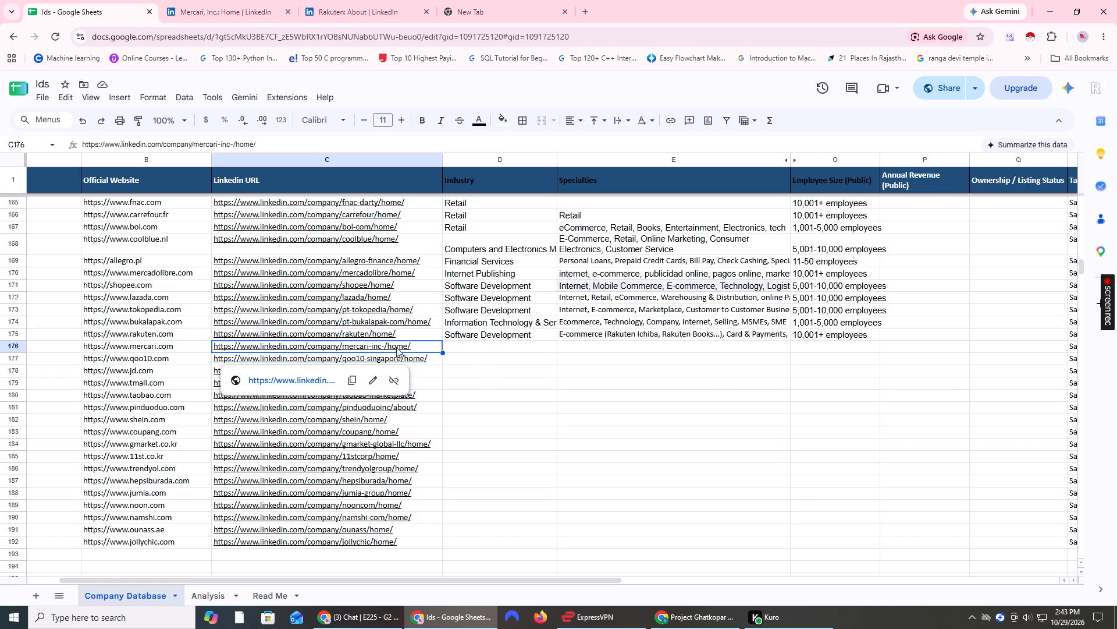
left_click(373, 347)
Close Rakuten's LinkedIn page and show Mercari's About page.
left_click(428, 9)
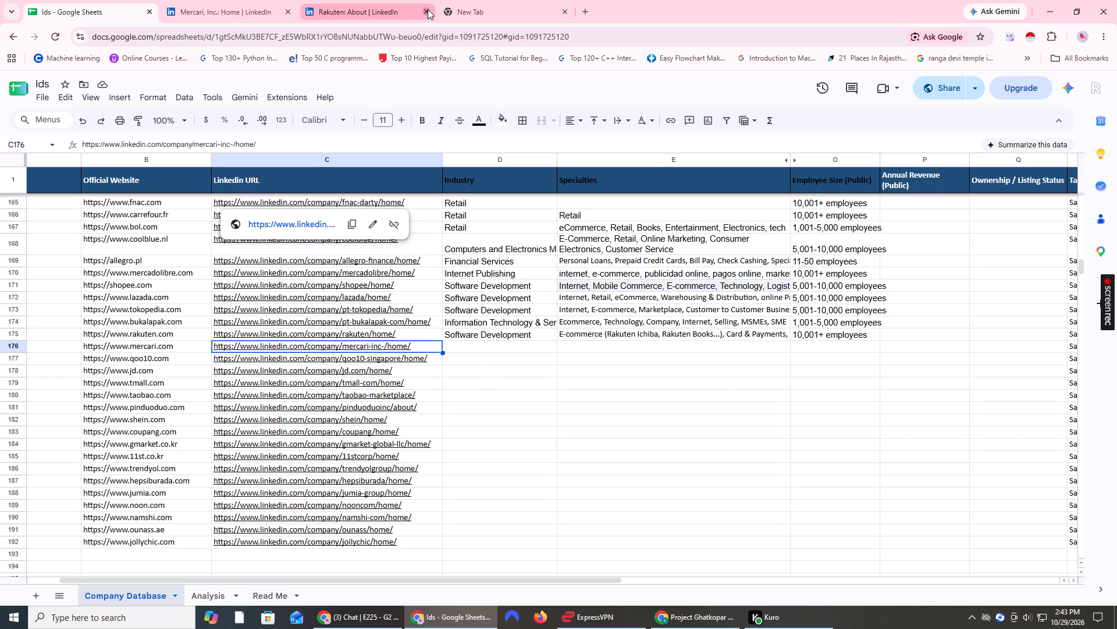
left_click(276, 0)
left_click(354, 336)
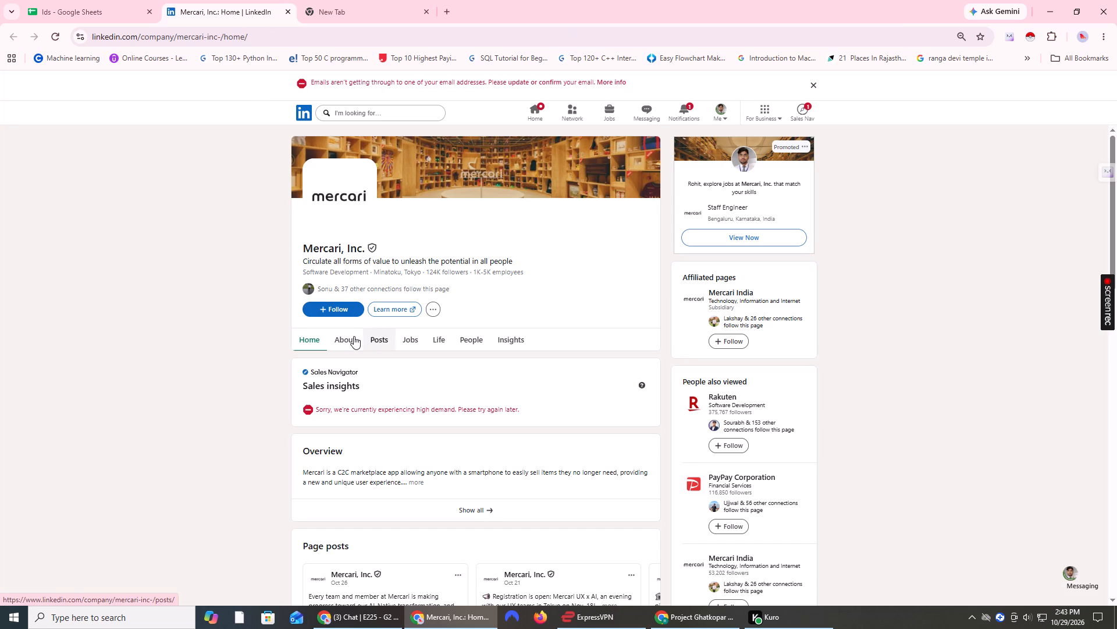
Follow Mercari, Inc. on LinkedIn.
left_click(330, 314)
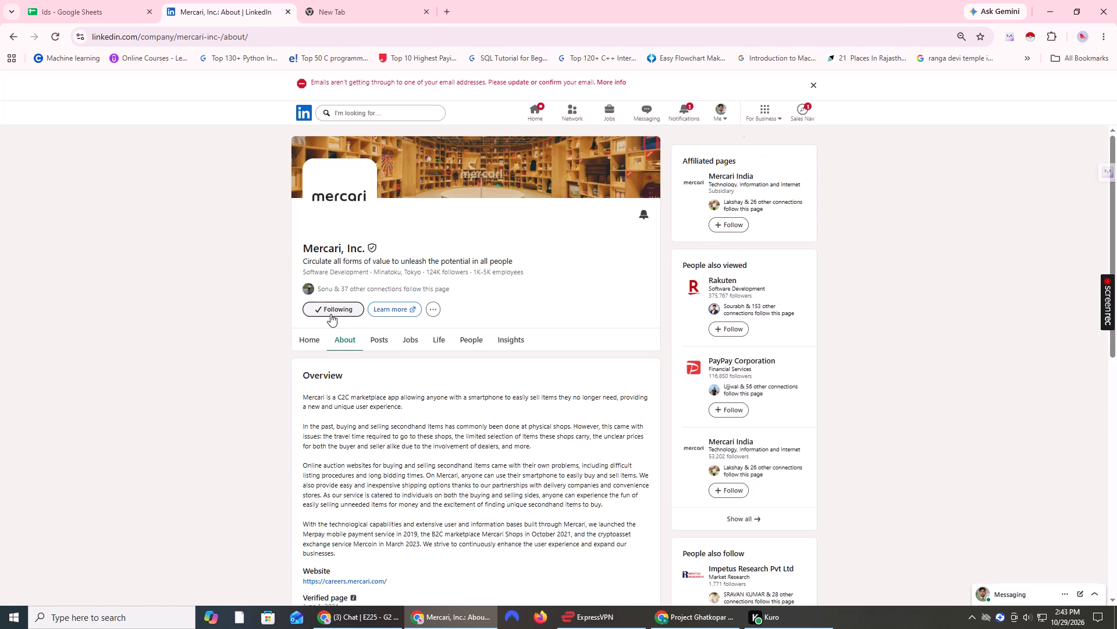
Copy Mercari's industry, Software Development, from its About page into the Industry cell of row 176.
scroll(389, 295, "down", 6)
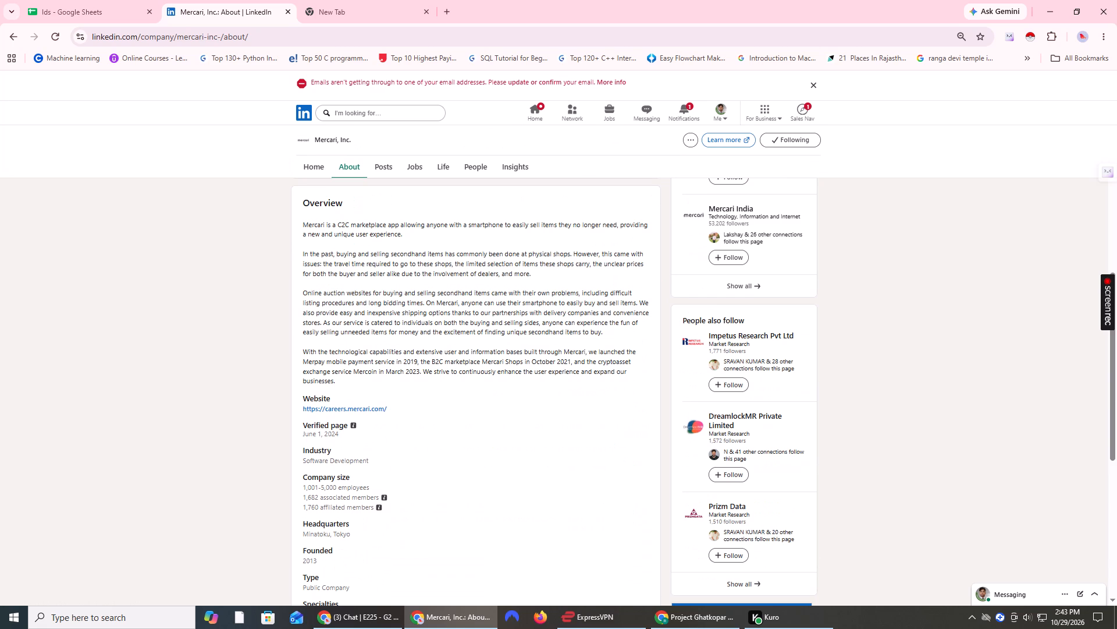
triple_click(336, 460)
key("ctrl+c")
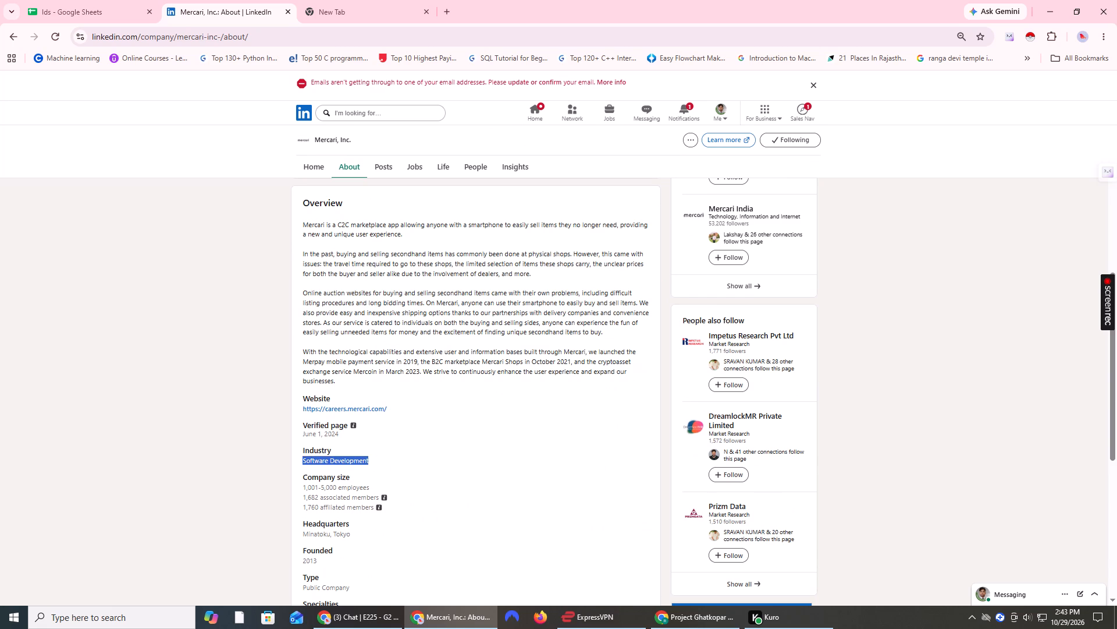
left_click(119, 0)
left_click(468, 351)
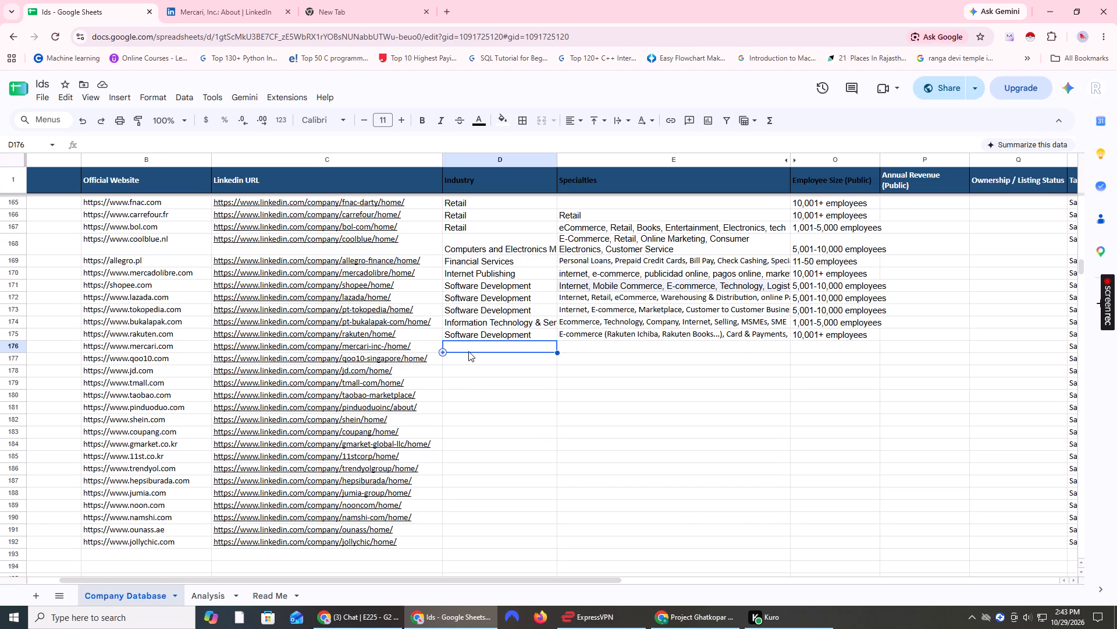
key("ctrl+v")
Copy Mercari's company size, 1,001-5,000 employees, from its LinkedIn About page into the Employee Size cell of row 176.
left_click(226, 0)
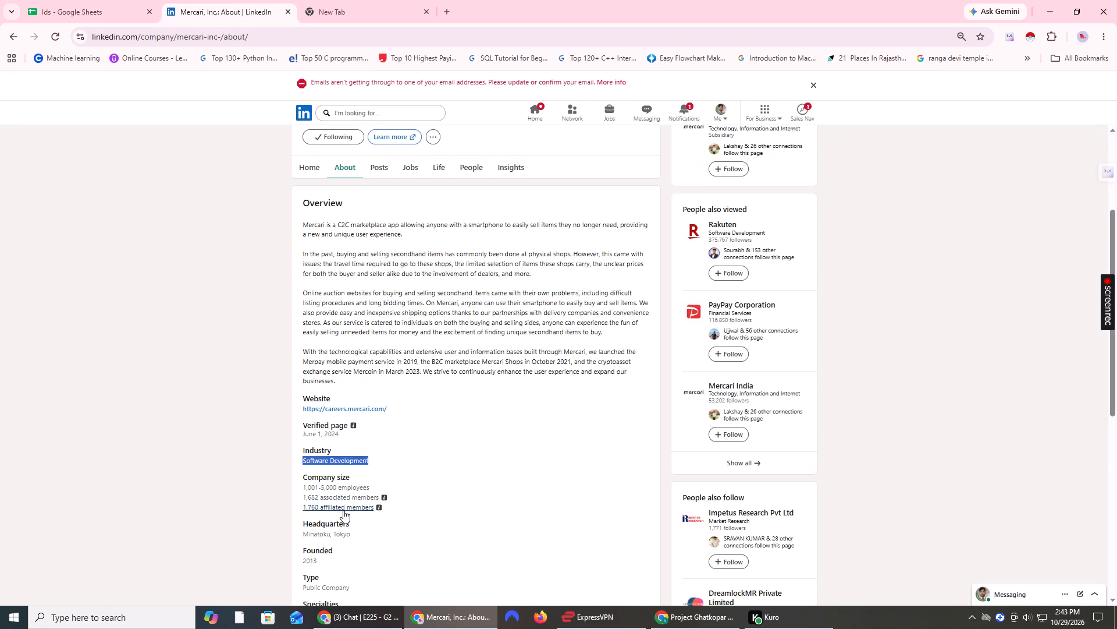
triple_click(323, 490)
key("ctrl+c")
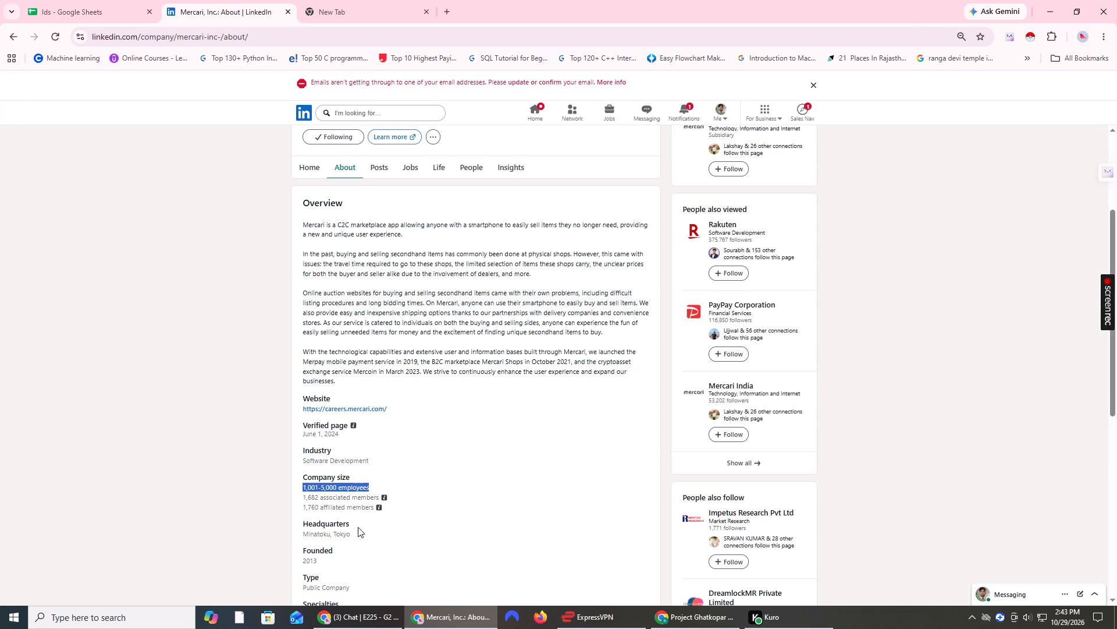
left_click(98, 0)
left_click(801, 347)
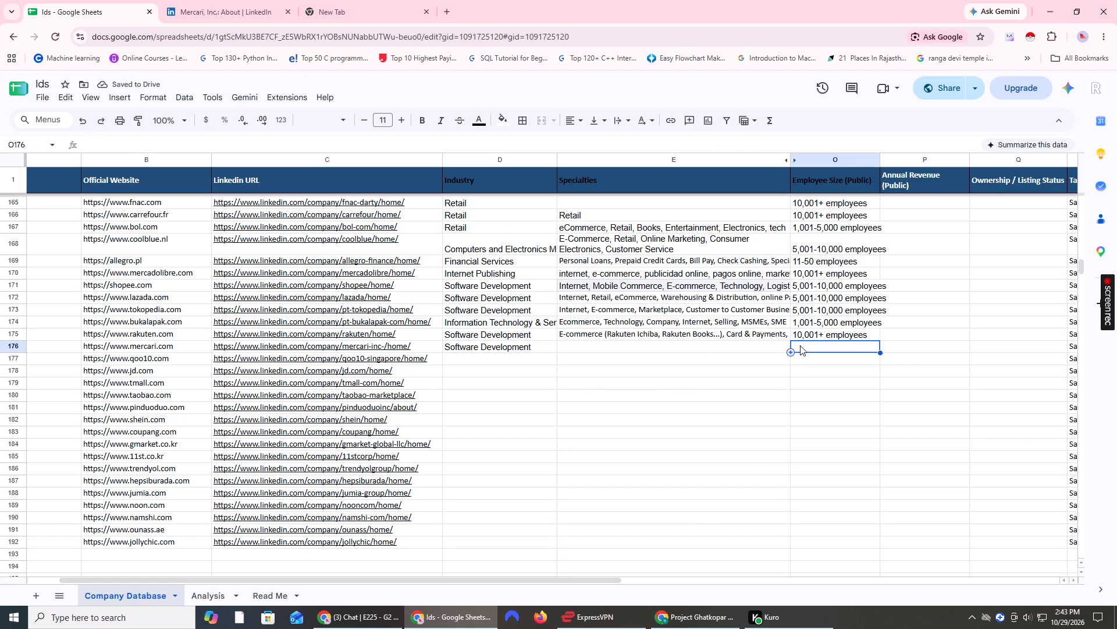
key("ctrl+v")
Copy Mercari's specialties from its About page, strip their formatting in the blank browser tab's address field, and paste them into the Specialties cell of row 176.
left_click(233, 0)
scroll(410, 469, "down", 2)
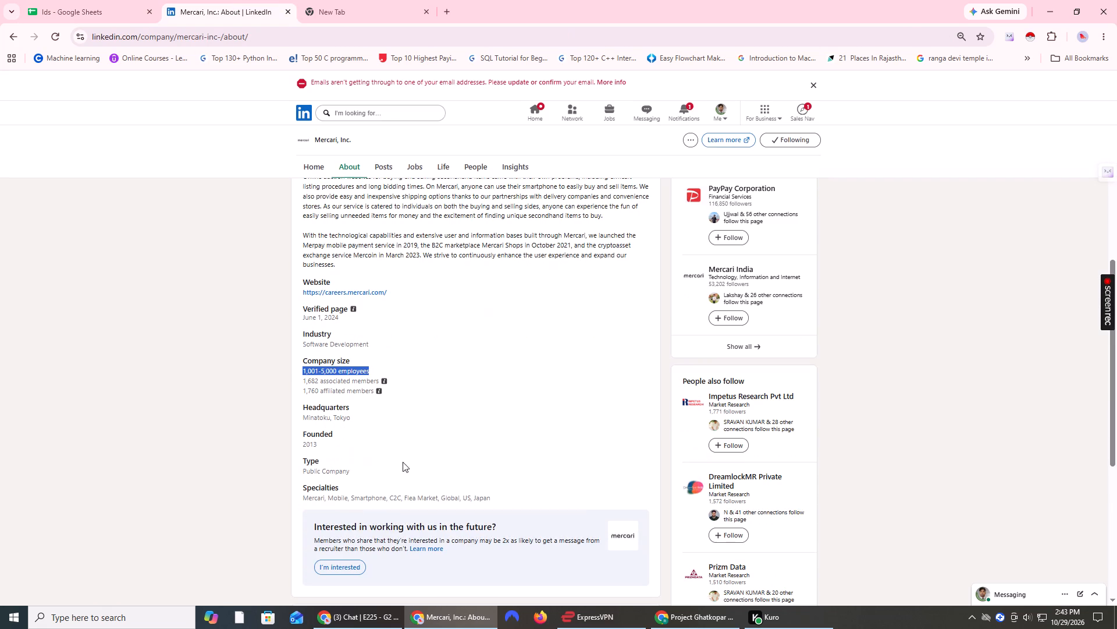
double_click(346, 490)
double_click(347, 497)
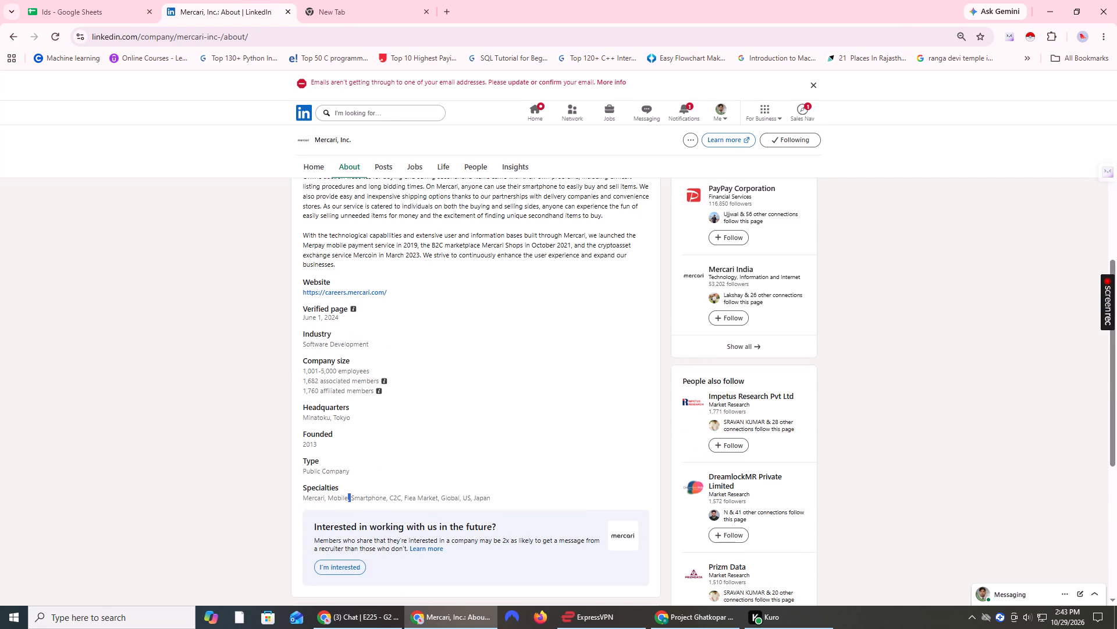
key("ctrl+c")
triple_click(347, 496, "ctrl")
key("ctrl+c")
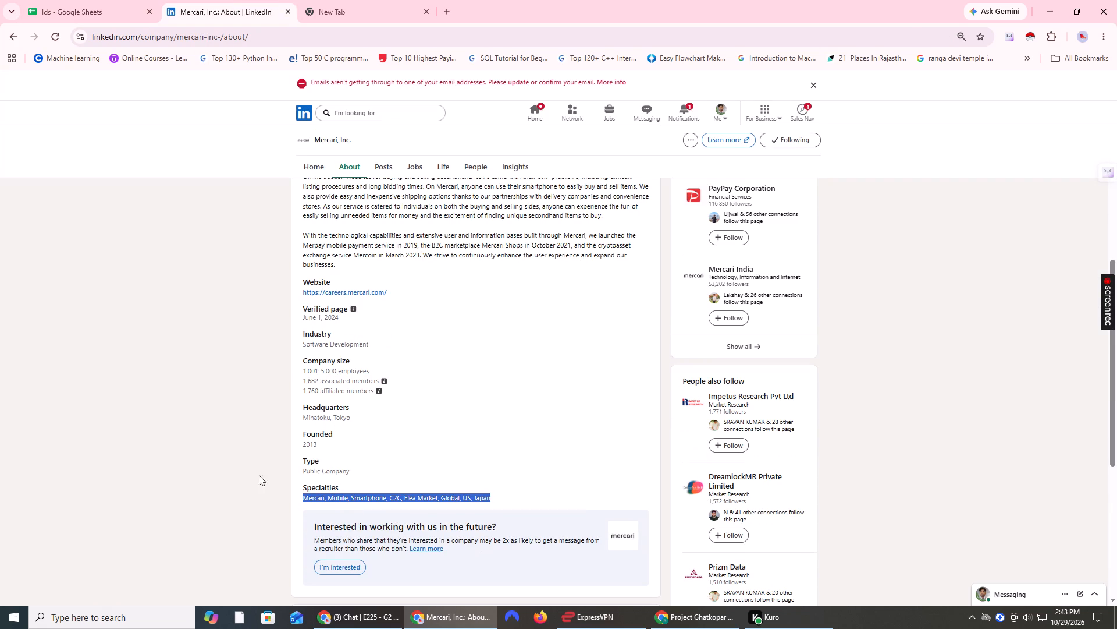
left_click(383, 0)
left_click(331, 38)
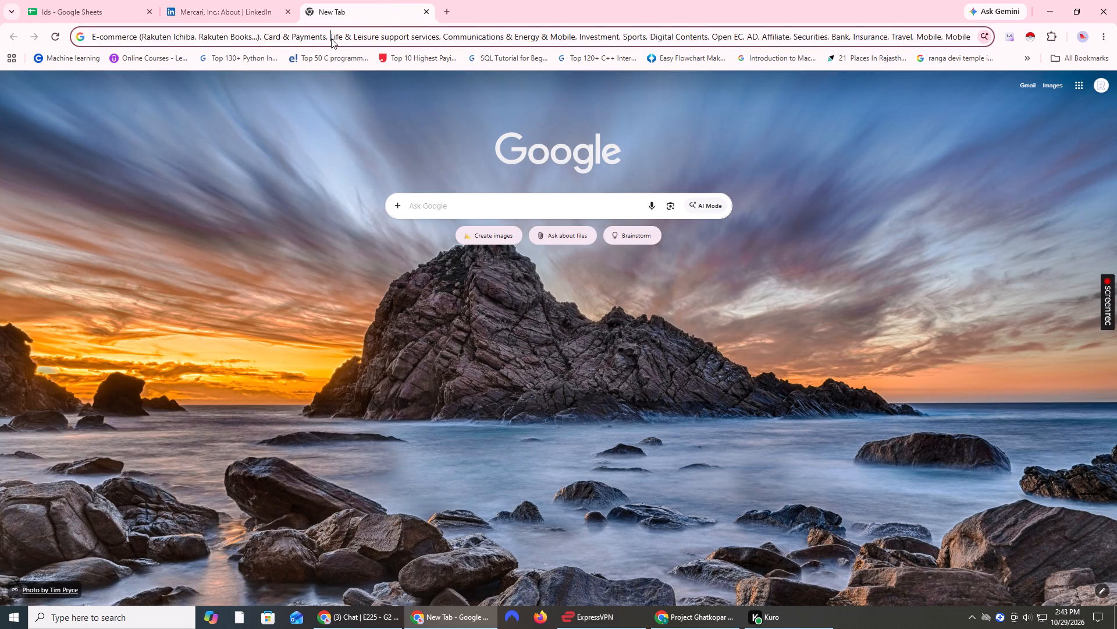
key("ctrl+a")
key("ctrl+v")
triple_click(331, 38)
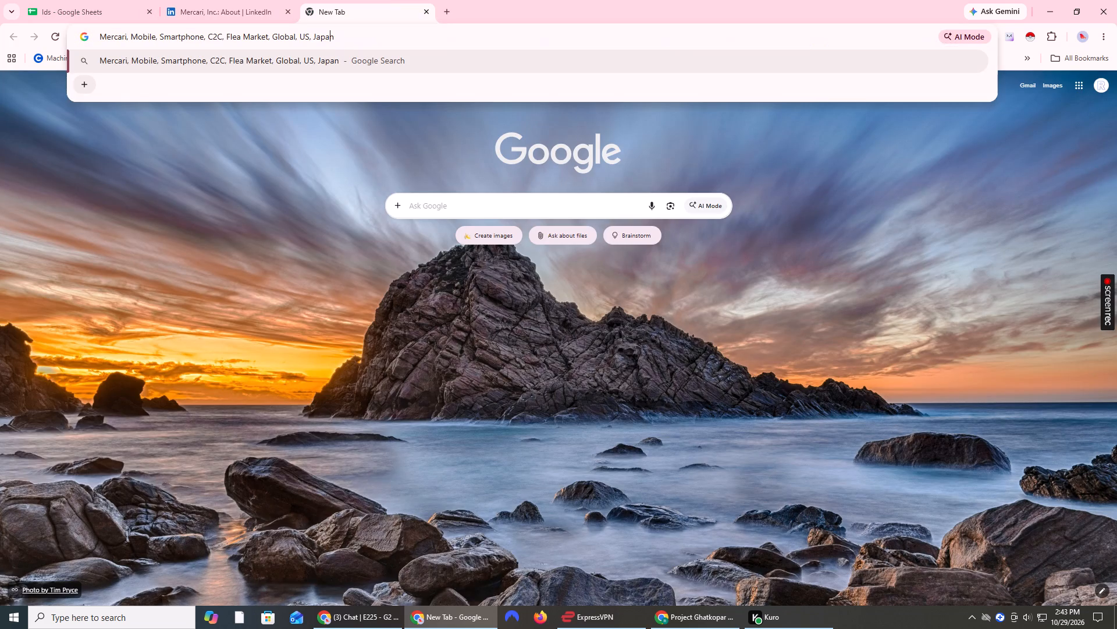
key("ctrl+c")
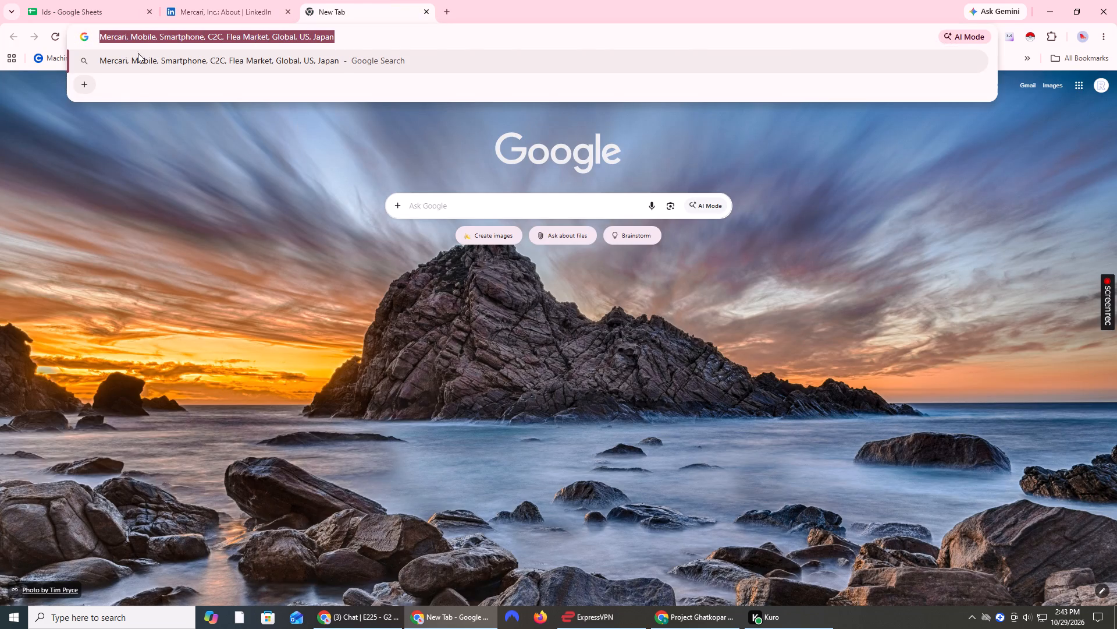
left_click(108, 0)
left_click(589, 356)
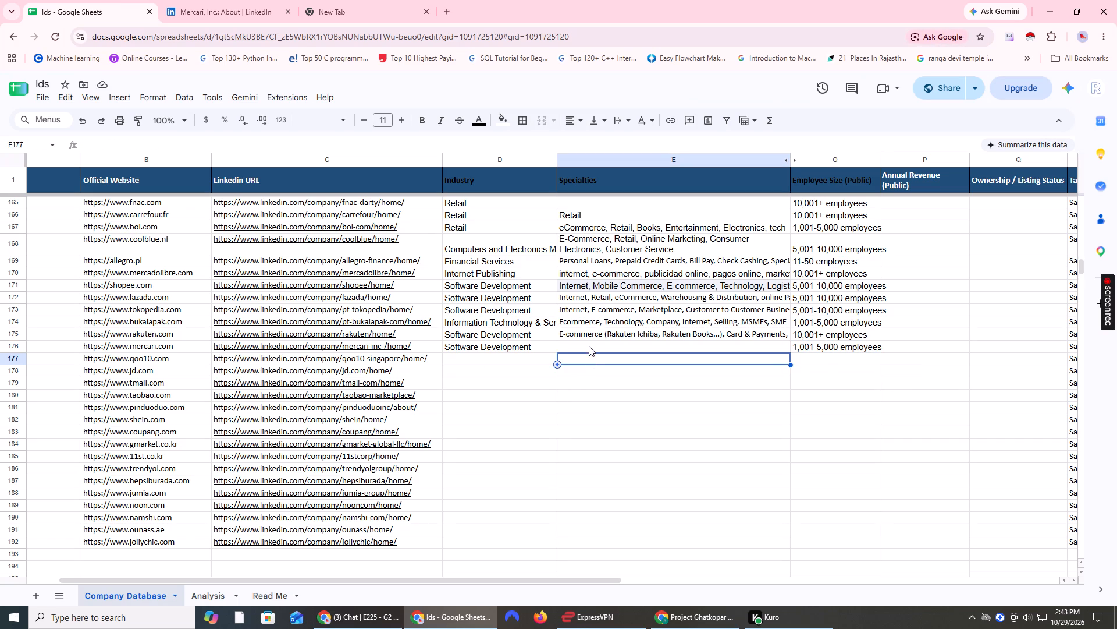
left_click(588, 344)
key("ctrl+v")
left_click(475, 363)
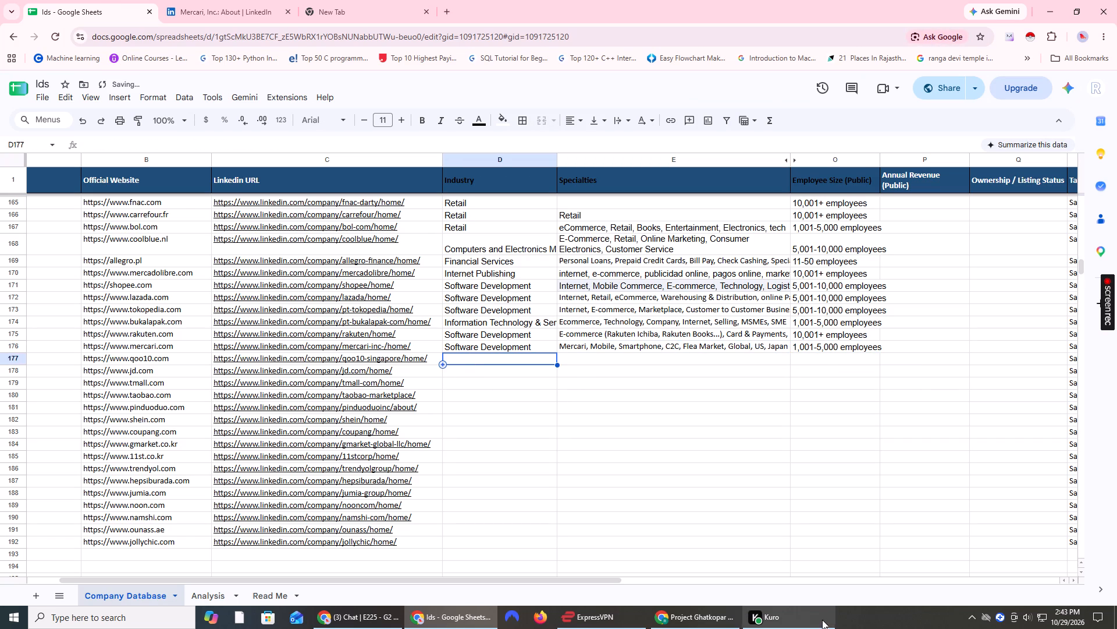
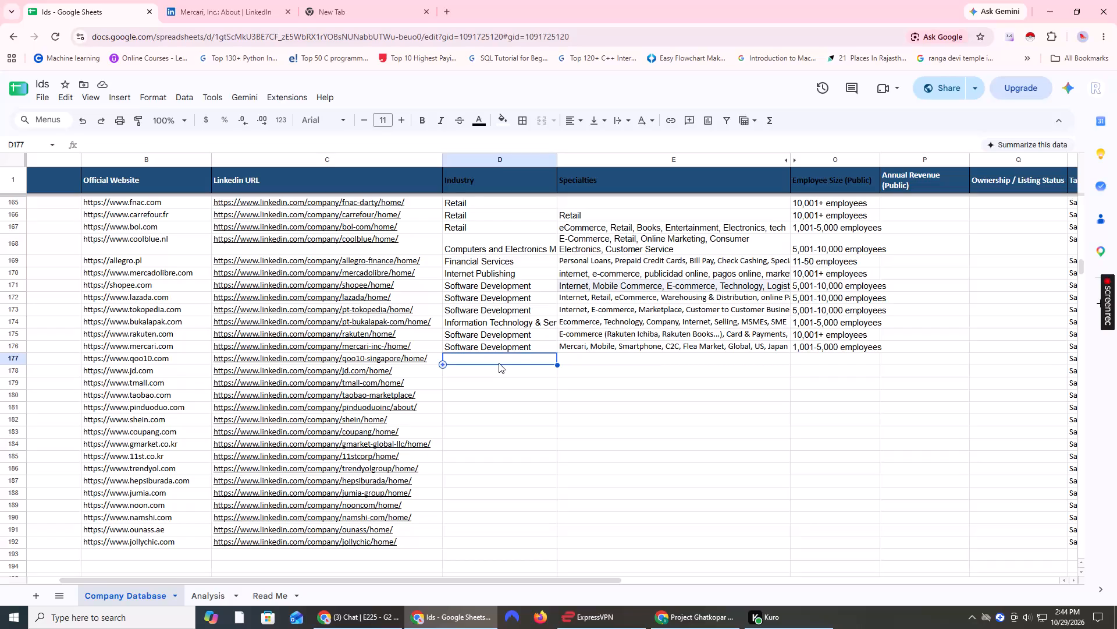
Format the Industry, Specialties and Employee Size cells of rows 84 to 177 in Default (Calibri) at size 11.
key("shift+Right")
key("shift+Right")
key("shift+Up")
key("shift+Up")
key("shift+Up")
key("shift+Up")
key("shift+Up")
key("shift+Up")
key("shift+Up")
key("shift+Up")
key("shift+Up")
key("shift+Up")
key("shift+Up")
key("shift+Up")
key("shift+Up")
key("shift+Up")
key("shift+Up")
key("shift+Up")
key("shift+Up")
key("shift+Up")
key("shift+Up")
key("shift+Up")
key("shift+Up")
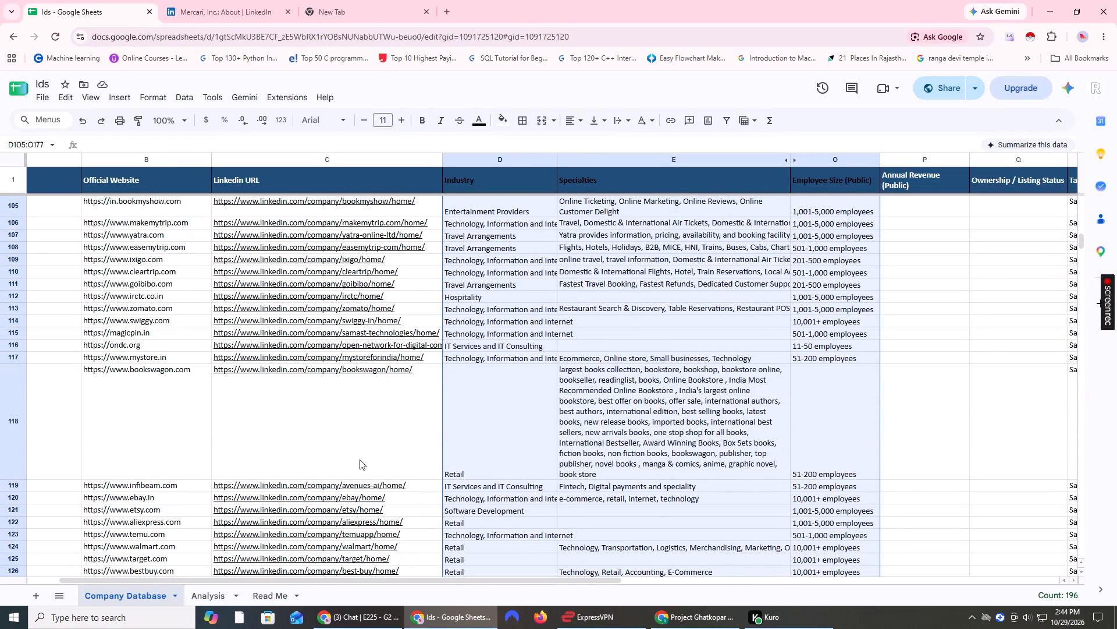
key("shift+Up")
key("shift+Up")
key("shift+Up")
key("shift+Up")
key("shift+Up")
key("shift+Up")
key("shift+Up")
key("shift+Up")
key("shift+Up")
key("shift+Up")
key("shift+Up")
key("shift+Up")
key("shift+Up")
key("shift+Up")
key("shift+Up")
key("shift+Up")
key("shift+Up")
key("shift+Up")
key("shift+Up")
key("shift+Up")
key("shift+Up")
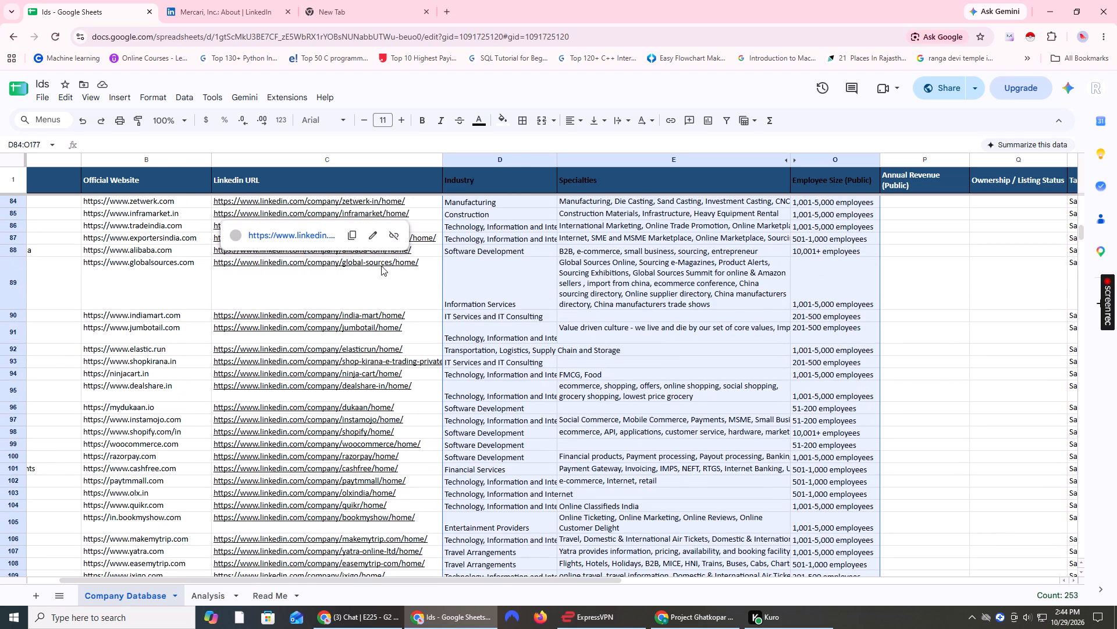
left_click(322, 116)
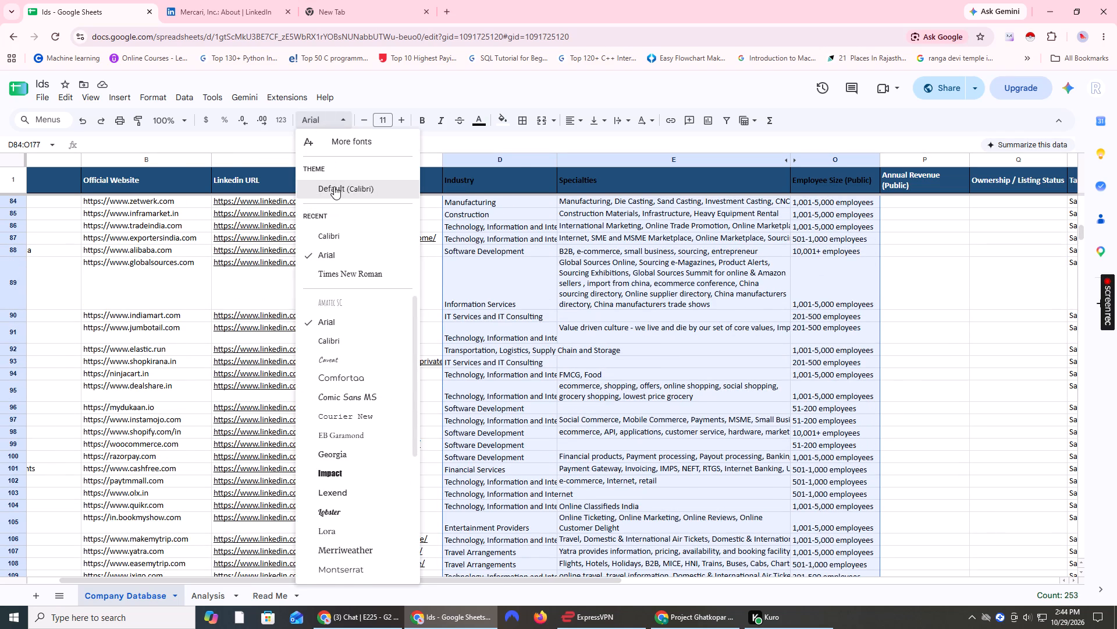
left_click(334, 186)
left_click(368, 119)
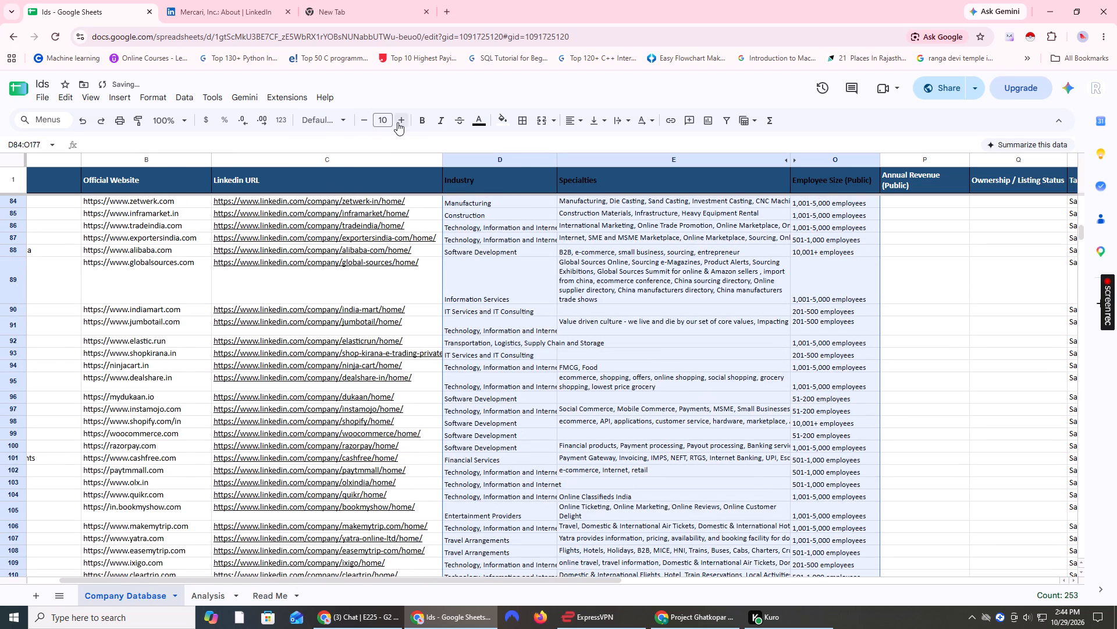
left_click(397, 122)
left_click(525, 368)
Fill the Industry, Specialties and Employee Size cells of rows 157 to 176 with the white theme colour.
scroll(547, 361, "down", 13)
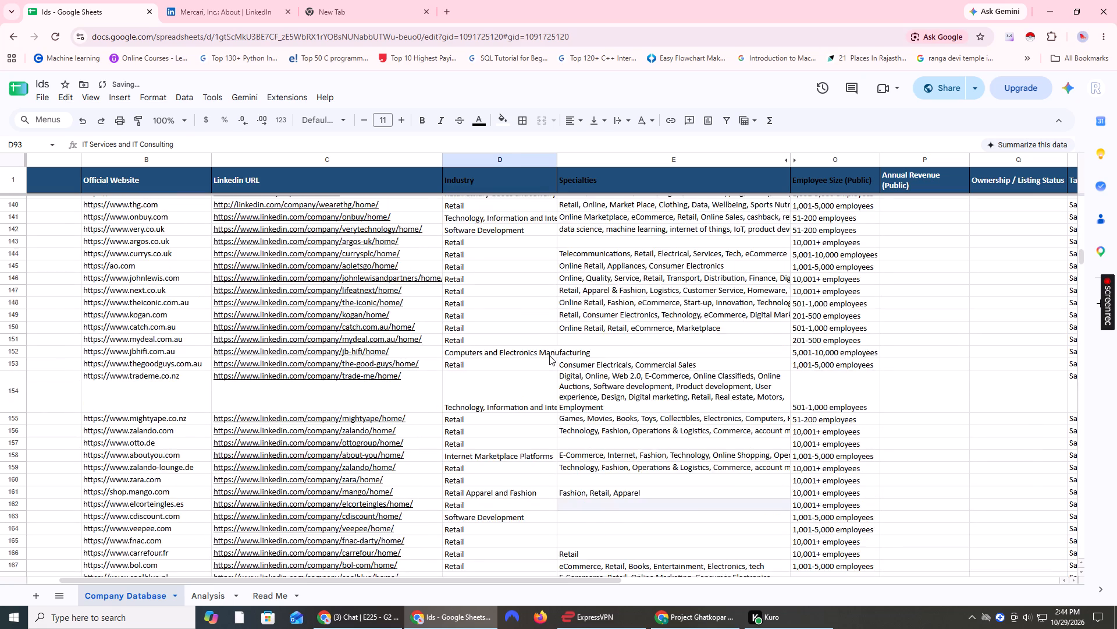
scroll(549, 355, "down", 8)
scroll(664, 287, "up", 3)
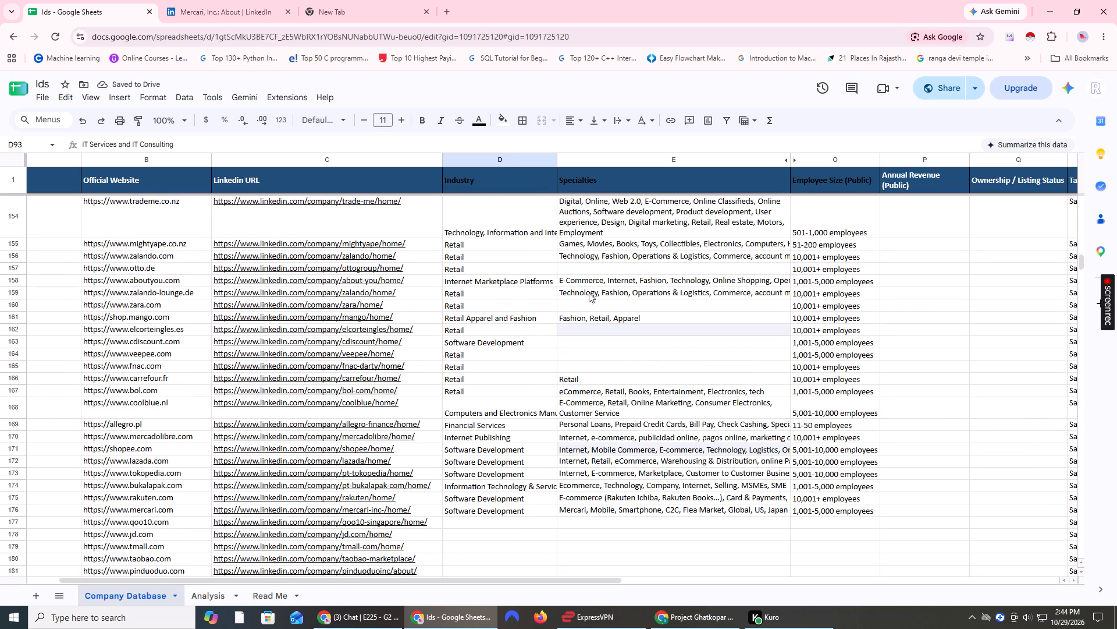
left_click(500, 271)
key("shift+Right")
key("shift+Right")
key("shift+Down")
key("shift+Down")
key("shift+Down")
key("shift+Down")
key("shift+Down")
key("shift+Down")
key("shift+Down")
key("shift+Down")
key("shift+Down")
key("shift+Down")
key("shift+Down")
key("shift+Down")
key("shift+Down")
key("shift+Down")
key("shift+Down")
key("shift+Down")
key("shift+Down")
key("shift+Down")
key("shift+Down")
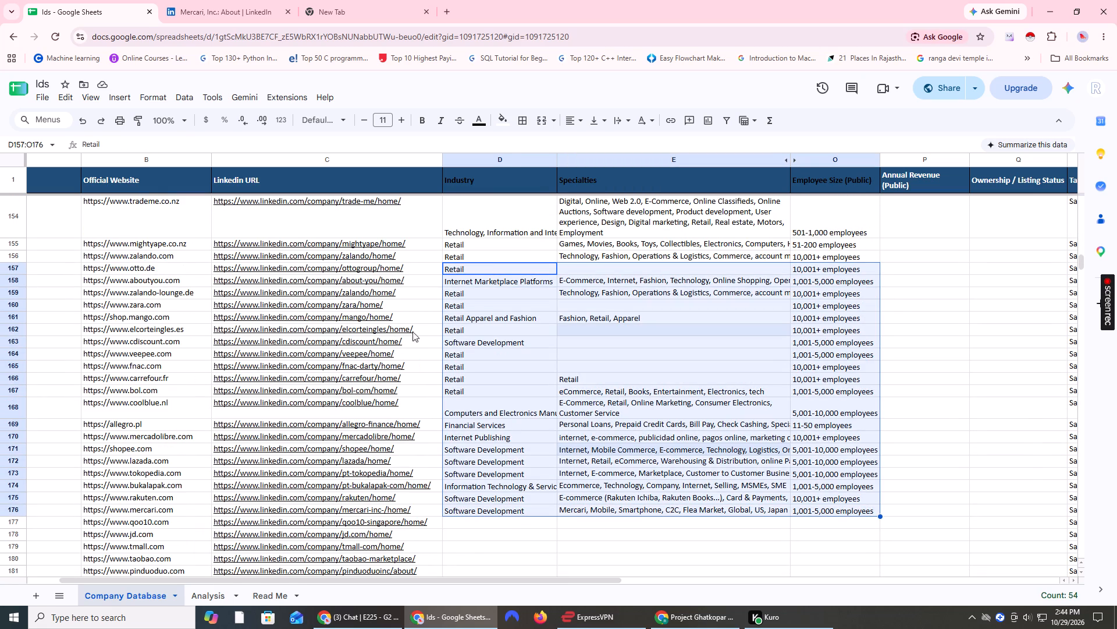
left_click(499, 118)
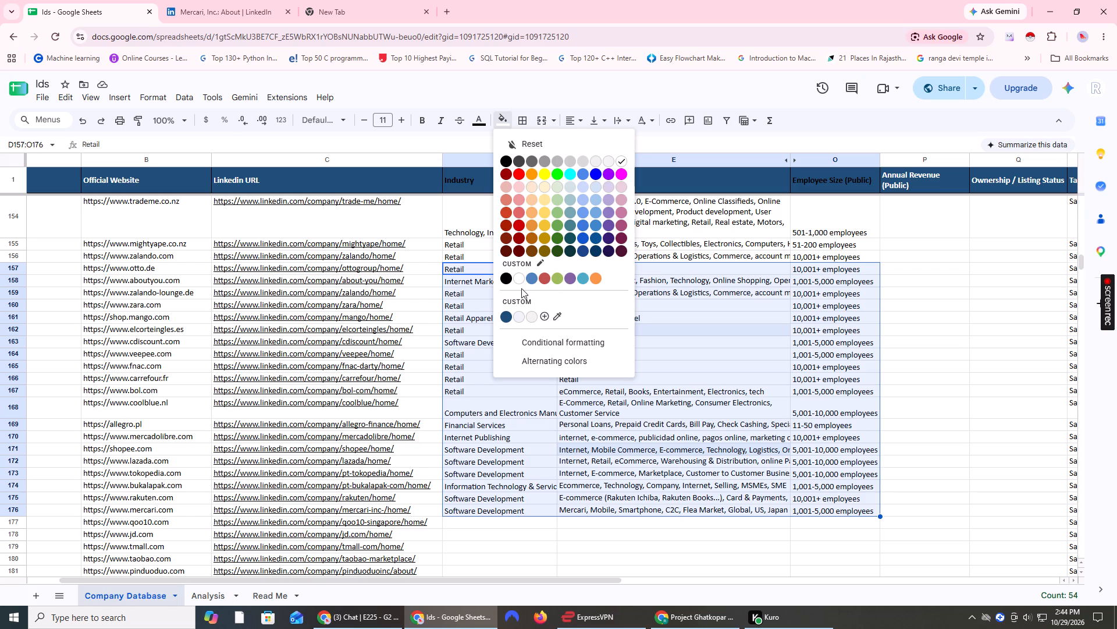
left_click(518, 277)
left_click(585, 461)
Check how many companies are still to be filled in, using the LinkedIn URL cells of rows 177 to 192.
scroll(574, 435, "down", 4)
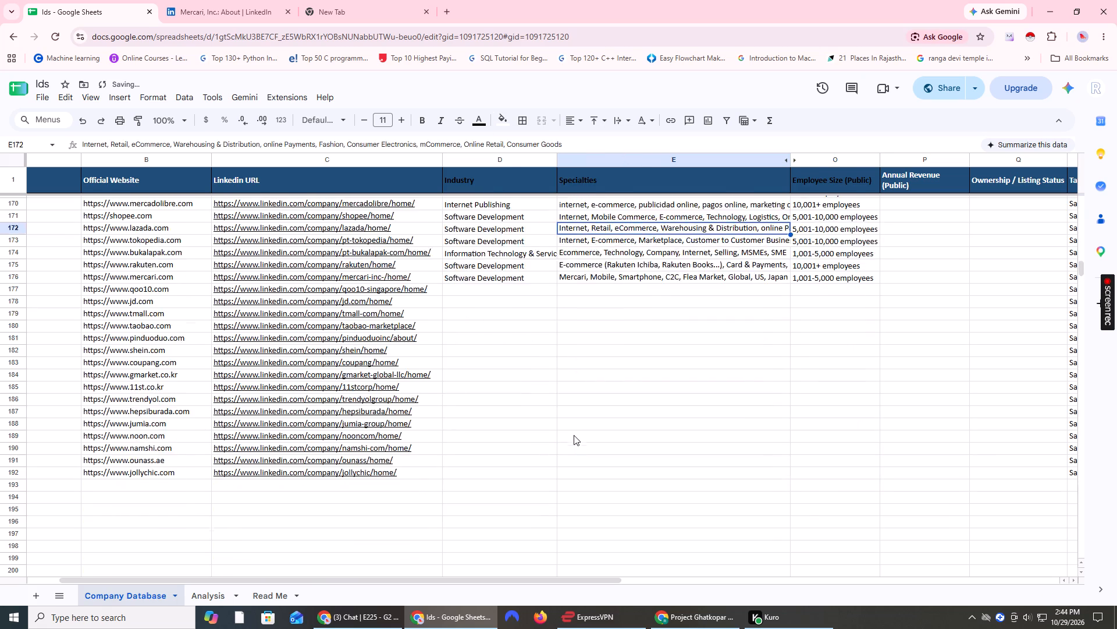
scroll(574, 435, "down", 1)
scroll(574, 435, "up", 3)
scroll(574, 435, "down", 2)
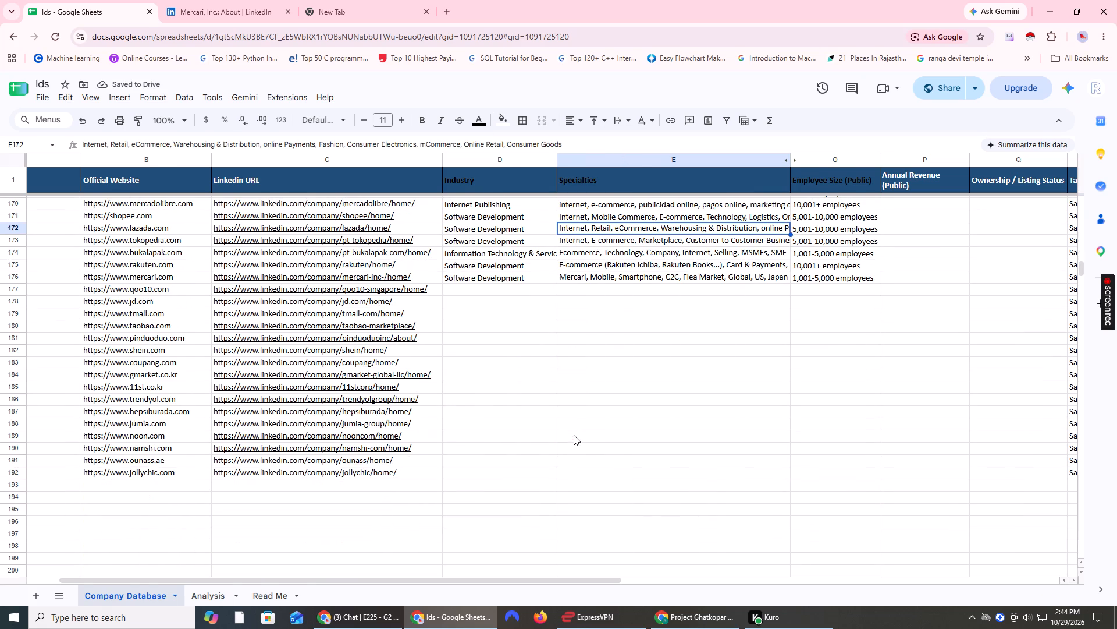
scroll(574, 435, "down", 1)
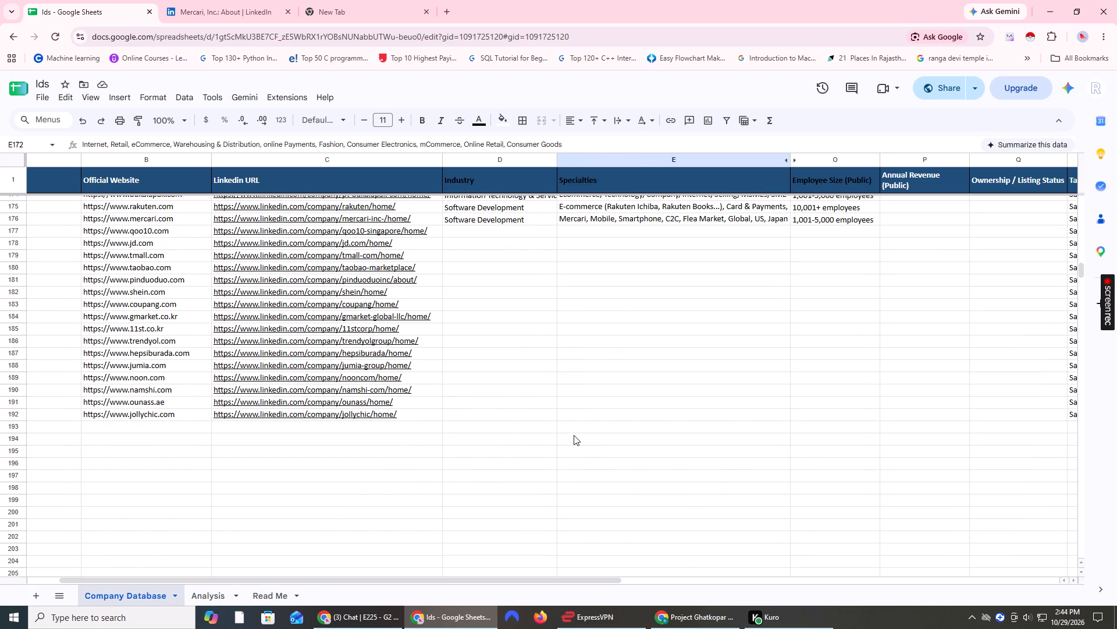
left_click(481, 232)
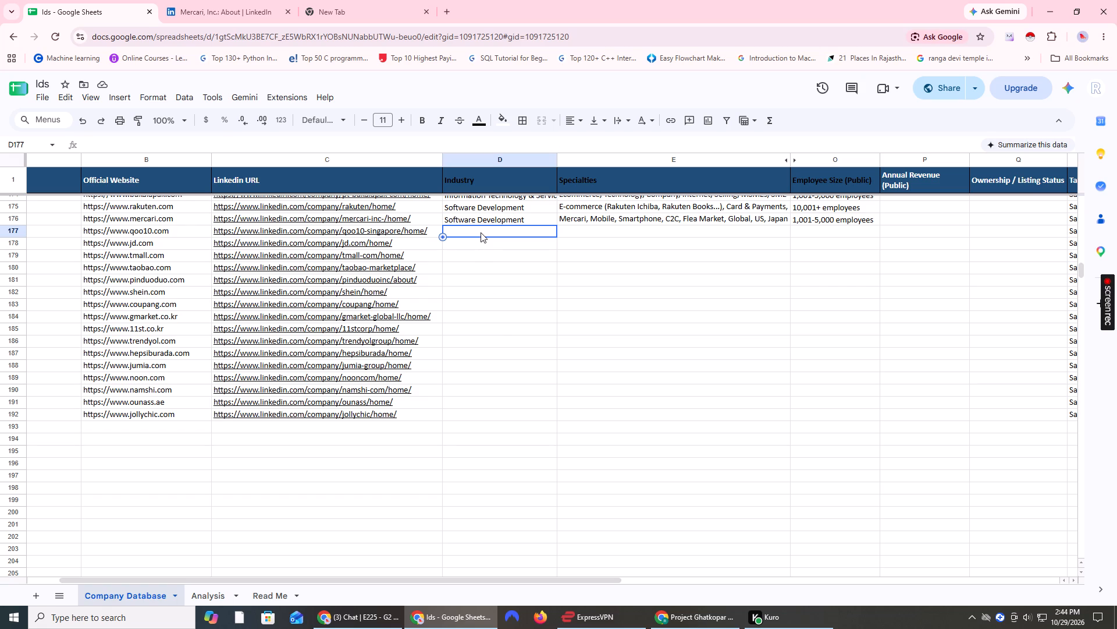
key("Left")
key("shift+Down")
key("shift+Down")
key("shift+Down")
key("shift+Down")
key("shift+Down")
key("shift+Down")
key("shift+Down")
key("shift+Down")
key("shift+Down")
key("shift+Down")
key("shift+Down")
key("shift+Down")
key("shift+Down")
key("shift+Down")
key("shift+Down")
key("shift+Down")
key("shift+Down")
key("shift+Down")
key("shift+Down")
key("shift+Down")
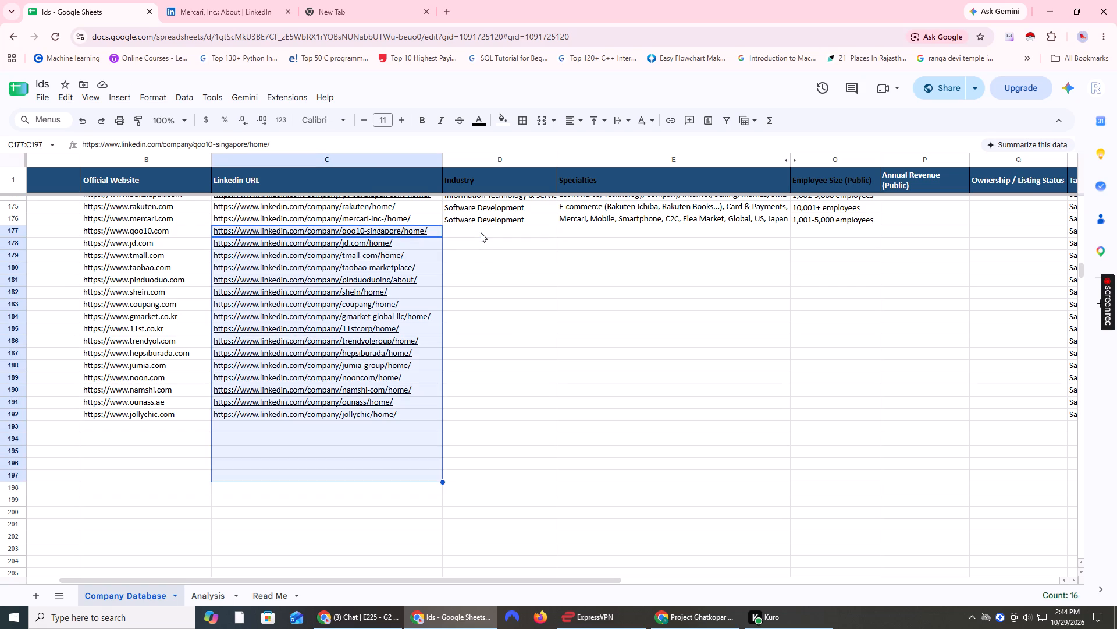
key("shift+Up")
key("shift+Up")
key("shift+Up")
key("shift+Up")
key("shift+Up")
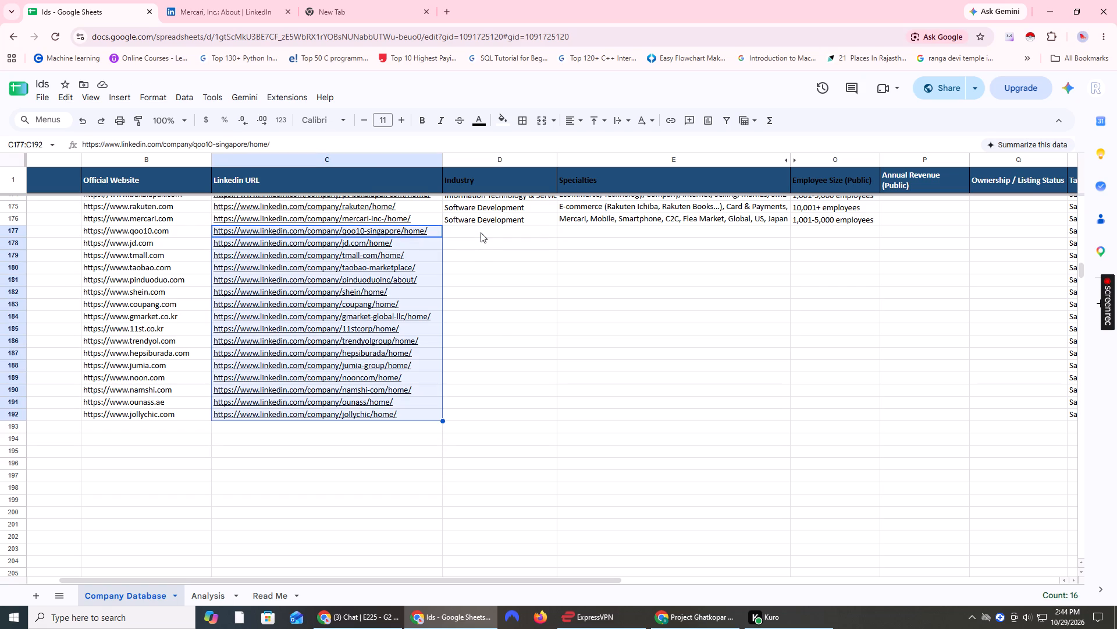
left_click(524, 341)
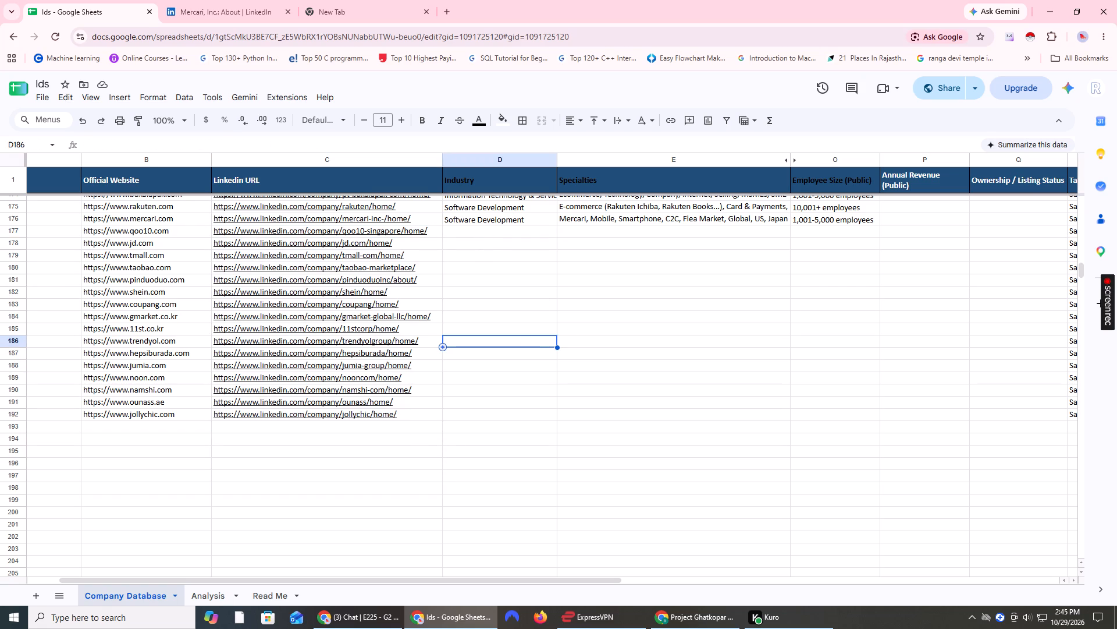
left_click(623, 365)
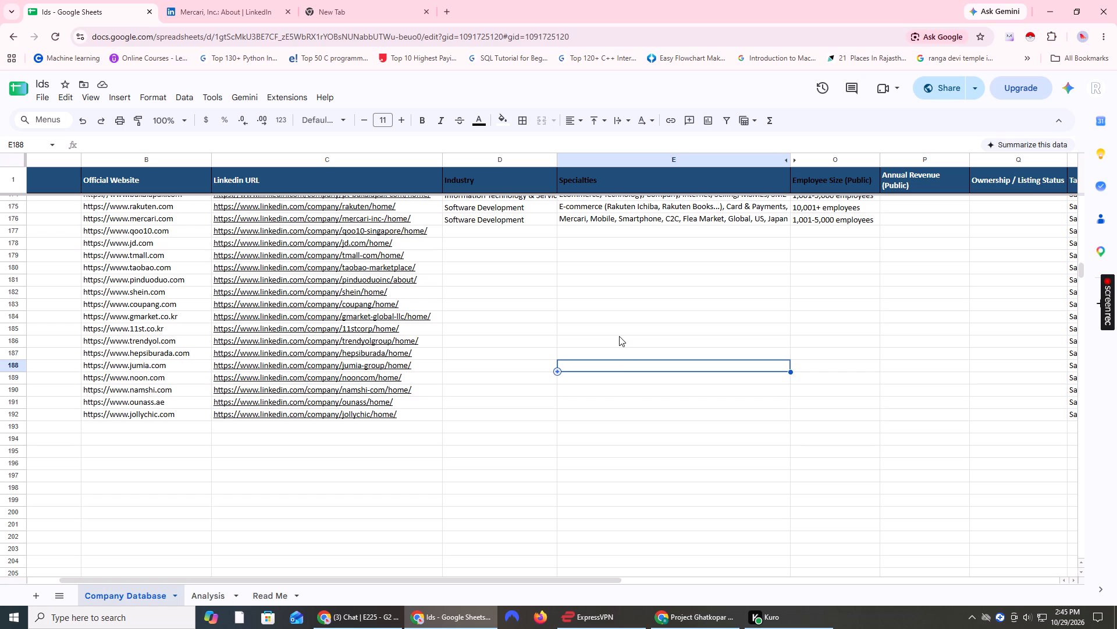
Follow Qoo10 Singapore on the LinkedIn page linked in row 177, closing the Mercari page.
left_click(400, 228)
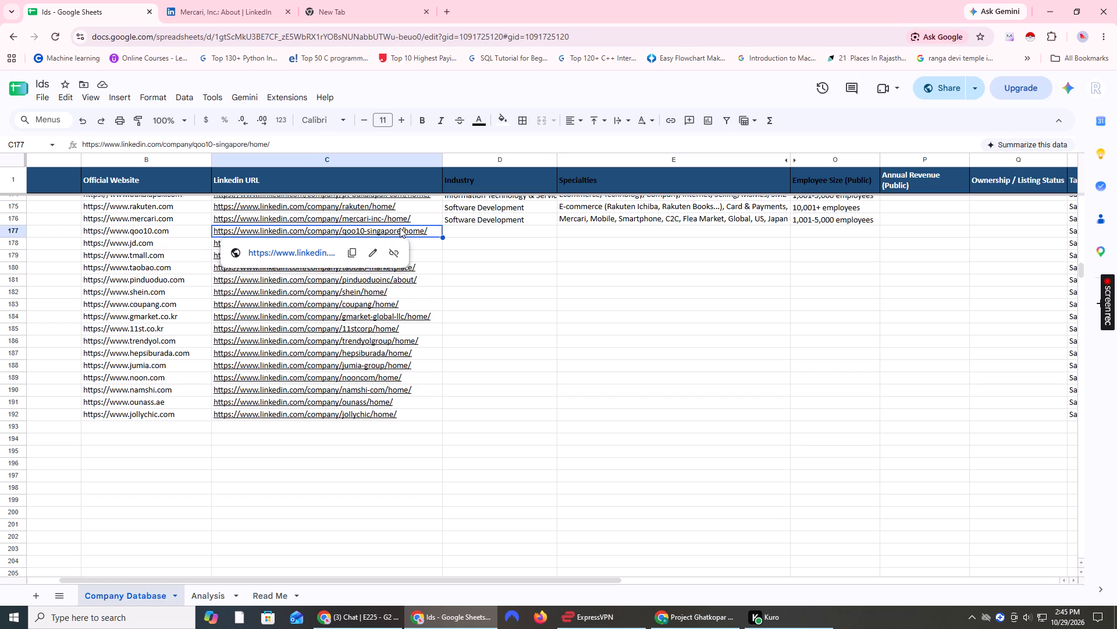
left_click(311, 252)
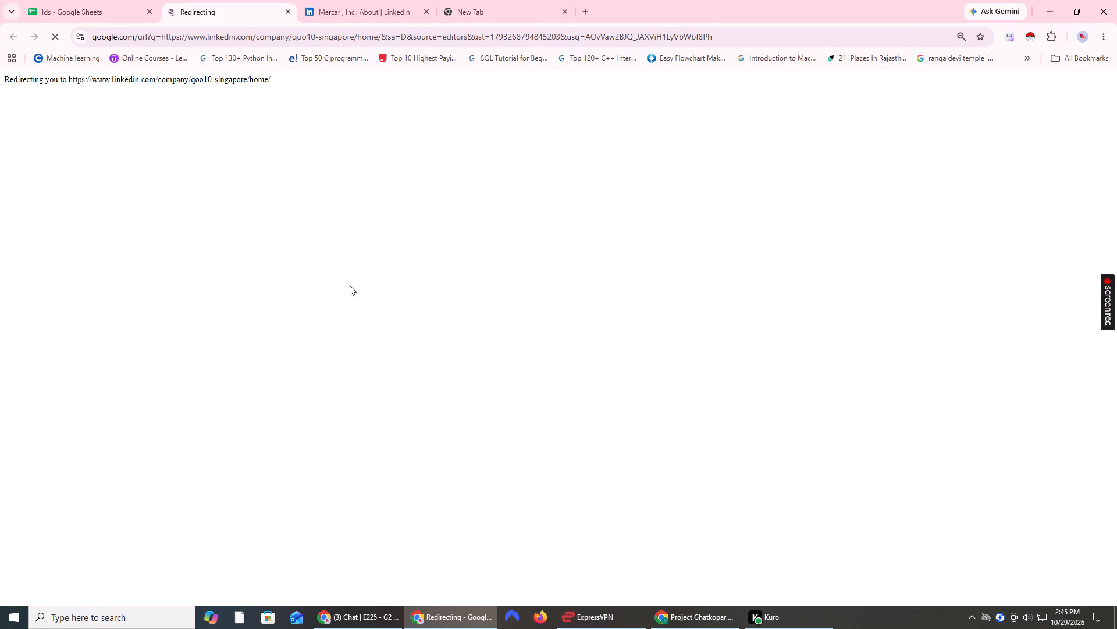
left_click(427, 15)
left_click(339, 323)
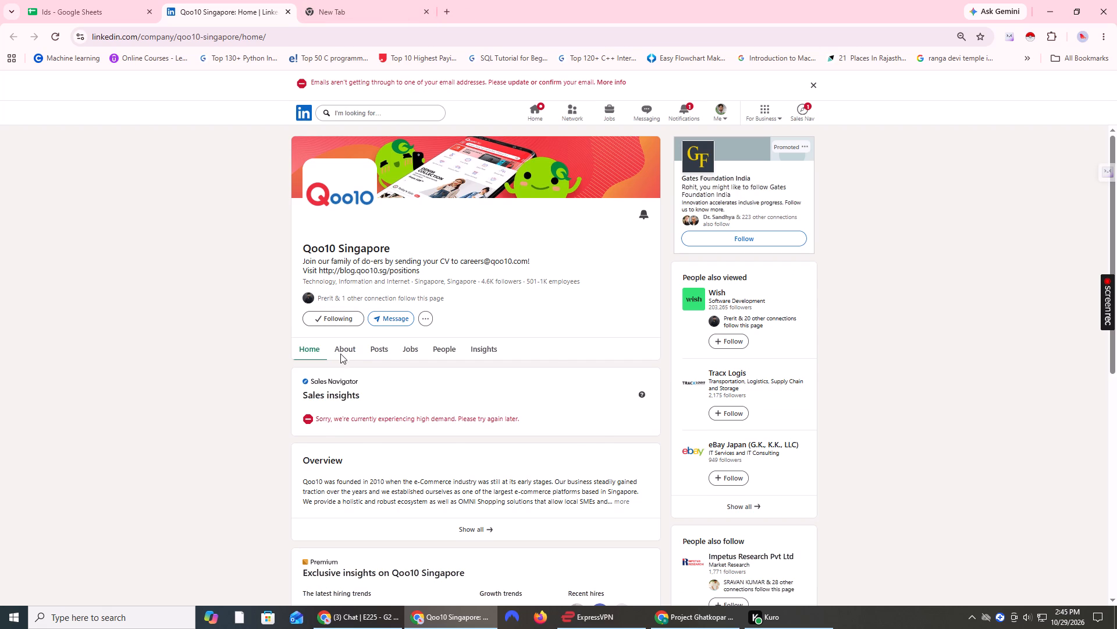
Copy Qoo10's industry, Technology, Information and Internet, from its About page into the Industry cell of row 177.
left_click(341, 352)
scroll(441, 330, "down", 6)
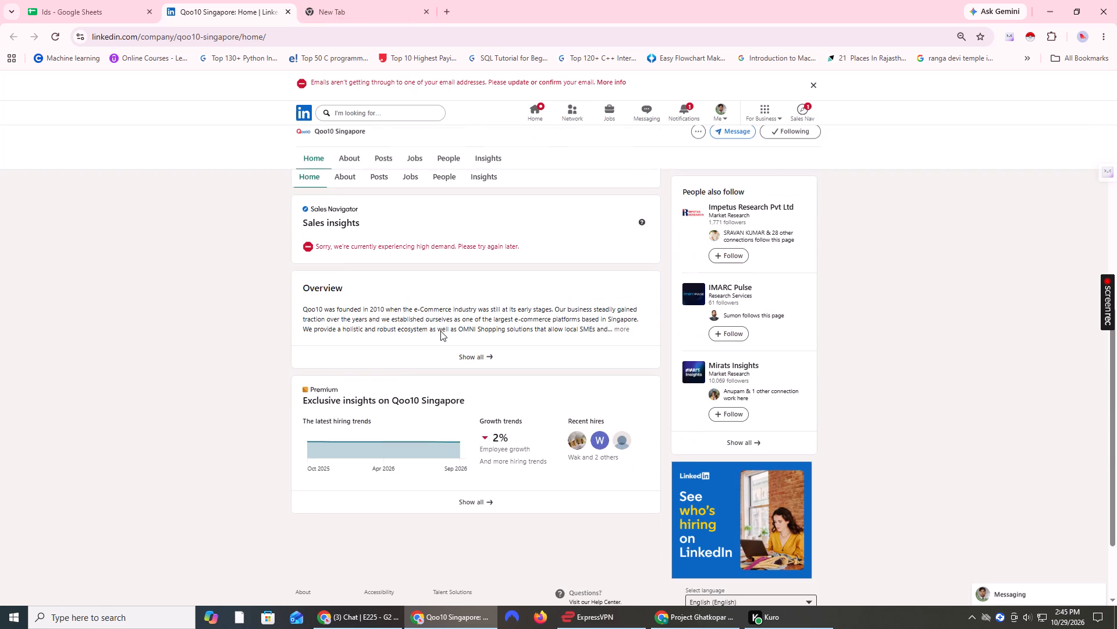
left_click(346, 164)
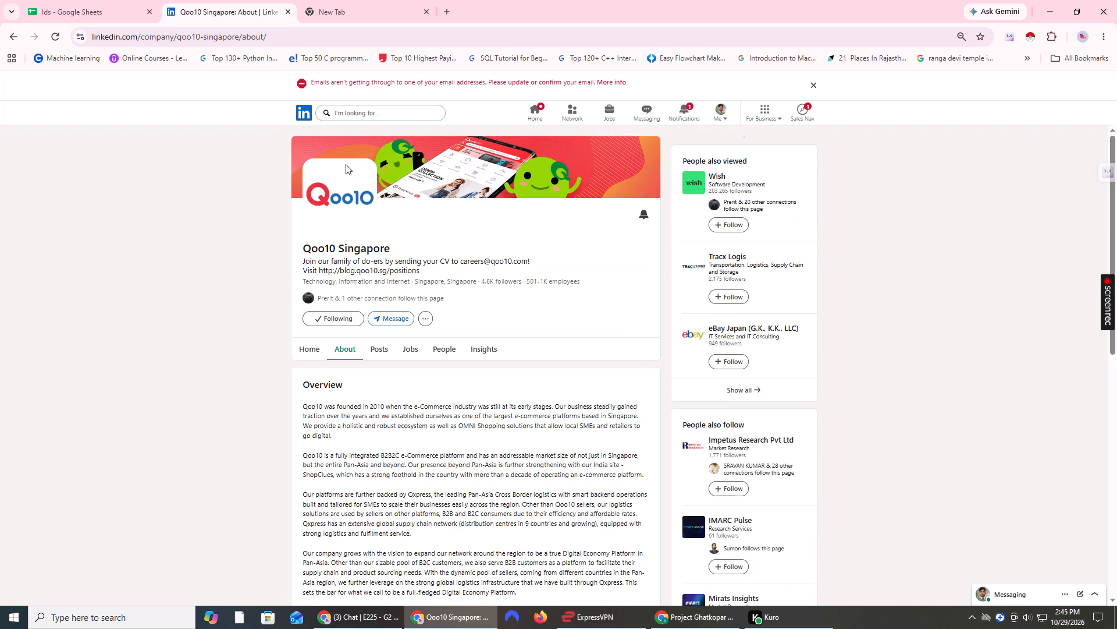
scroll(411, 328, "down", 5)
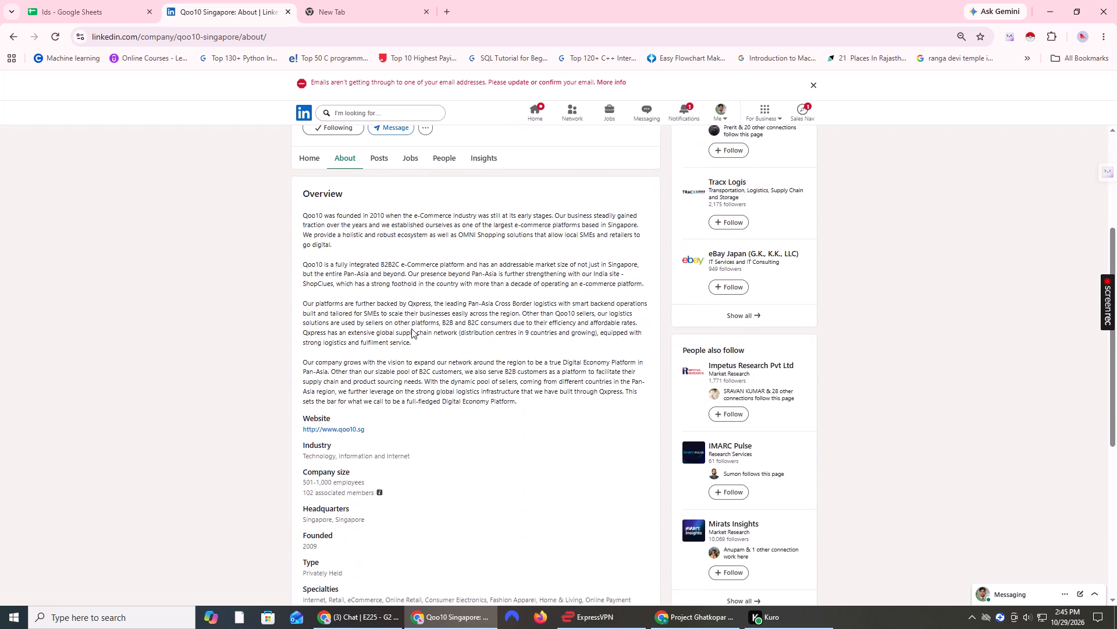
triple_click(371, 358)
key("ctrl+c")
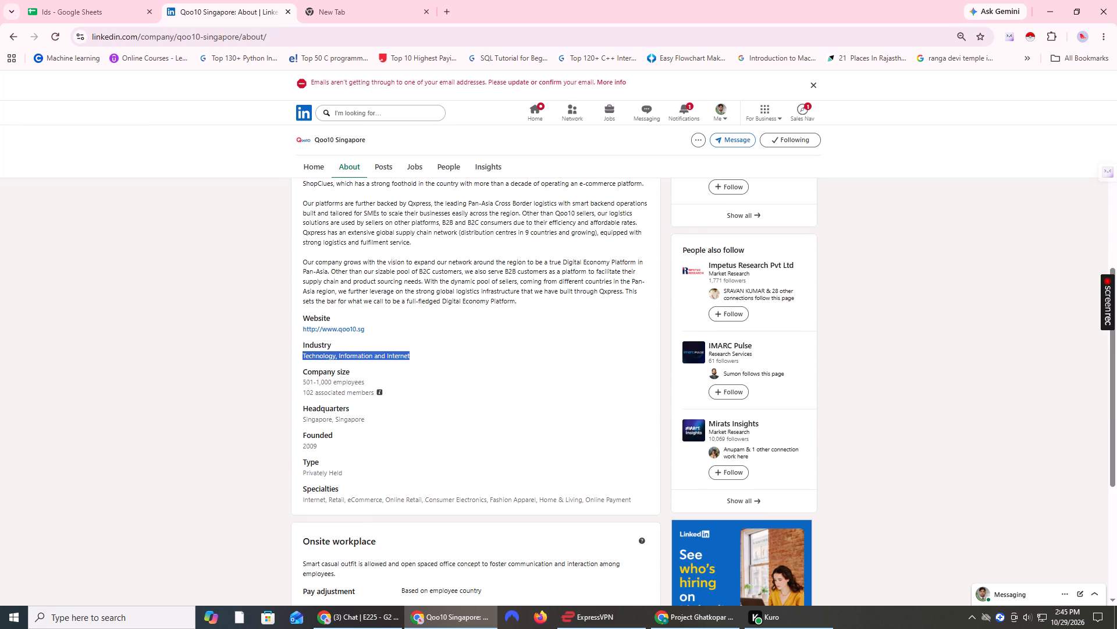
left_click(59, 0)
left_click(469, 238)
key("ctrl+v")
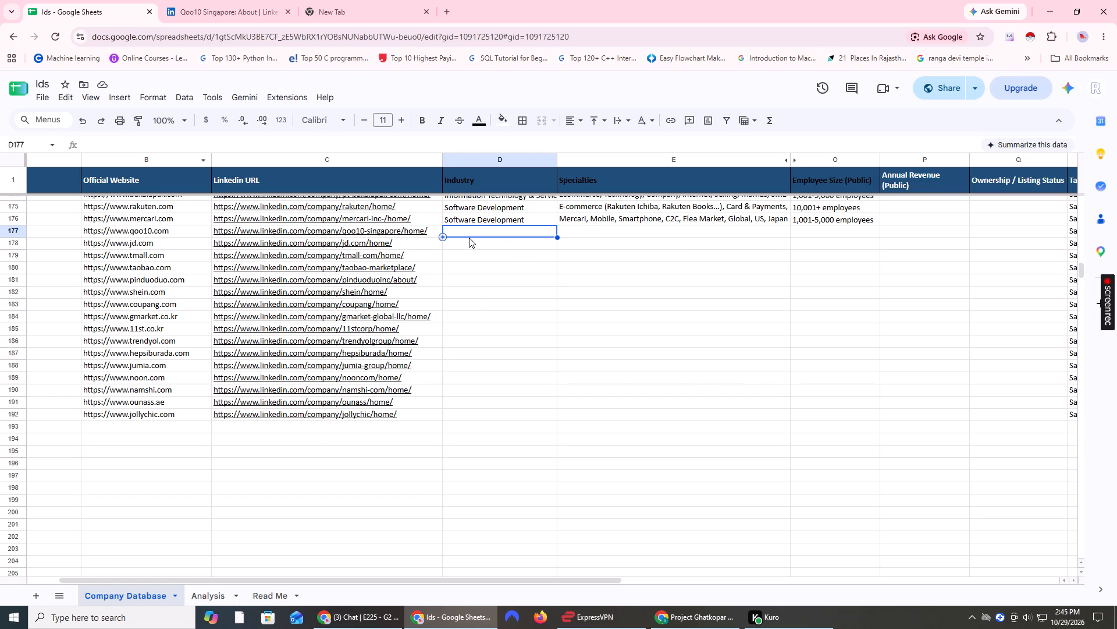
Copy Qoo10's company size, 501-1,000 employees, from its LinkedIn About page into the Employee Size cell of row 177.
left_click(257, 0)
triple_click(330, 382)
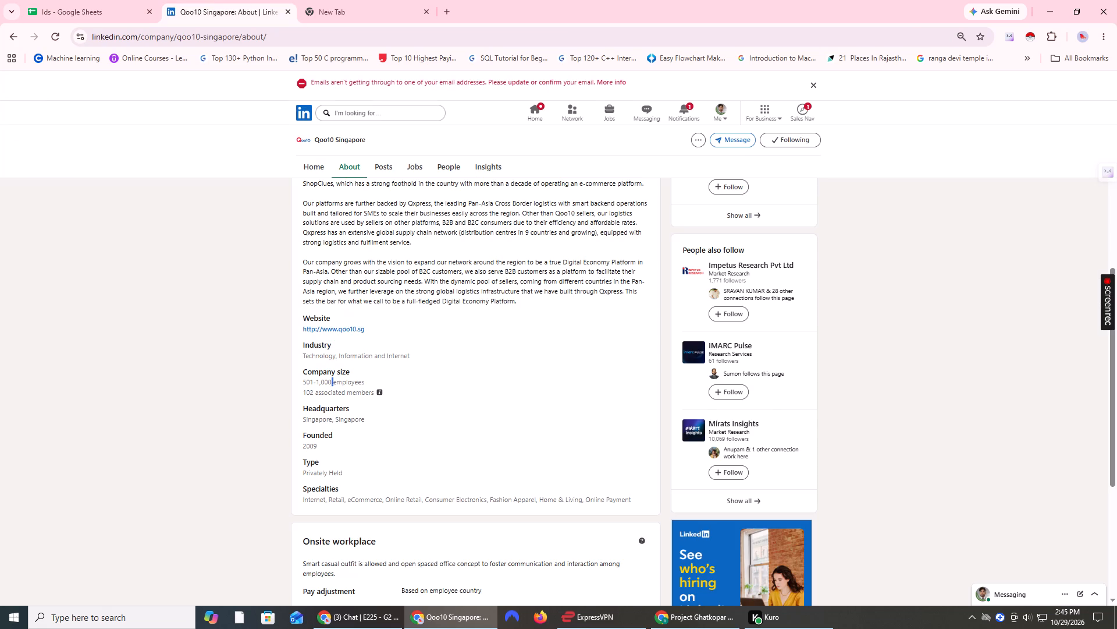
key("ctrl+c")
left_click(73, 0)
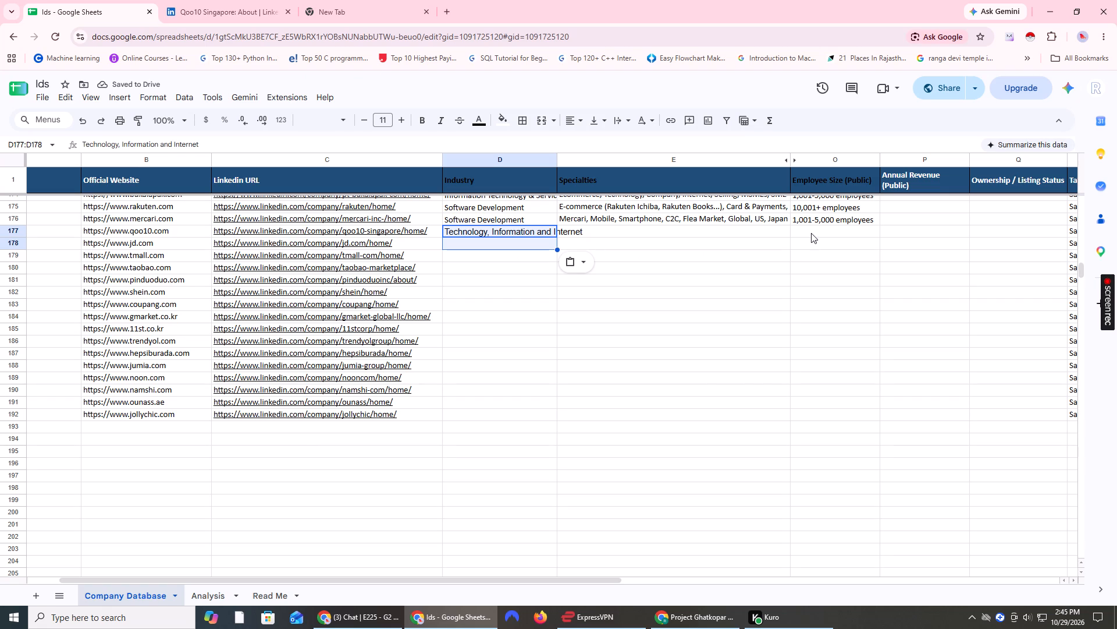
left_click(811, 233)
key("ctrl+v")
Copy Qoo10's specialties from its About page, strip their formatting in the blank browser tab's address field, and paste them into the Specialties cell of row 177.
left_click(255, 0)
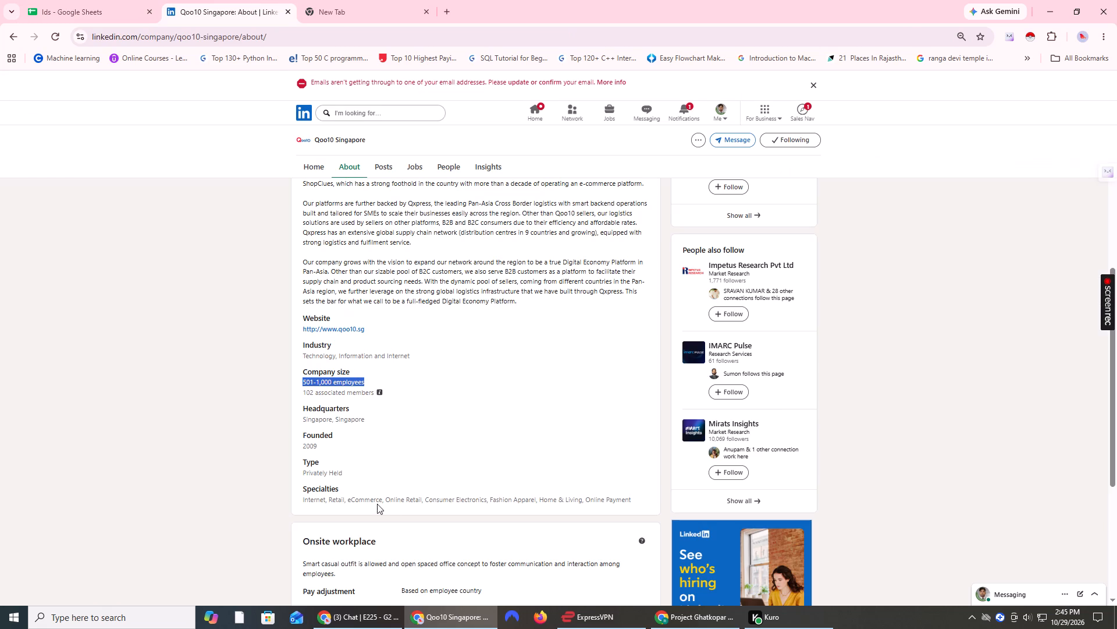
triple_click(375, 496)
key("ctrl+c")
left_click(351, 0)
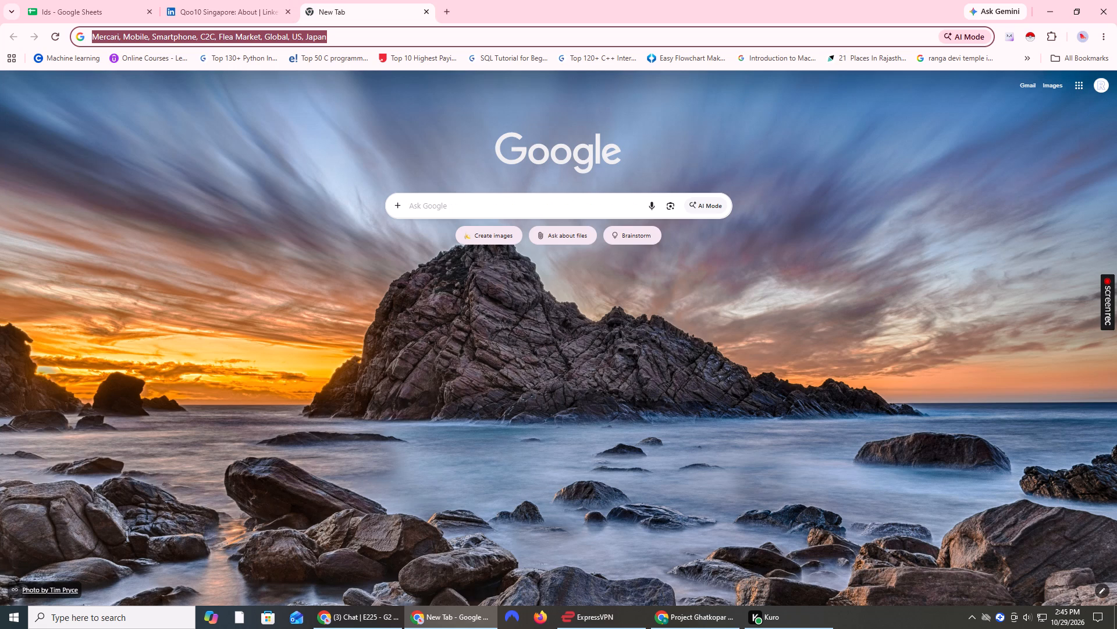
left_click(346, 38)
key("ctrl+a")
key("ctrl+shift+v")
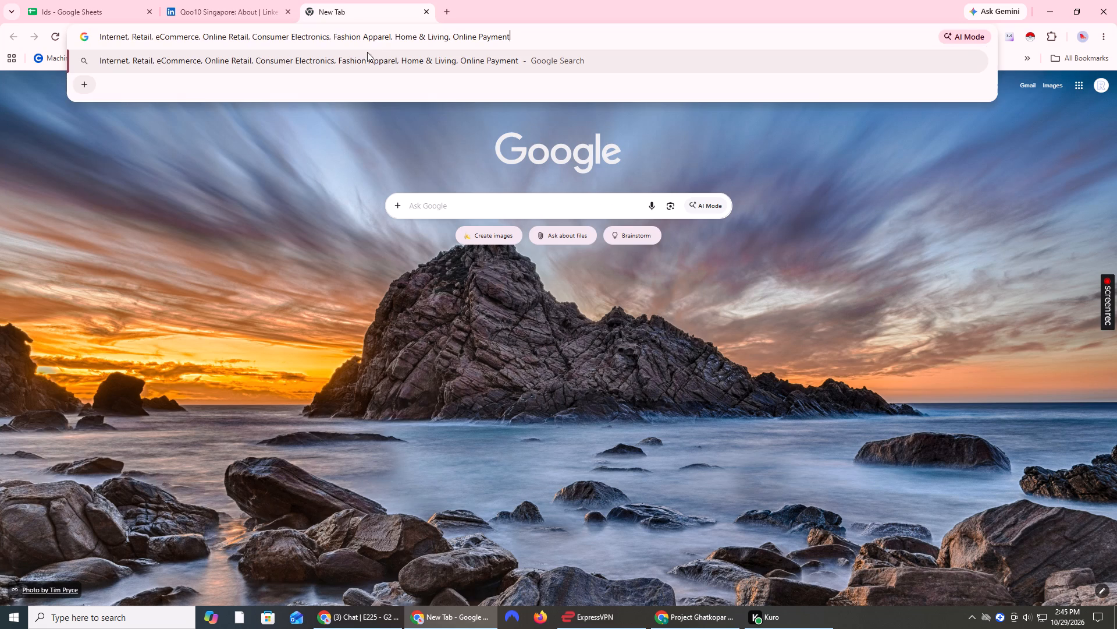
triple_click(319, 38)
key("ctrl+c")
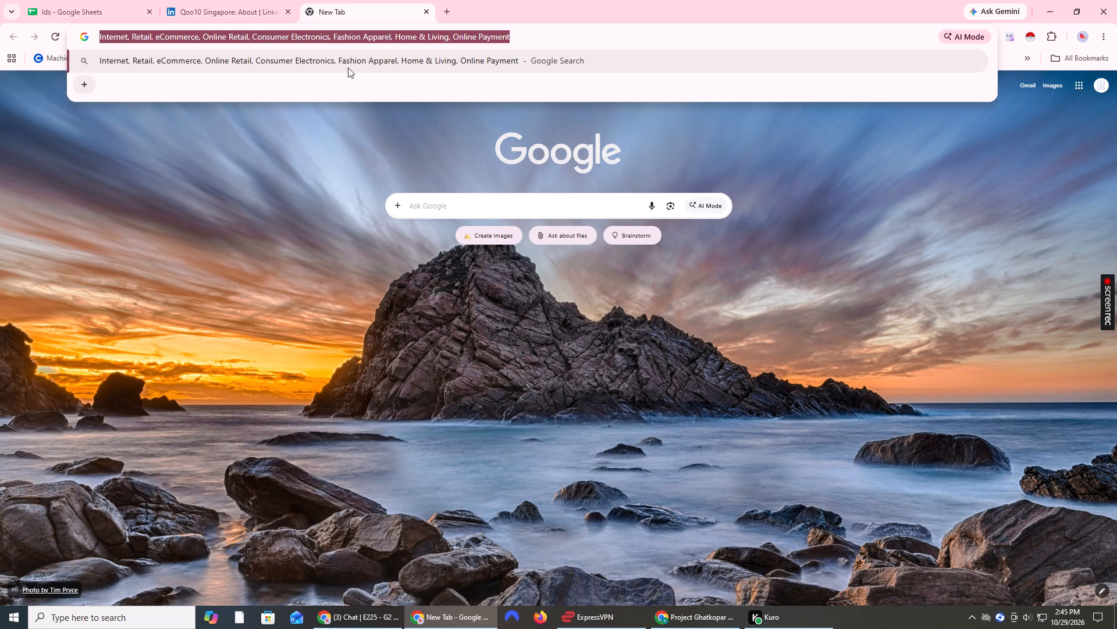
left_click(95, 0)
left_click(592, 230)
key("ctrl+v")
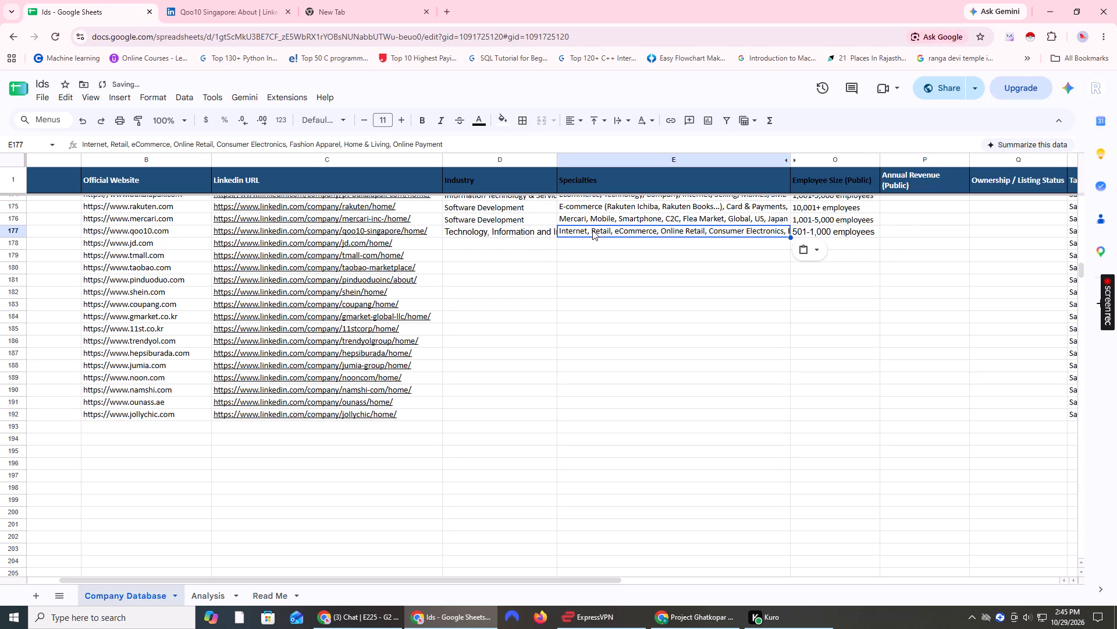
Open JD.COM's LinkedIn page from the link in row 178 and close the Qoo10 page.
left_click(468, 246)
left_click(376, 239)
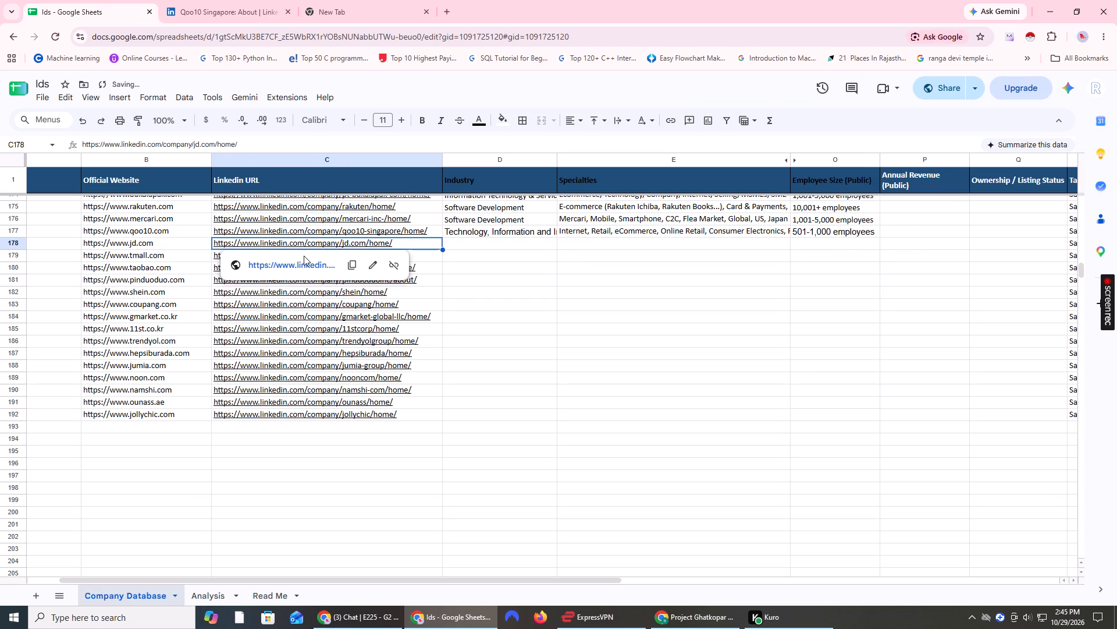
left_click(304, 256)
left_click(295, 263)
left_click(426, 11)
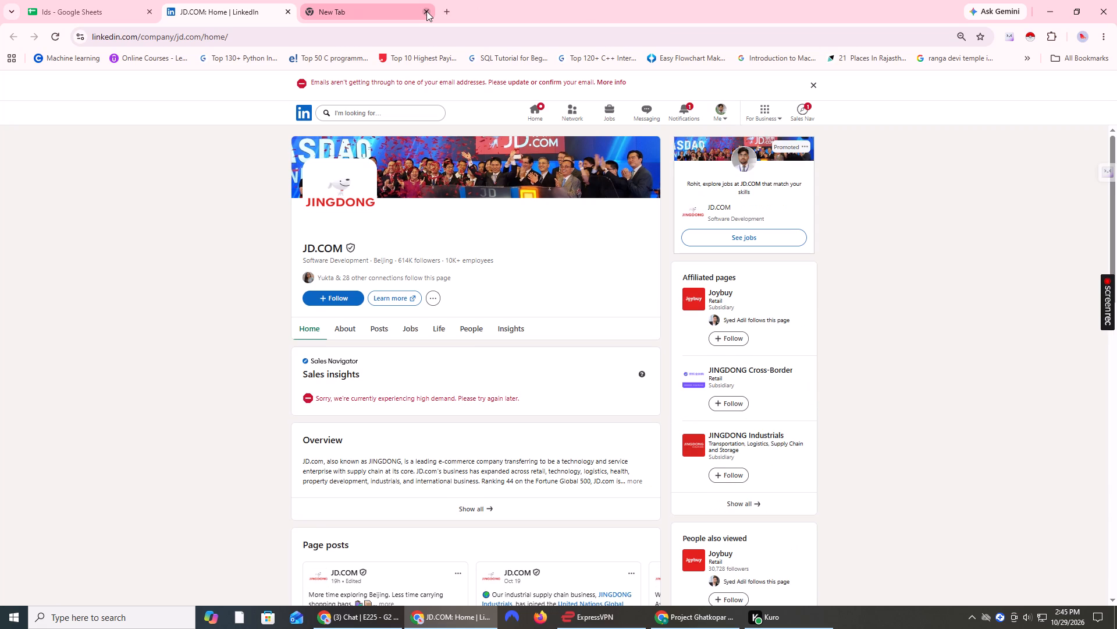
Copy JD.COM's industry, Software Development, from its LinkedIn About page into the Industry cell of row 178.
left_click(346, 337)
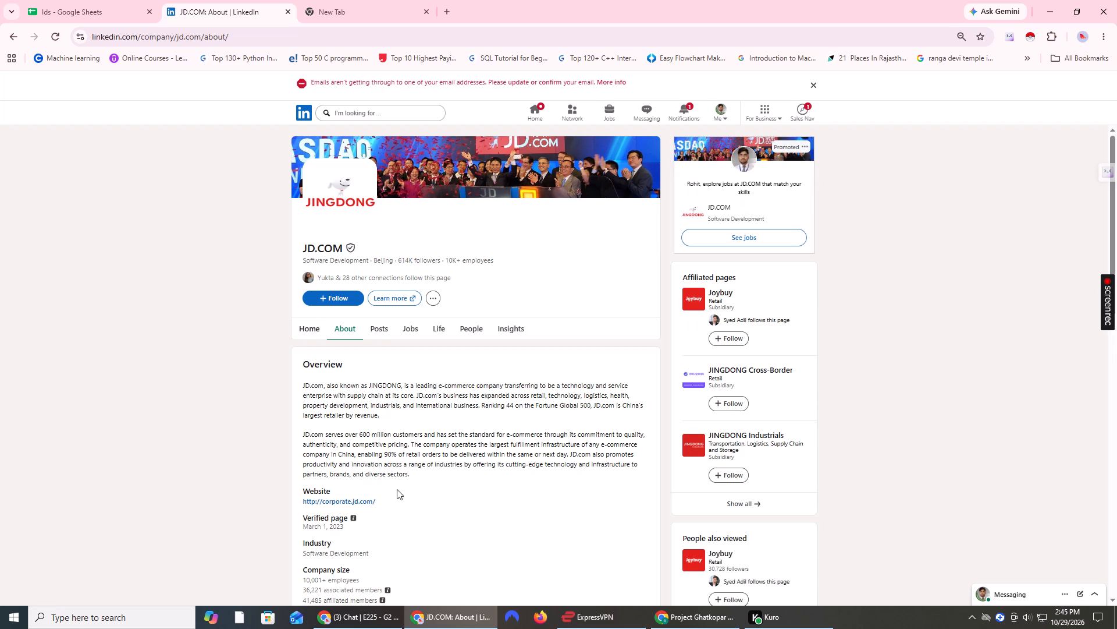
scroll(392, 404, "down", 2)
double_click(323, 435)
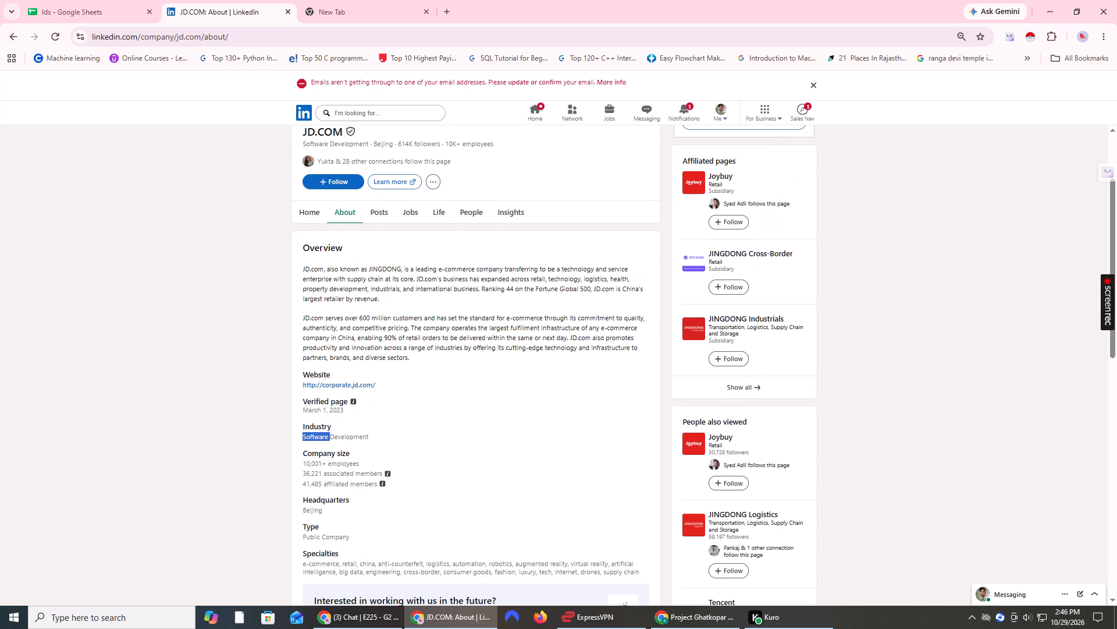
left_click(323, 435)
left_click(324, 433)
left_click(324, 433)
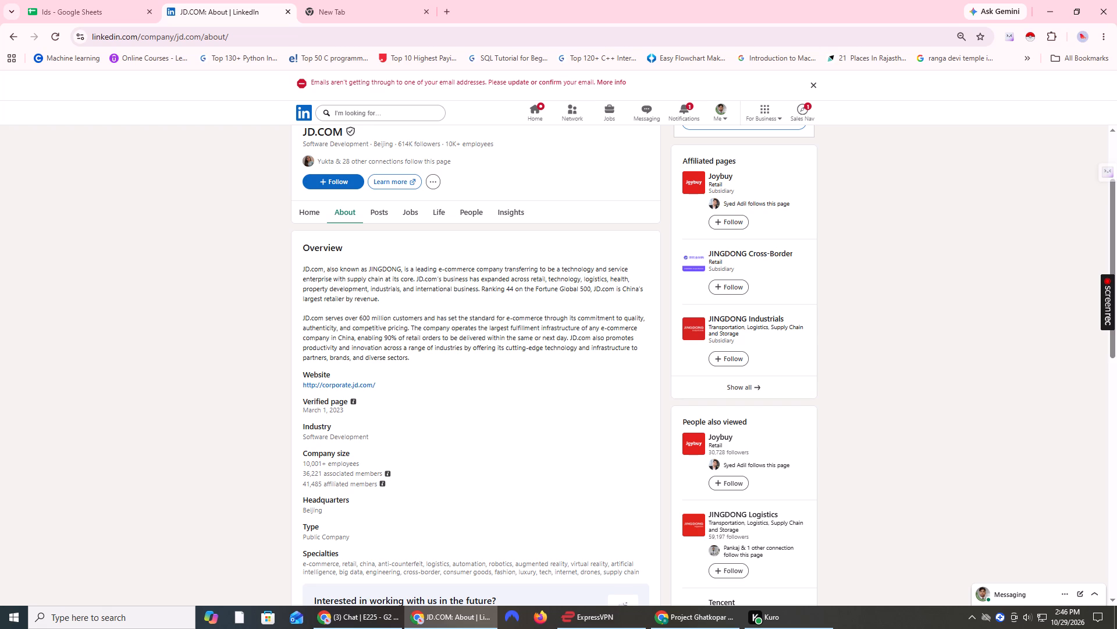
triple_click(331, 434)
key("ctrl+c")
left_click(104, 0)
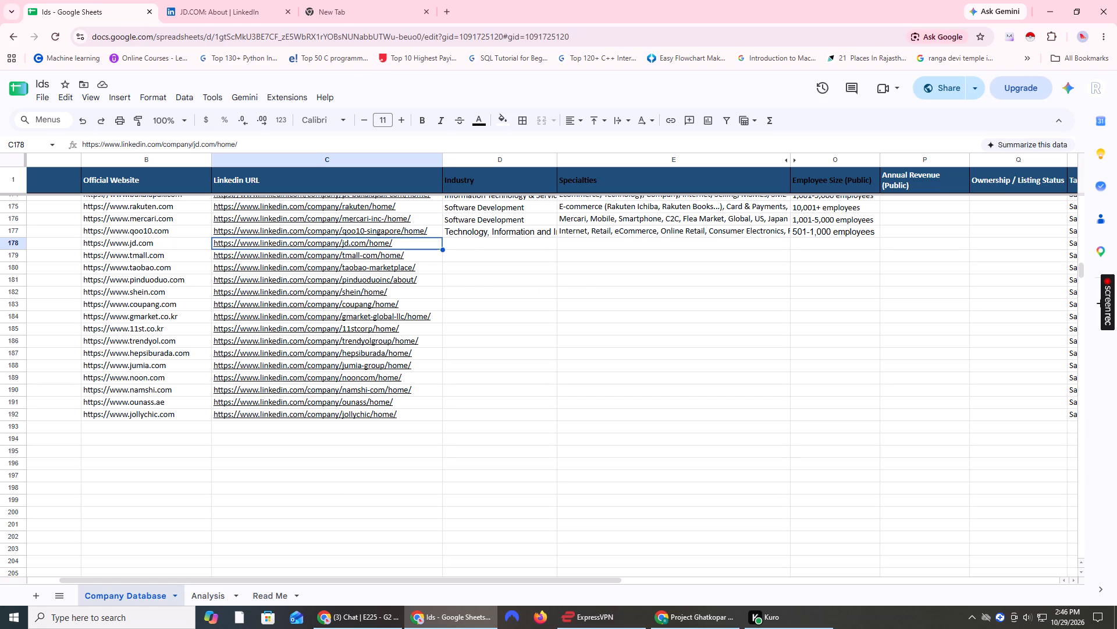
left_click(461, 247)
key("ctrl+v")
Copy JD.COM's company size, 10,001+ employees, from its About page into the Employee Size cell of row 178.
left_click(229, 0)
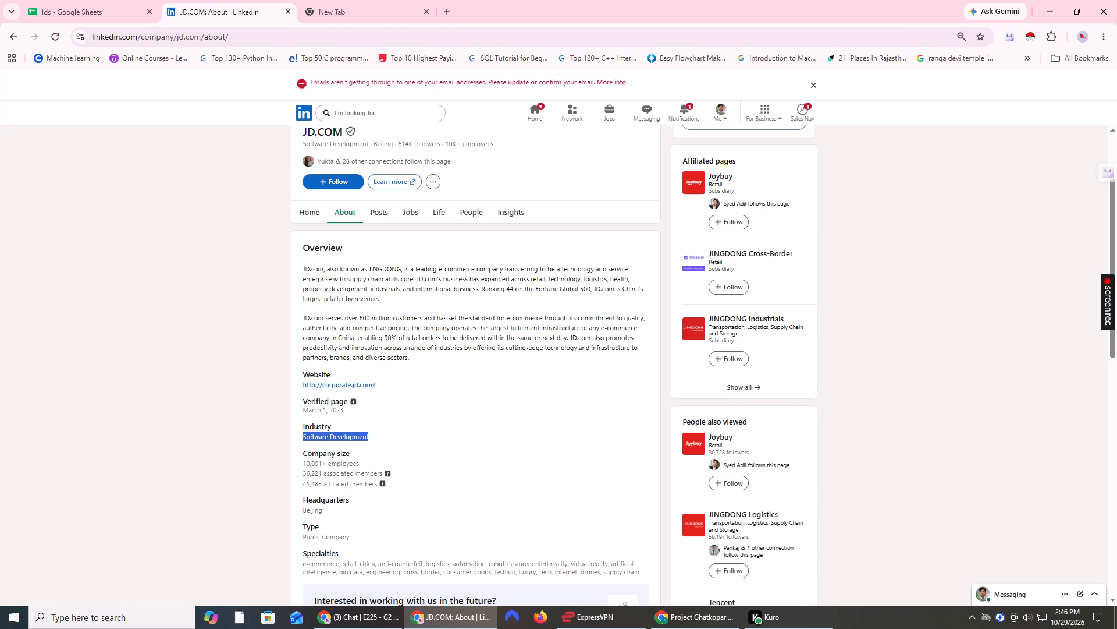
triple_click(331, 465)
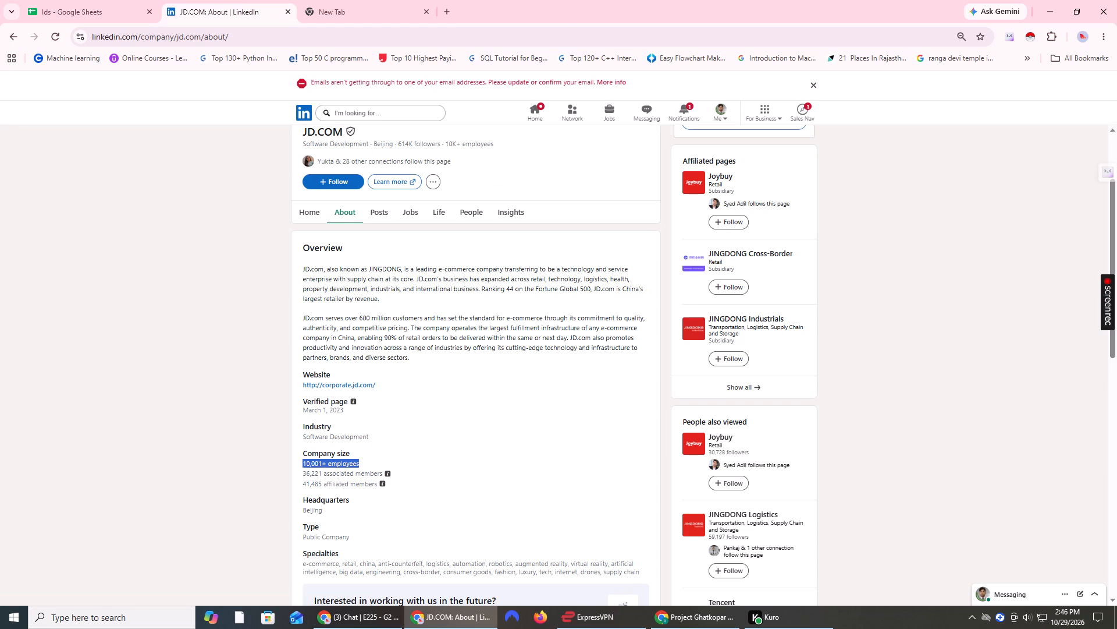
key("ctrl+c")
left_click(132, 0)
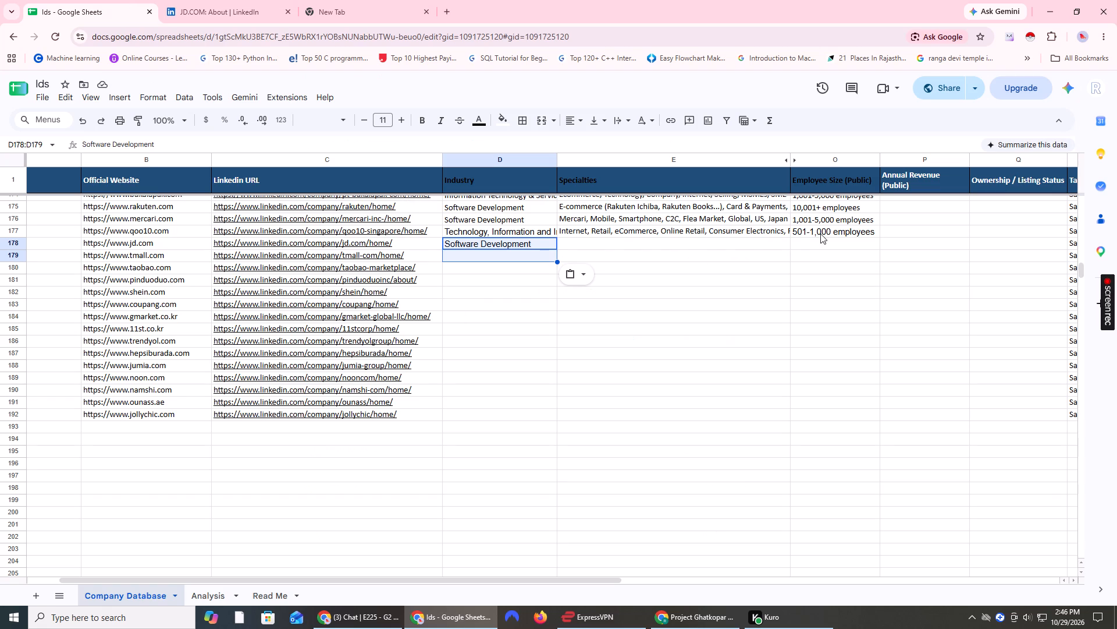
left_click(811, 246)
key("ctrl+v")
Copy JD.COM's specialties from its About page, strip their formatting in the blank browser tab's address field, and paste them into the Specialties cell of row 178.
left_click(247, 0)
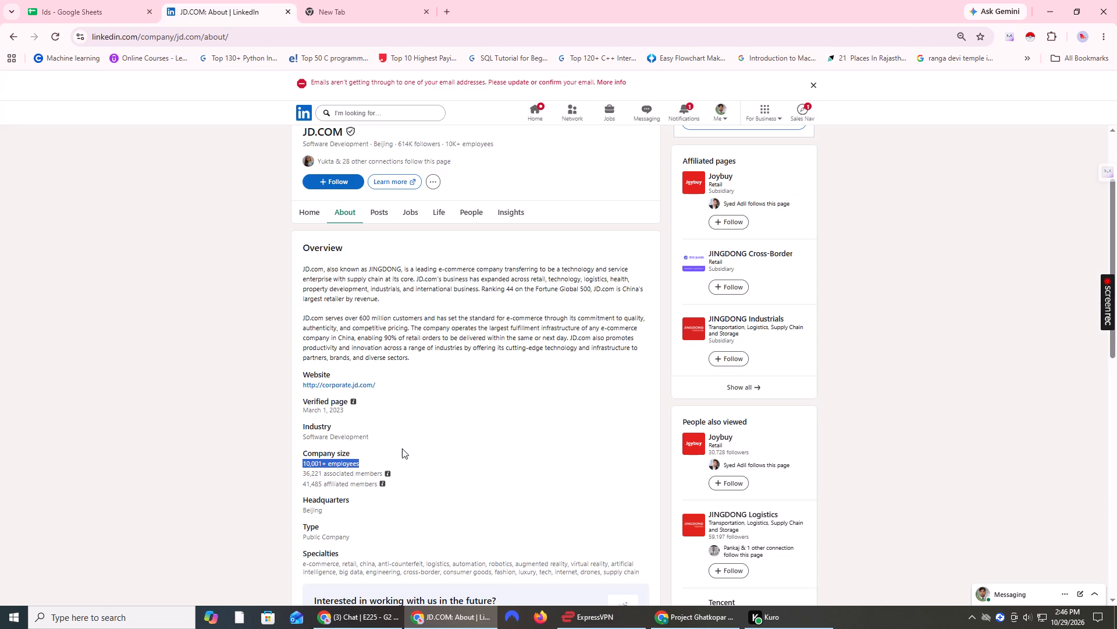
triple_click(374, 565)
key("ctrl+c")
scroll(460, 478, "down", 2)
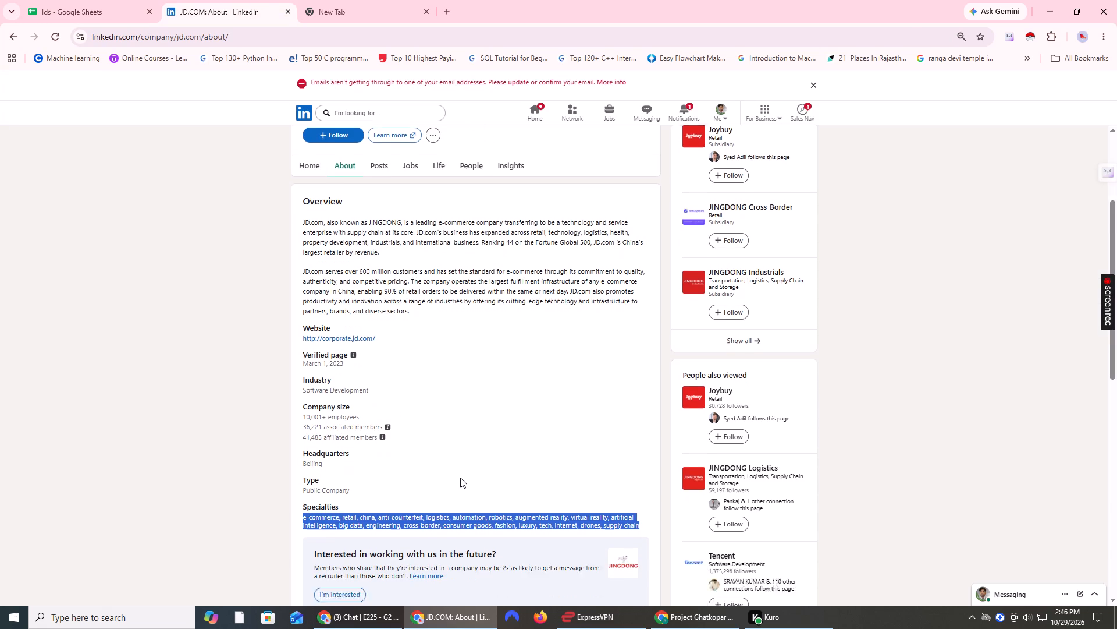
left_click(307, 0)
left_click(357, 0)
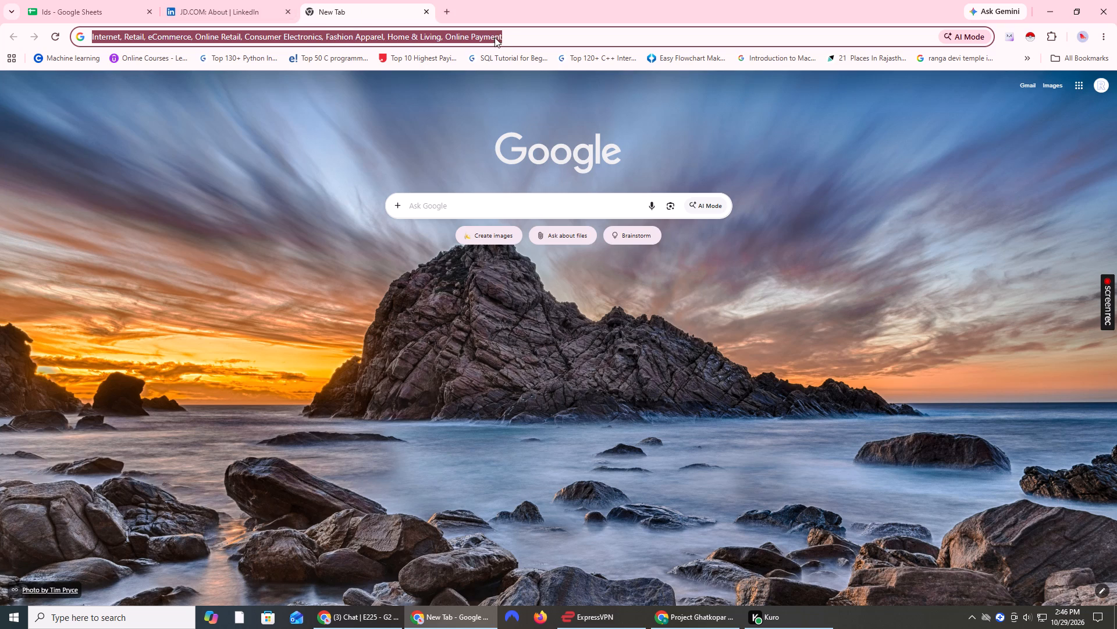
left_click(511, 33)
key("ctrl+a")
key("ctrl+shift+v")
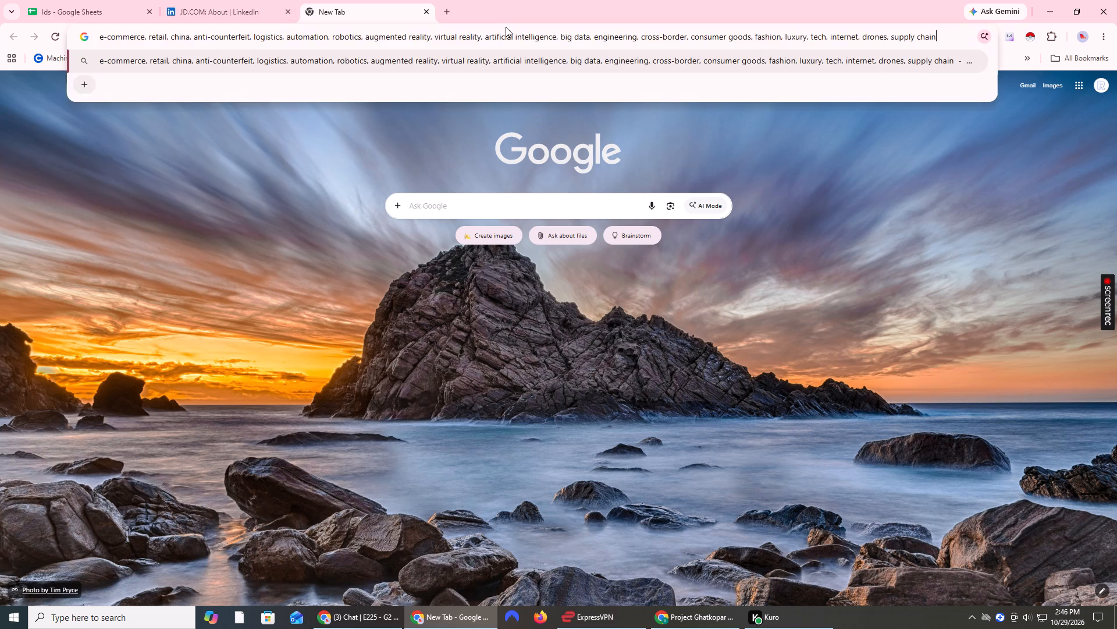
triple_click(405, 33)
key("ctrl+c")
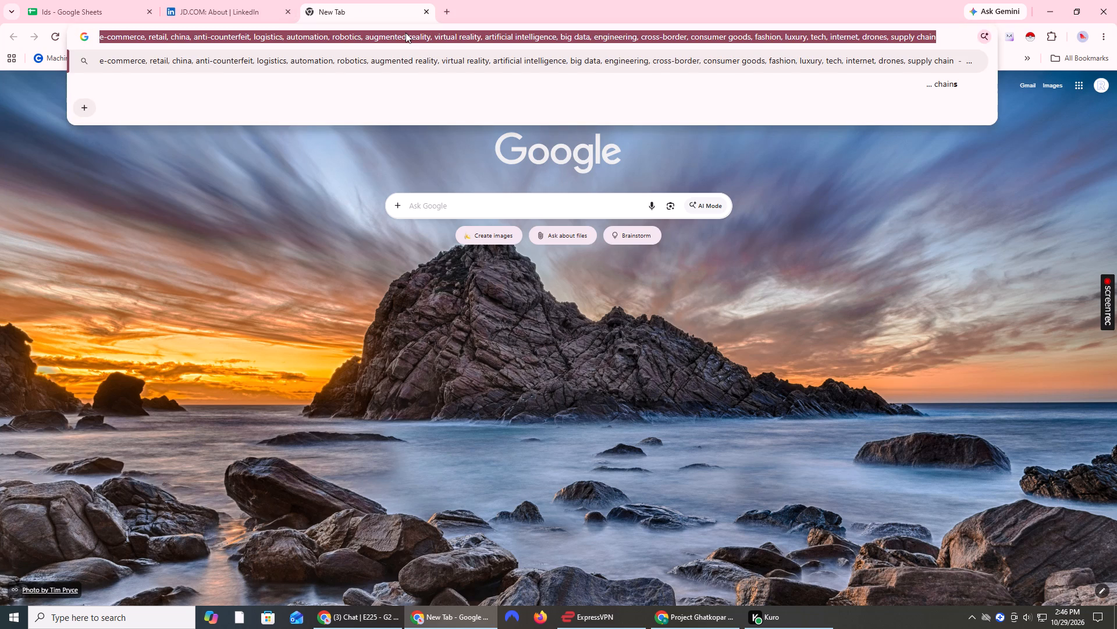
left_click(25, 0)
left_click(77, 0)
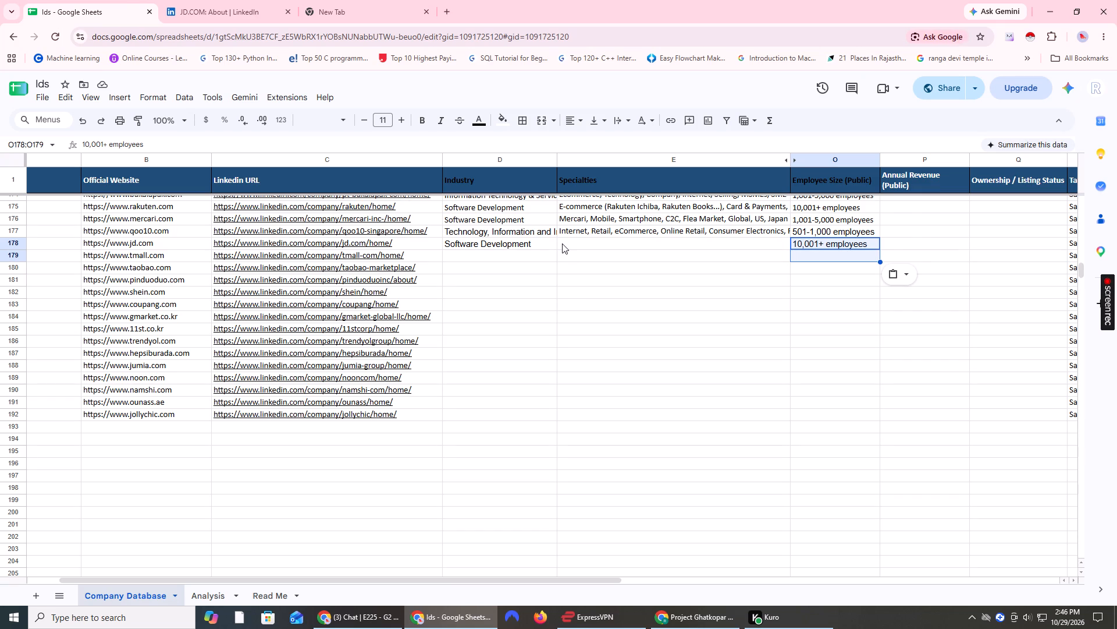
left_click(562, 243)
key("ctrl+v")
Open Tmall's LinkedIn page from the link in row 179 and close the JD.COM page.
left_click(452, 253)
left_click(382, 256)
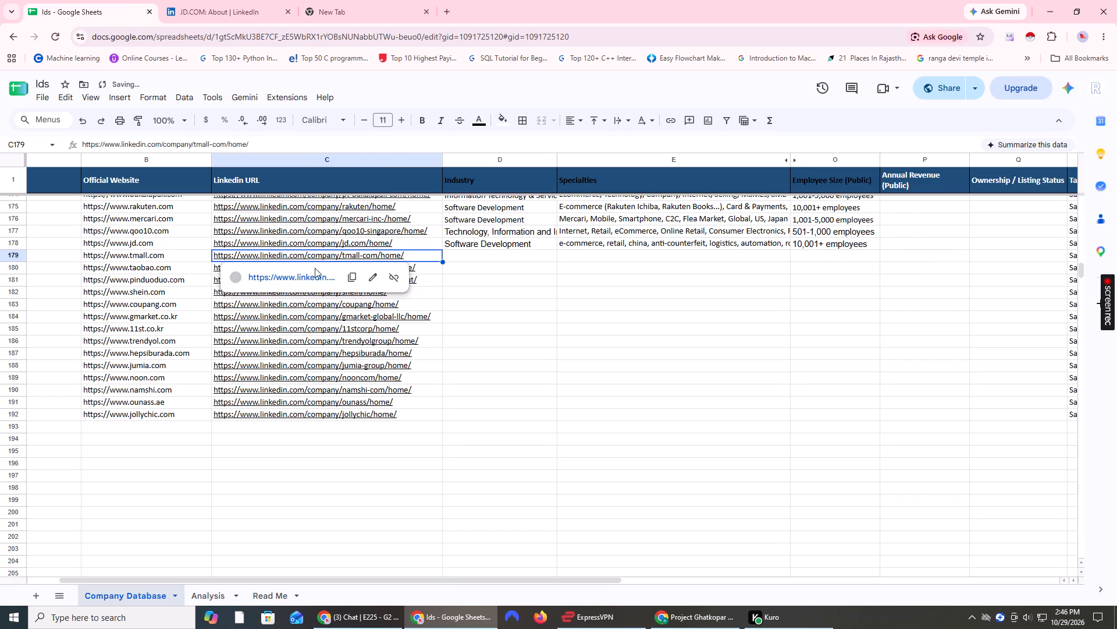
left_click(292, 275)
left_click(426, 9)
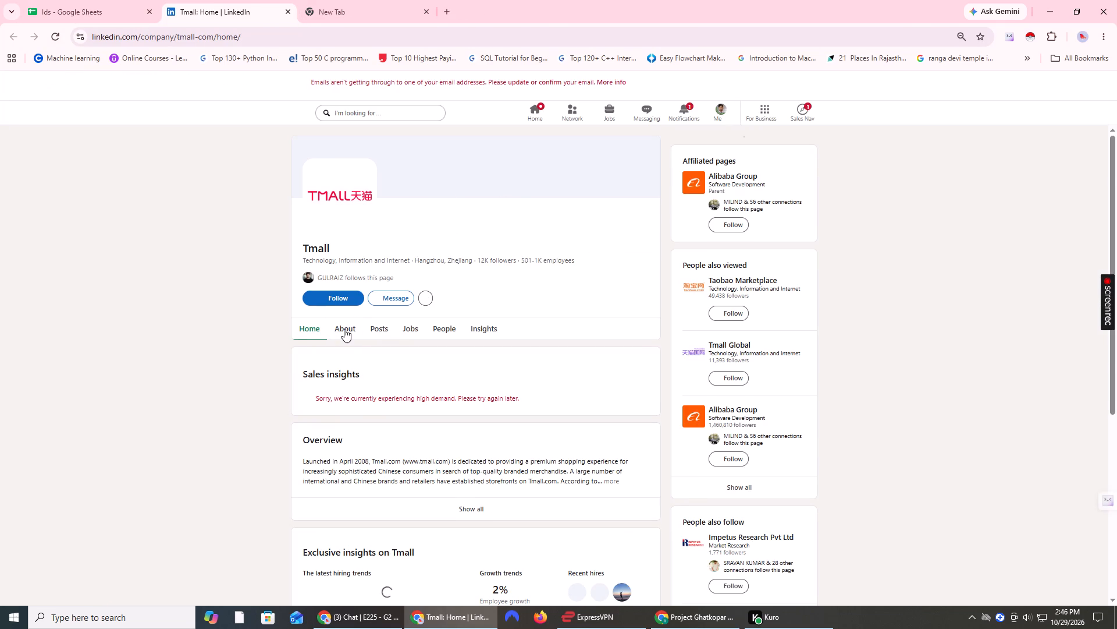
Open Tmall's About page and follow Tmall on LinkedIn.
left_click(344, 329)
left_click(332, 302)
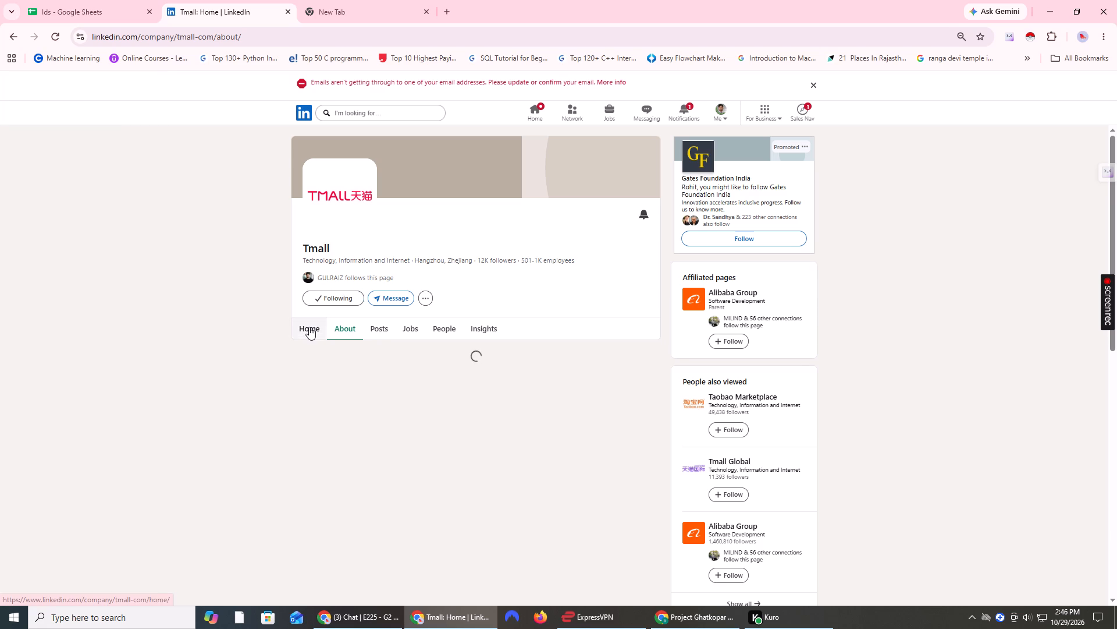
Copy Tmall's industry, Technology, Information and Internet, from its About page into the Industry cell of row 179.
scroll(309, 327, "down", 4)
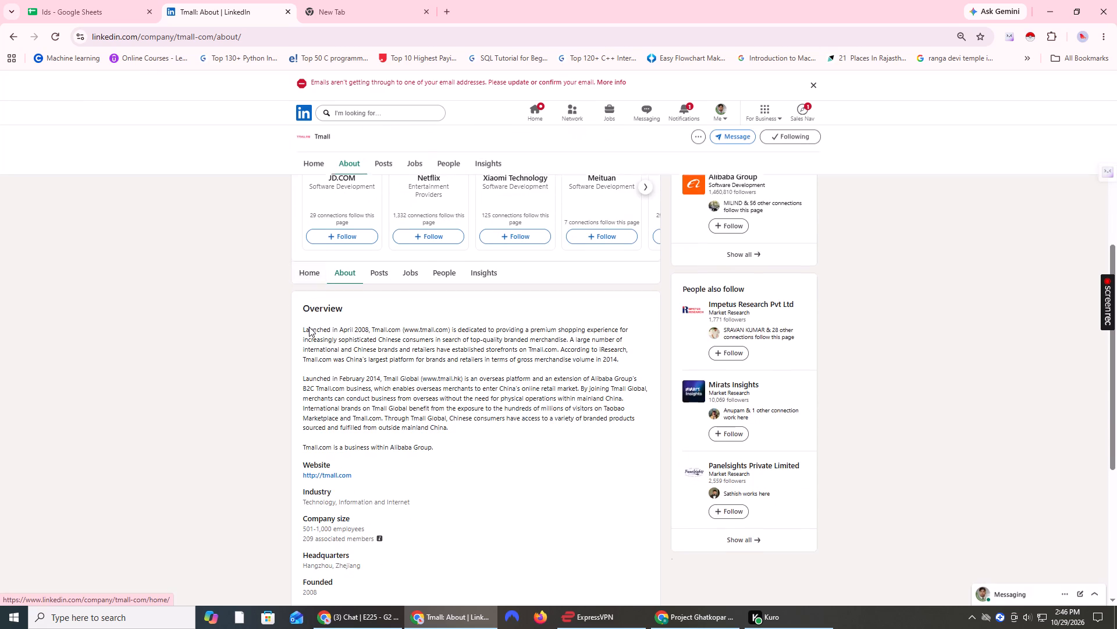
scroll(347, 374, "down", 3)
triple_click(346, 326)
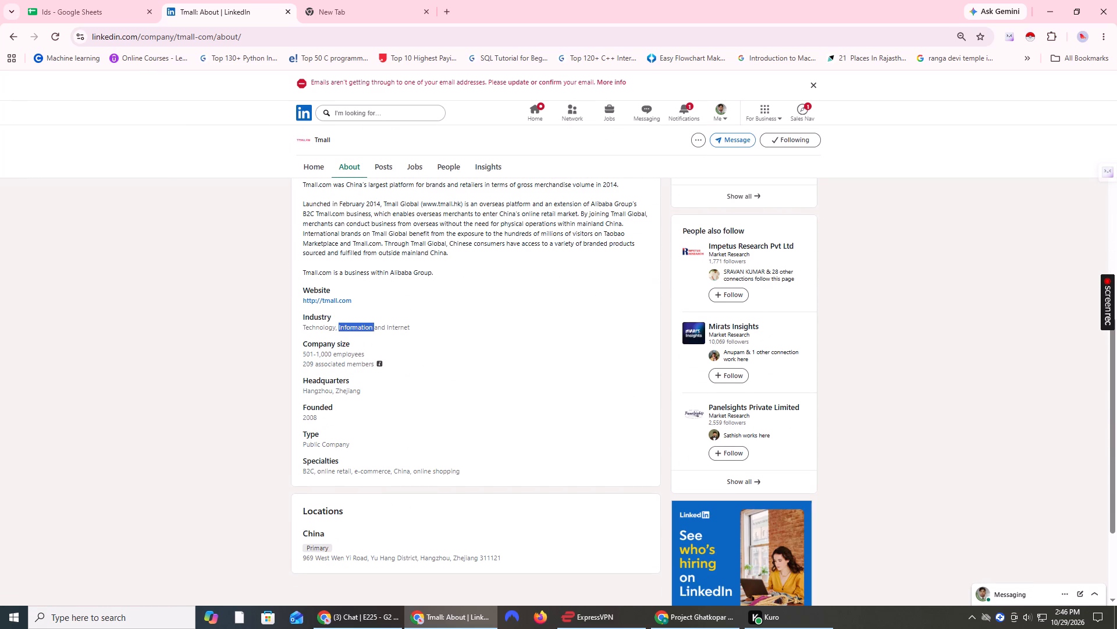
key("ctrl+c")
left_click(84, 0)
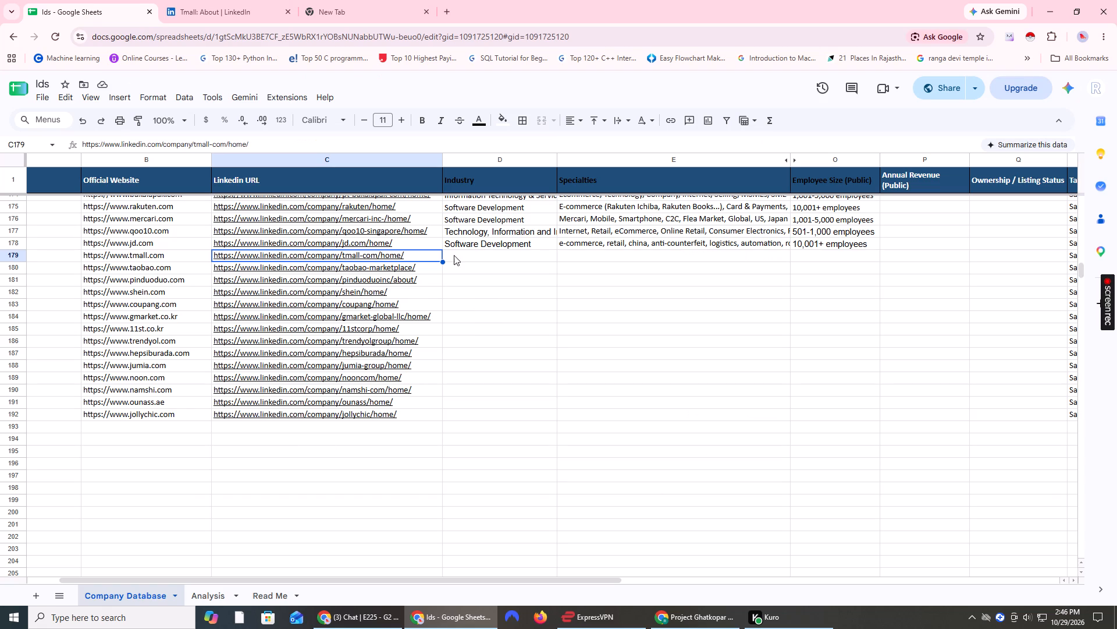
left_click(454, 255)
key("ctrl+v")
Copy Tmall's company size, 501-1,000 employees, from its About page into the Employee Size cell of row 179.
left_click(243, 0)
scroll(391, 388, "down", 1)
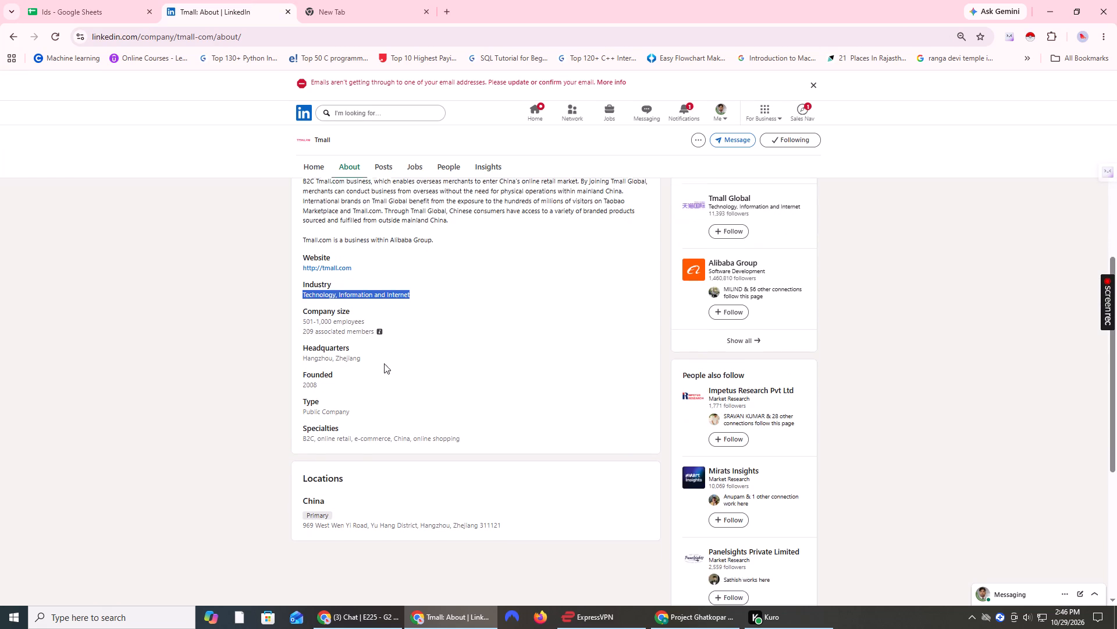
triple_click(335, 291)
key("ctrl+c")
left_click(90, 0)
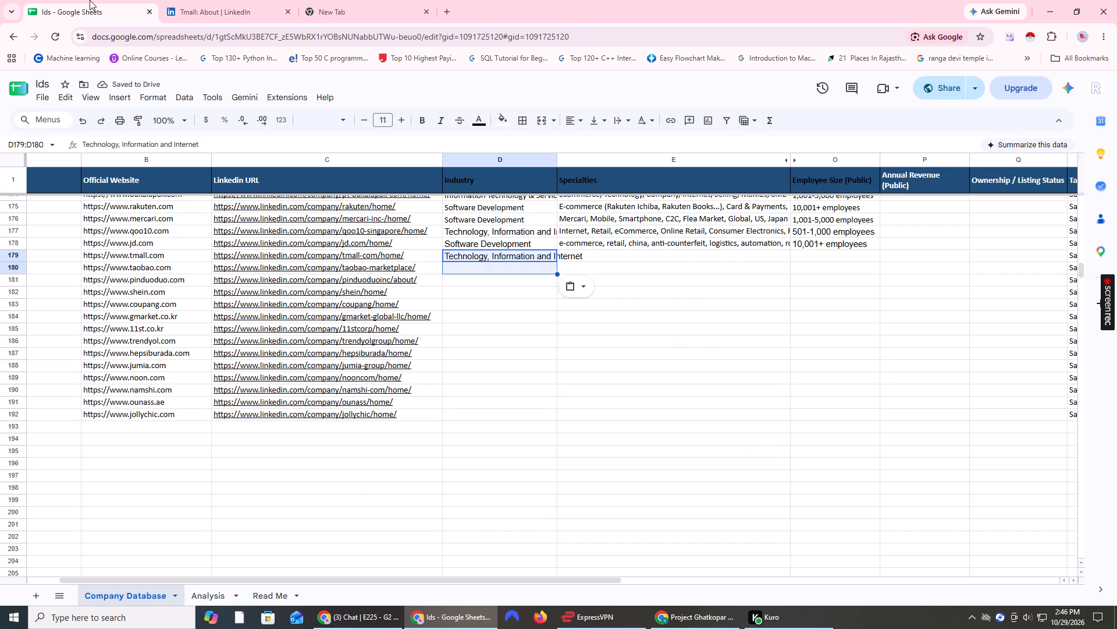
left_click(810, 260)
key("ctrl+v")
key("ctrl+c")
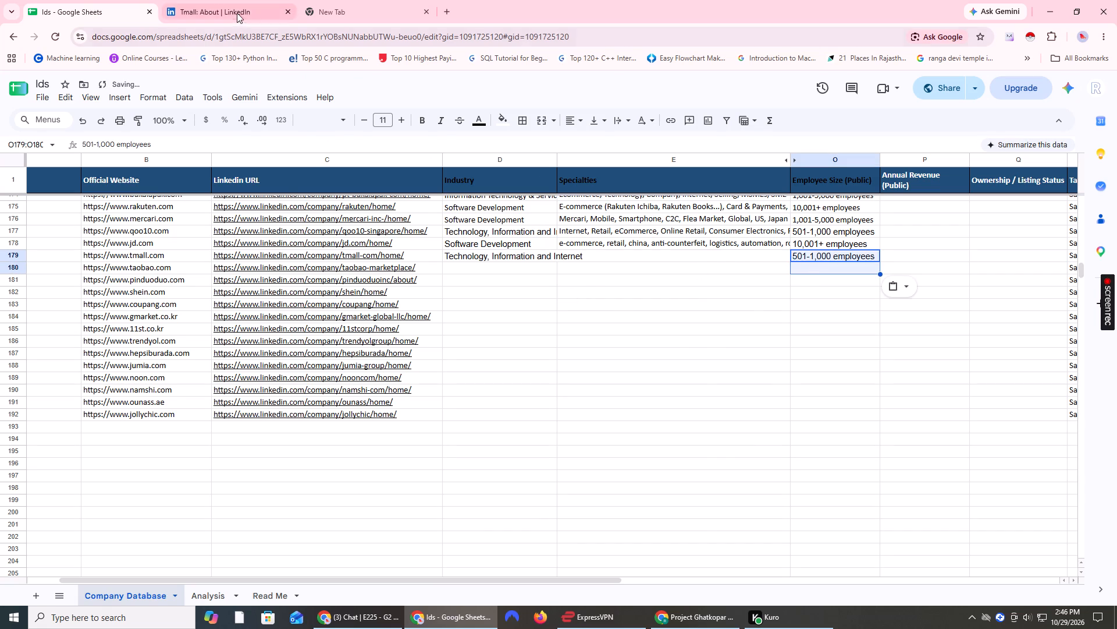
Copy Tmall's specialties, from B2C through online shopping, from its About page directly into the Specialties cell of row 179.
left_click(237, 13)
triple_click(386, 415)
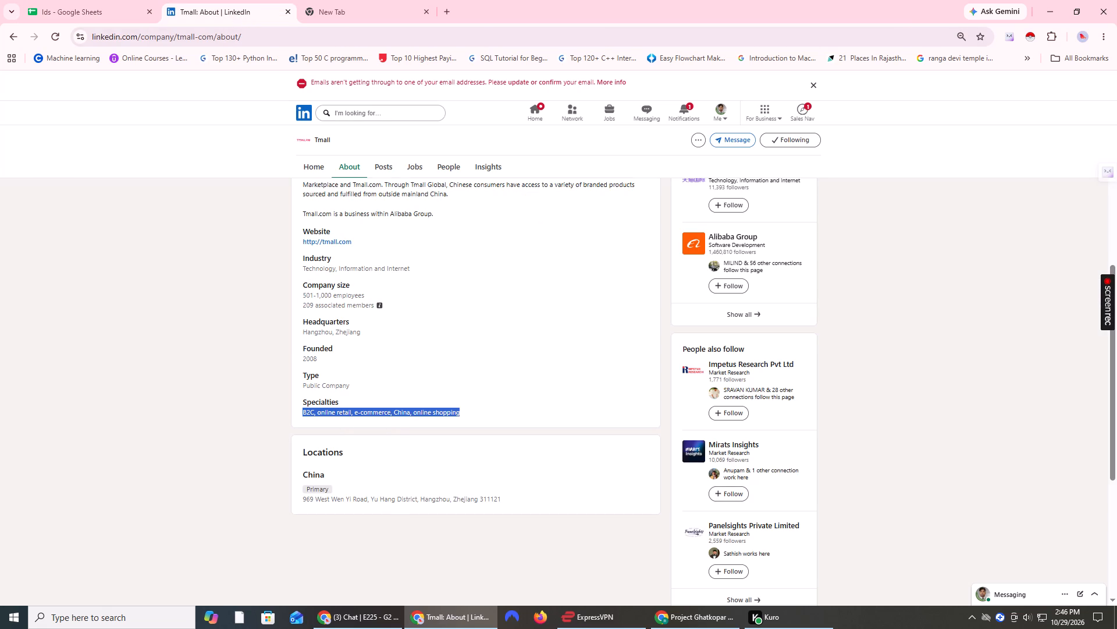
key("ctrl+c")
left_click(380, 0)
left_click(335, 31)
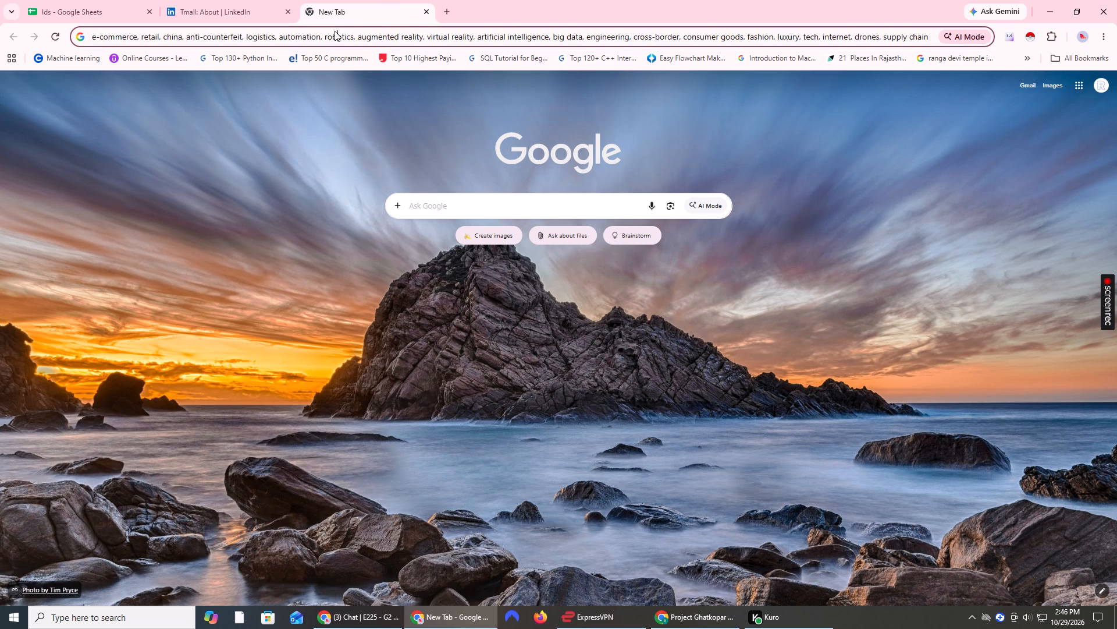
left_click(92, 0)
left_click(592, 252)
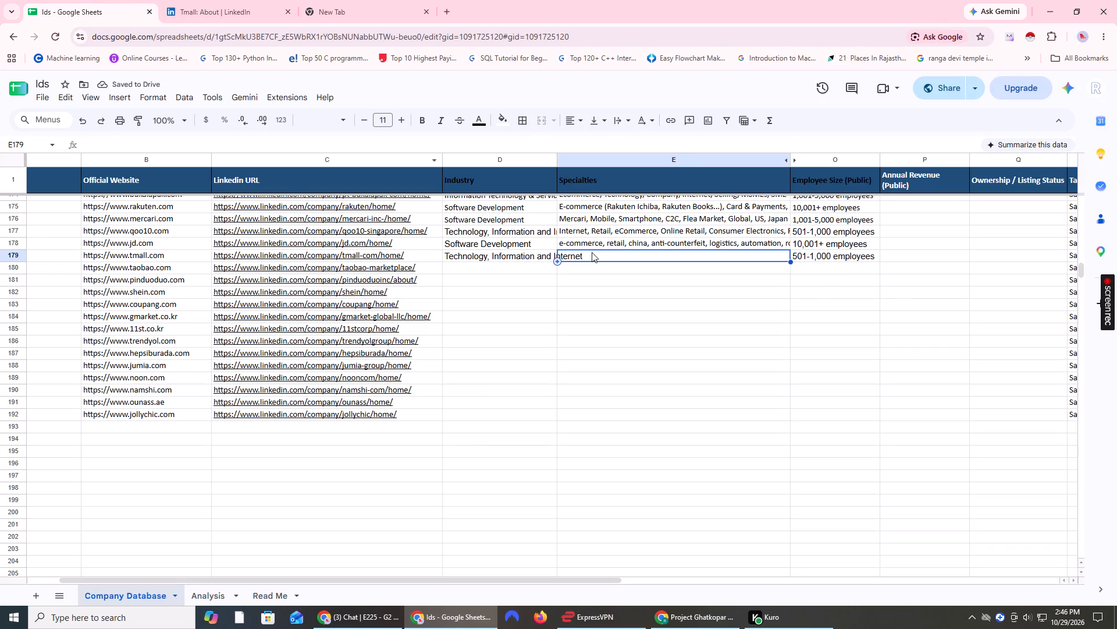
key("ctrl+v")
Open Taobao Marketplace's LinkedIn page from the link in row 180 and close the Tmall page.
left_click(437, 264)
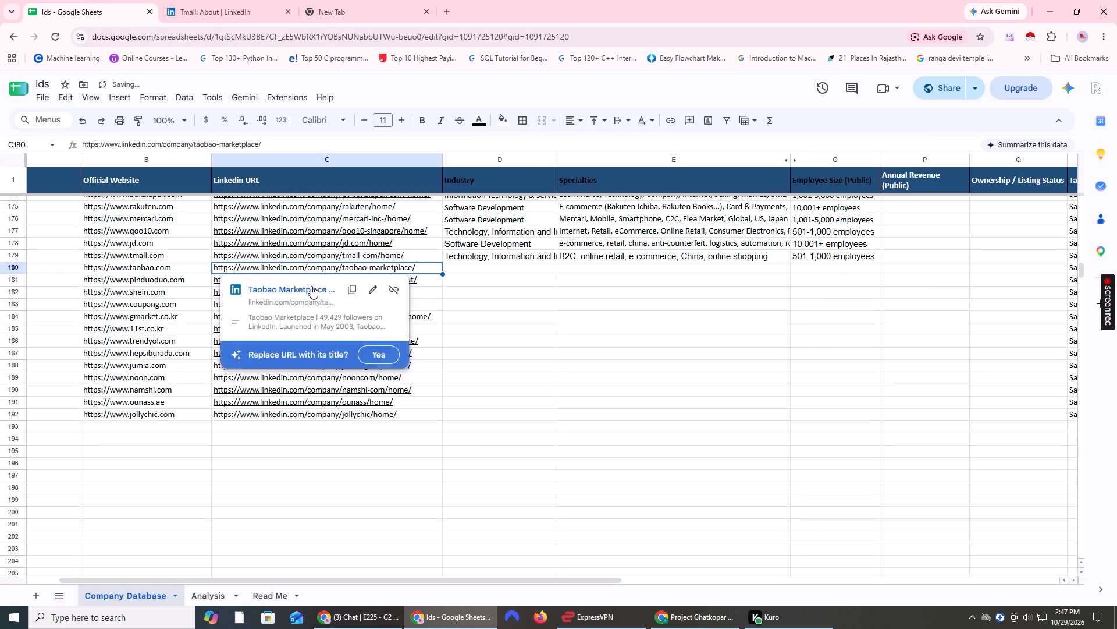
left_click(311, 286)
left_click(426, 12)
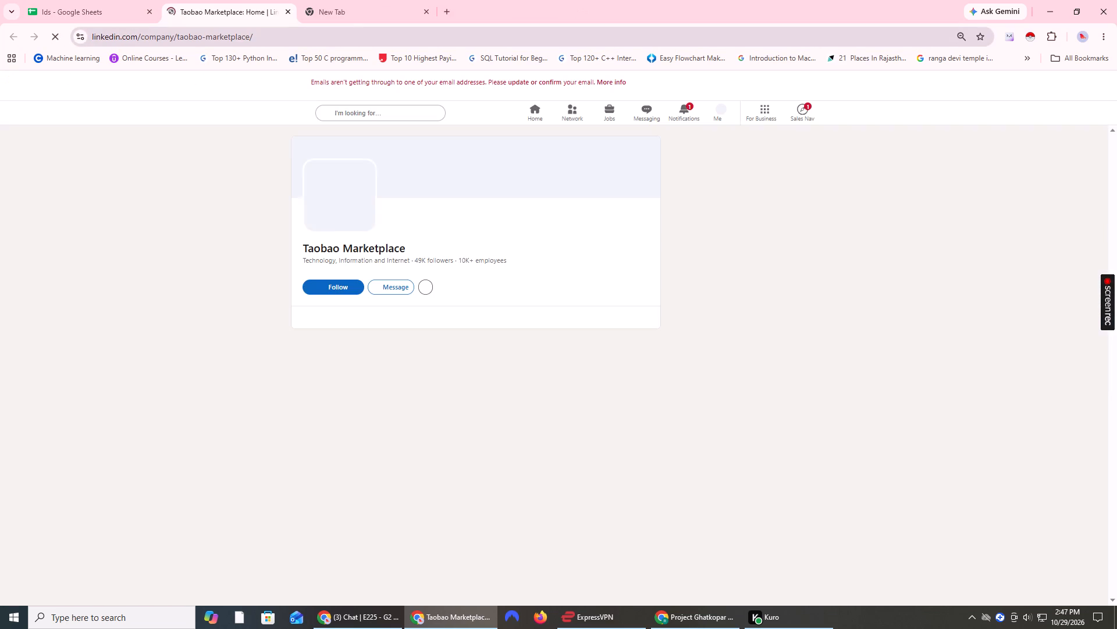
Follow Taobao Marketplace on LinkedIn.
left_click(320, 291)
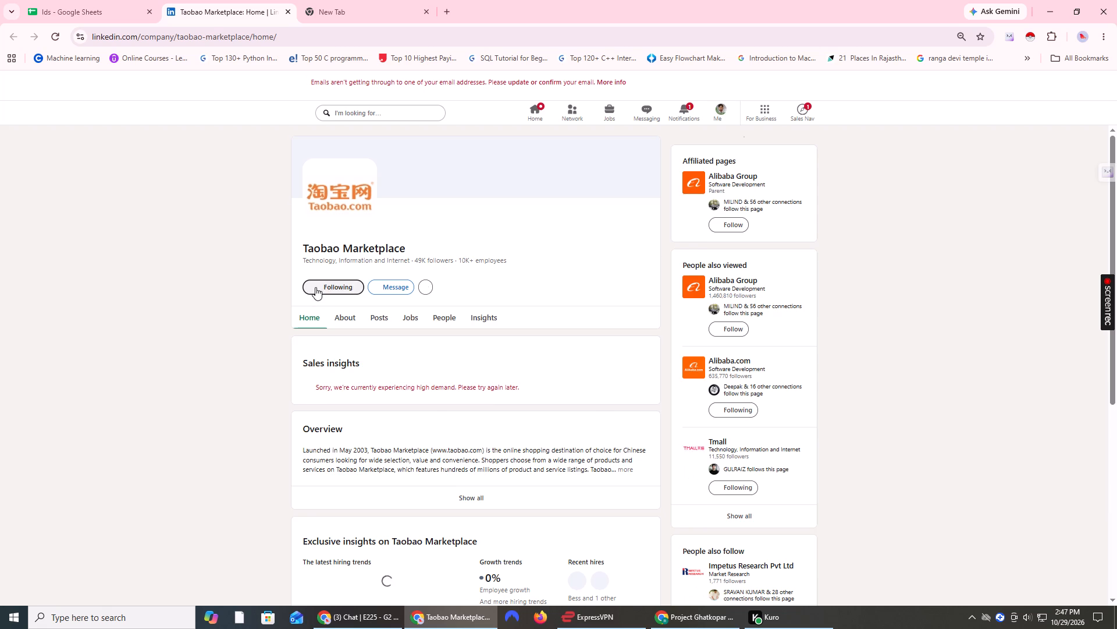
Copy Taobao Marketplace's industry, Technology, Information and Internet, from its About page into the Industry cell of row 180.
scroll(351, 396, "down", 3)
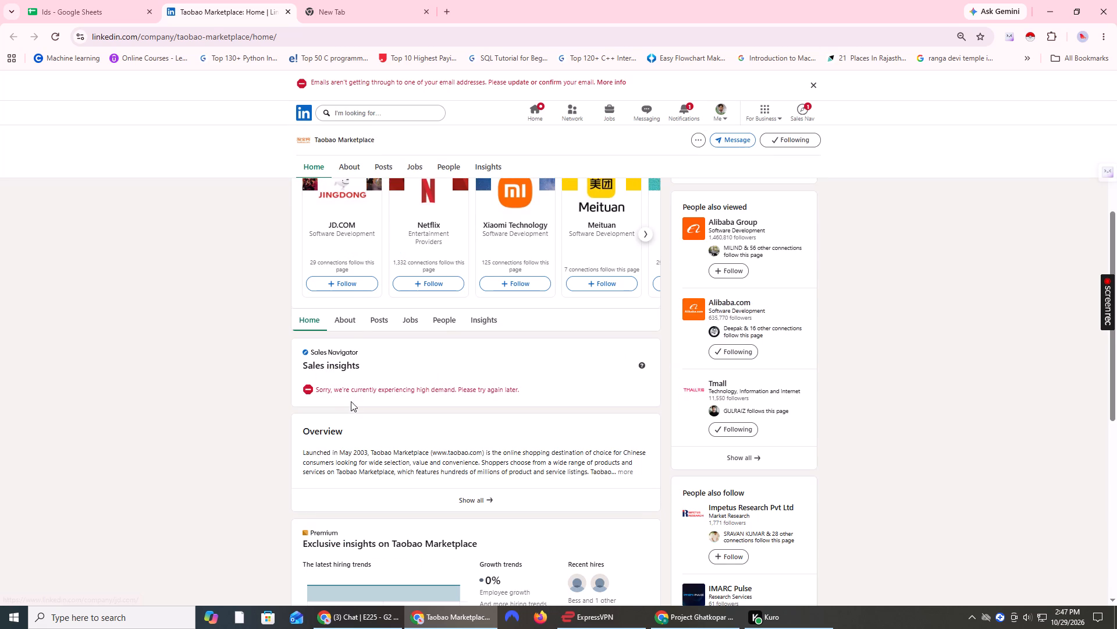
left_click(352, 327)
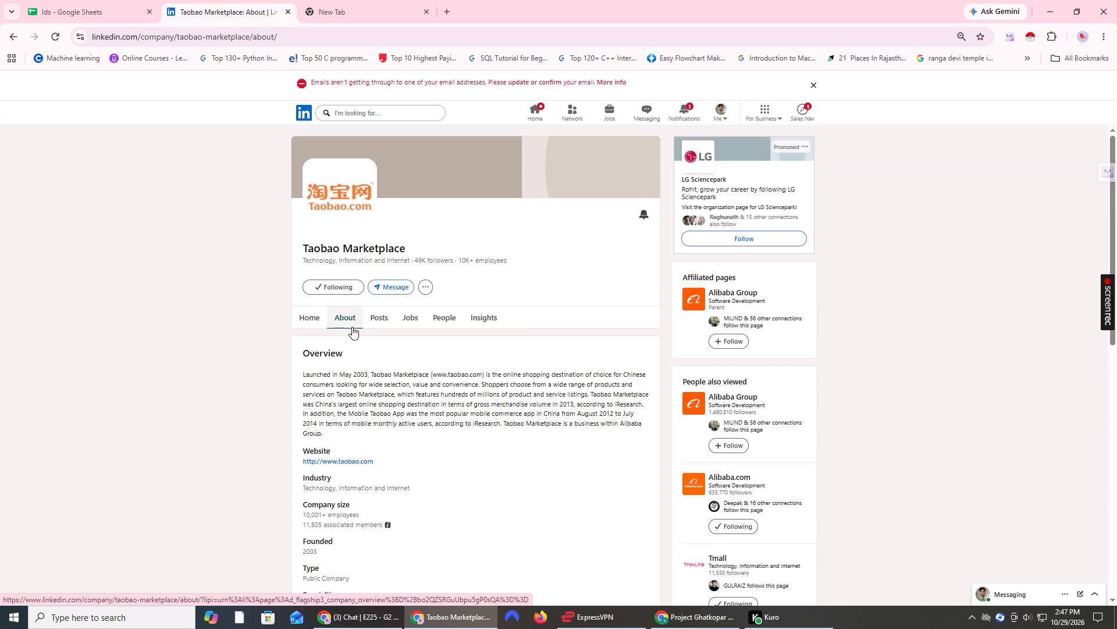
scroll(379, 348, "down", 3)
double_click(338, 314)
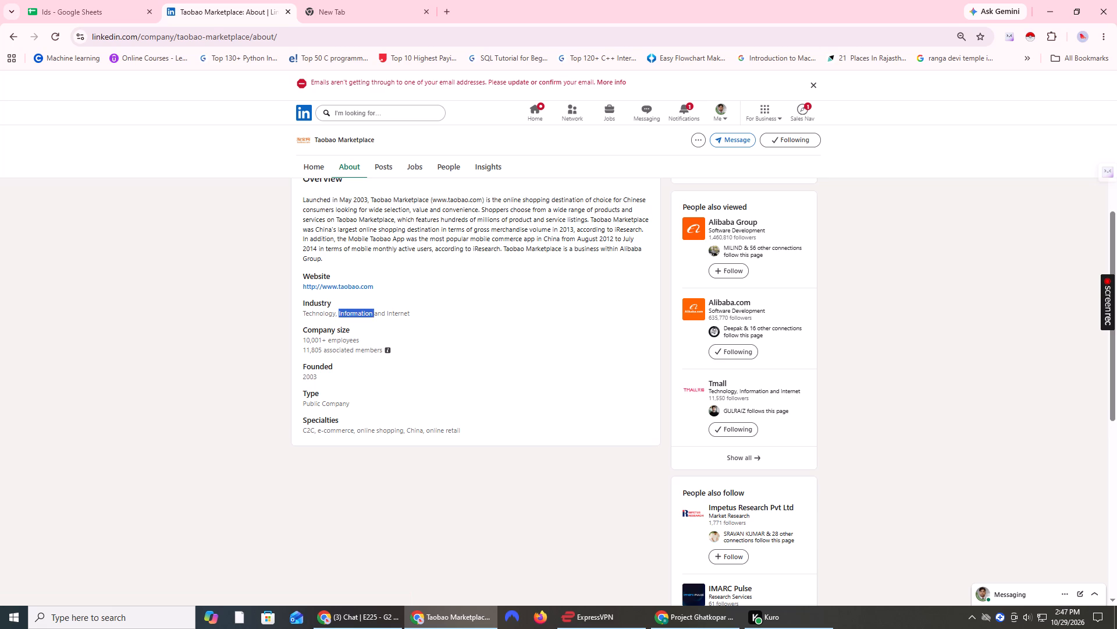
left_click(338, 314)
triple_click(338, 314, "ctrl")
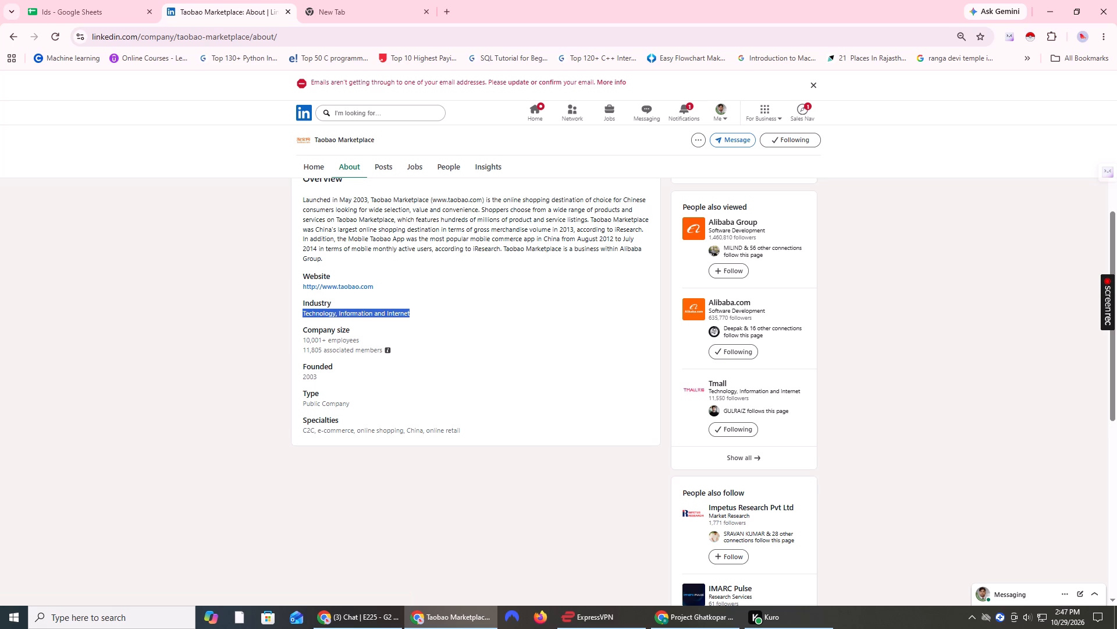
key("ctrl+c")
left_click(47, 0)
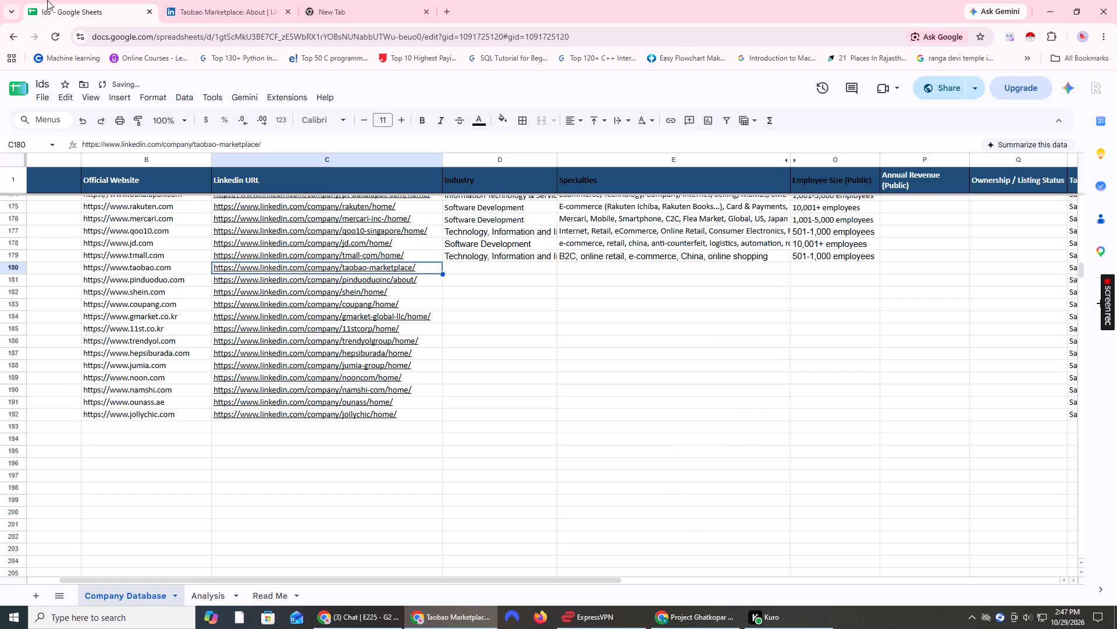
left_click(460, 268)
key("ctrl+v")
Copy Taobao Marketplace's company size, 10,001+ employees, from its About page into the Employee Size cell of row 180.
left_click(229, 0)
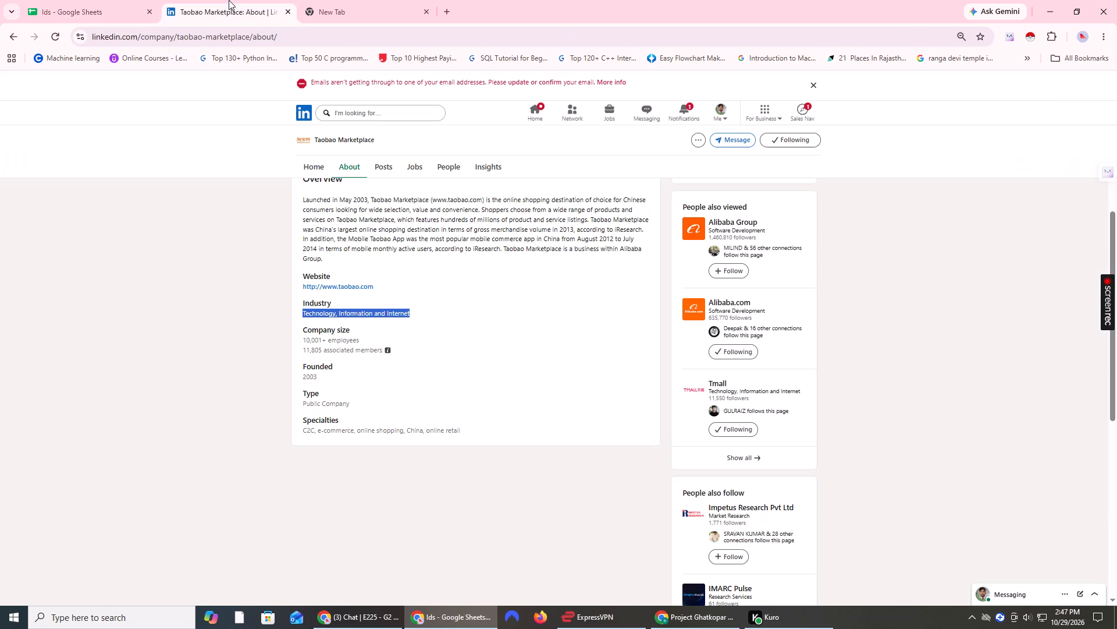
triple_click(332, 340)
key("ctrl+c")
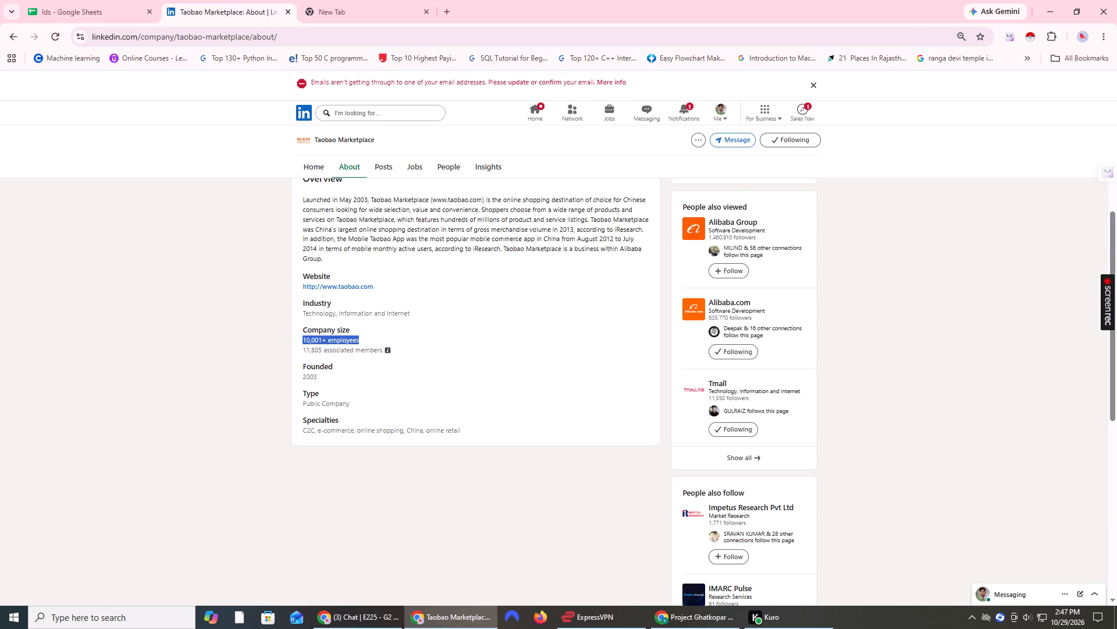
left_click(80, 0)
left_click(803, 271)
key("ctrl+v")
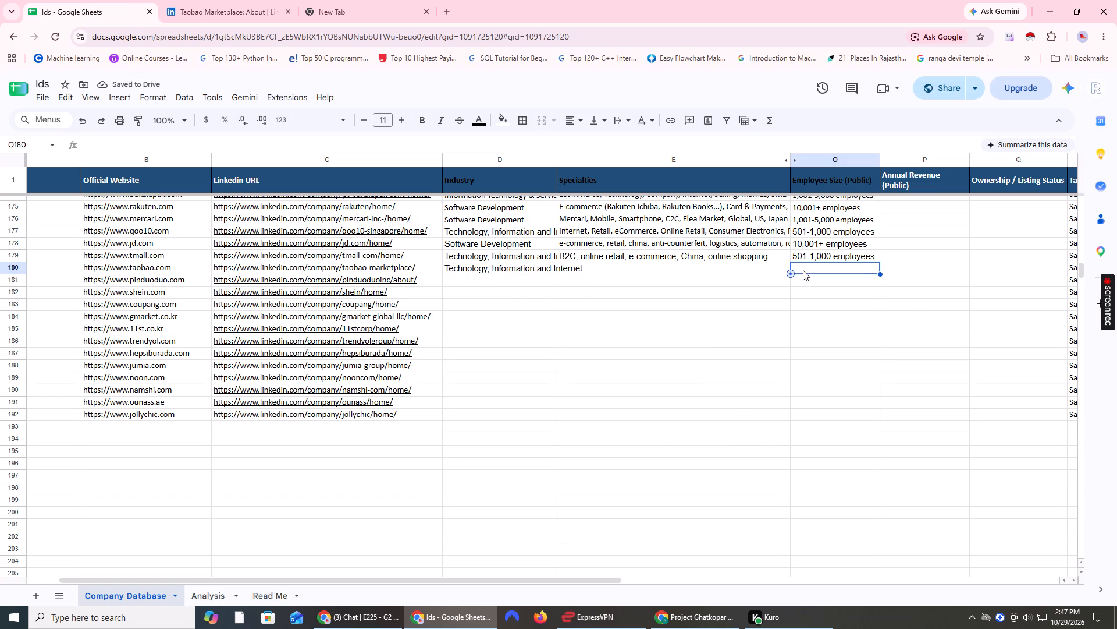
Copy Taobao Marketplace's specialties, C2C, e-commerce, online shopping, China, online retail, from its About page into the Specialties cell of row 180.
left_click(296, 0)
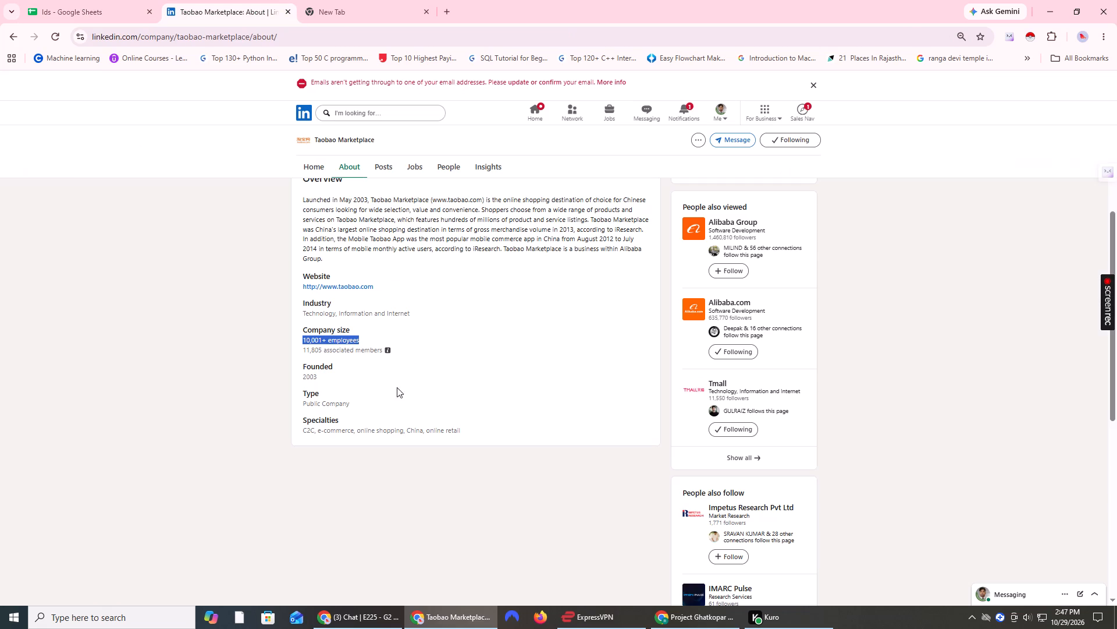
triple_click(343, 428)
key("ctrl+c")
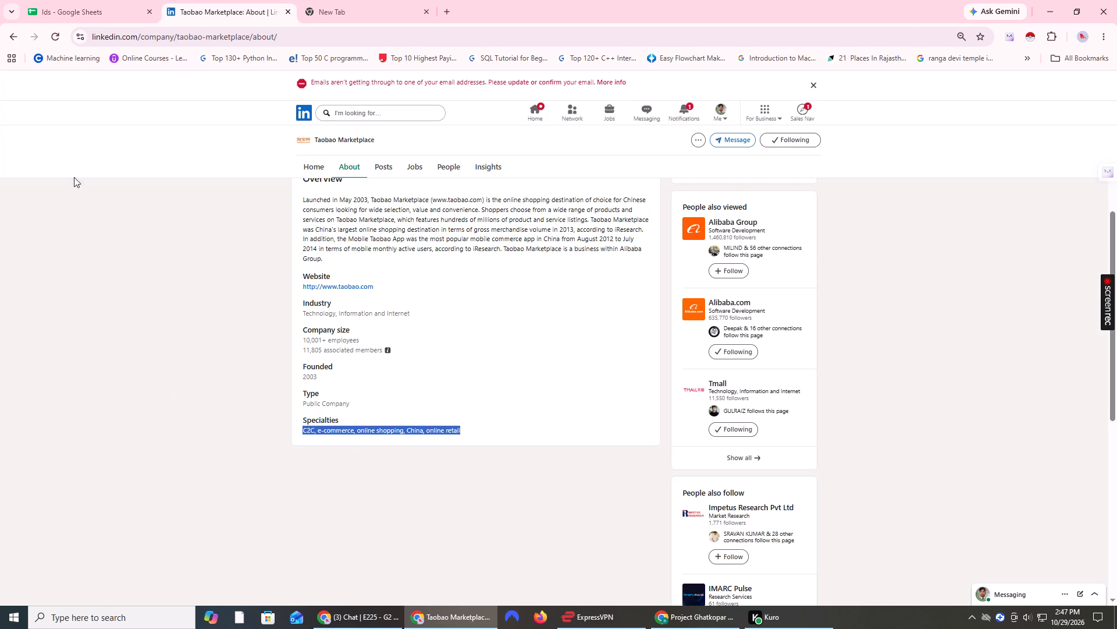
left_click(86, 0)
left_click(598, 266)
key("ctrl+v")
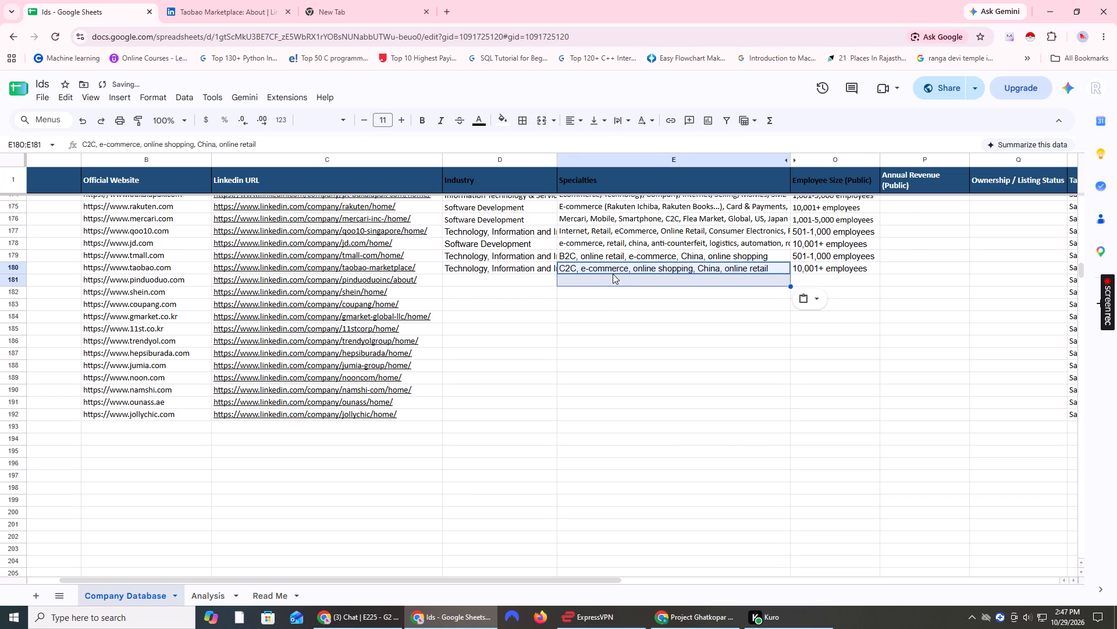
Open Pinduoduo's LinkedIn About page from the link in row 181 and close the Taobao Marketplace page.
left_click(209, 0)
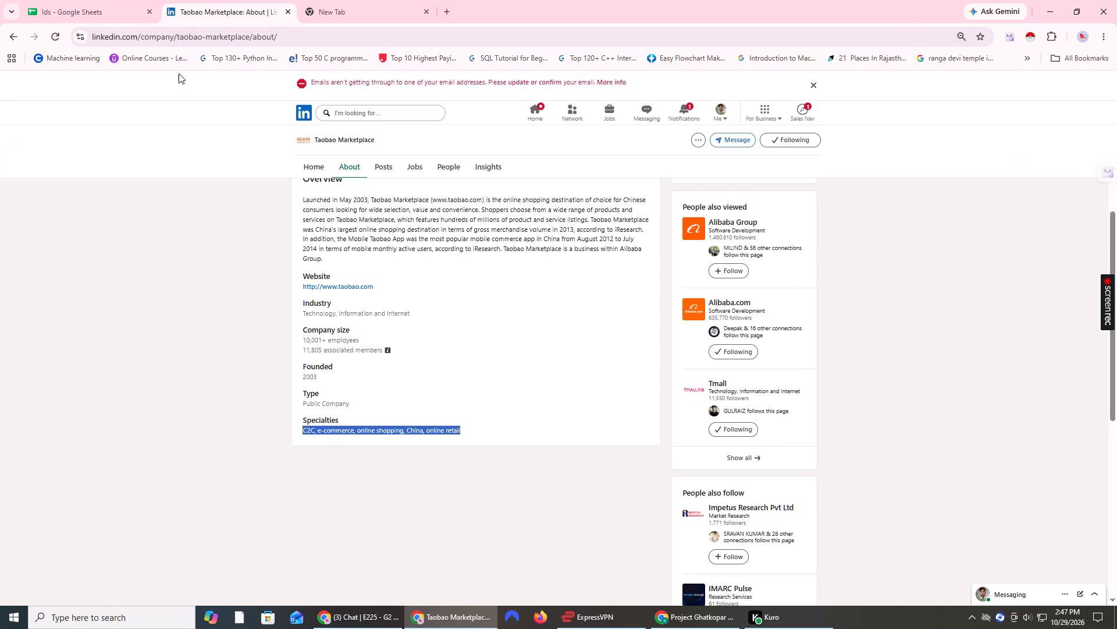
left_click(95, 0)
left_click(478, 278)
left_click(355, 277)
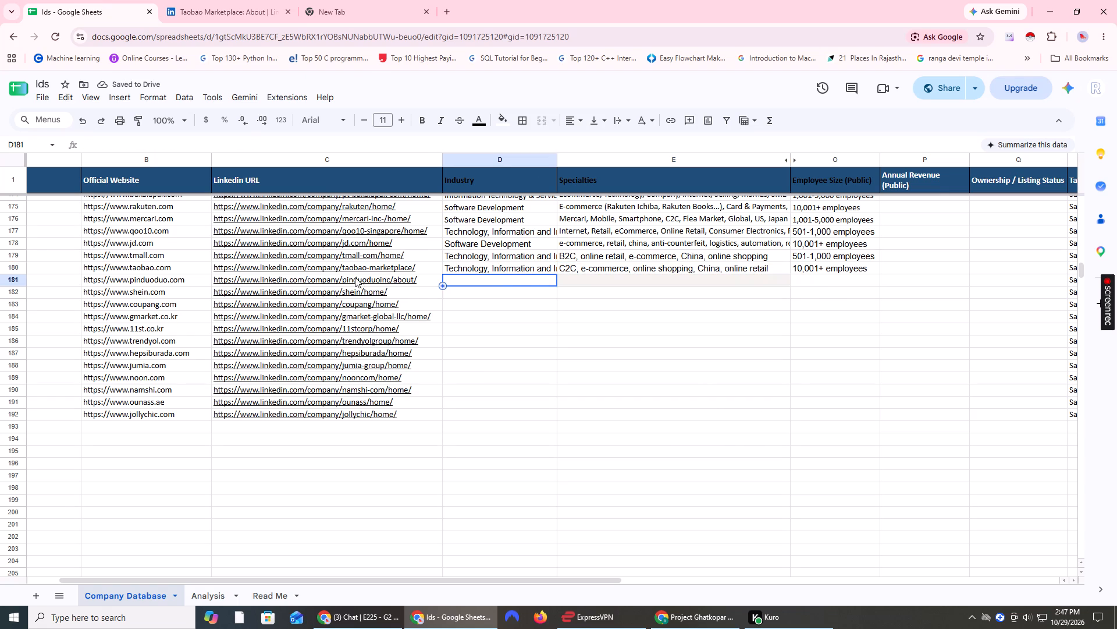
left_click(269, 301)
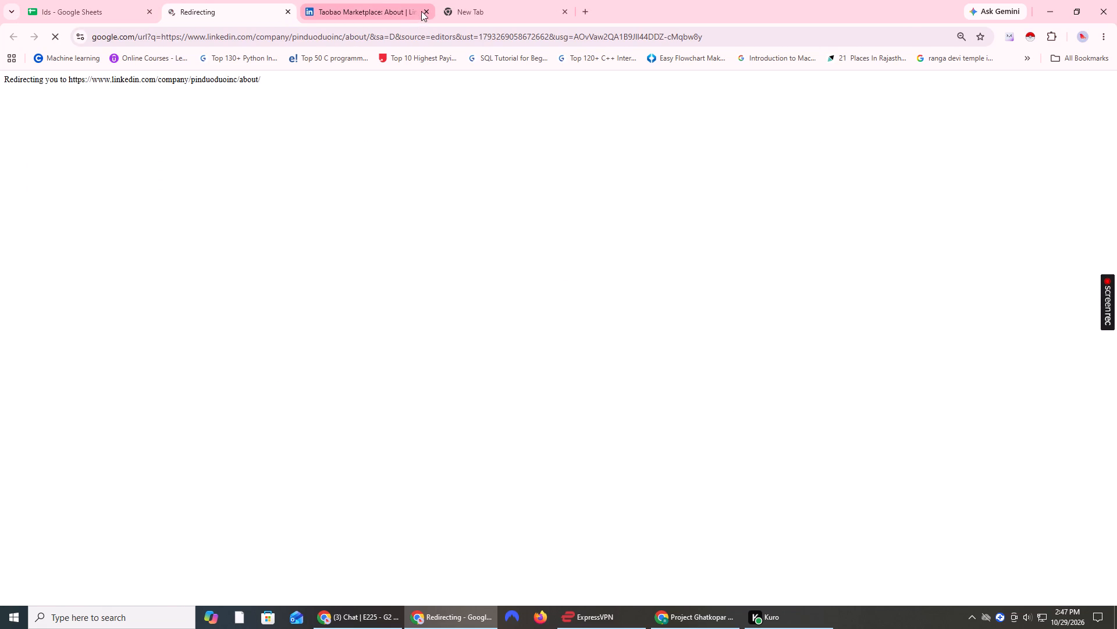
left_click(425, 10)
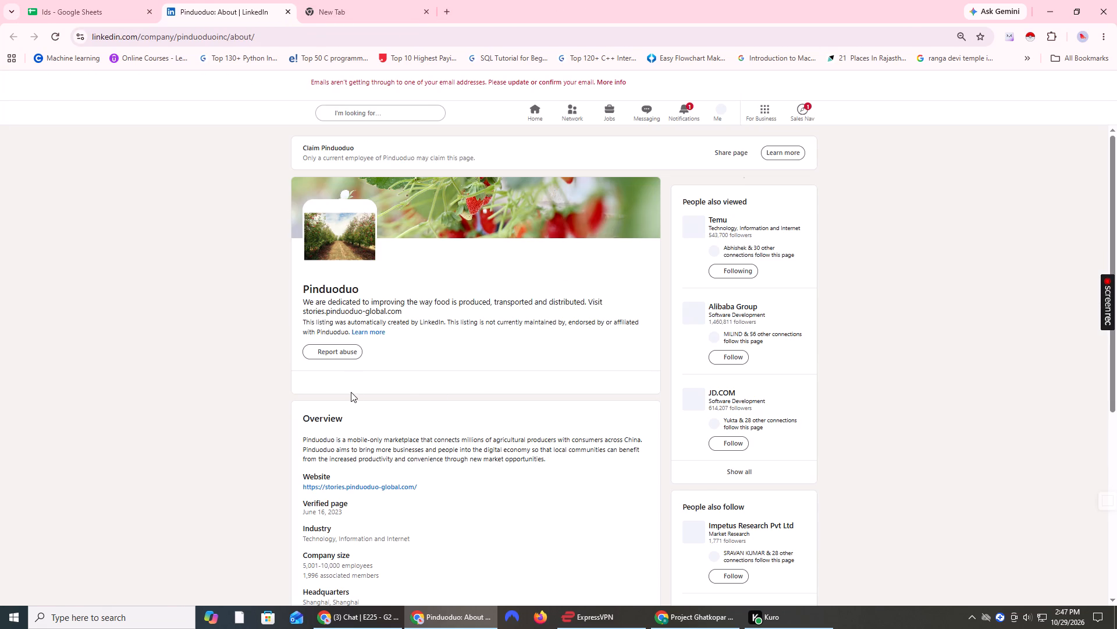
left_click(348, 384)
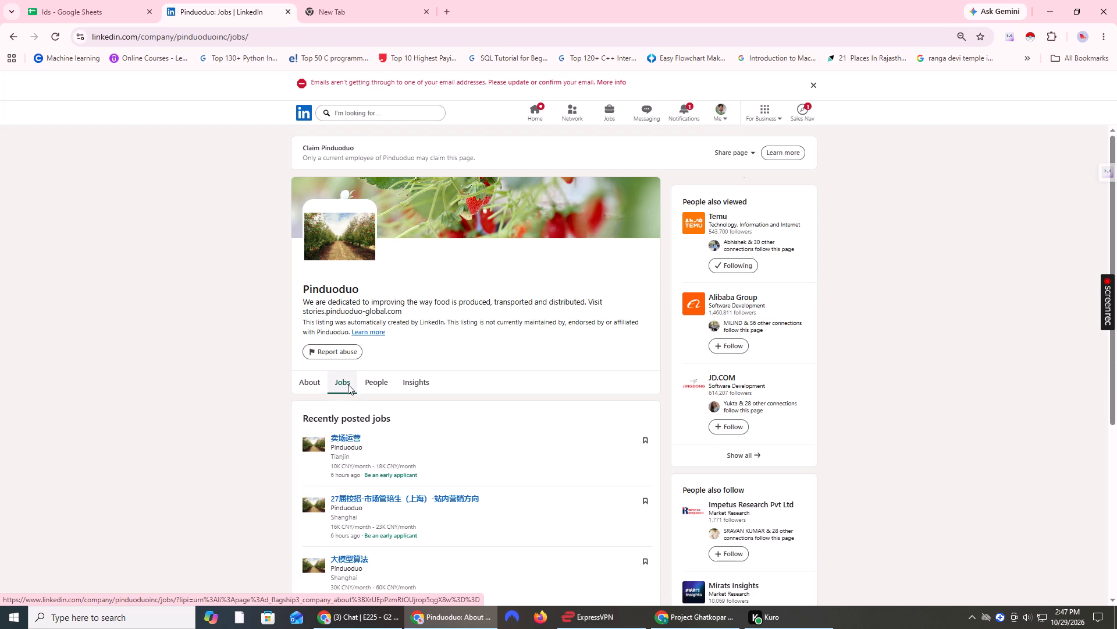
left_click(318, 390)
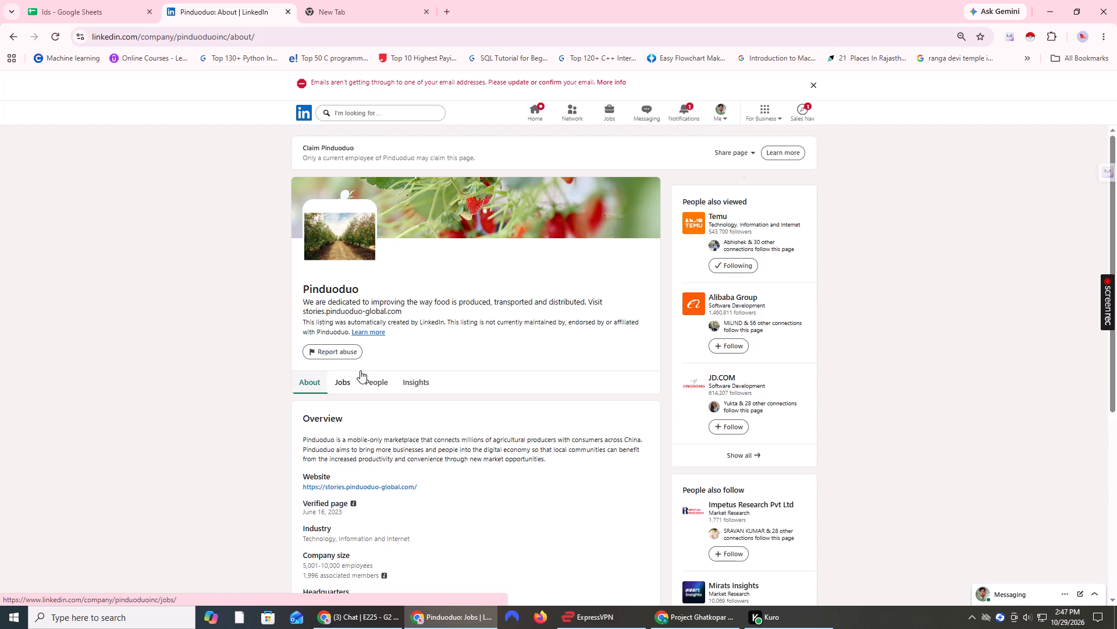
Copy Pinduoduo's industry, Technology, Information and Internet, from its About page into the Industry cell of row 181.
scroll(425, 353, "down", 2)
triple_click(372, 425)
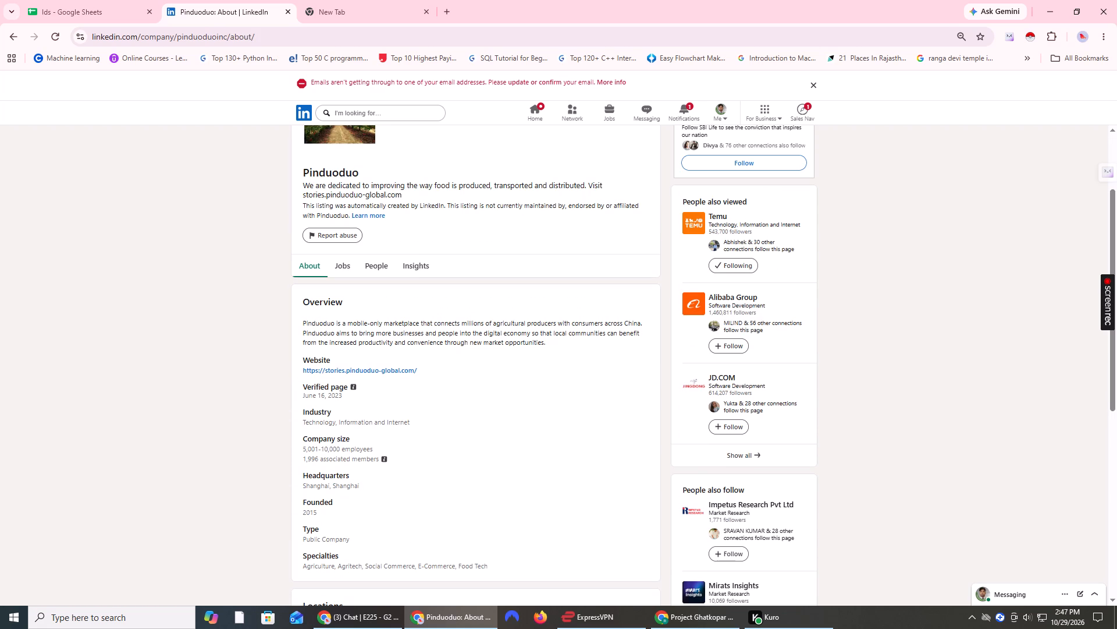
key("ctrl+c")
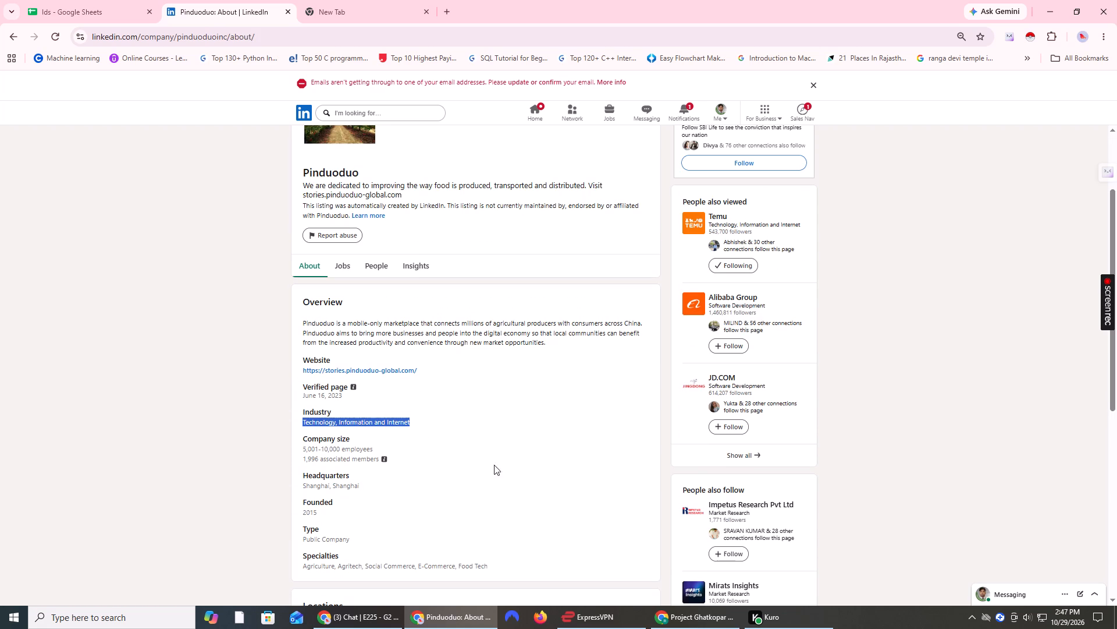
left_click(127, 0)
left_click(464, 283)
key("ctrl+v")
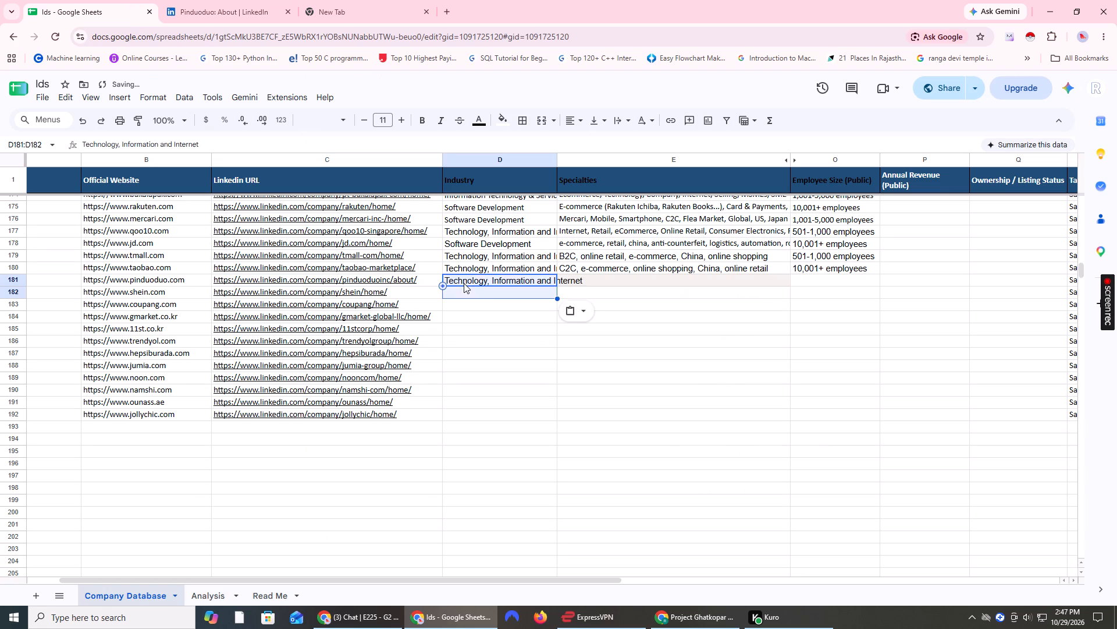
Copy Pinduoduo's company size, 5,001-10,000 employees, from its About page into the Employee Size cell of row 181.
left_click(220, 0)
triple_click(334, 451)
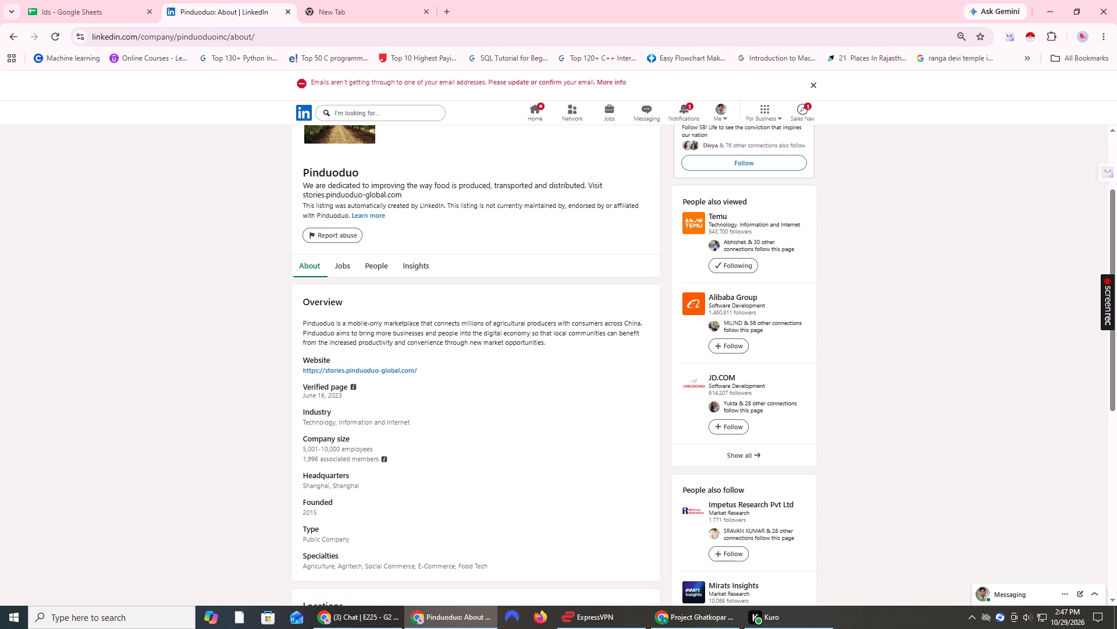
key("ctrl+c")
left_click(70, 0)
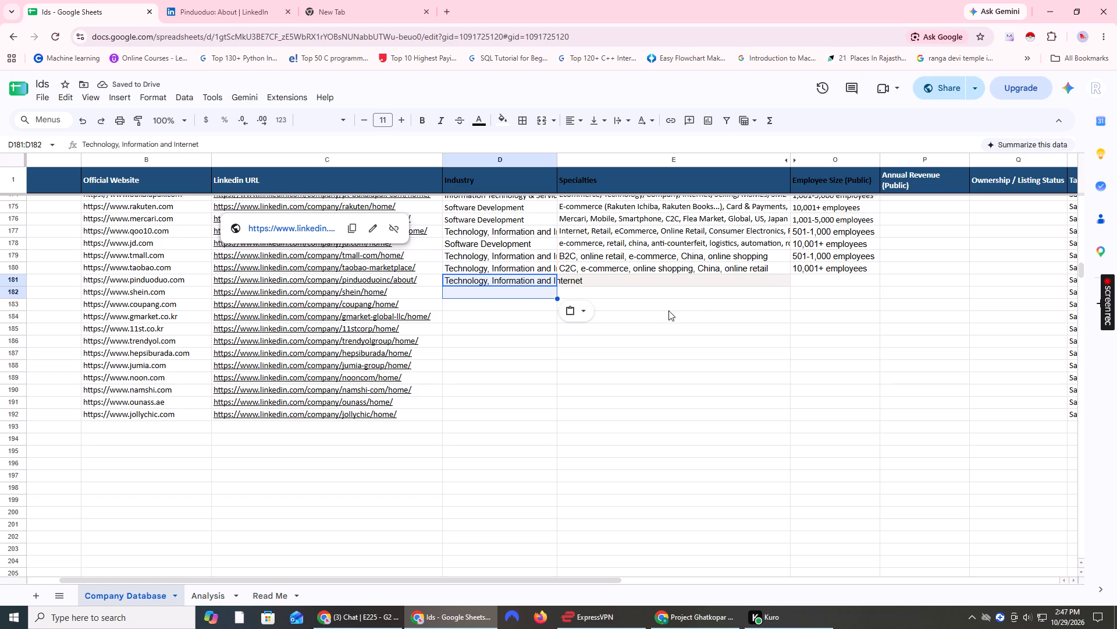
left_click(809, 281)
key("ctrl+v")
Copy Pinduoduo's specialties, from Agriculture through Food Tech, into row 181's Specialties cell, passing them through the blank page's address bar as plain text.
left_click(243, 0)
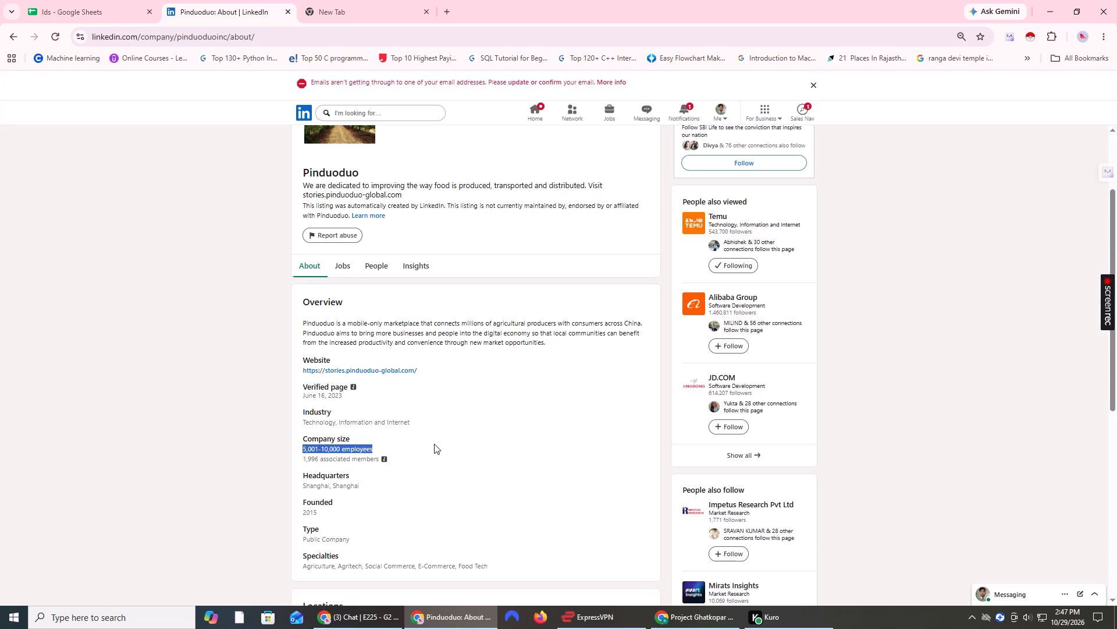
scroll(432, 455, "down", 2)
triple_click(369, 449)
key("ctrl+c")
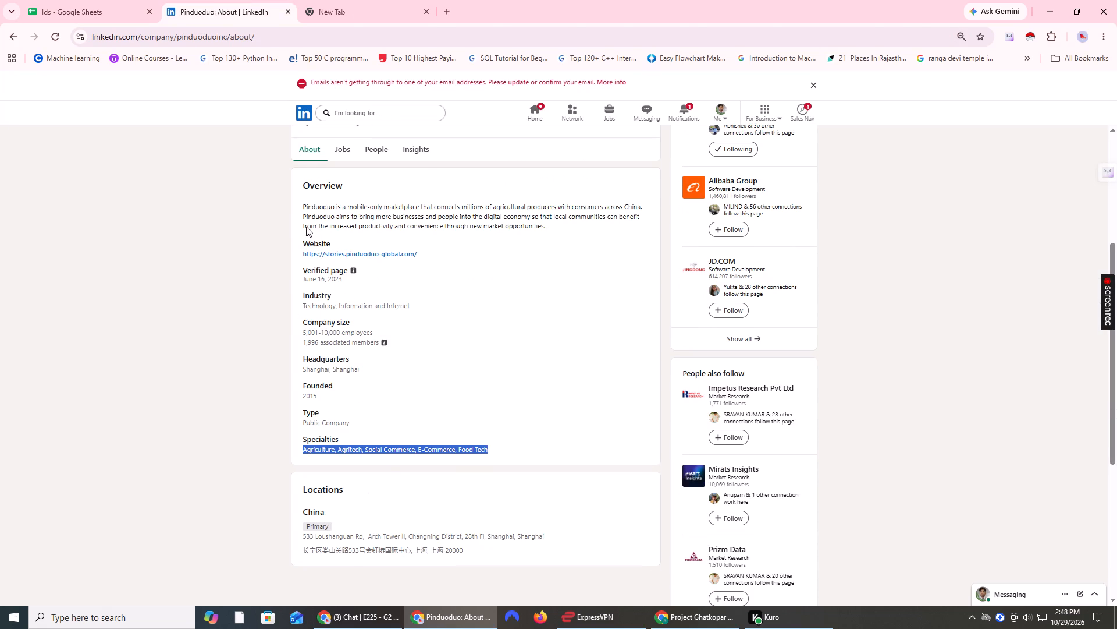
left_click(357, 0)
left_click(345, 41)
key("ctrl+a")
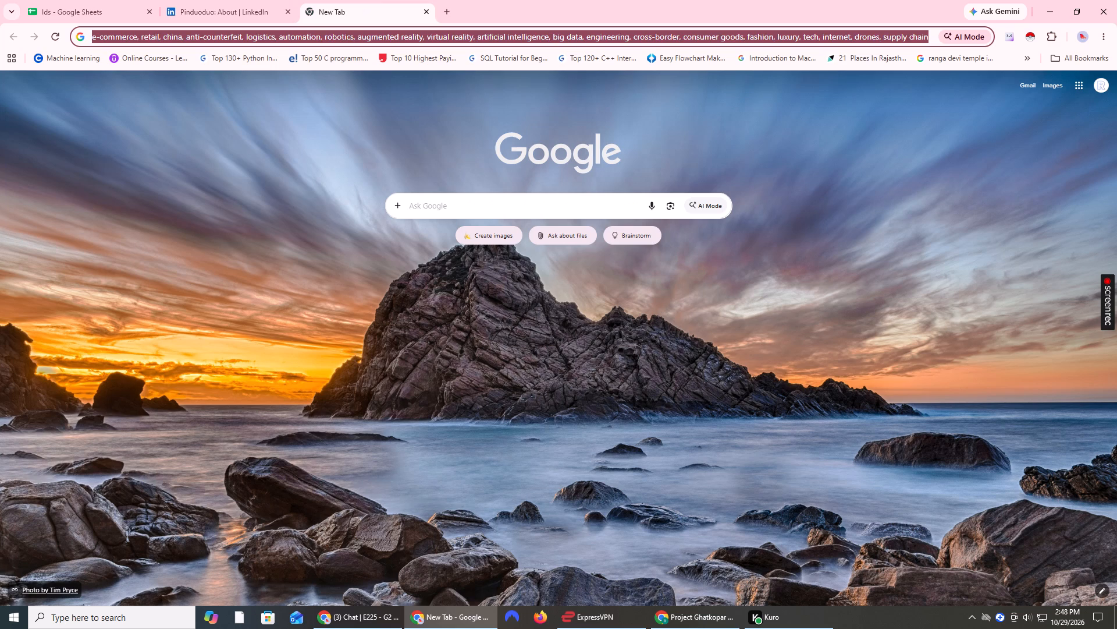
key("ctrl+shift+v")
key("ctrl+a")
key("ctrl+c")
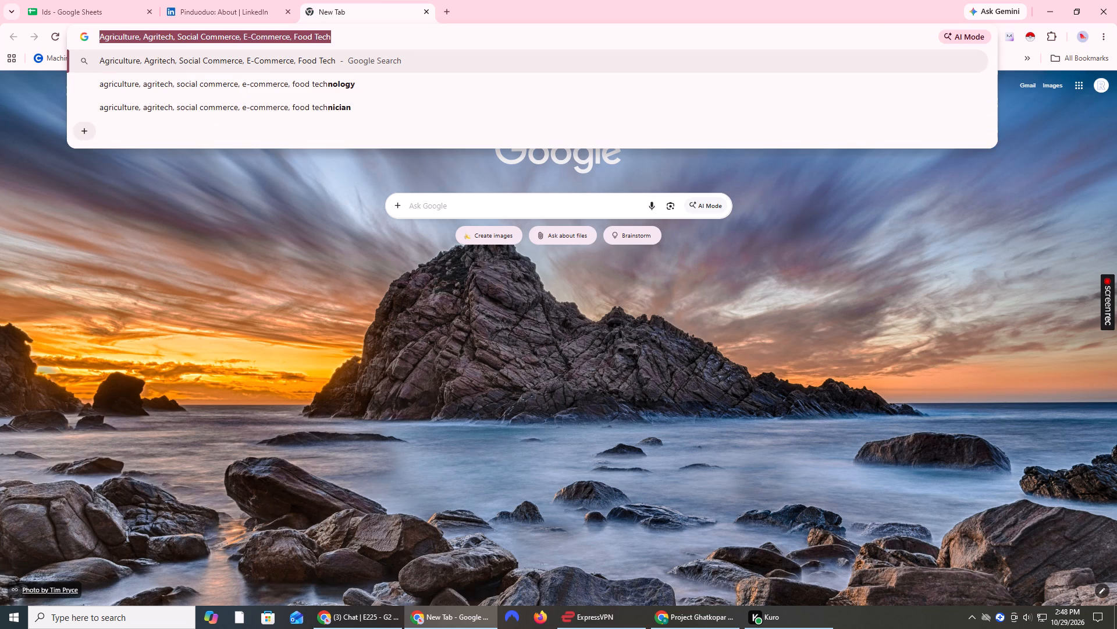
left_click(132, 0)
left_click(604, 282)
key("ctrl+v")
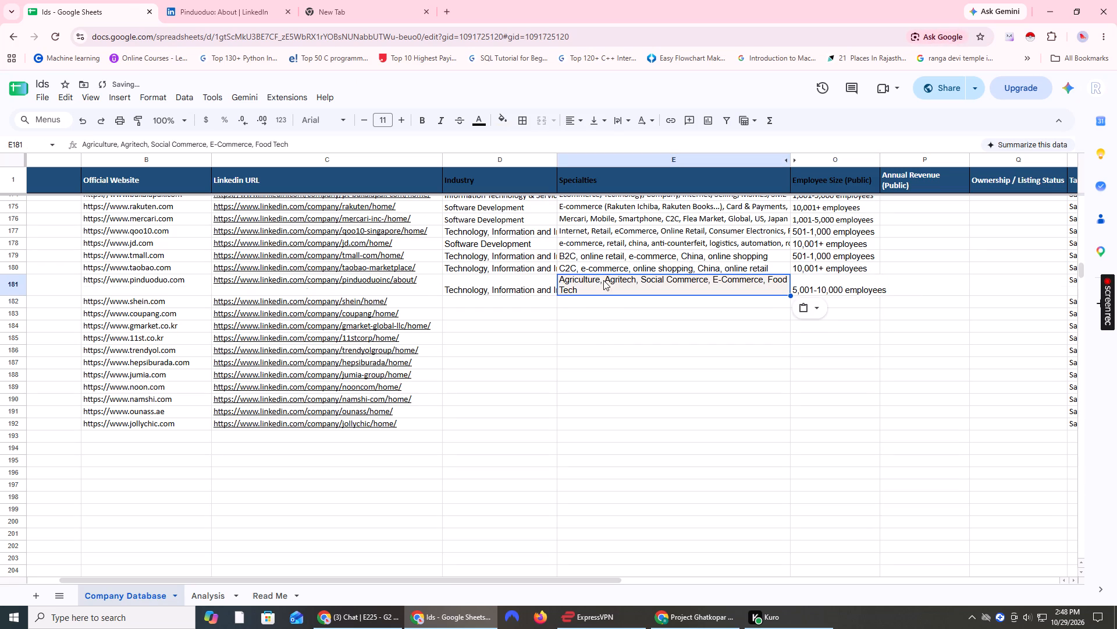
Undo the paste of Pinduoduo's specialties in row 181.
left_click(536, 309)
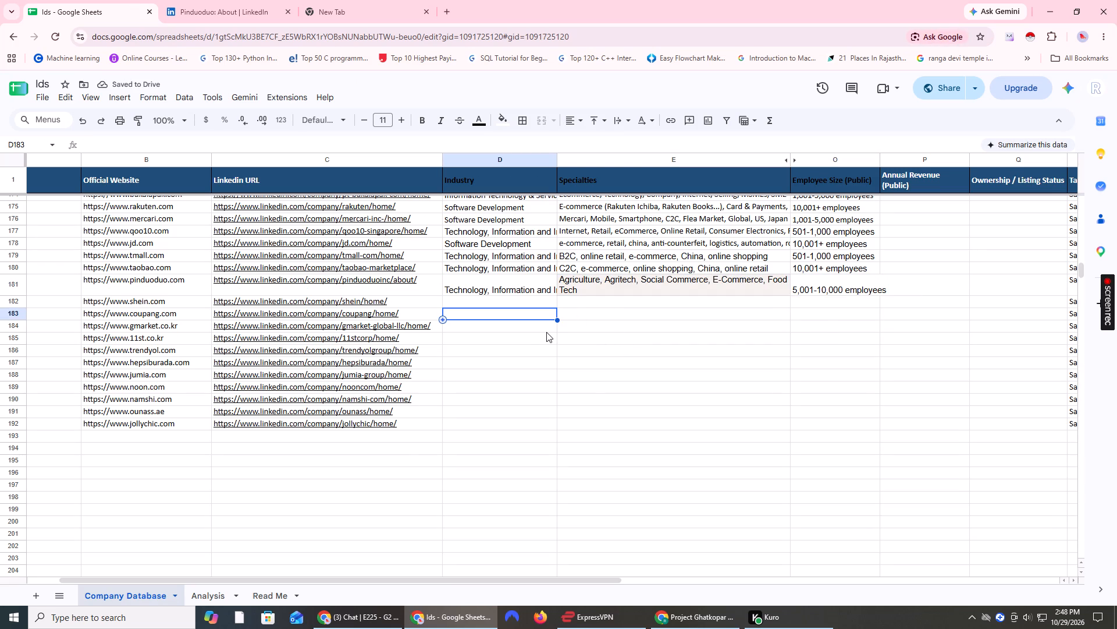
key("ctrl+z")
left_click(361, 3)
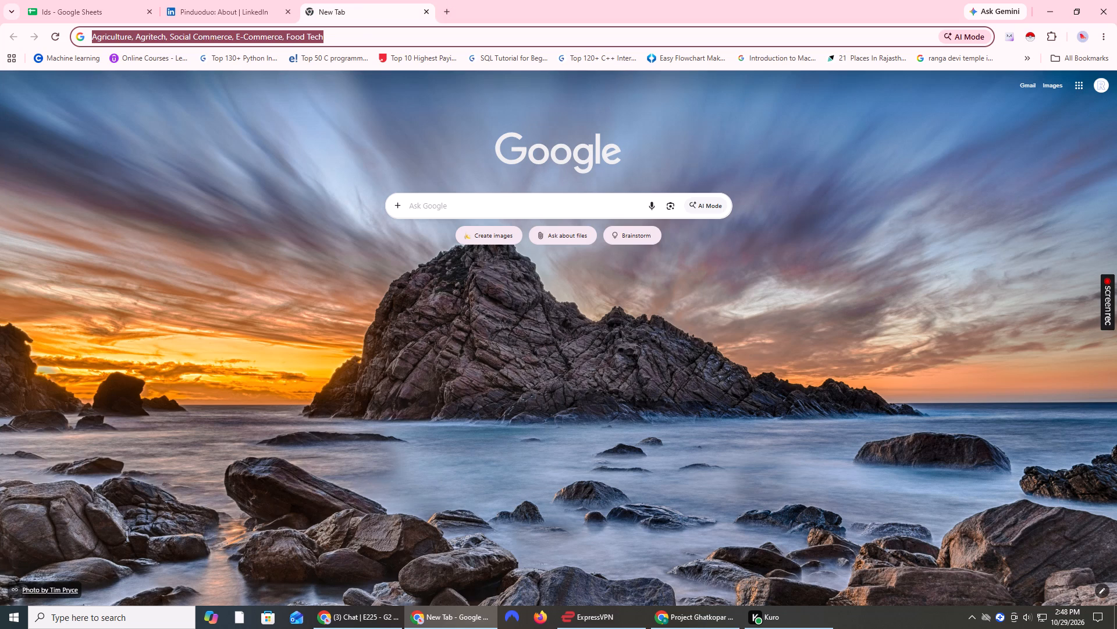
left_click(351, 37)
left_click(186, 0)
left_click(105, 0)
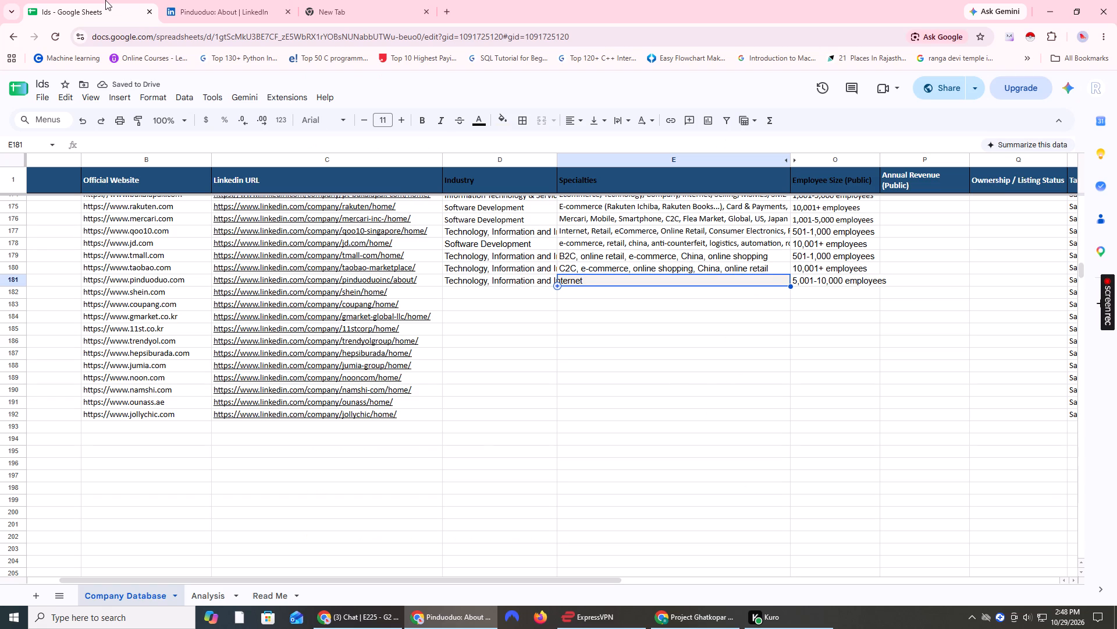
Close the Pinduoduo page, open SHEIN's LinkedIn page from the link in row 182, and close the blank page.
left_click(284, 10)
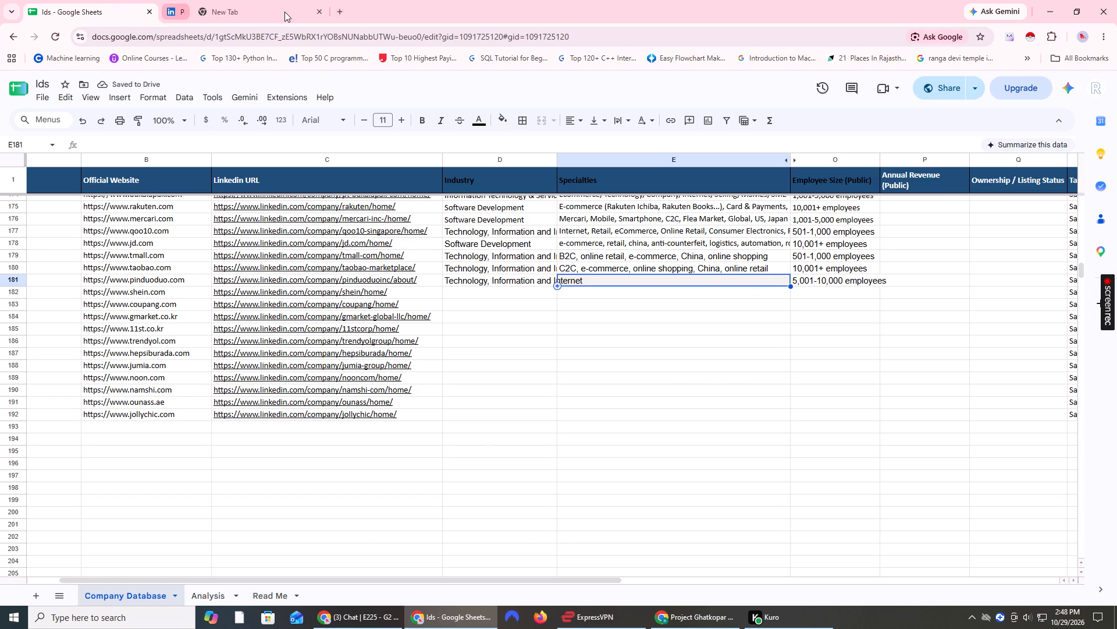
left_click(451, 295)
left_click(371, 292)
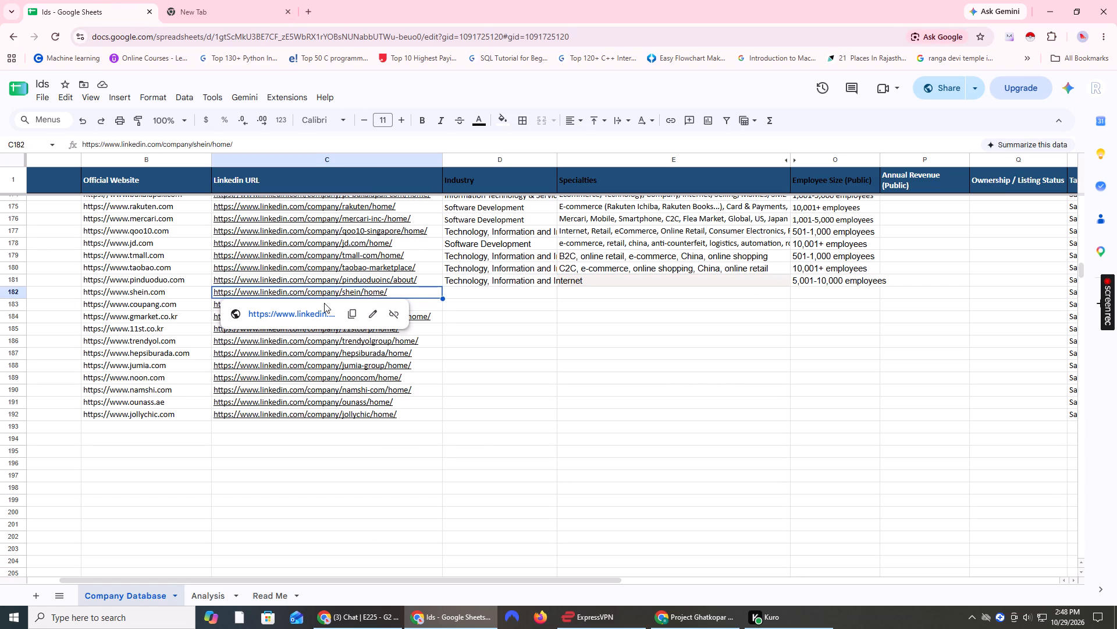
left_click(293, 315)
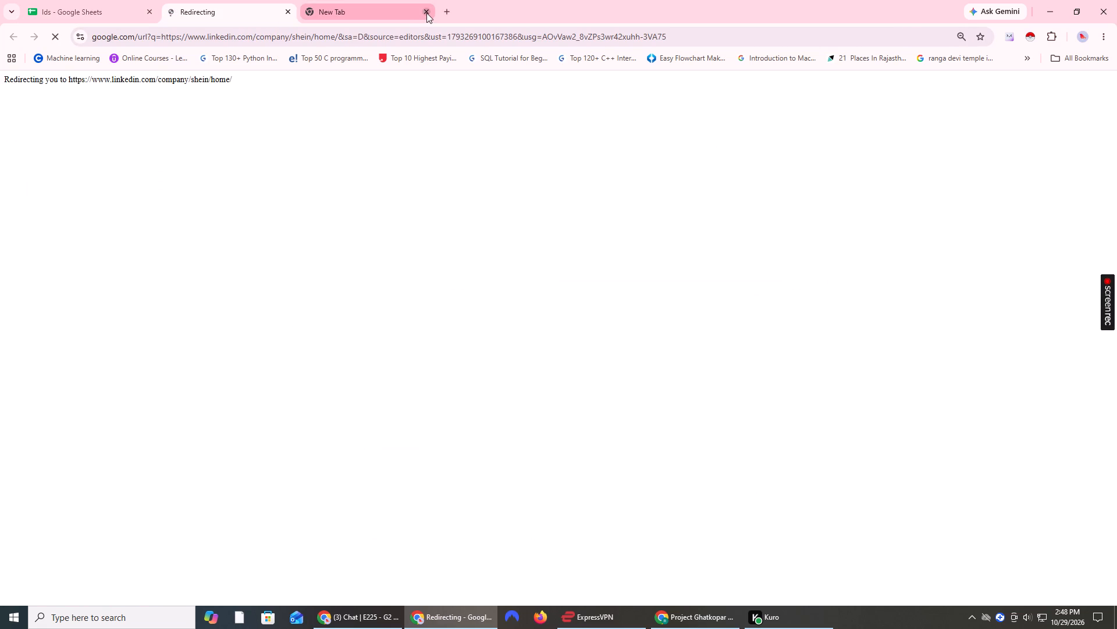
left_click(426, 13)
left_click(243, 0)
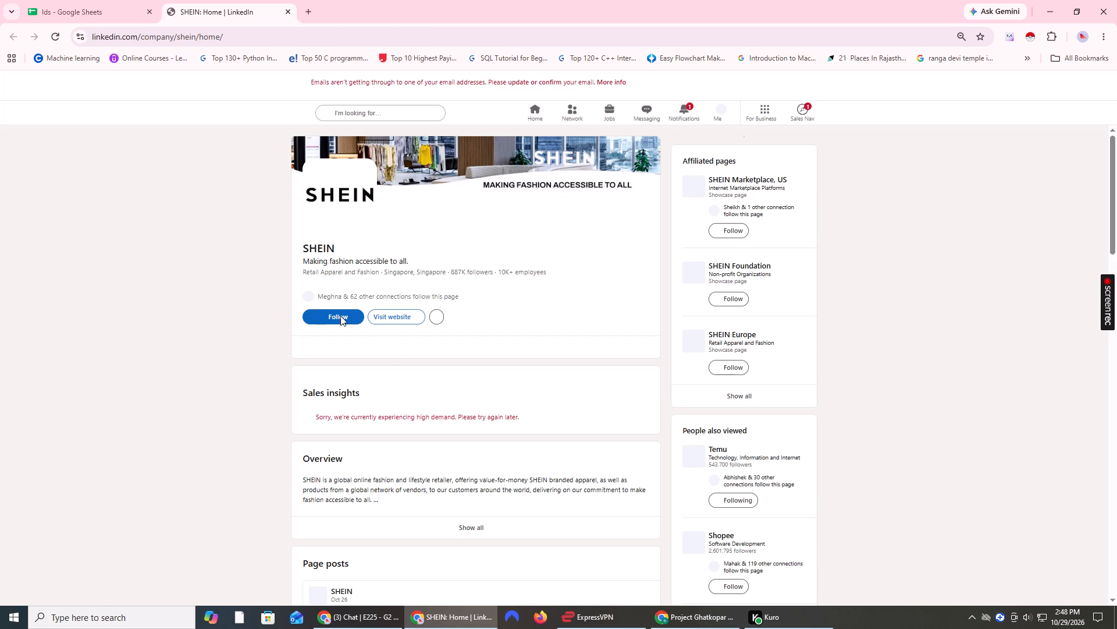
Follow SHEIN on LinkedIn.
left_click(340, 316)
Copy SHEIN's industry, Retail Apparel and Fashion, from its LinkedIn About page into row 182's Industry cell.
left_click(349, 341)
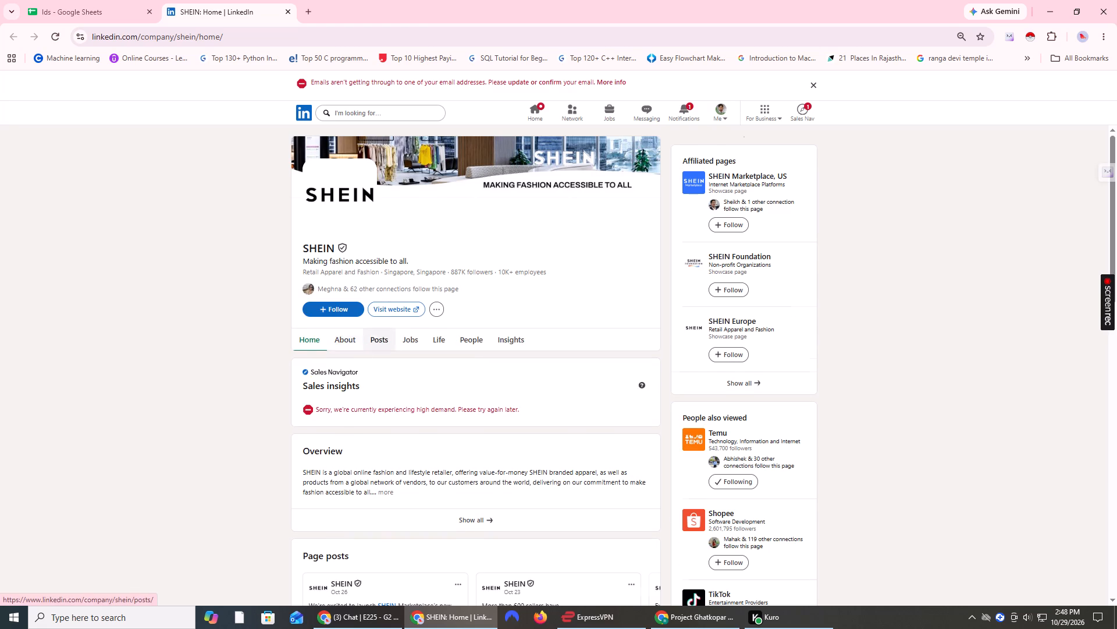
left_click(346, 517)
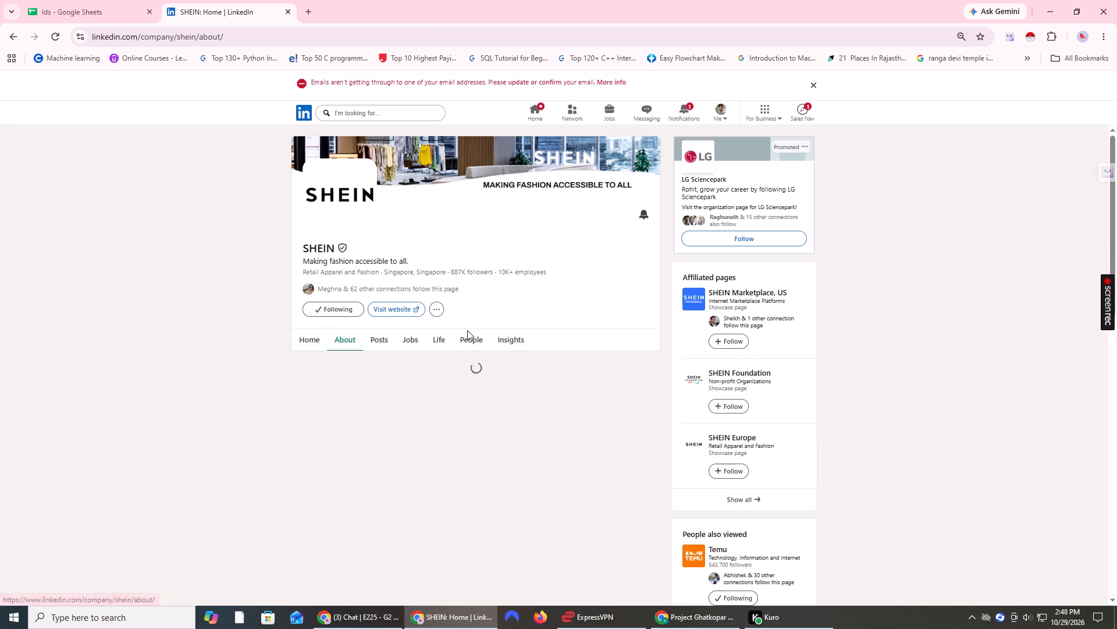
scroll(467, 330, "down", 6)
scroll(467, 330, "up", 2)
scroll(435, 380, "up", 2)
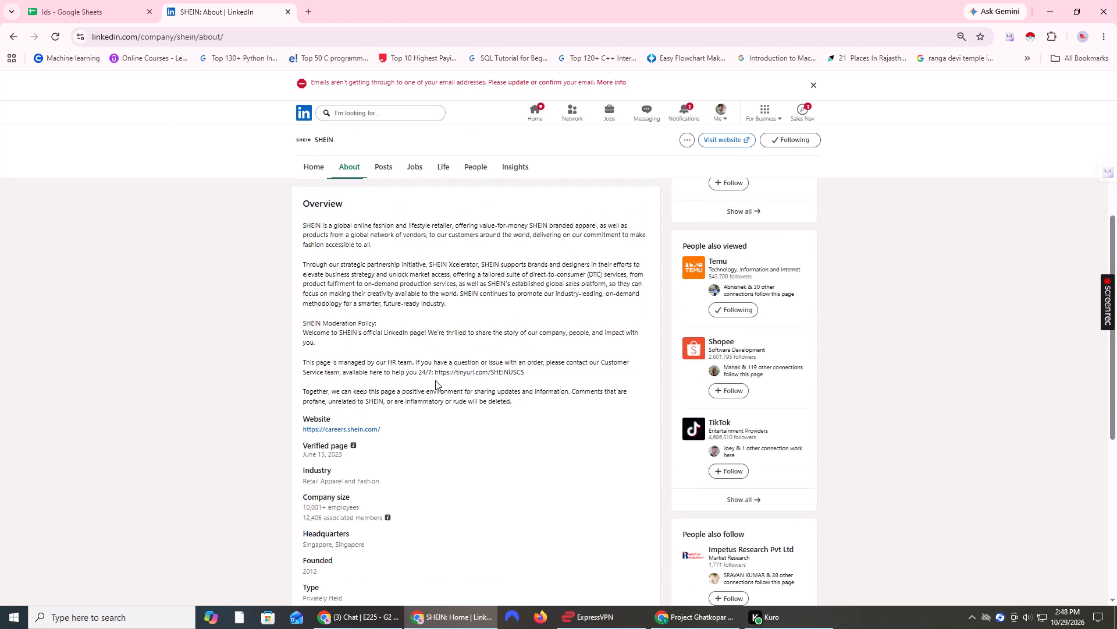
triple_click(341, 539)
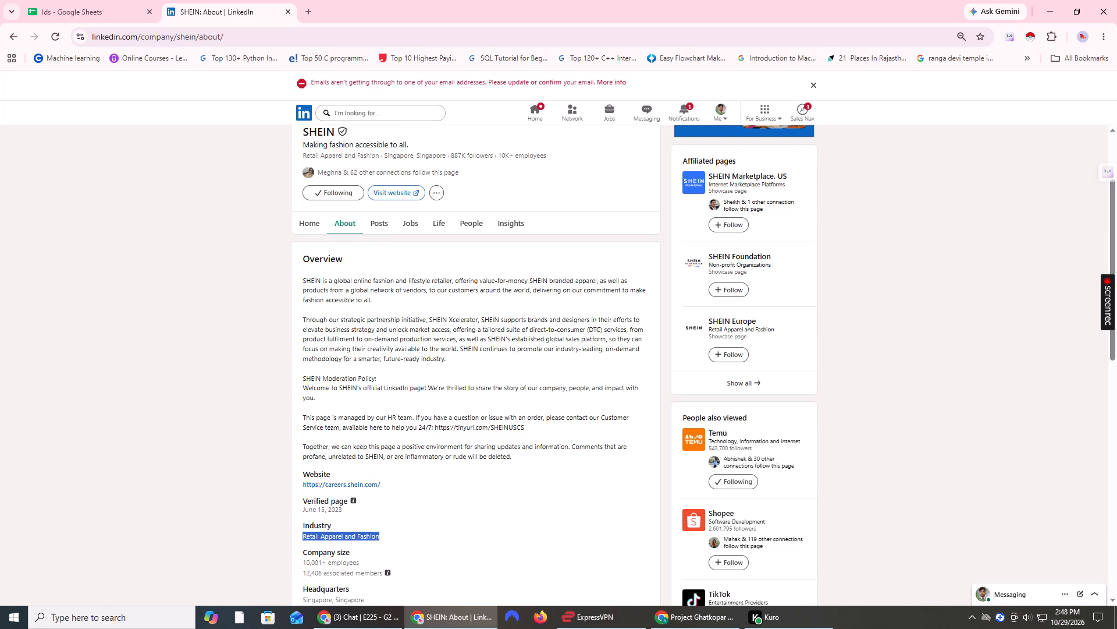
key("ctrl+c")
key("ctrl+x")
key("ctrl+c")
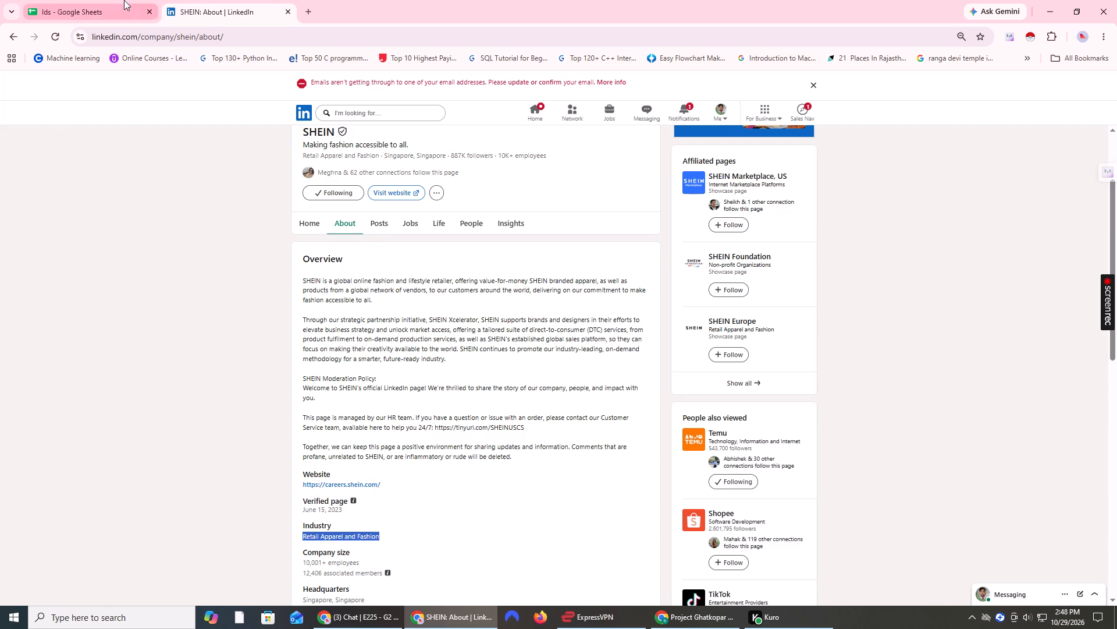
left_click(124, 0)
left_click(489, 301)
left_click(489, 291)
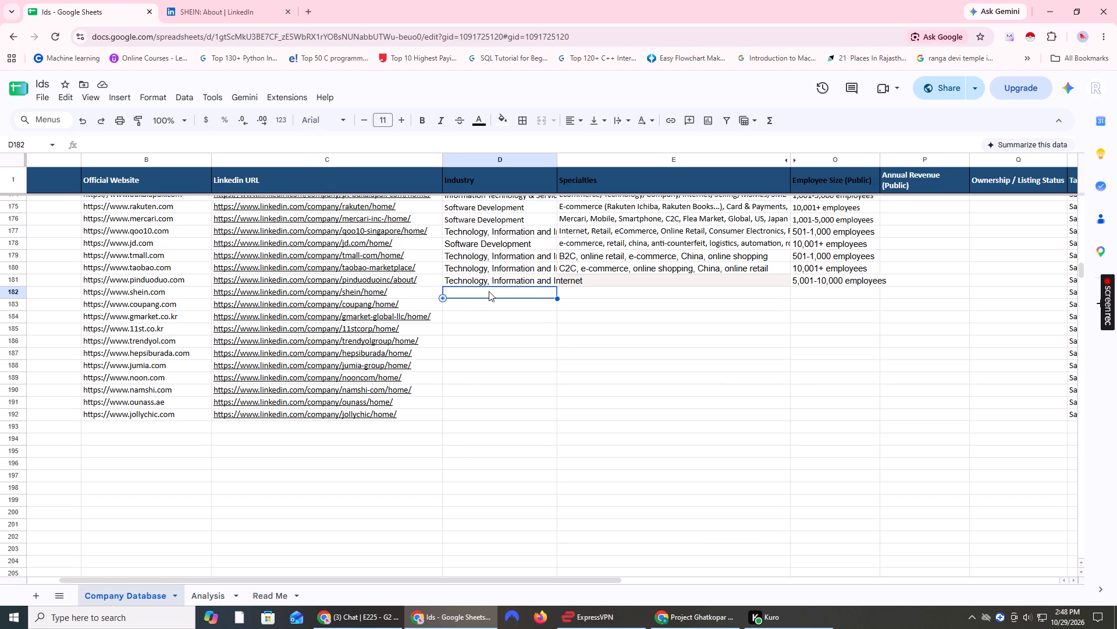
key("ctrl+v")
left_click(117, 0)
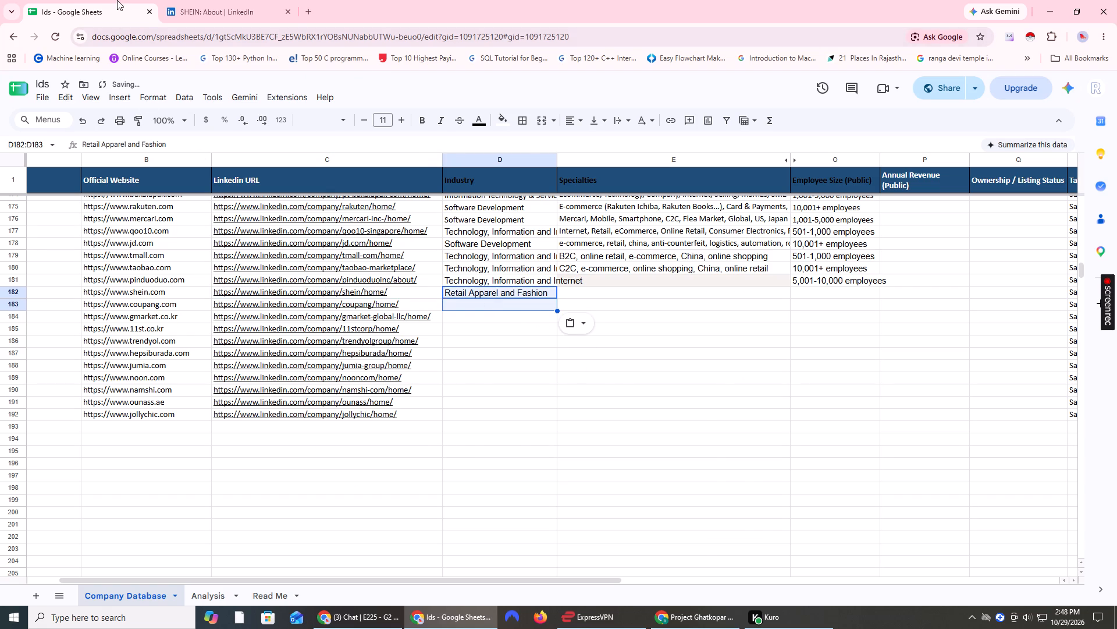
Copy SHEIN's company size, 10,001+ employees, from its LinkedIn About page and return to the Ids spreadsheet.
left_click(225, 0)
scroll(360, 426, "down", 4)
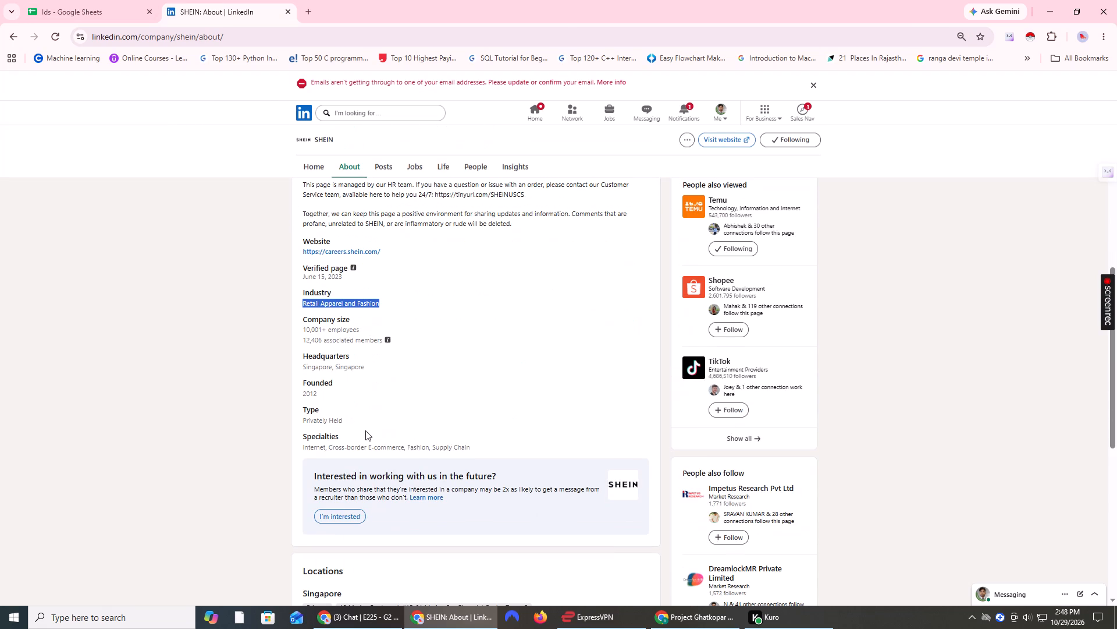
double_click(330, 328)
left_click(330, 328)
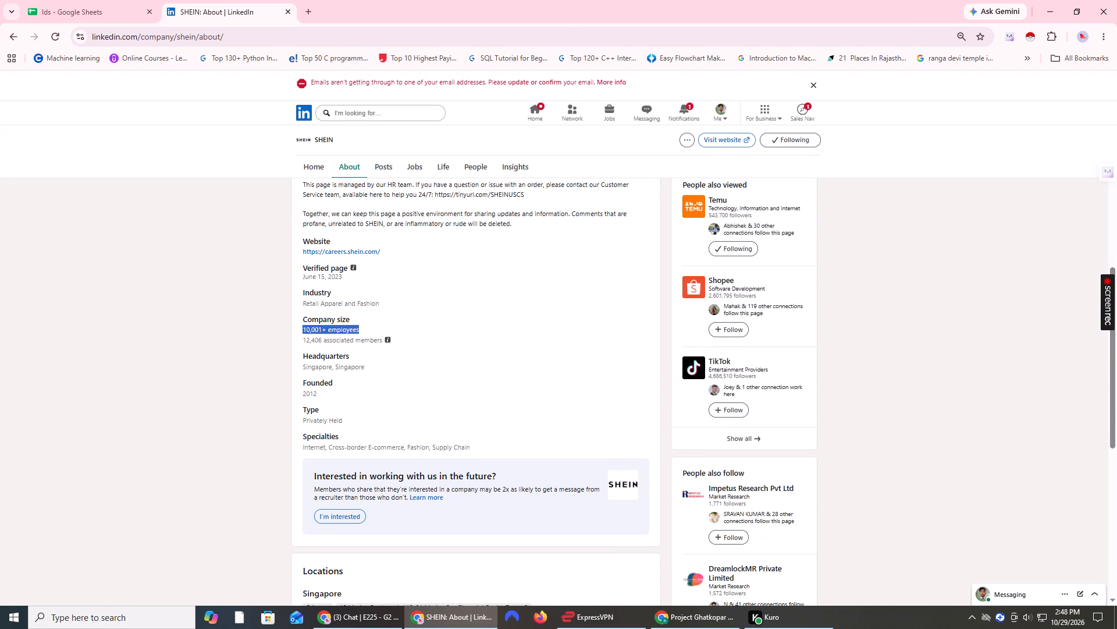
key("ctrl+c")
left_click(81, 0)
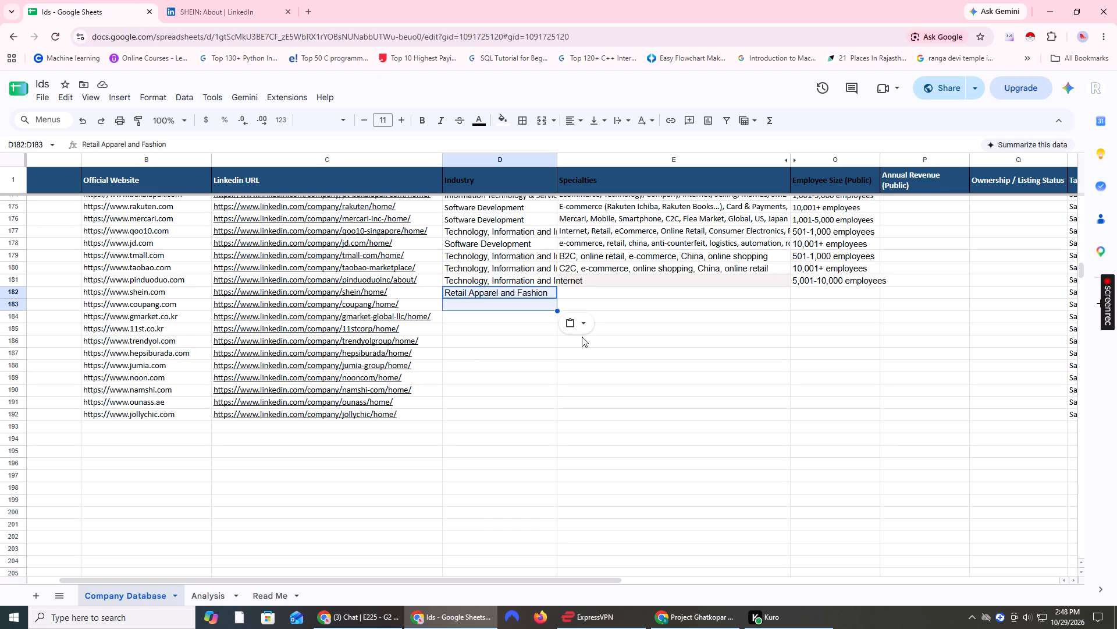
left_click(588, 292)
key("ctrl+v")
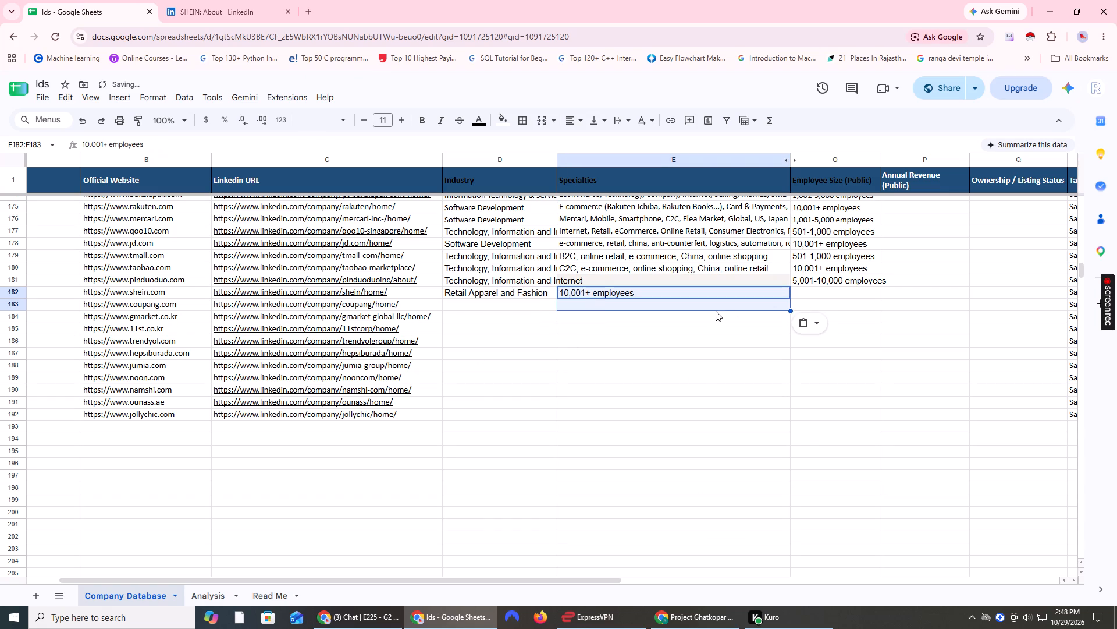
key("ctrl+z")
Paste SHEIN's company size, 10,001+ employees, into row 182's Employee Size cell.
left_click(807, 298)
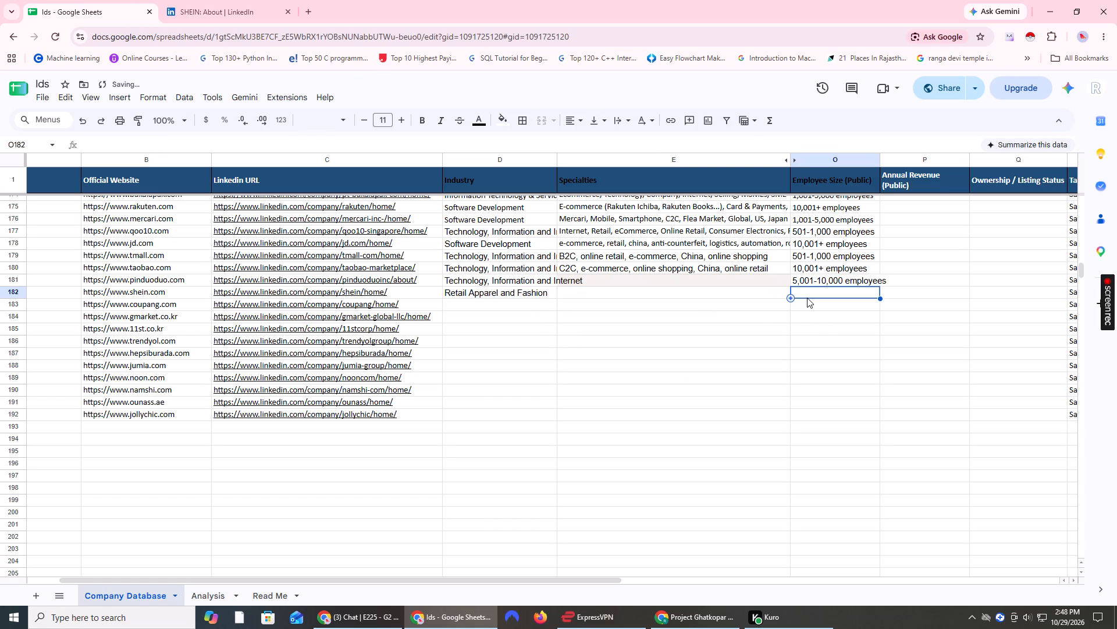
key("ctrl+v")
Copy SHEIN's specialties, Internet, Cross-border E-commerce, Fashion, Supply Chain, from LinkedIn into row 182's Specialties cell.
left_click(220, 0)
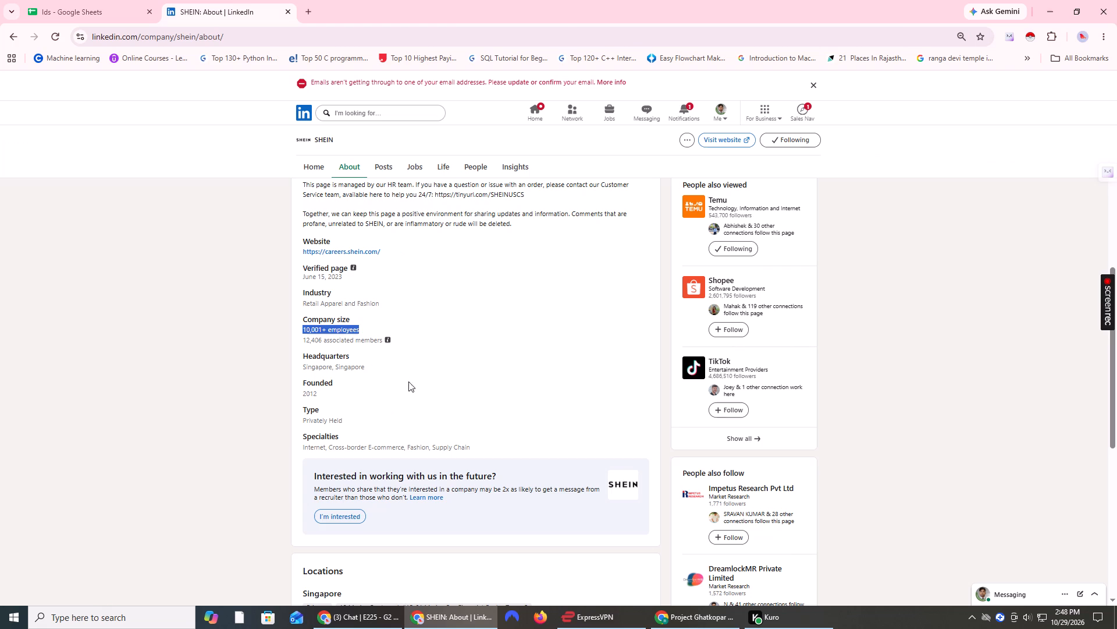
triple_click(362, 445)
key("ctrl+c")
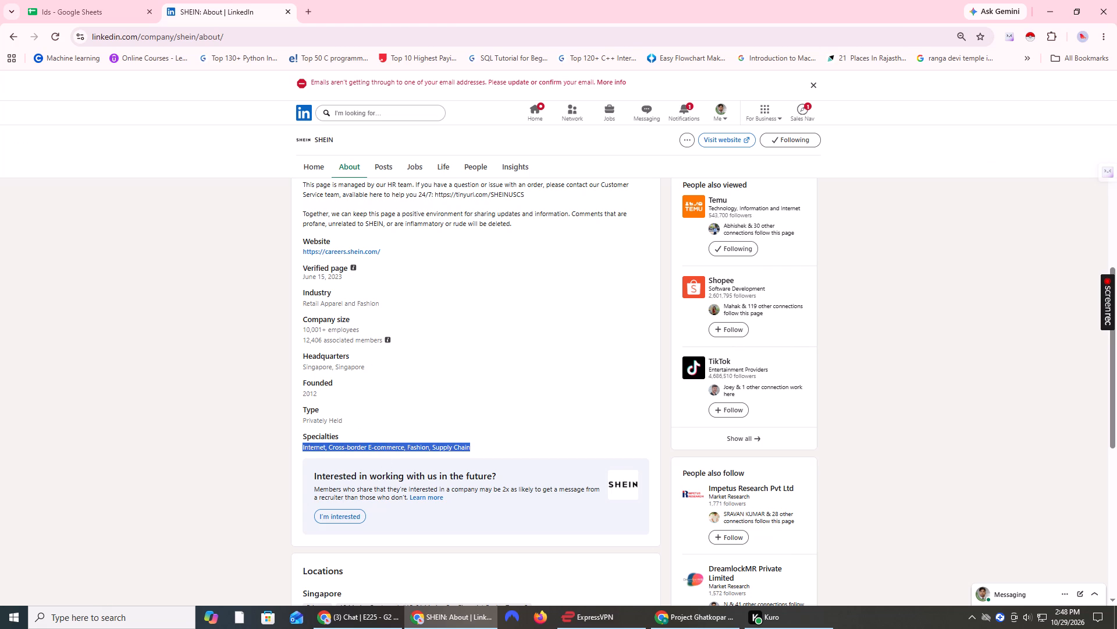
left_click(53, 0)
left_click(589, 294)
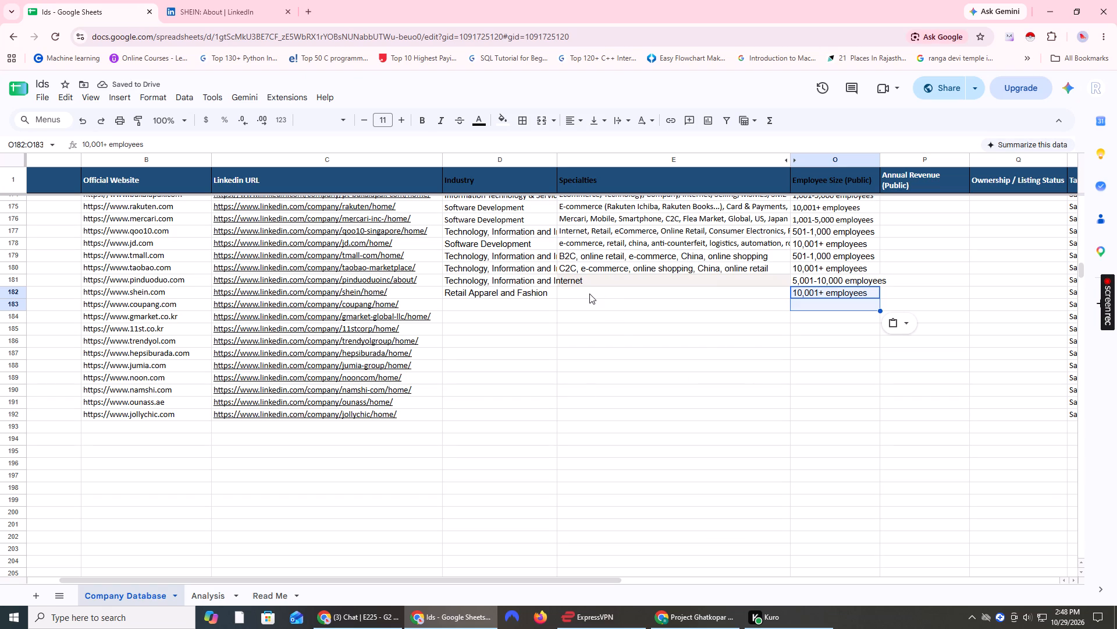
key("ctrl+v")
left_click(554, 337)
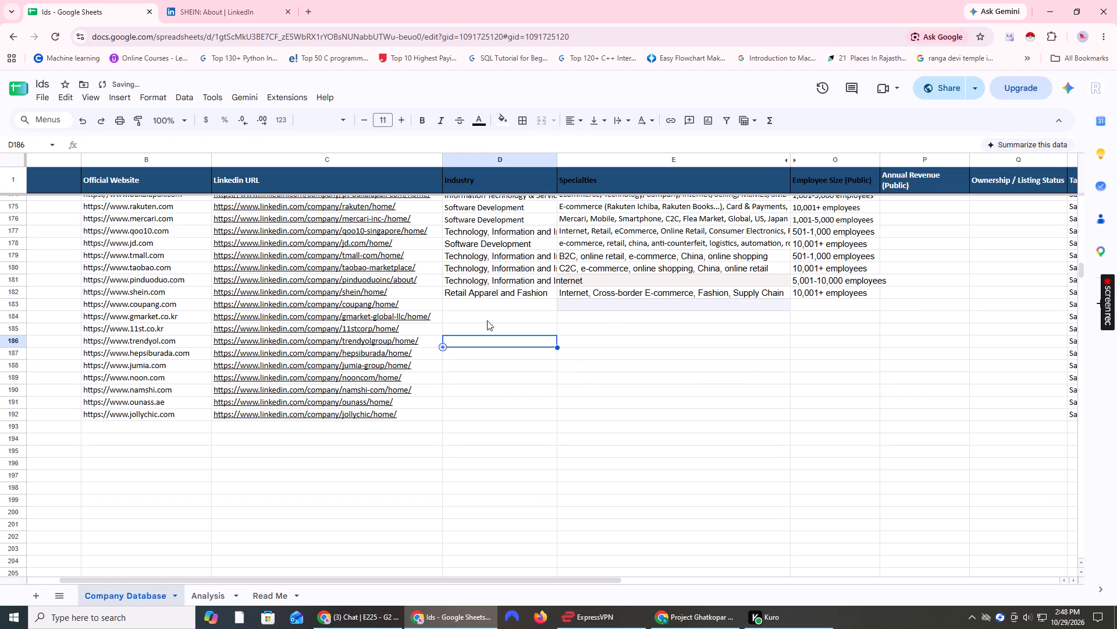
Open Coupang's LinkedIn page from the link in row 183, close the SHEIN page, and show Coupang's About details.
left_click(376, 303)
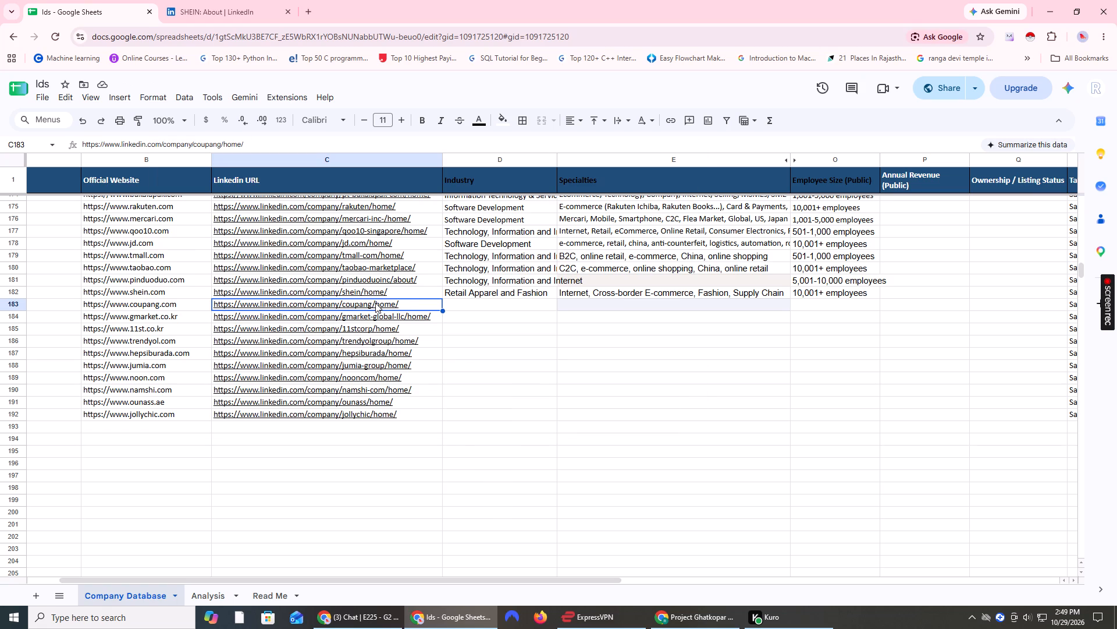
left_click(500, 339)
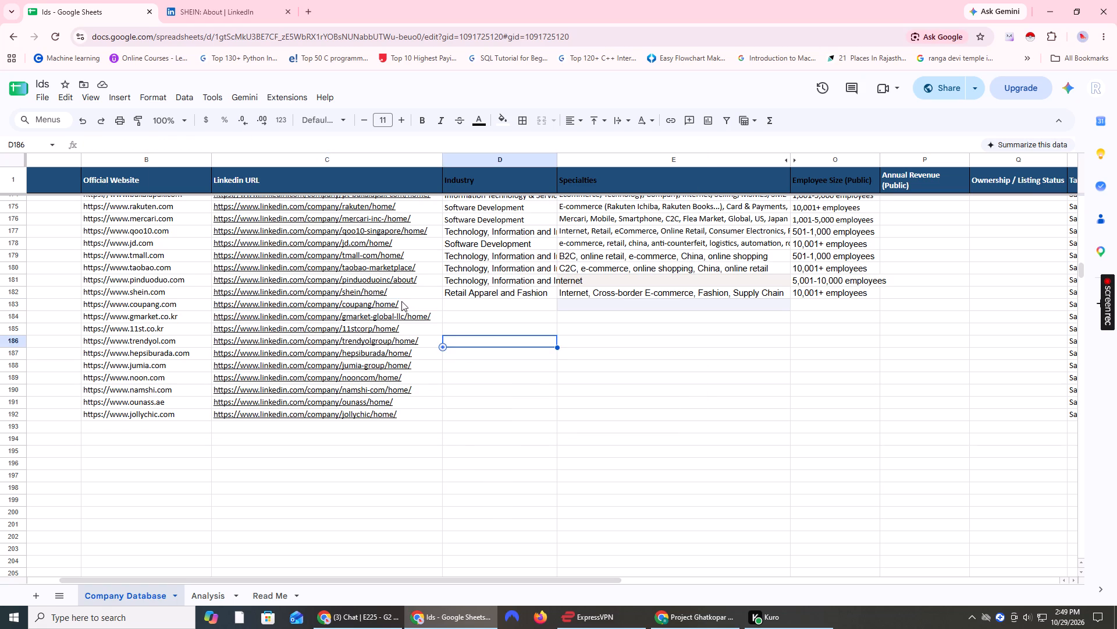
left_click(401, 301)
left_click(318, 328)
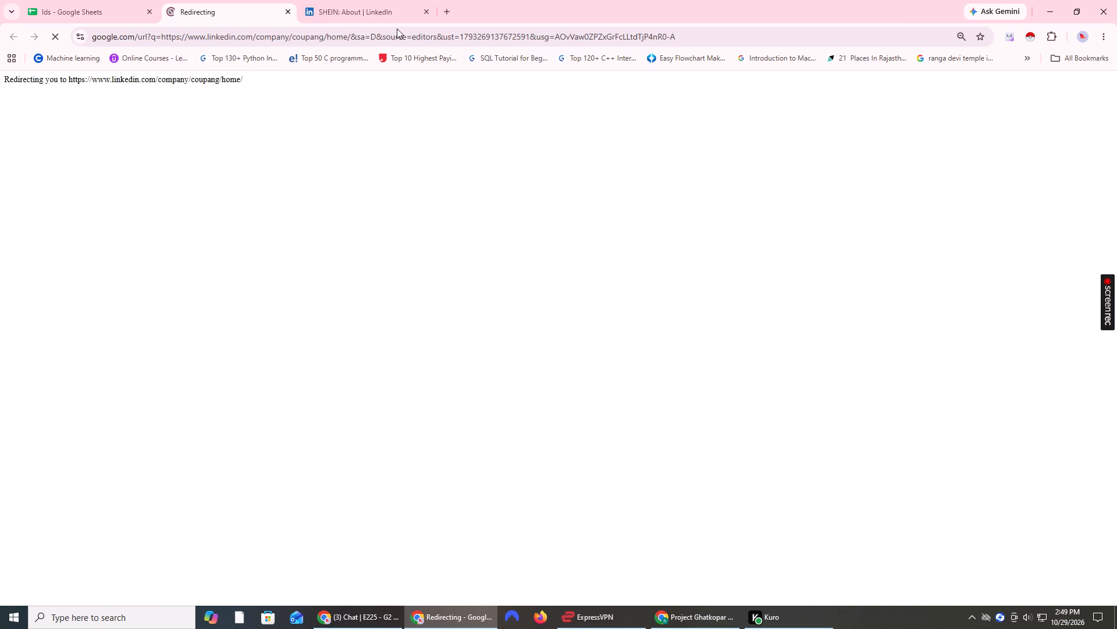
left_click(426, 9)
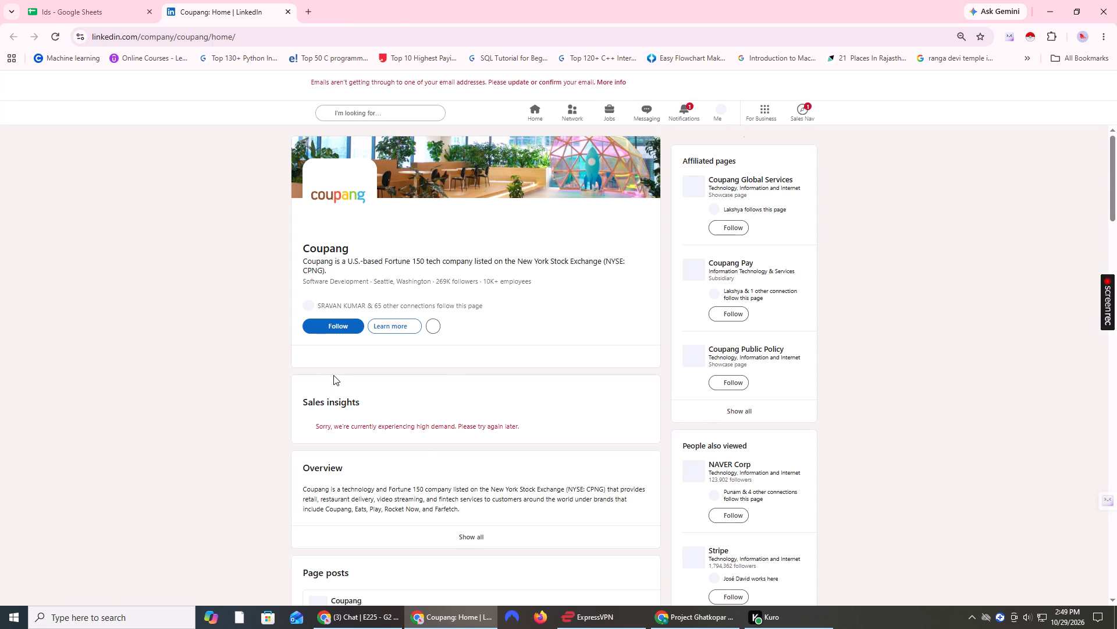
left_click(345, 357)
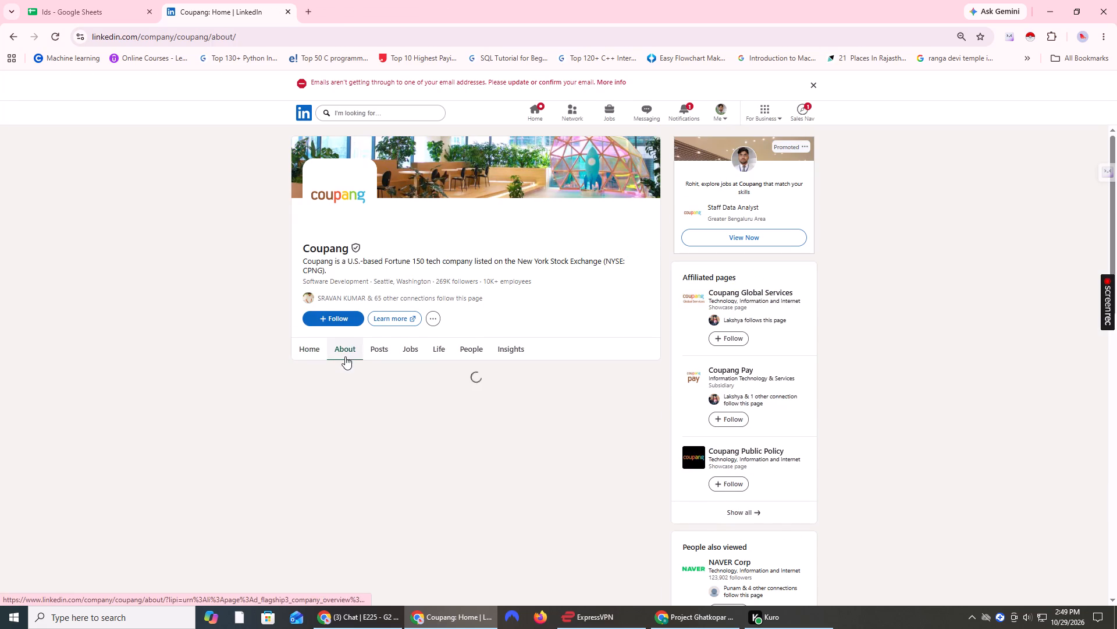
scroll(372, 370, "down", 4)
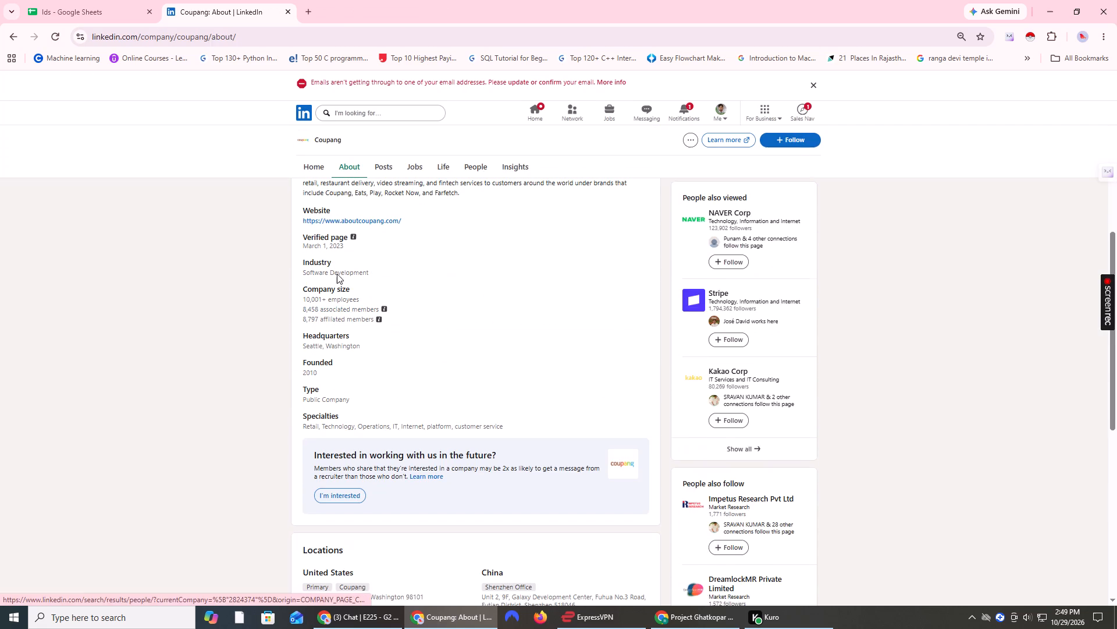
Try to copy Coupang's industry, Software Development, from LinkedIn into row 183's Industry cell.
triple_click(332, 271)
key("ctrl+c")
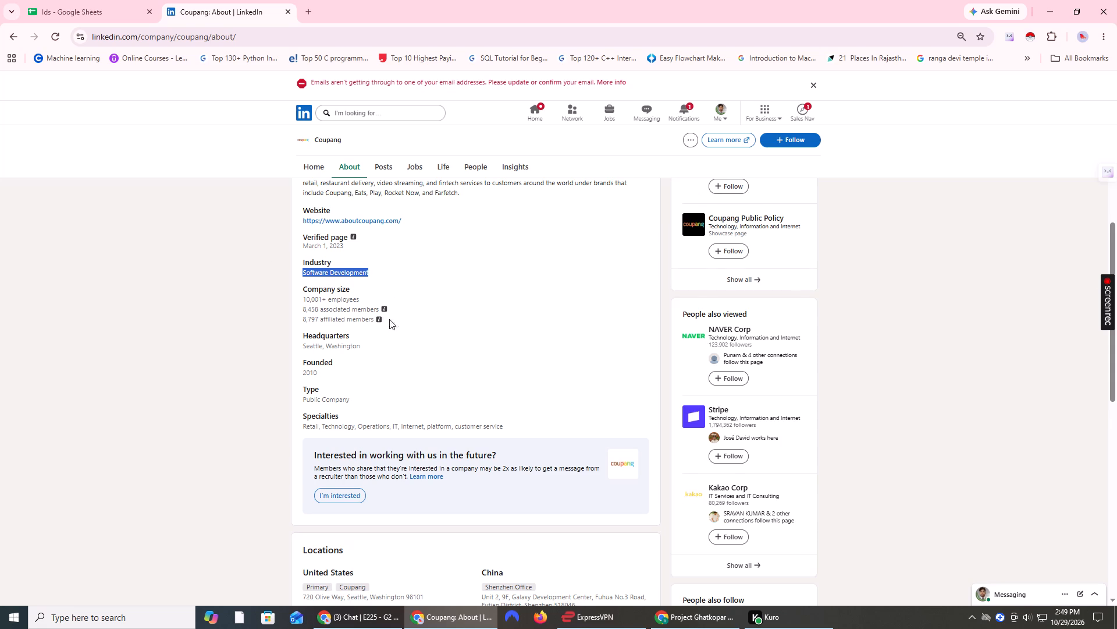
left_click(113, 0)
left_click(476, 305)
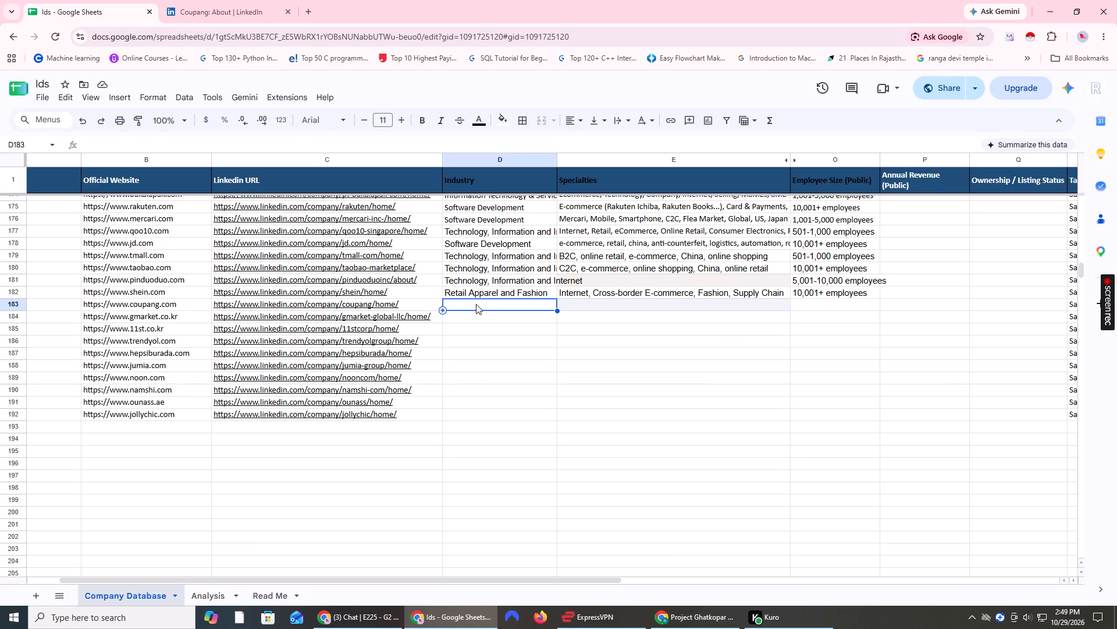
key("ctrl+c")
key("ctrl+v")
Copy Coupang's industry, Software Development, again and enter it in row 183's Industry cell without trailing line breaks.
left_click(256, 0)
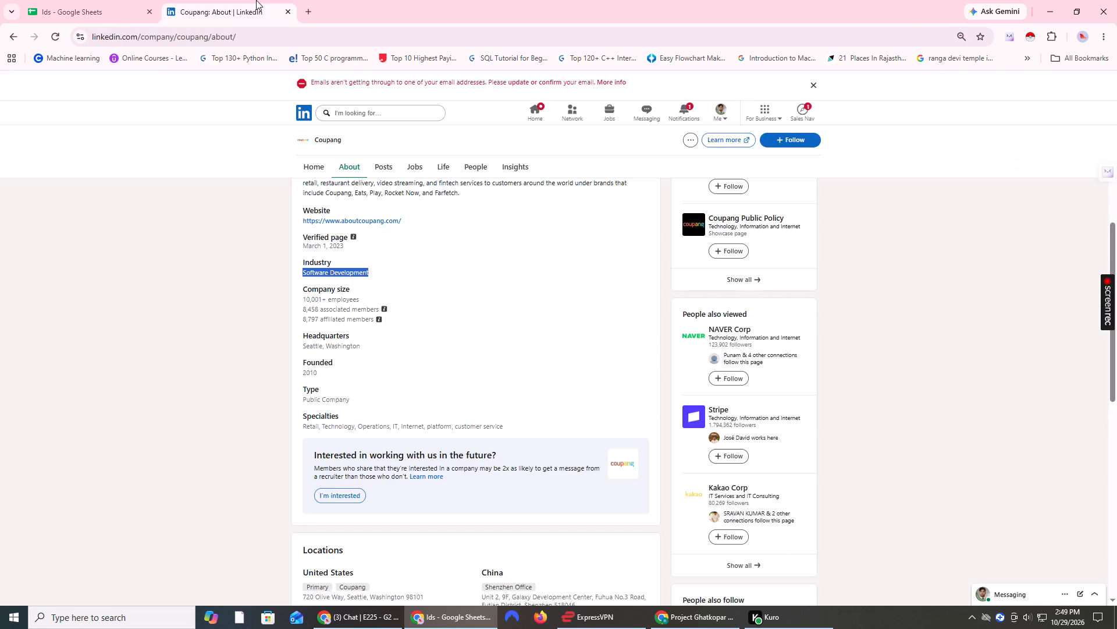
key("ctrl+c")
left_click(115, 0)
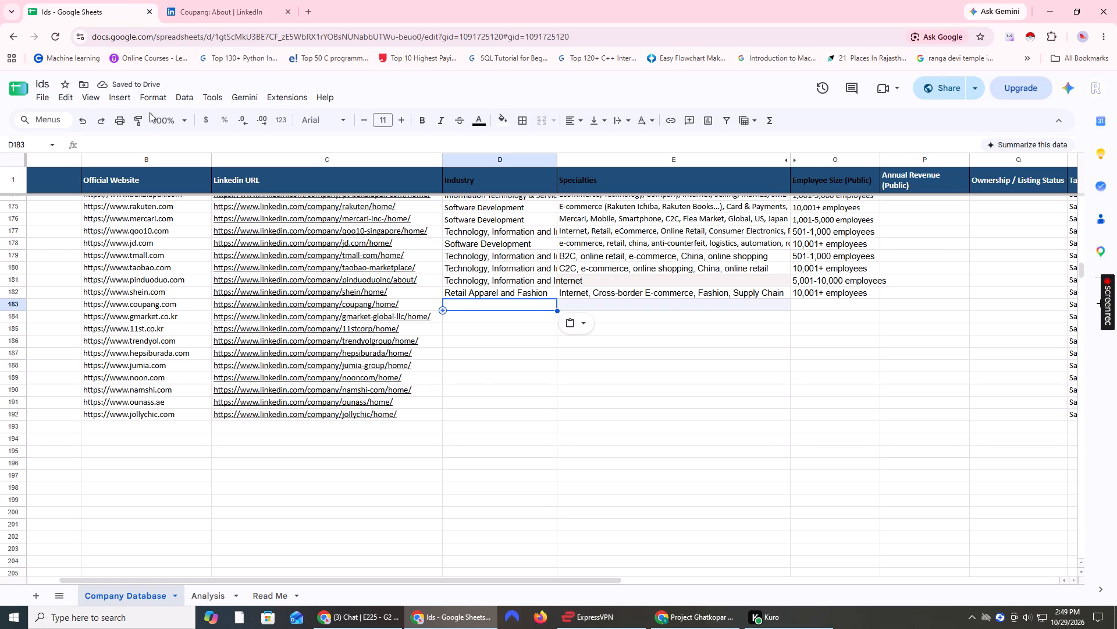
left_click(452, 305)
double_click(453, 305)
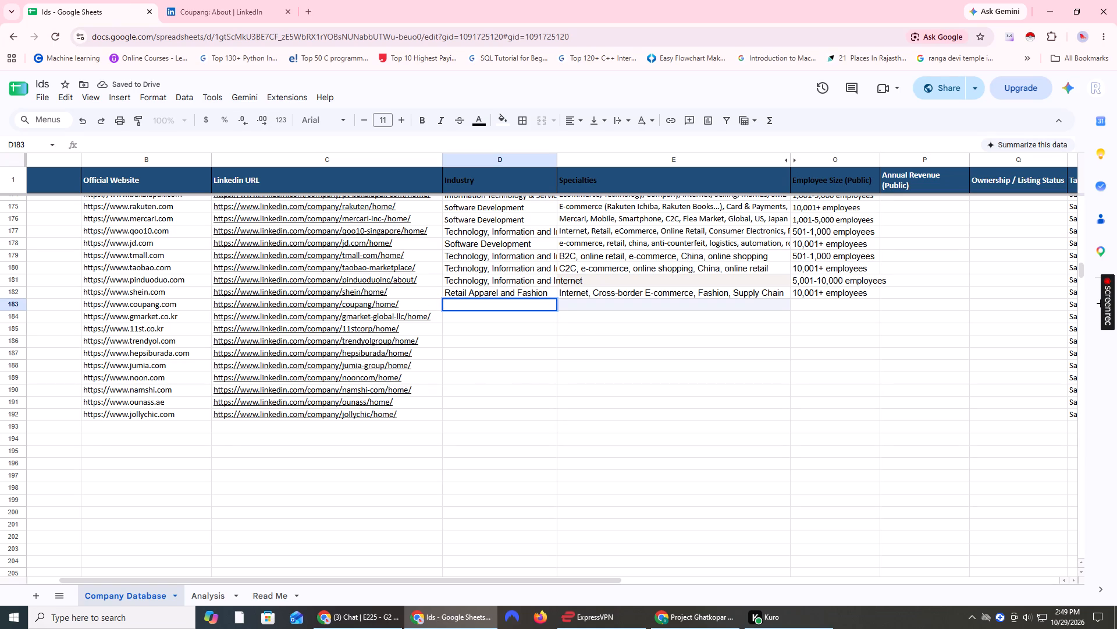
key("ctrl+v")
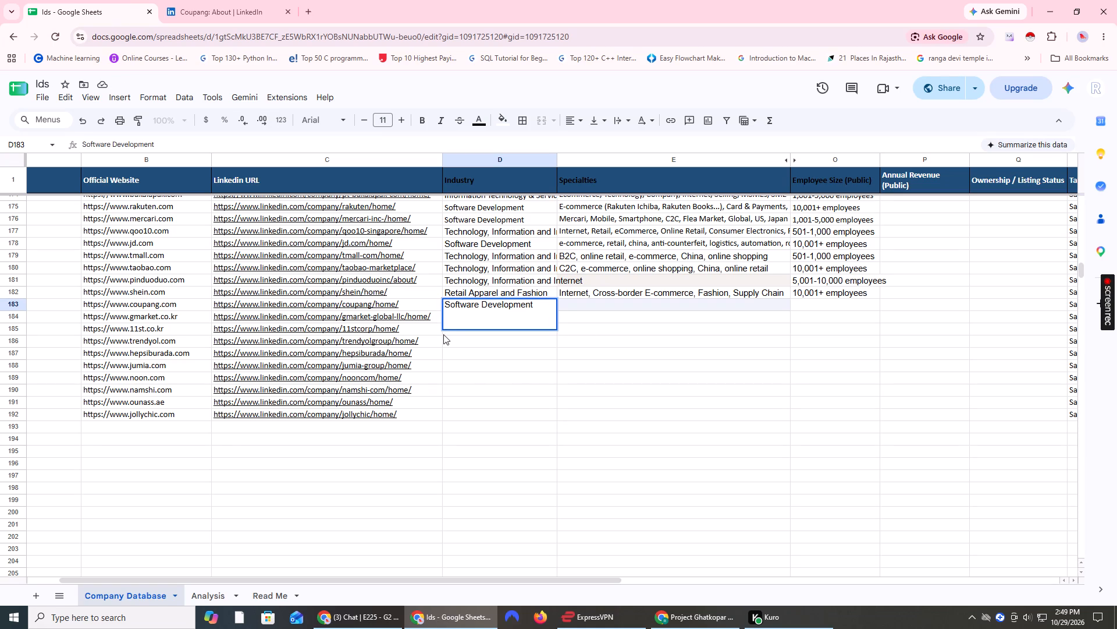
key("BackSpace")
key("BackSpace")
key("Return")
left_click(487, 388)
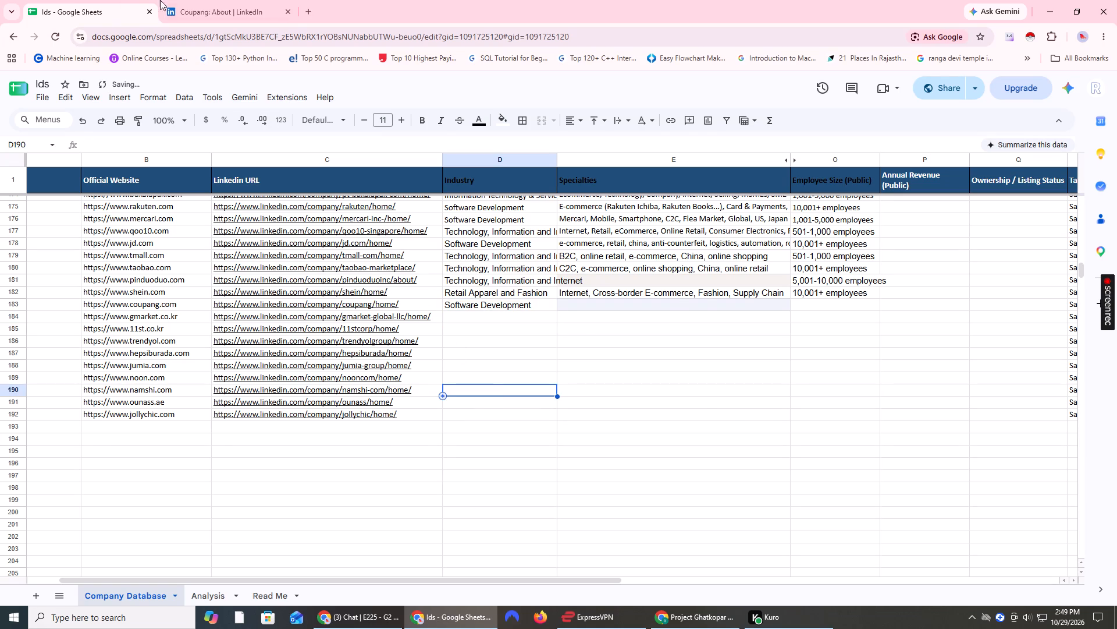
Copy Coupang's company size, 10,001+ employees, from LinkedIn into row 183's Employee Size cell.
left_click(193, 0)
triple_click(315, 297)
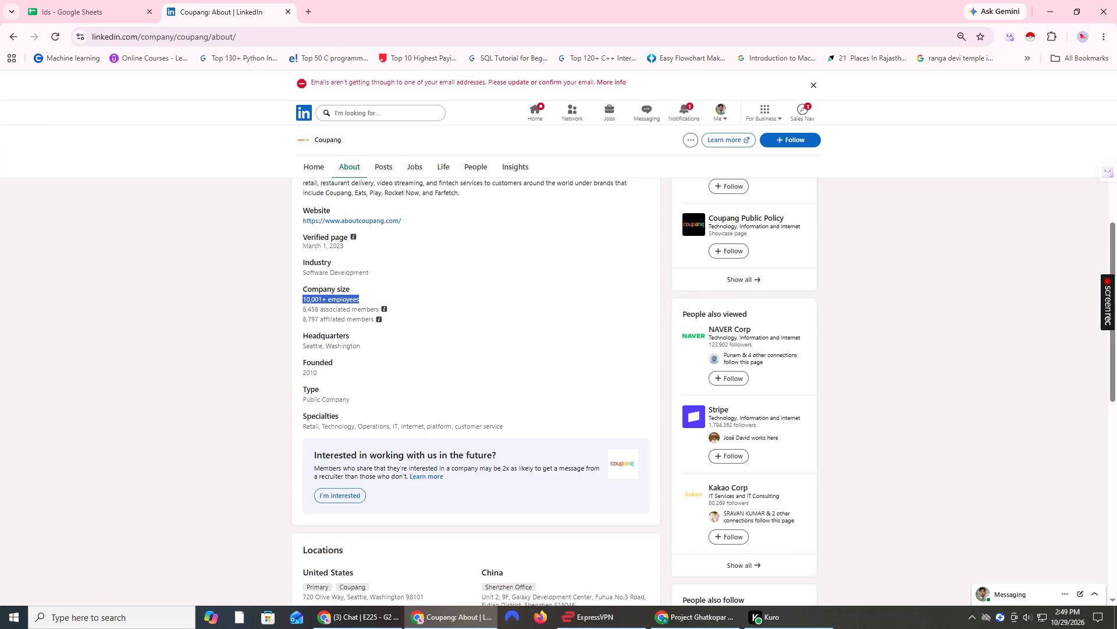
key("ctrl+c")
left_click(80, 0)
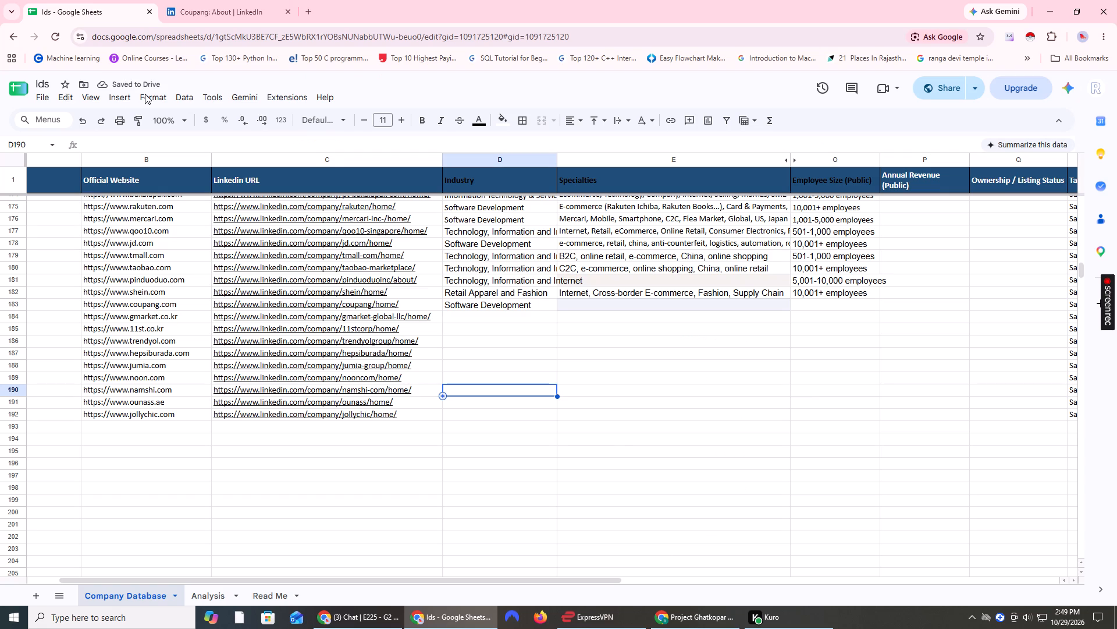
left_click(841, 308)
key("ctrl+v")
Copy Coupang's specialties, Retail, Technology, Operations, IT, Internet, platform, customer service, from LinkedIn into row 183's Specialties cell as plain single-line text.
left_click(234, 0)
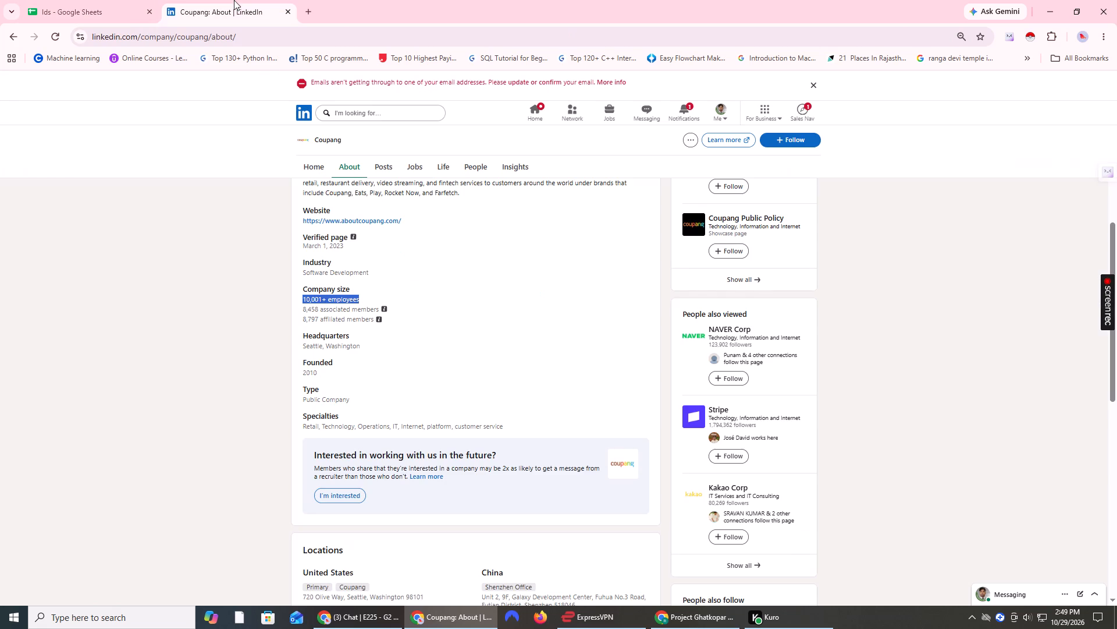
left_click(442, 417)
triple_click(441, 421)
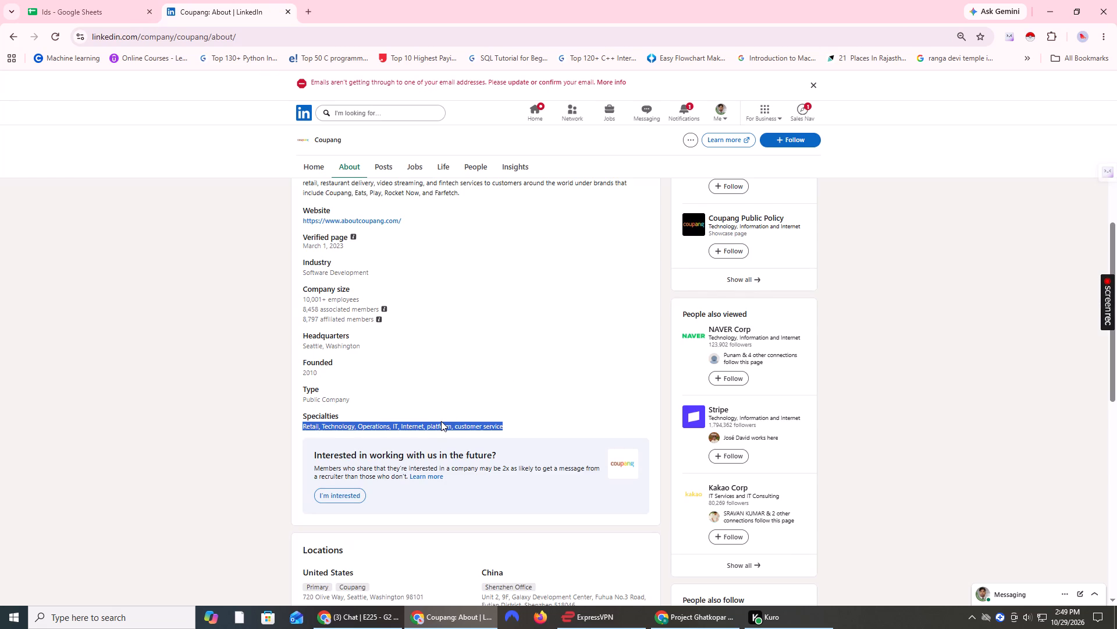
key("ctrl+c")
left_click(304, 15)
key("ctrl+v")
key("ctrl+a")
key("ctrl+c")
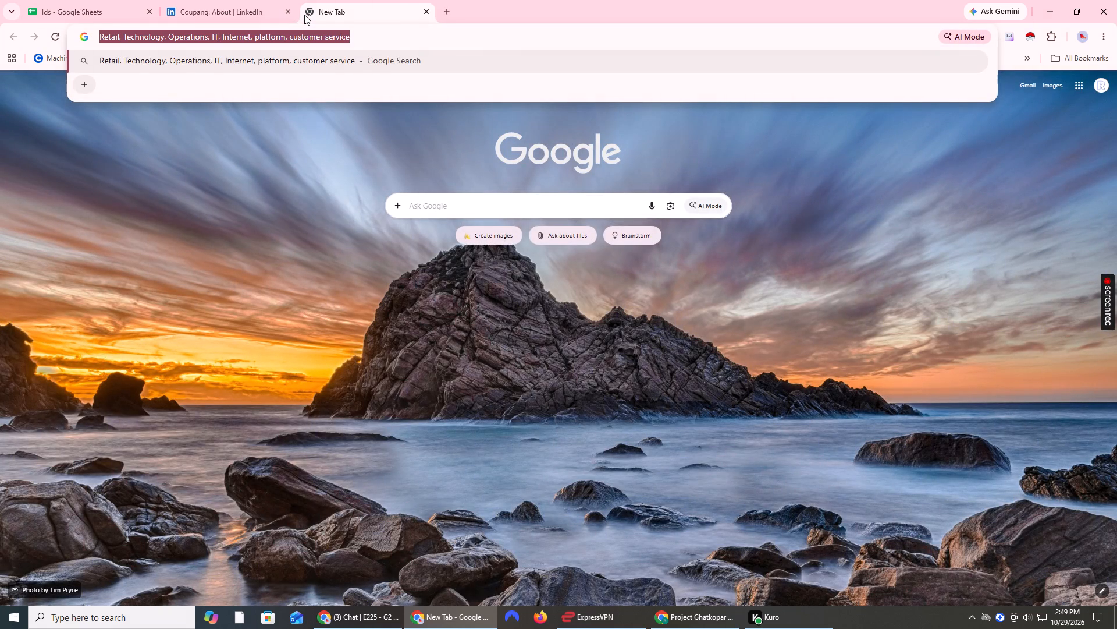
left_click(40, 0)
left_click(574, 309)
key("ctrl+v")
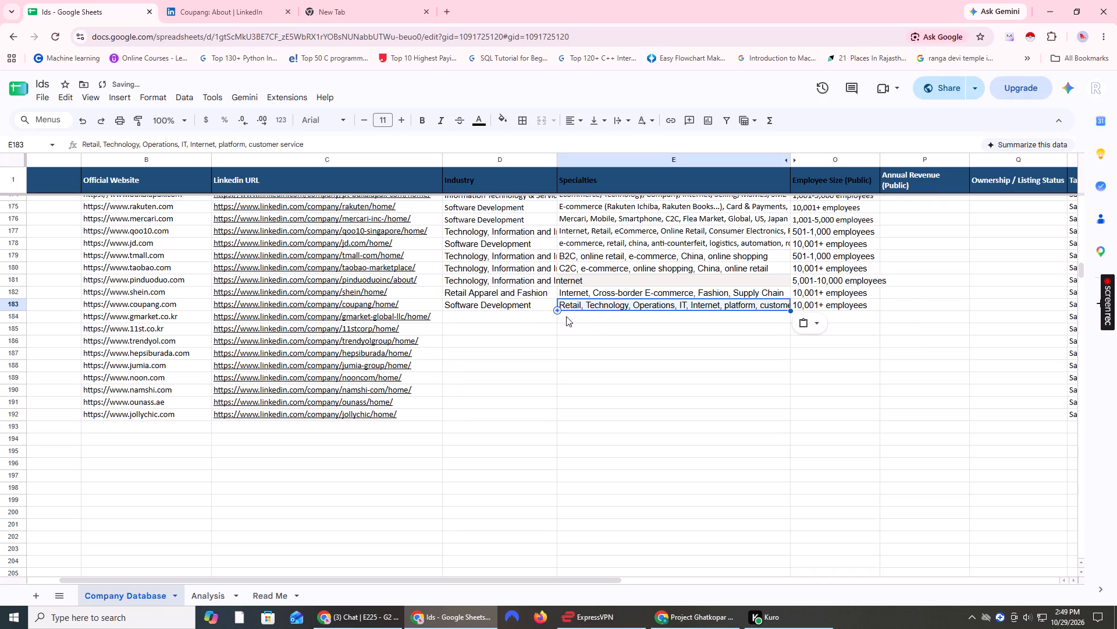
Open Gmarket's LinkedIn page from the link in row 184, close the Coupang page and blank tab, and show Gmarket's About details.
left_click(476, 307)
left_click(393, 316)
left_click(256, 334)
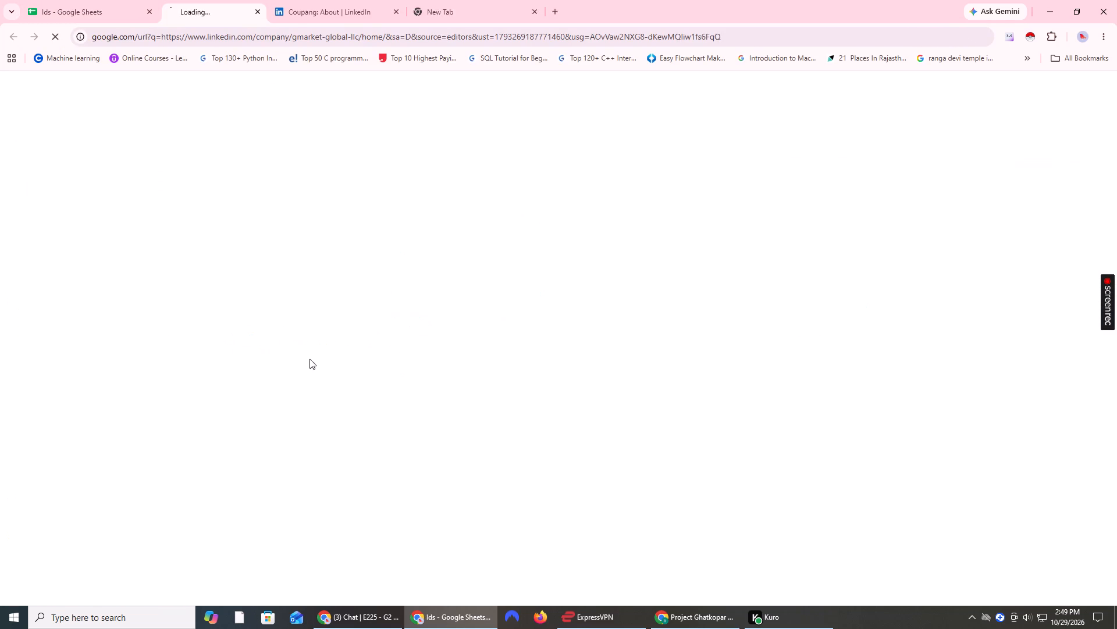
left_click(424, 9)
left_click(424, 9)
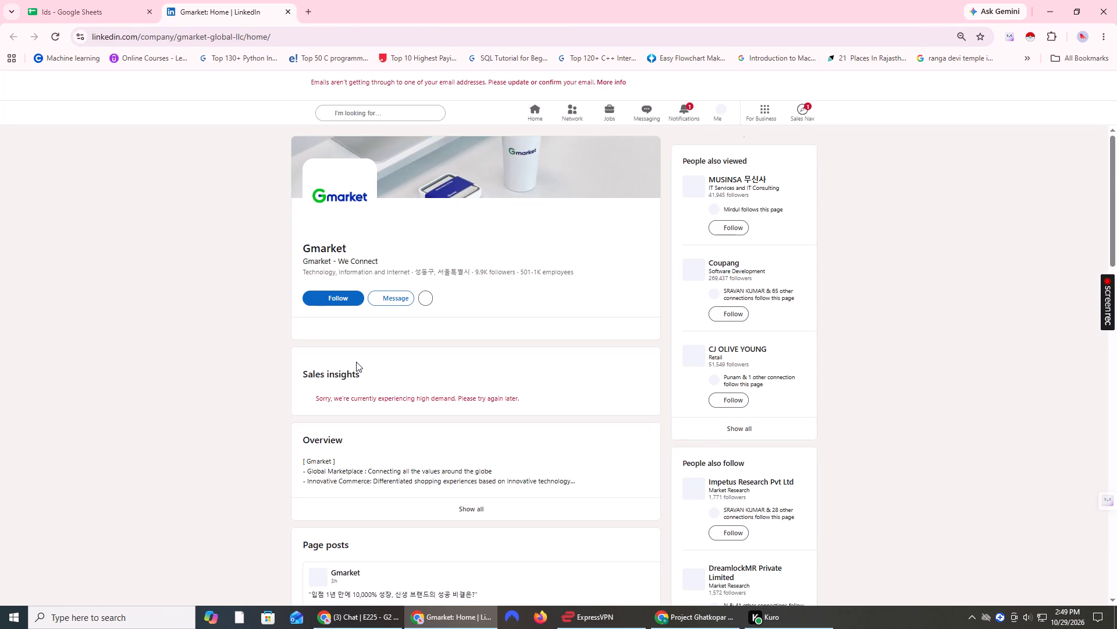
left_click(343, 329)
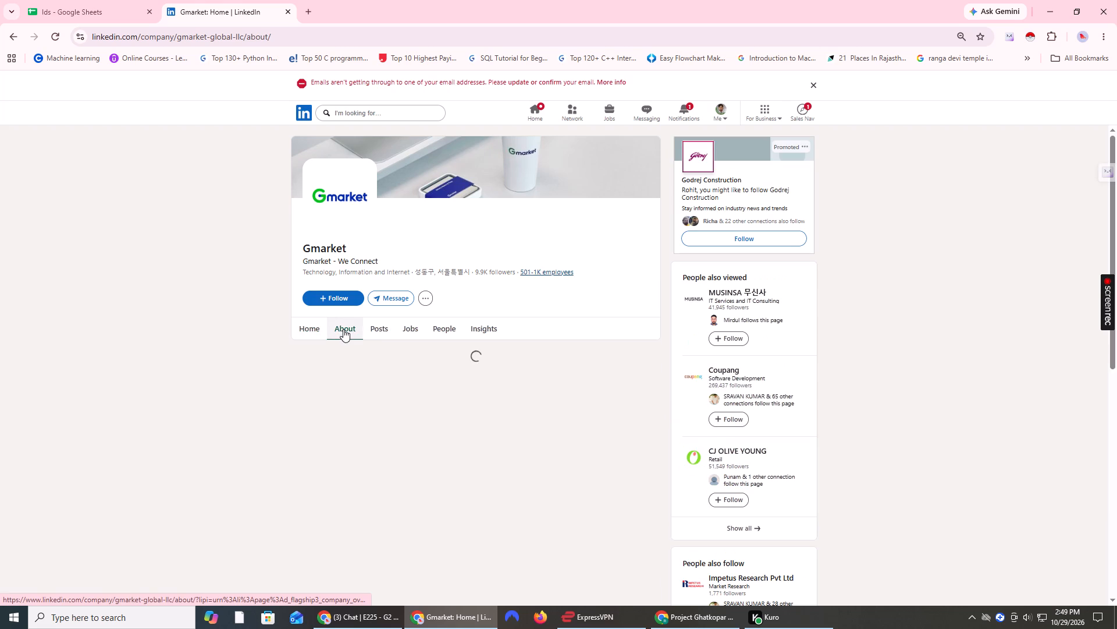
Copy Gmarket's industry, Technology, Information and Internet, from LinkedIn into row 184's Industry cell.
scroll(361, 411, "down", 3)
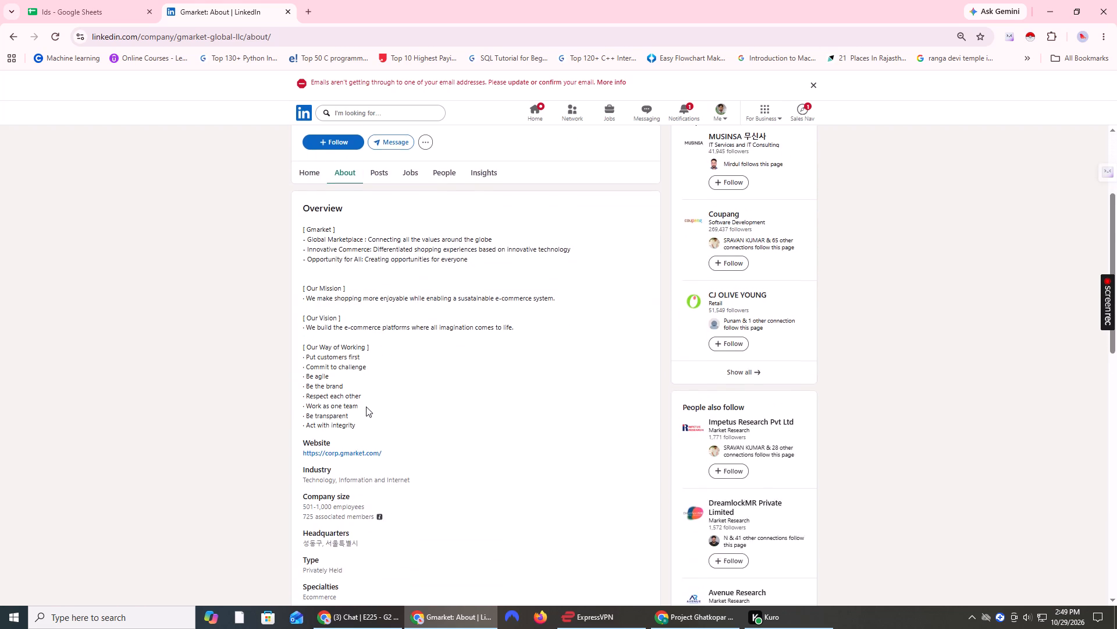
scroll(366, 407, "down", 2)
triple_click(342, 344)
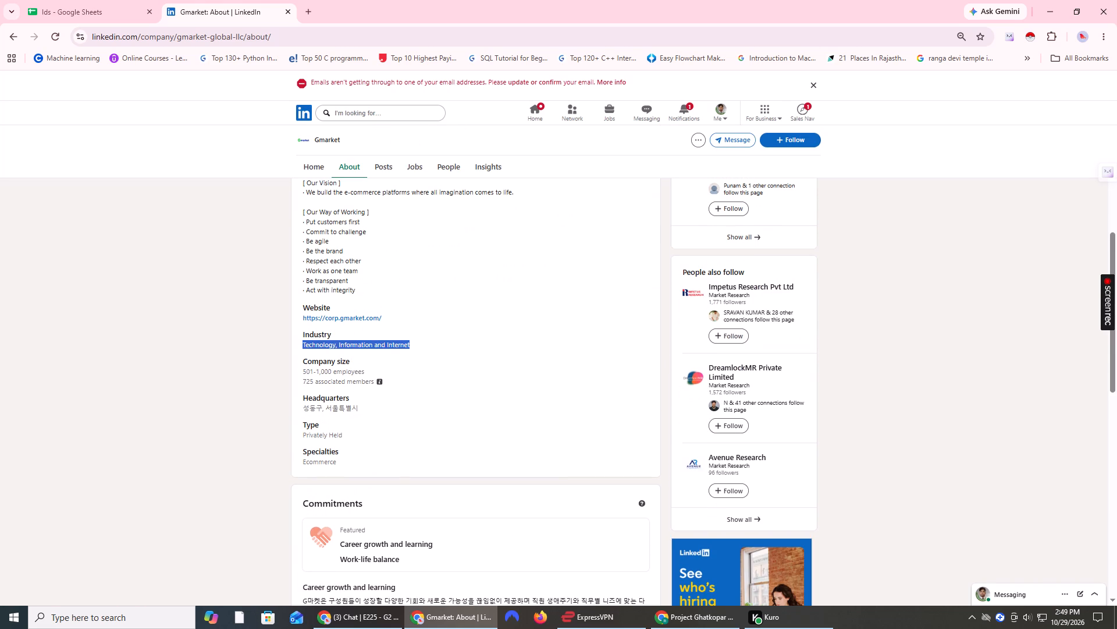
key("ctrl+c")
left_click(77, 0)
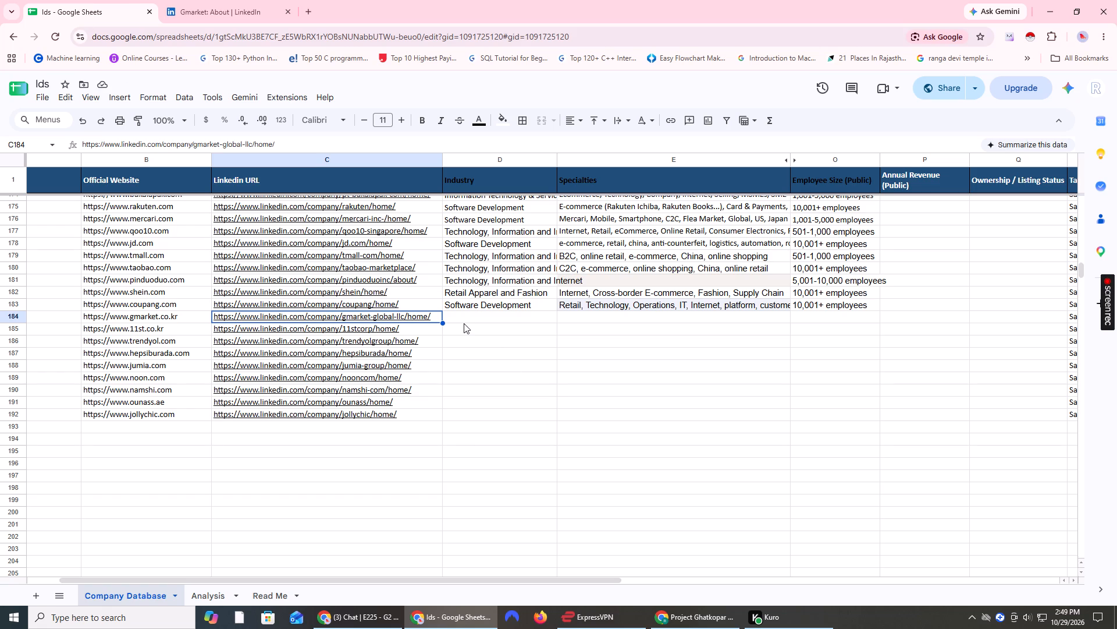
left_click(464, 323)
key("ctrl+v")
Copy Gmarket's company size, 501-1,000 employees, from LinkedIn into row 184's Employee Size cell.
left_click(237, 0)
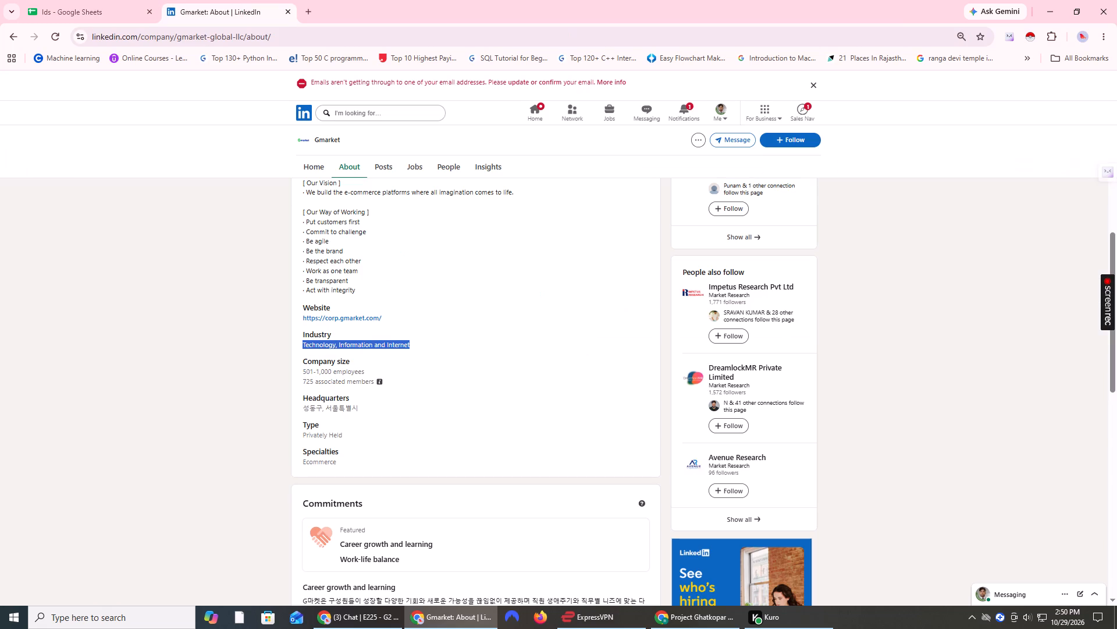
triple_click(331, 373)
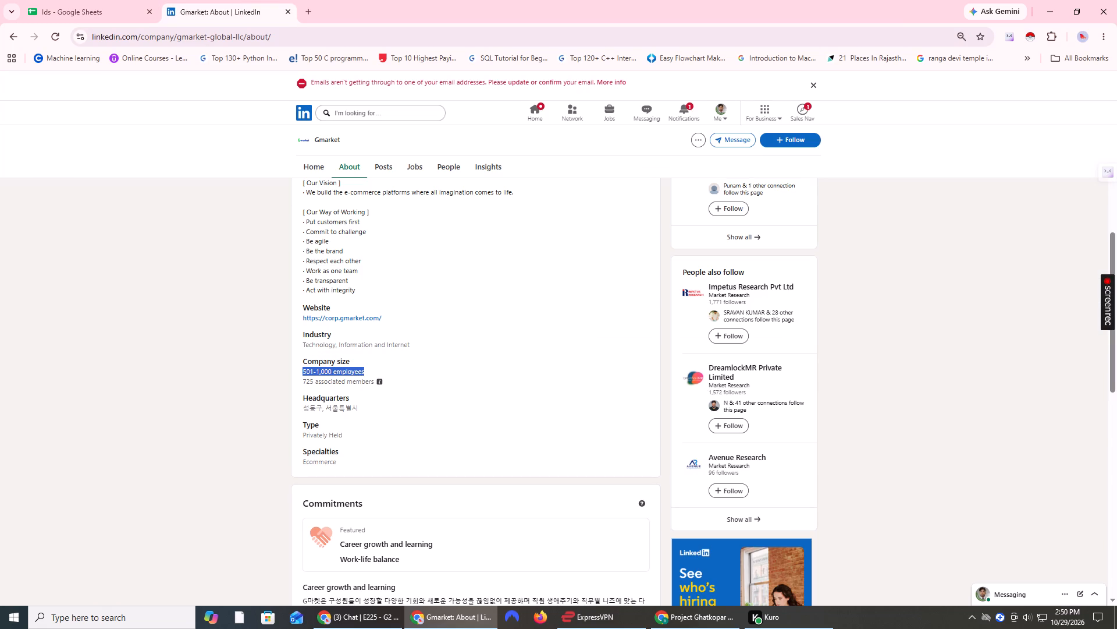
key("ctrl+c")
left_click(67, 0)
left_click(827, 322)
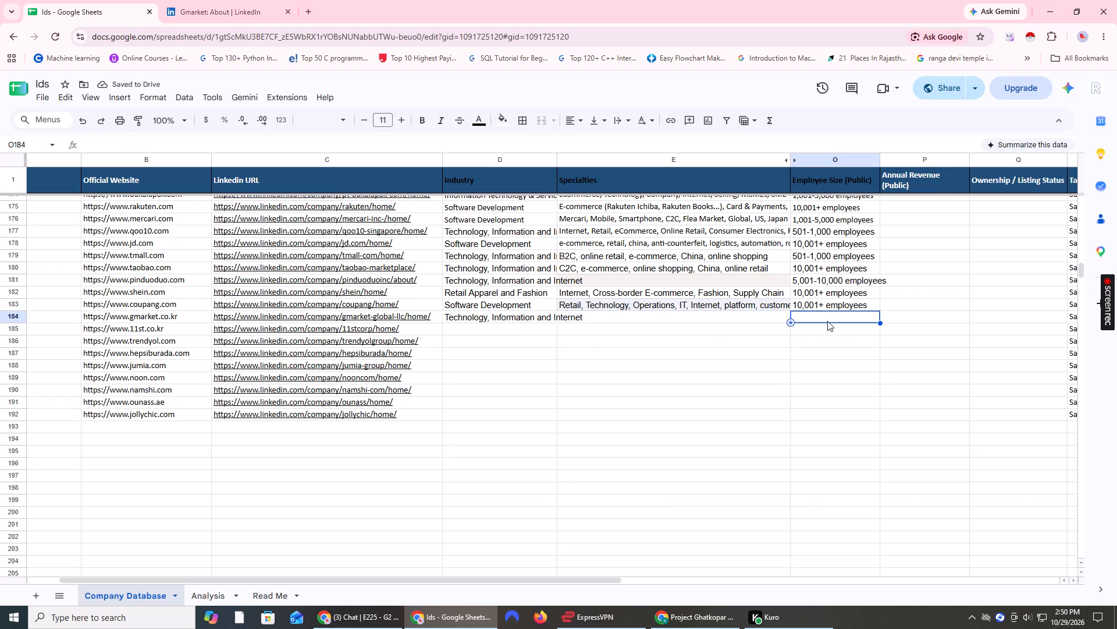
key("ctrl+v")
Copy Gmarket's specialties, Ecommerce, from LinkedIn into row 184's Specialties cell.
left_click(245, 0)
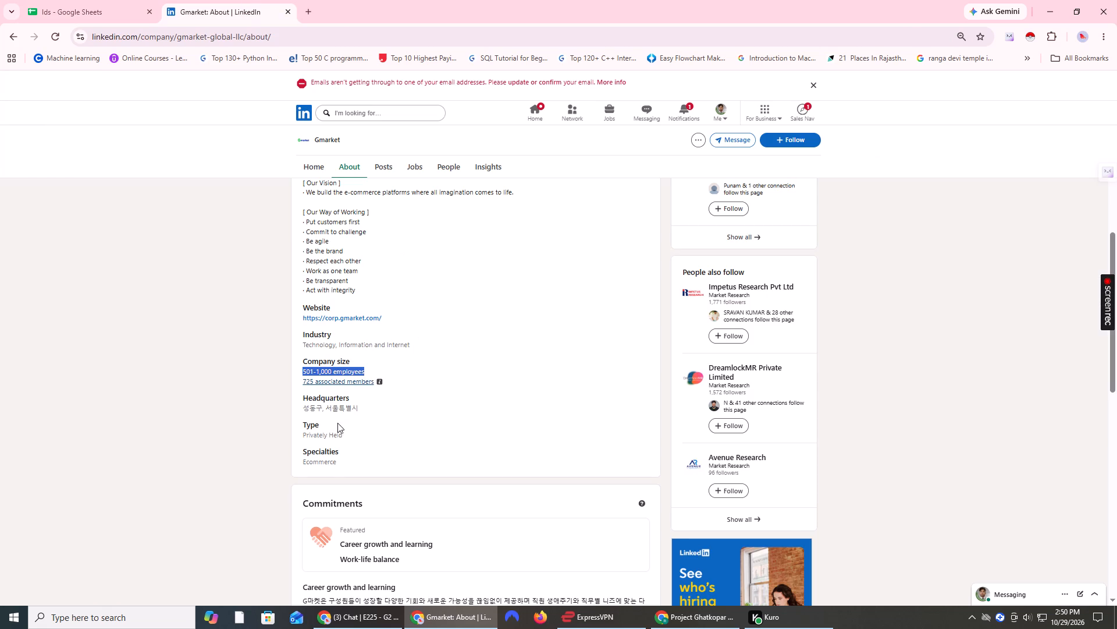
triple_click(328, 457)
triple_click(325, 467)
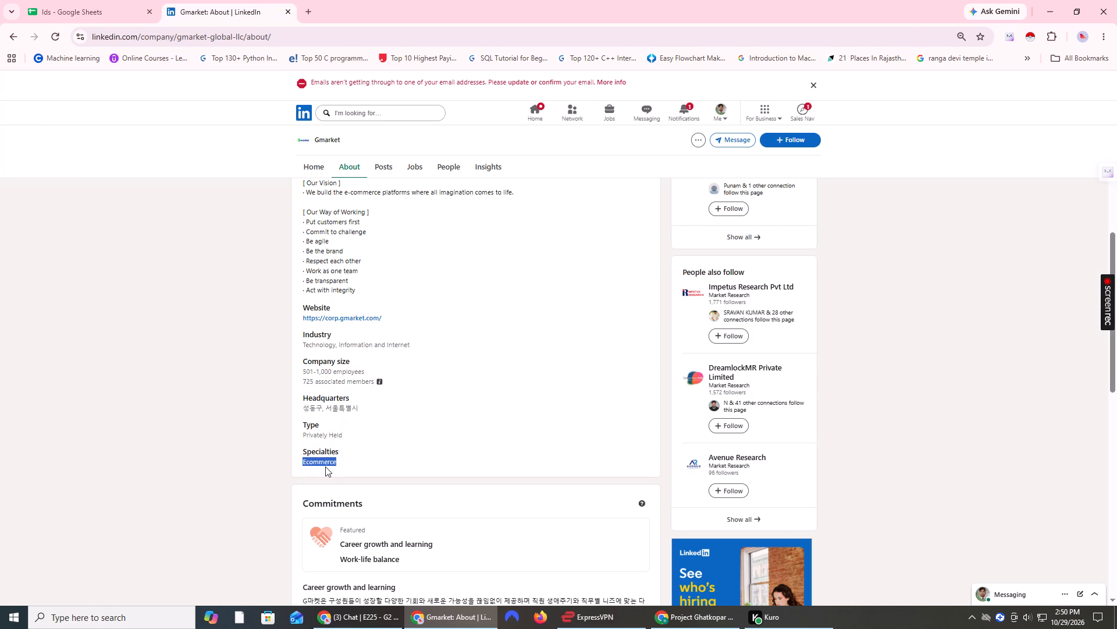
key("ctrl+c")
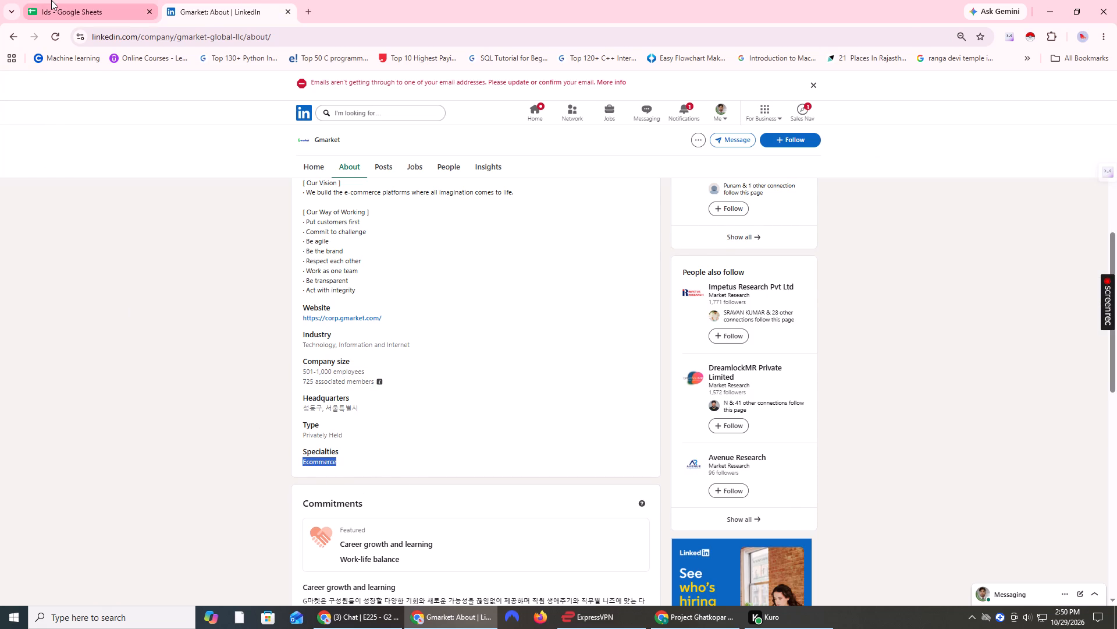
left_click(51, 0)
left_click(604, 319)
key("ctrl+v")
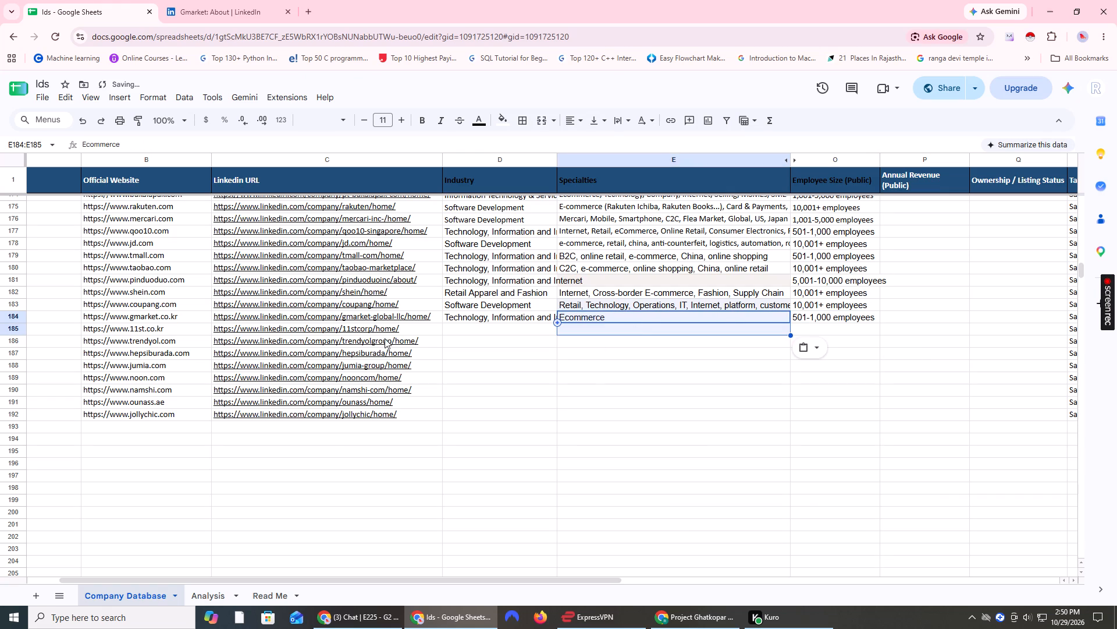
Open 11STREET's LinkedIn page from the link in row 185, close the Gmarket page, and show 11STREET's About details.
left_click(376, 326)
left_click(286, 352)
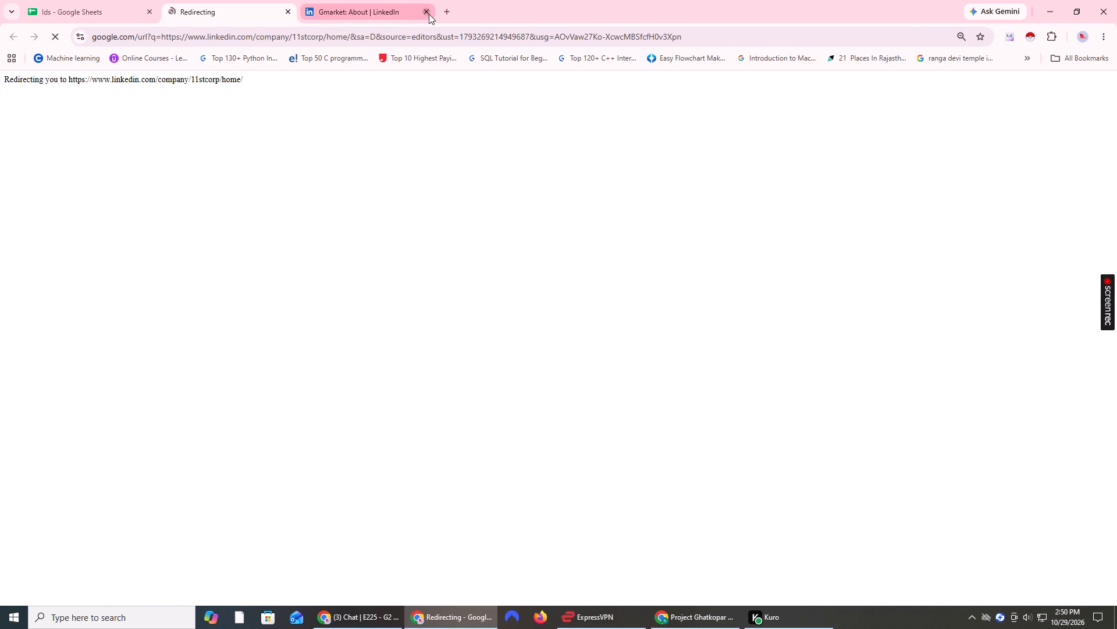
left_click(429, 14)
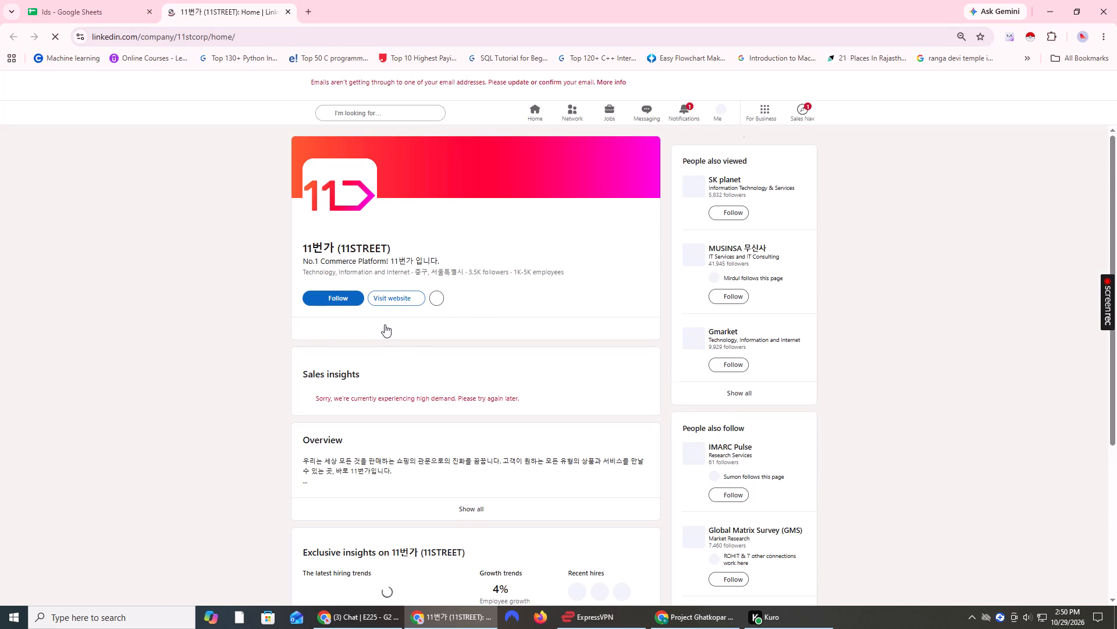
left_click(345, 333)
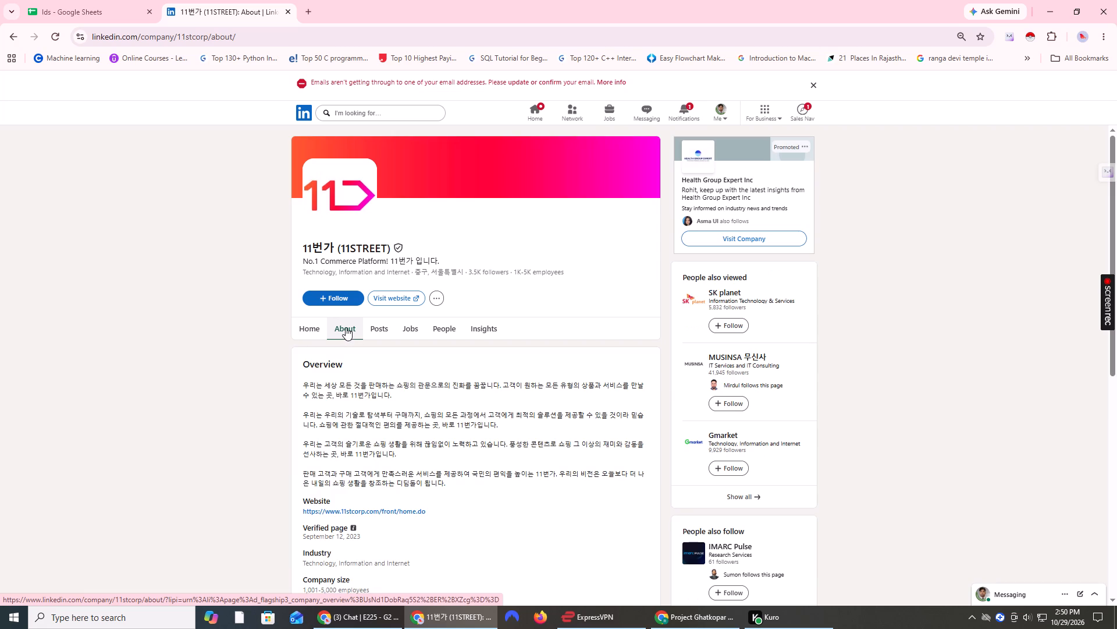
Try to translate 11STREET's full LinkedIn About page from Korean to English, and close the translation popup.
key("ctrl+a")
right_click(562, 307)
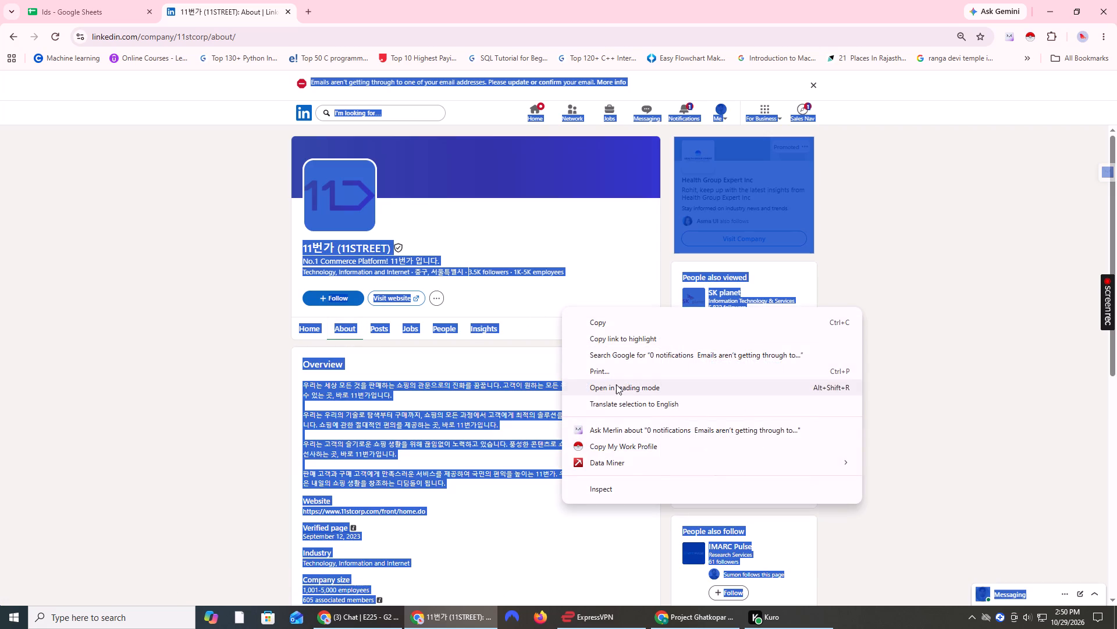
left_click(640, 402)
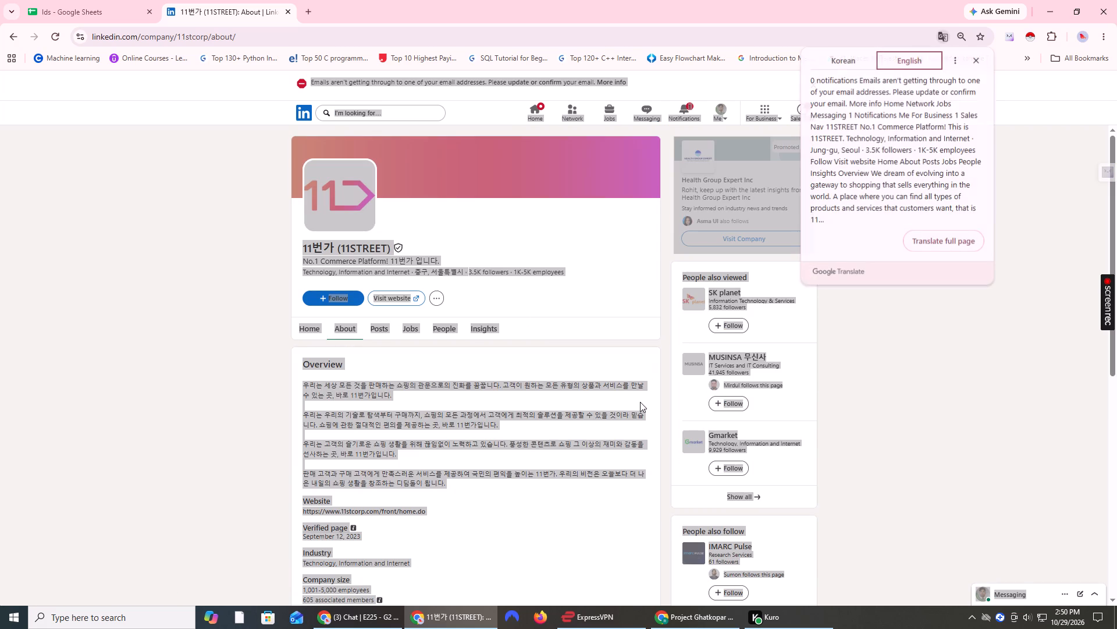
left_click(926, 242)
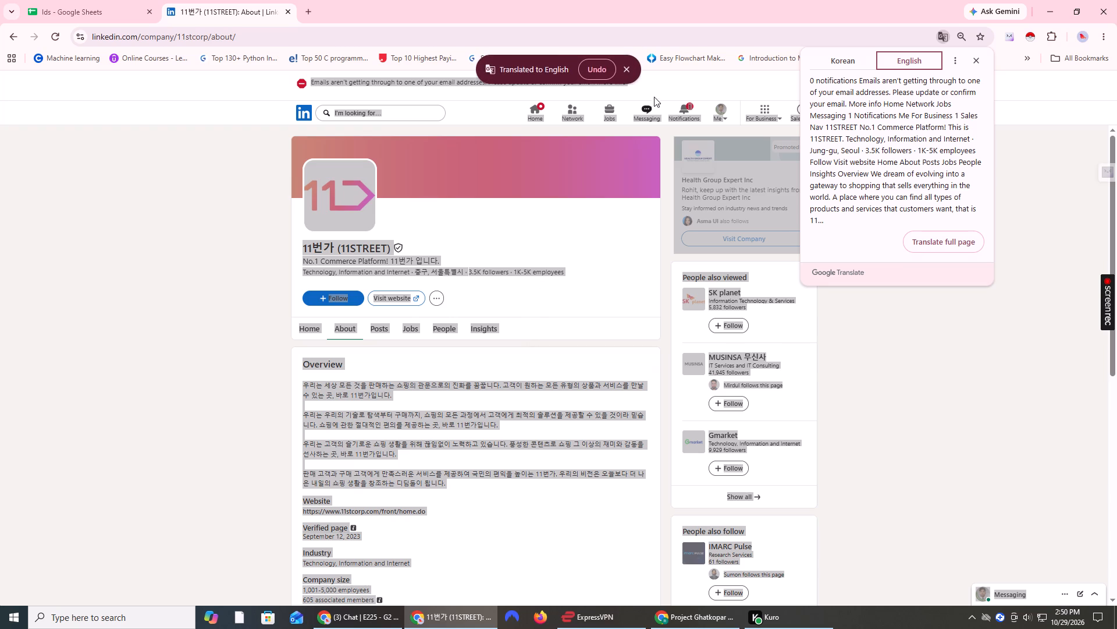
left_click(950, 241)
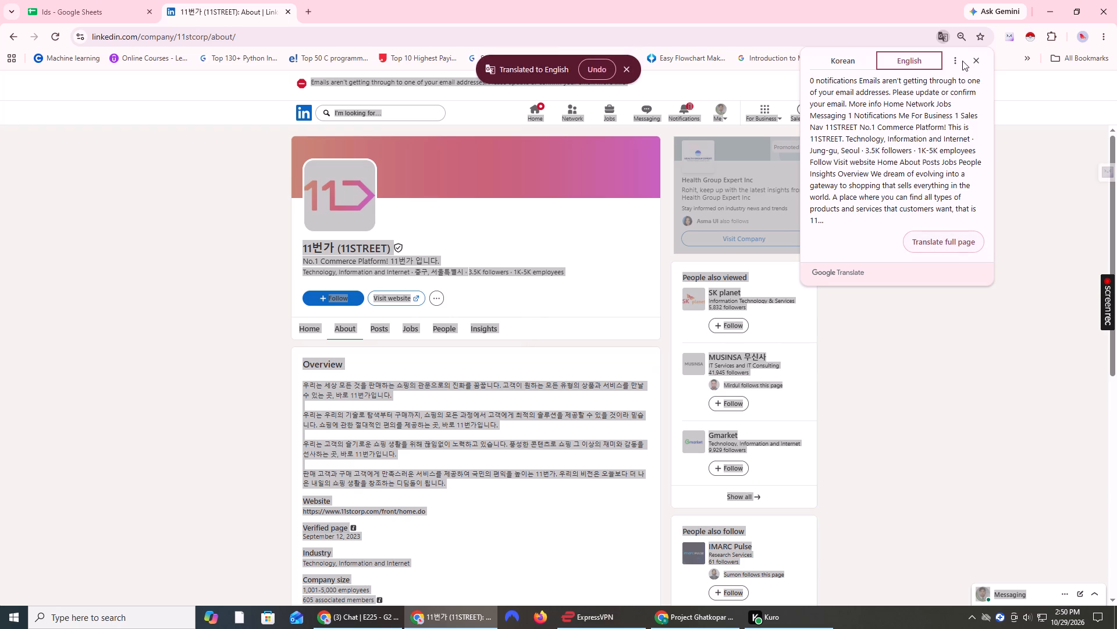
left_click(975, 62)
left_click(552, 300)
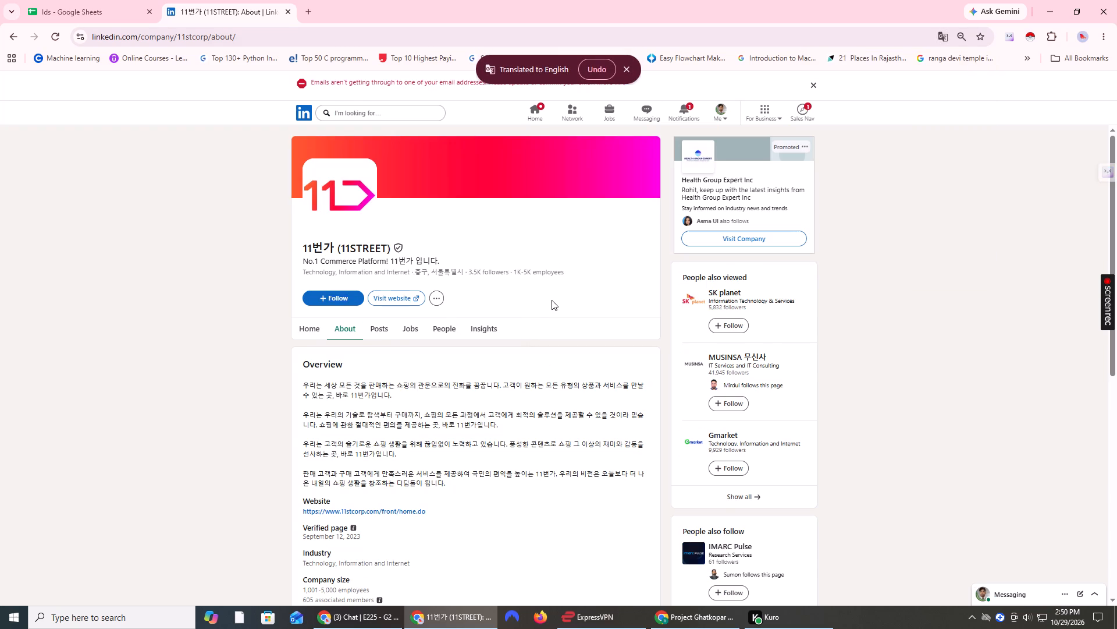
Copy 11STREET's industry, Technology, Information and Internet, from LinkedIn into row 185's Industry cell.
scroll(476, 374, "down", 3)
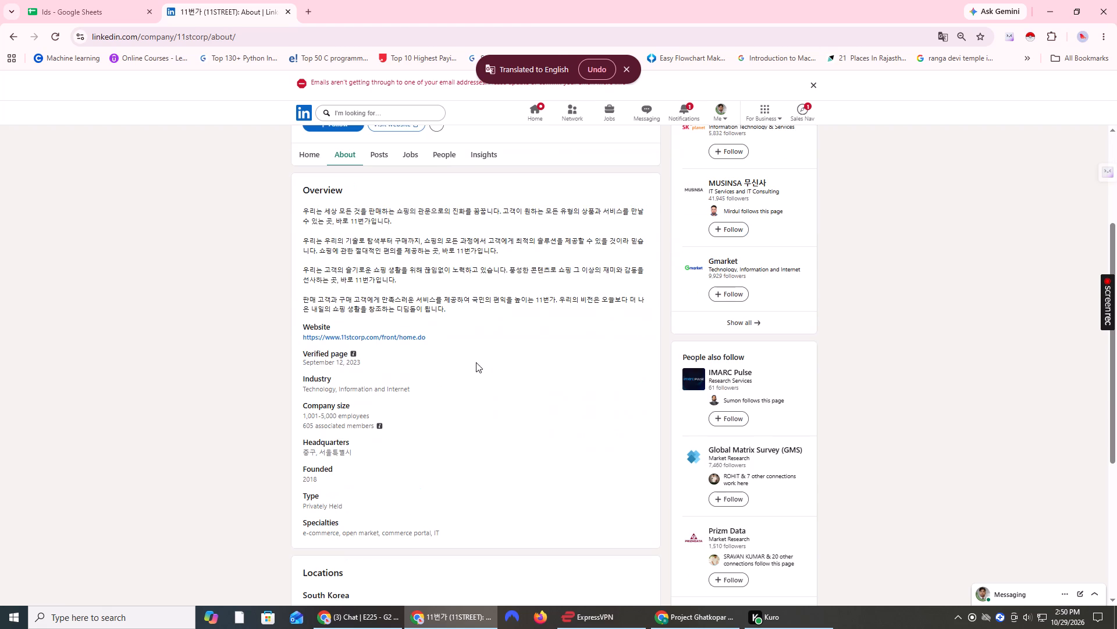
triple_click(369, 387)
key("ctrl+c")
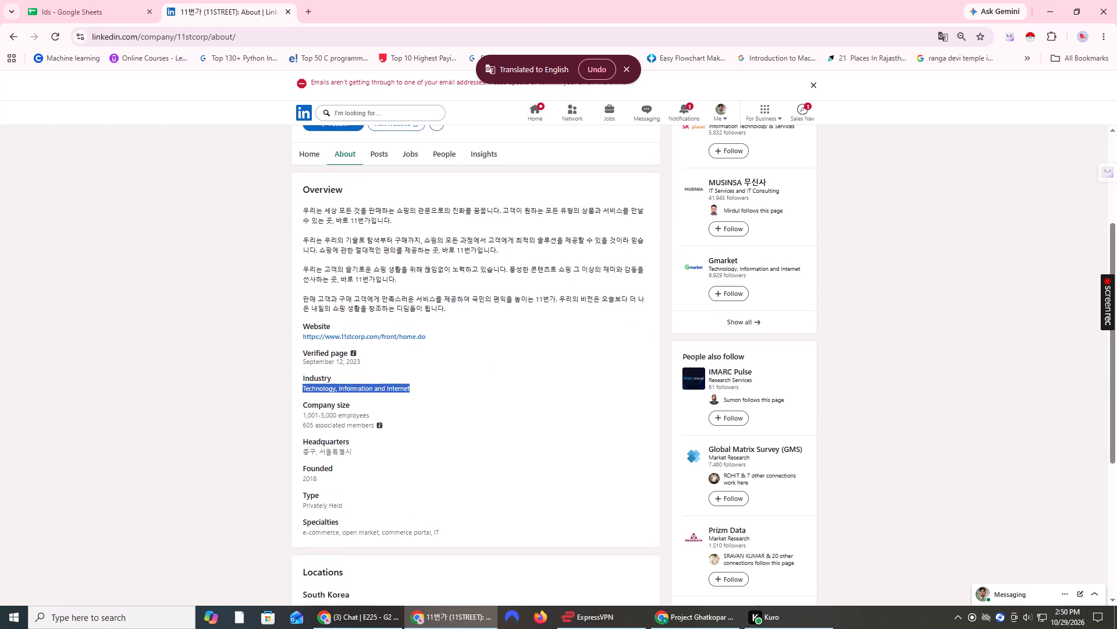
left_click(108, 0)
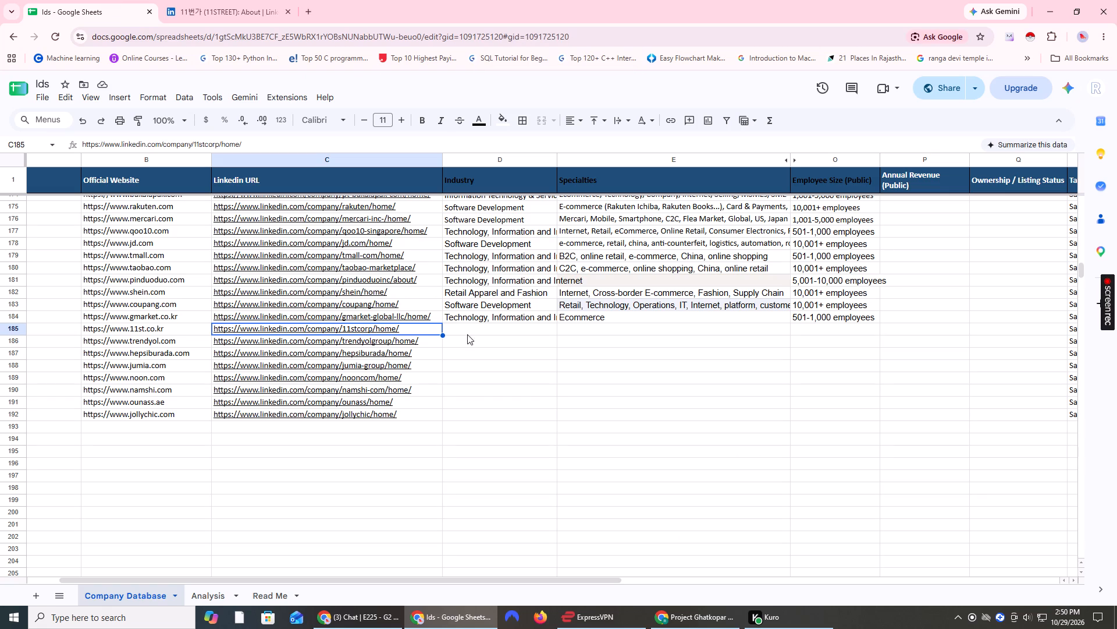
left_click(467, 333)
key("ctrl+v")
Copy 11STREET's specialties, e-commerce, open market, commerce portal, IT, from LinkedIn into row 185's Specialties cell as plain single-line text.
left_click(219, 0)
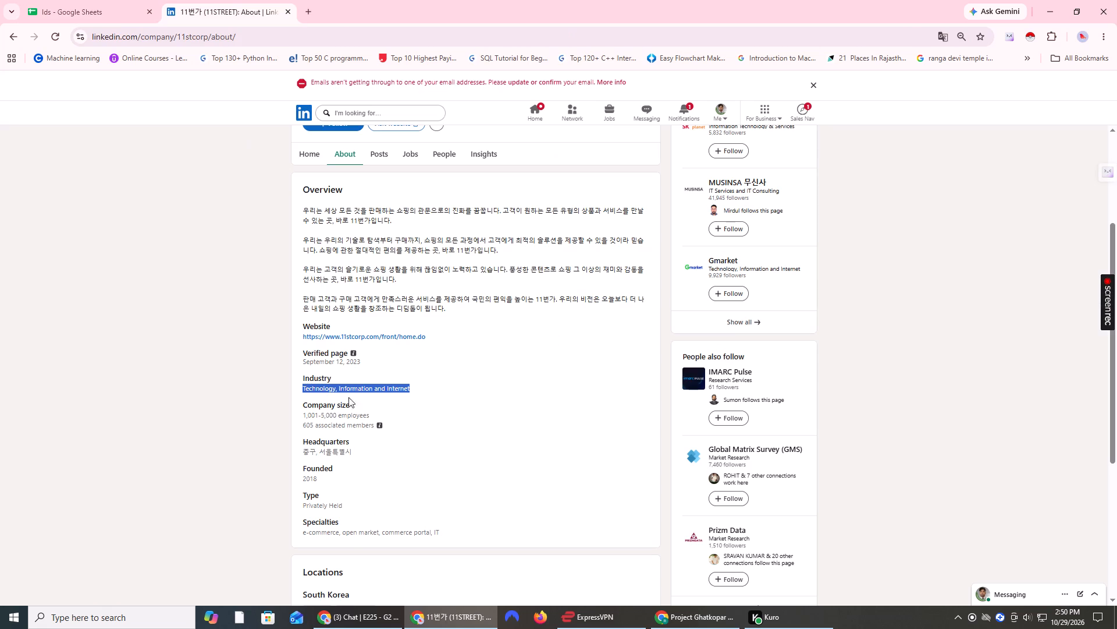
triple_click(347, 533)
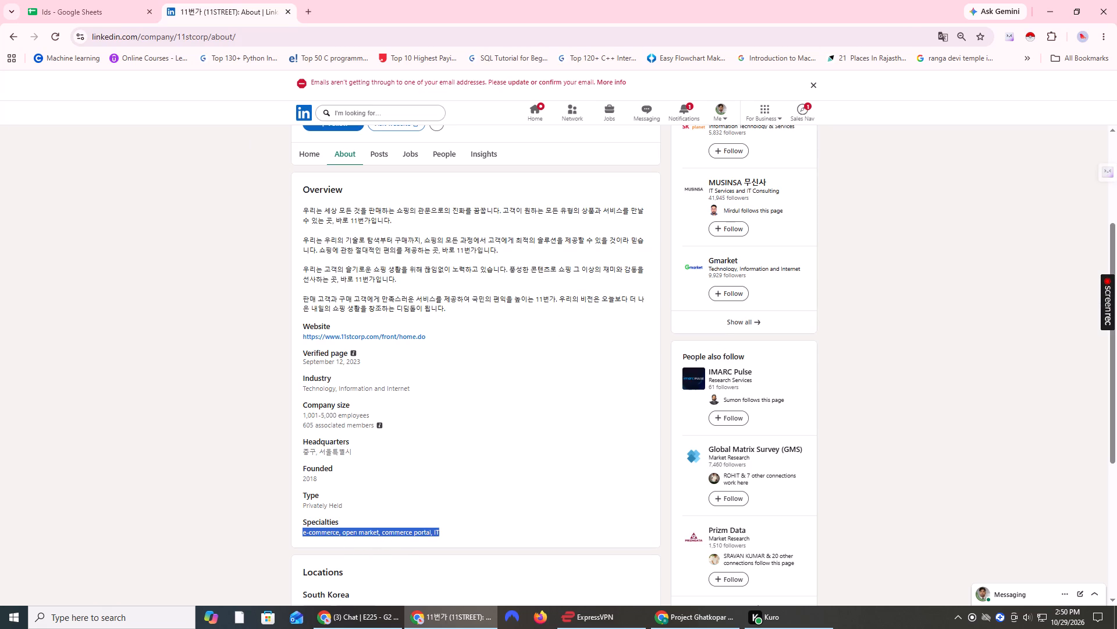
key("ctrl+c")
left_click(306, 10)
key("ctrl+v")
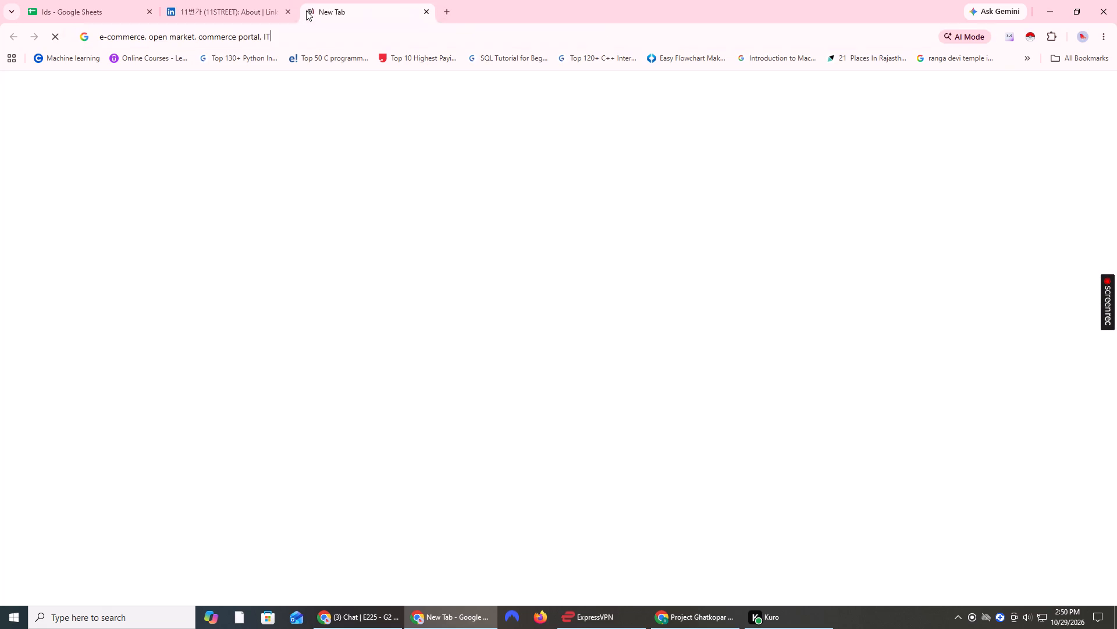
key("ctrl+a")
key("ctrl+c")
left_click(120, 0)
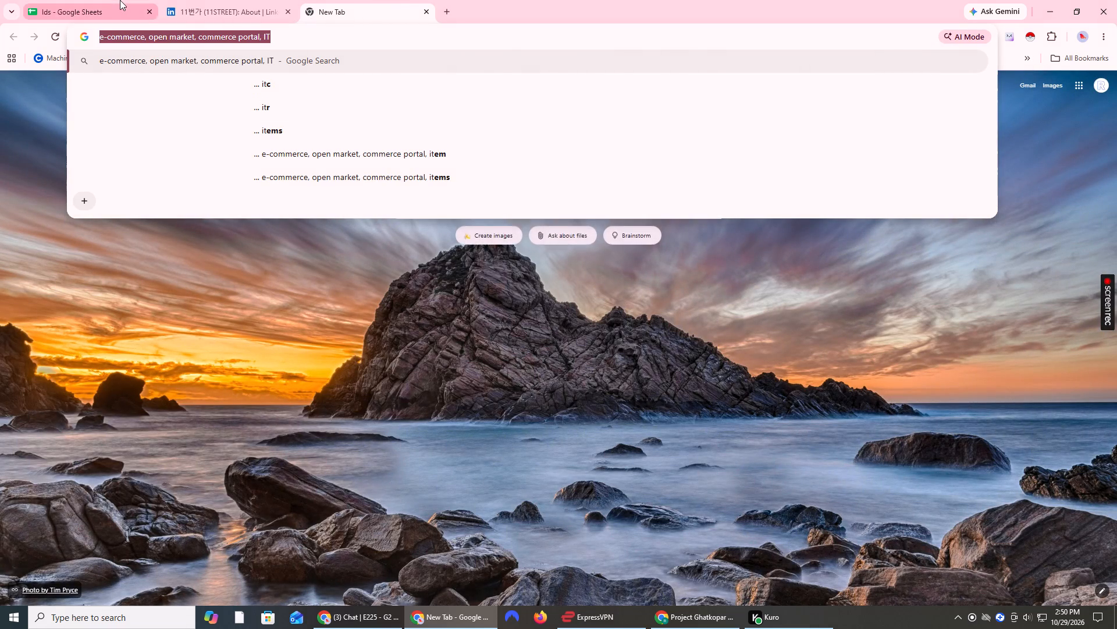
left_click(578, 330)
key("ctrl+v")
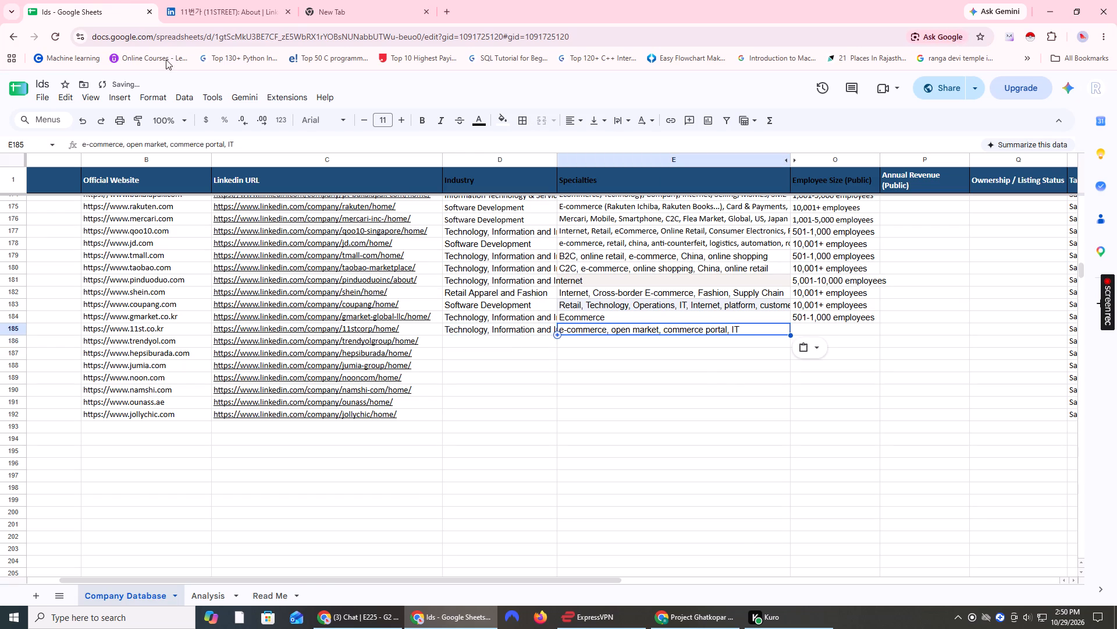
Copy 11STREET's company size, 1,001-5,000 employees, from LinkedIn into row 185's Employee Size cell.
left_click(175, 0)
triple_click(332, 412)
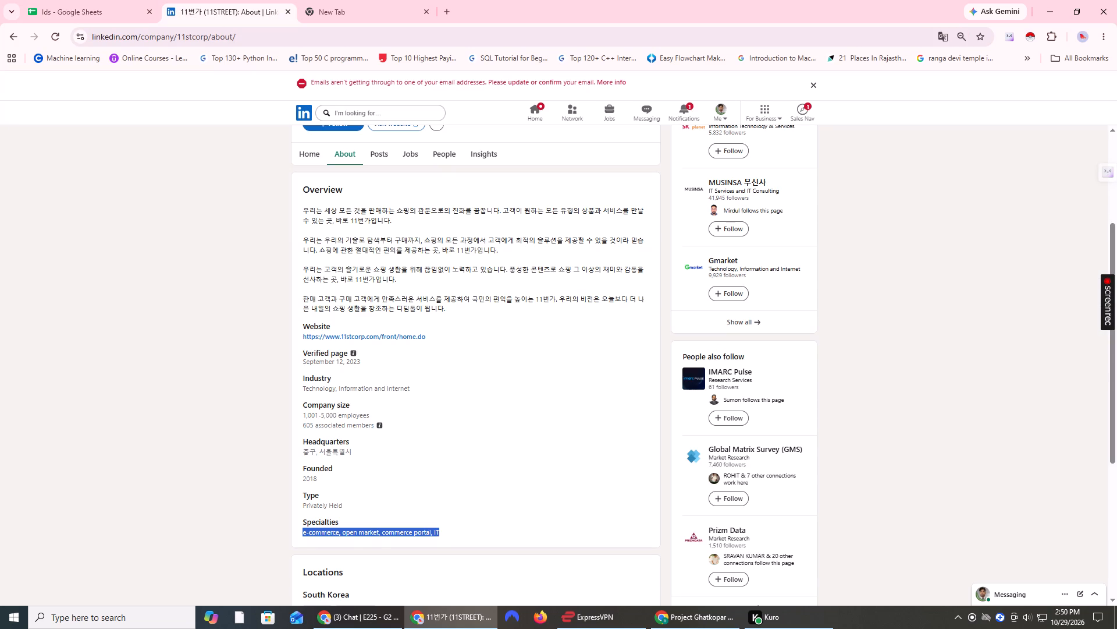
key("ctrl+c")
left_click(95, 0)
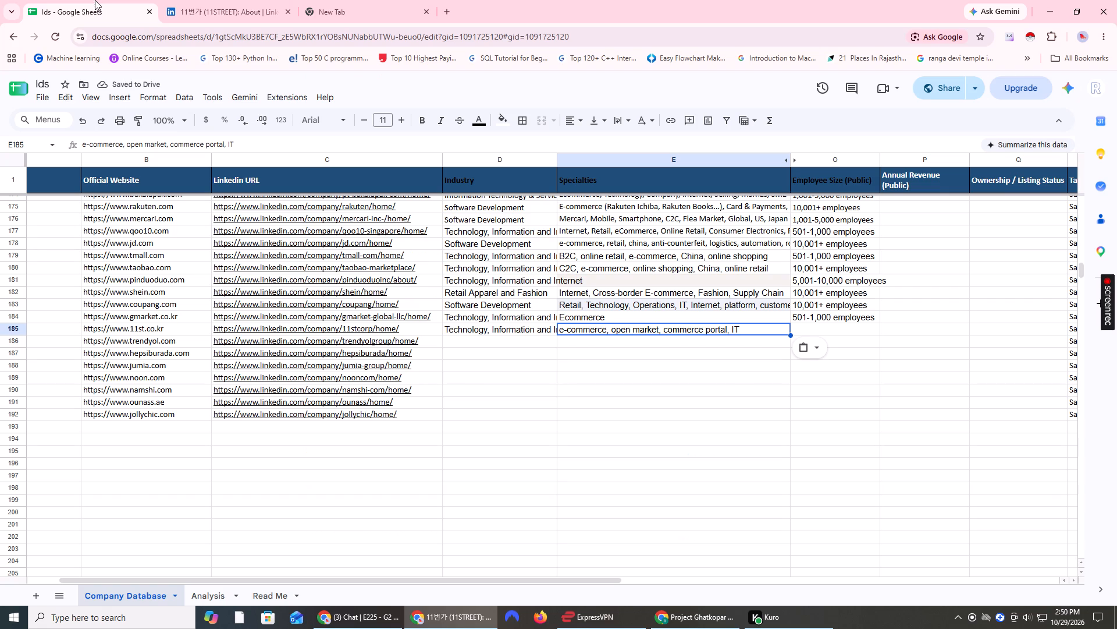
left_click(826, 332)
key("ctrl+v")
left_click(615, 355)
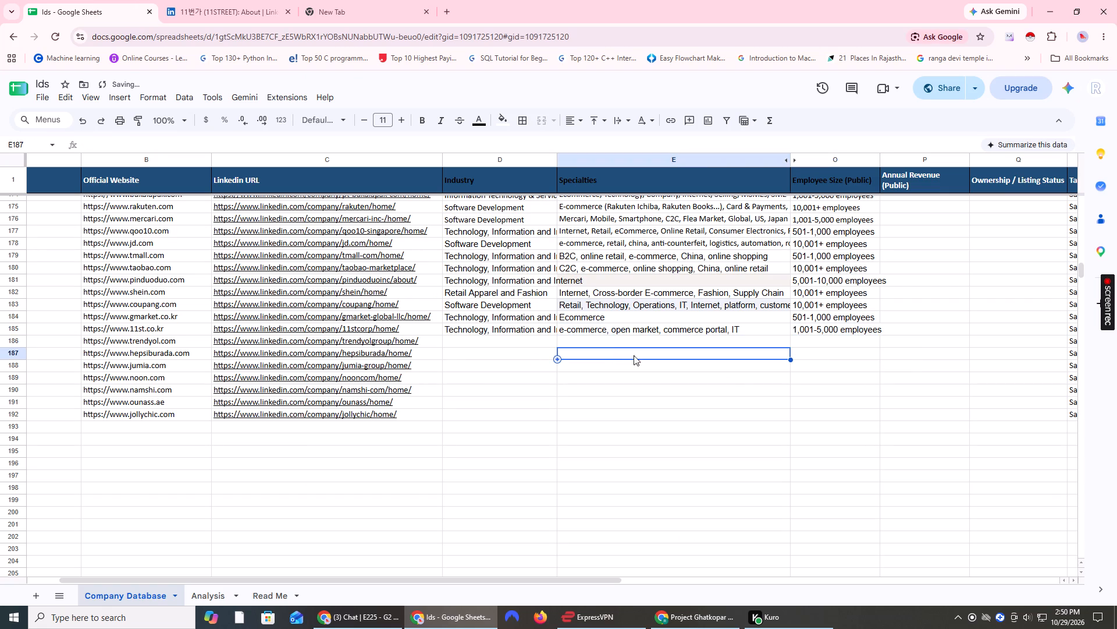
Replace the open 11STREET page with Trendyol Group's LinkedIn page from the link in row 186, and follow Trendyol Group.
left_click(393, 340)
left_click(308, 365)
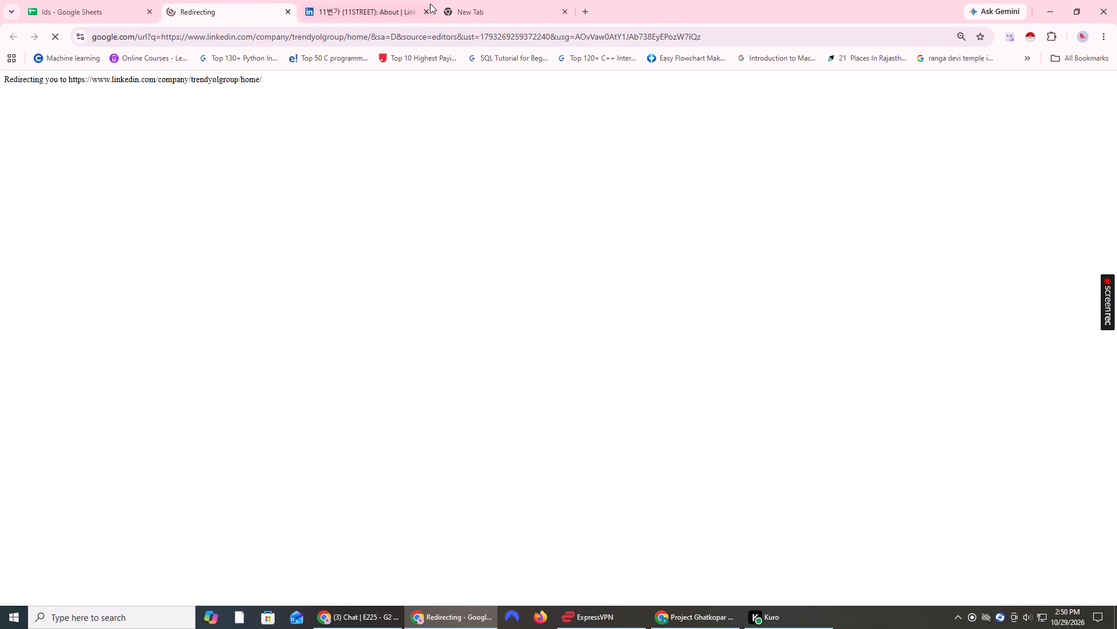
left_click(431, 14)
left_click(426, 12)
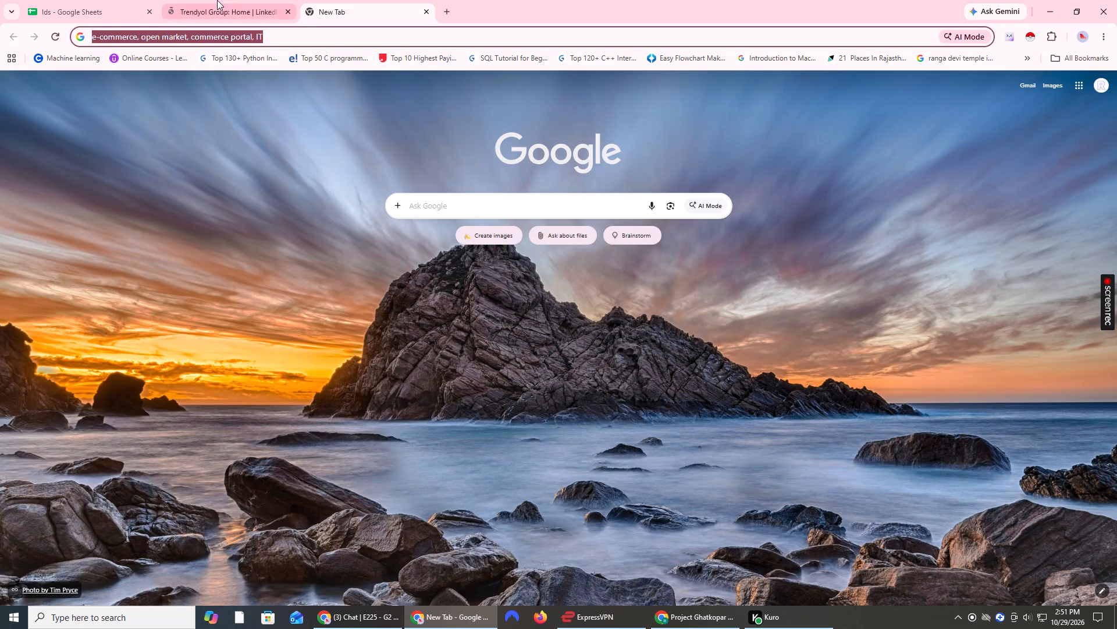
left_click(217, 0)
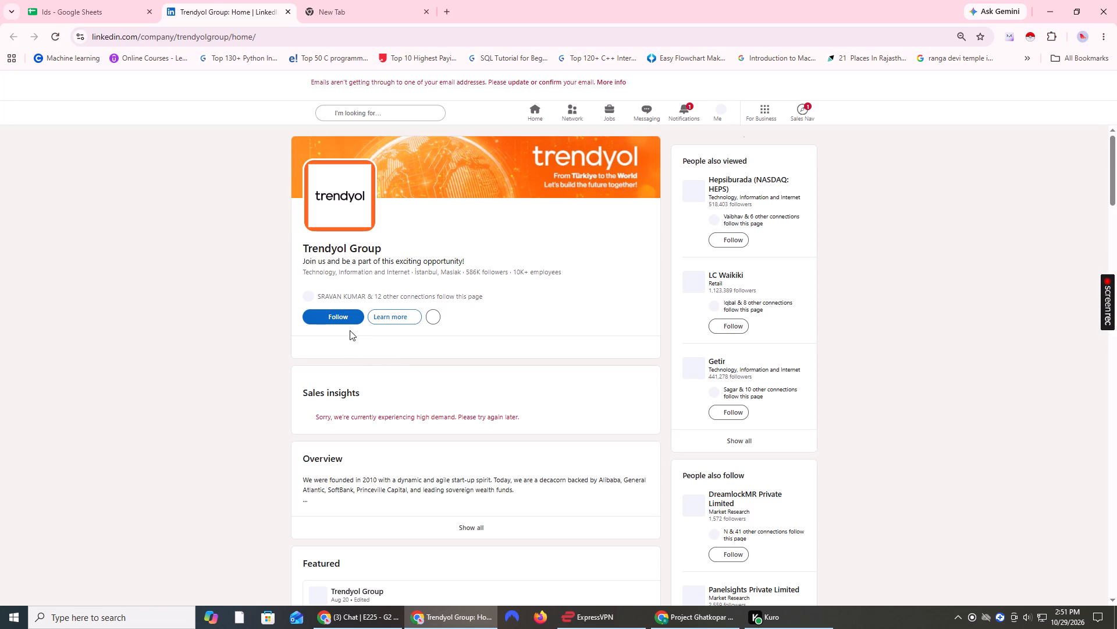
left_click(335, 318)
left_click(335, 313)
Copy Trendyol Group's industry, Technology, Information and Internet, from its LinkedIn About details into row 186's Industry cell.
left_click(340, 341)
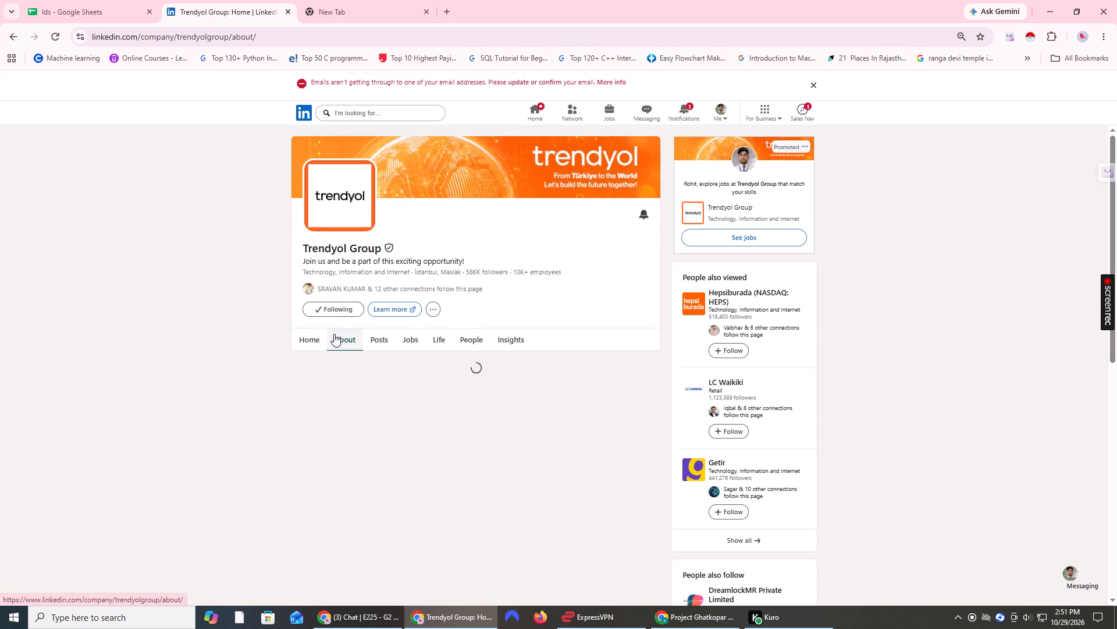
scroll(334, 334, "down", 4)
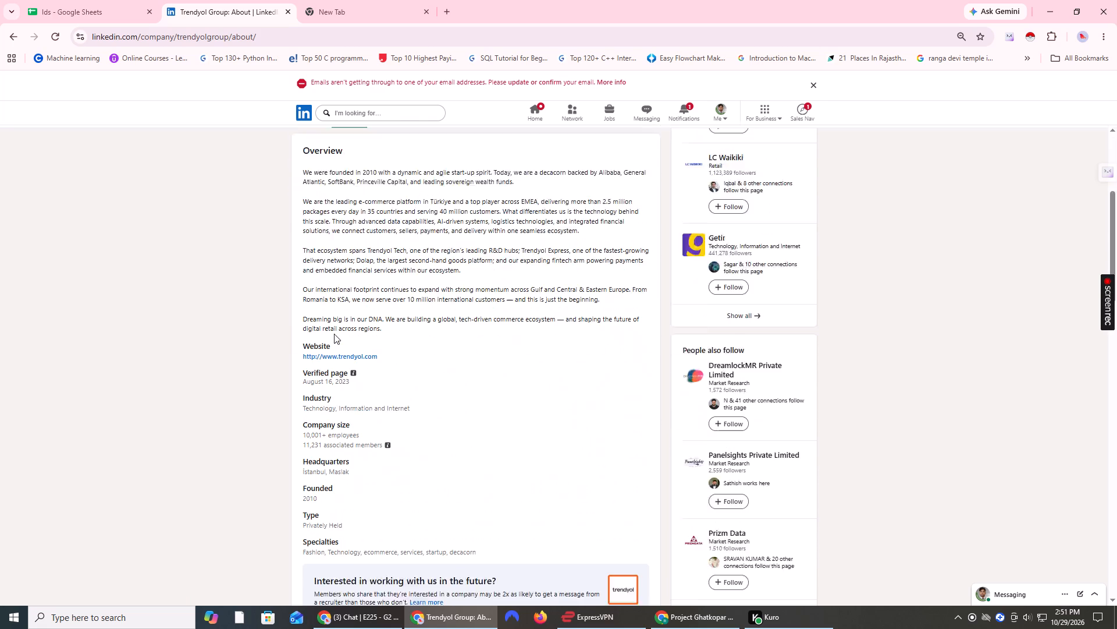
scroll(334, 334, "down", 2)
triple_click(335, 281)
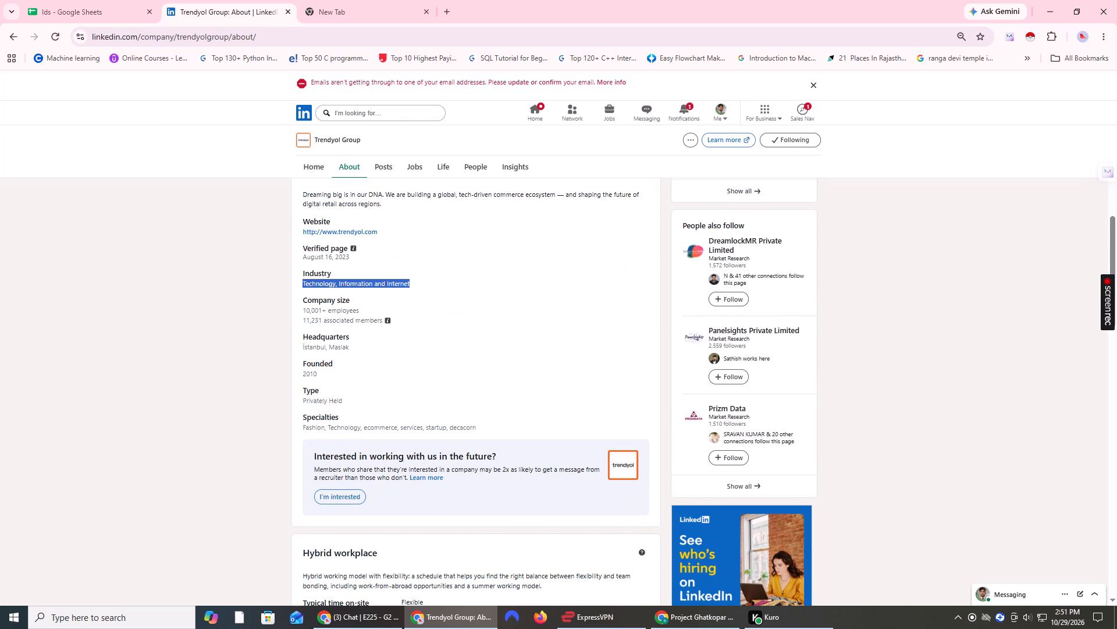
key("ctrl+c")
left_click(145, 0)
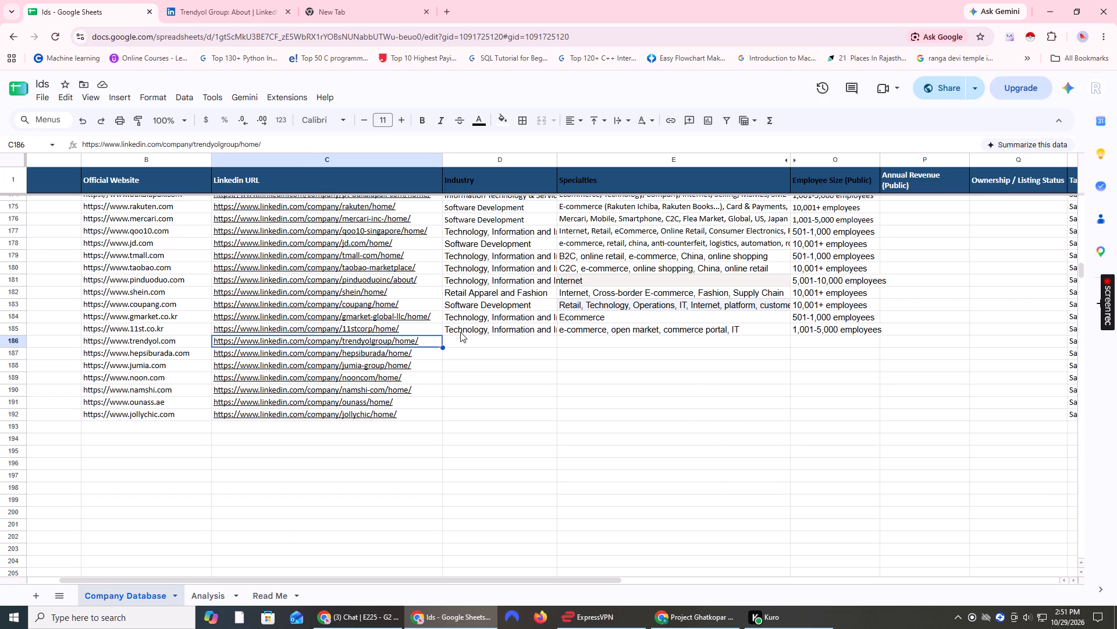
left_click(461, 340)
key("ctrl+v")
Copy Trendyol Group's company size, 10,001+ employees, from LinkedIn into row 186's Employee Size cell.
left_click(261, 0)
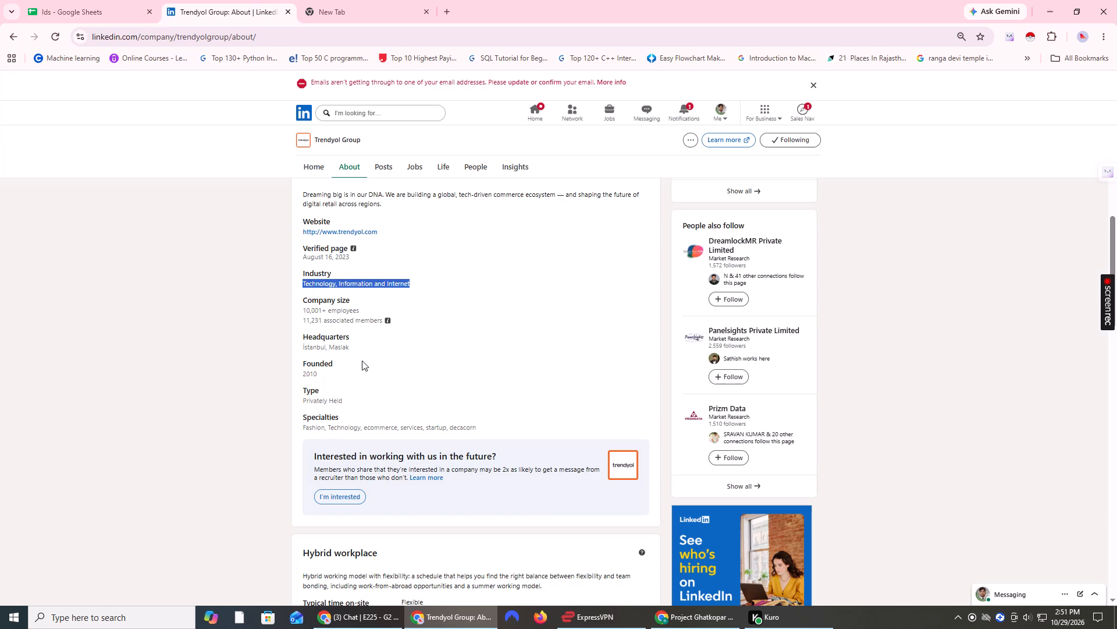
triple_click(332, 314)
key("ctrl+c")
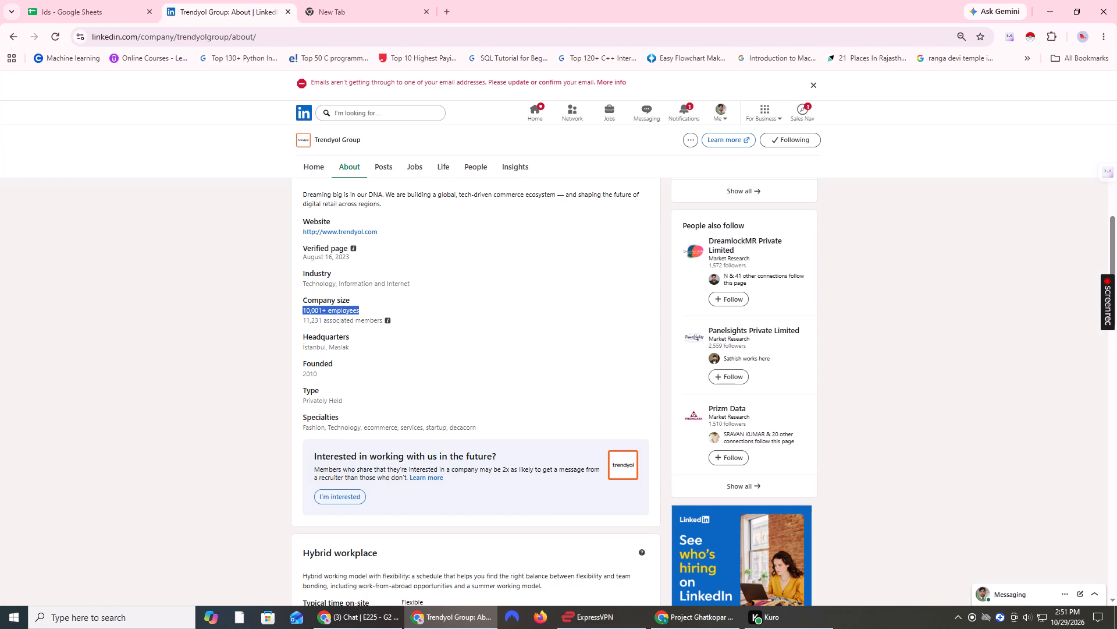
left_click(93, 0)
left_click(802, 346)
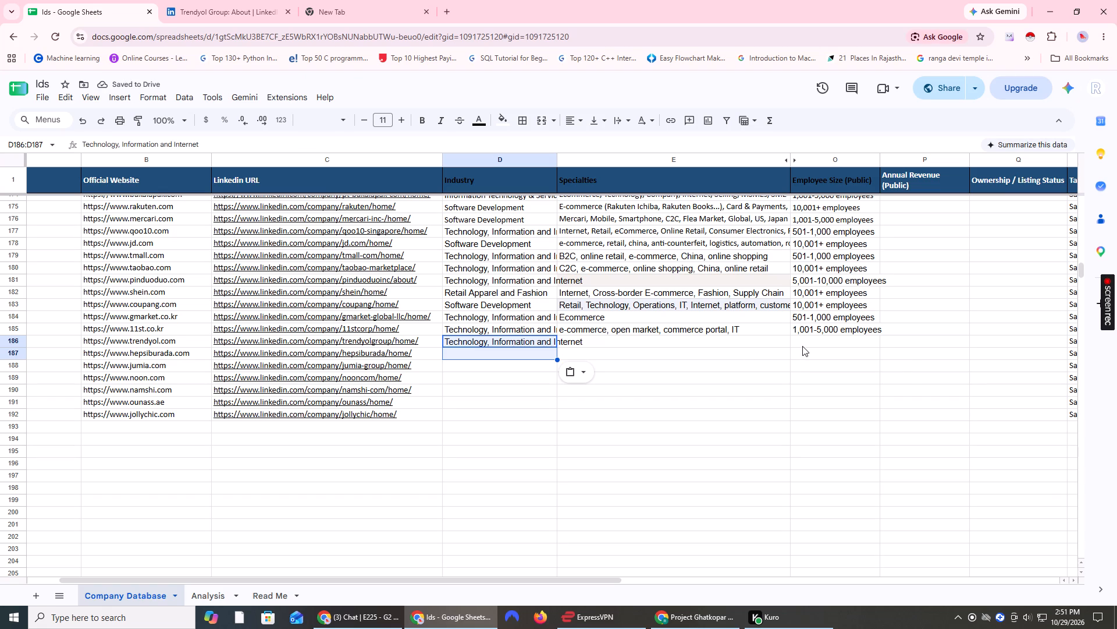
key("ctrl+v")
Copy Trendyol Group's specialties, Fashion, Technology, ecommerce, services, startup, decacorn, from LinkedIn into row 186's Specialties cell.
left_click(220, 0)
triple_click(422, 426)
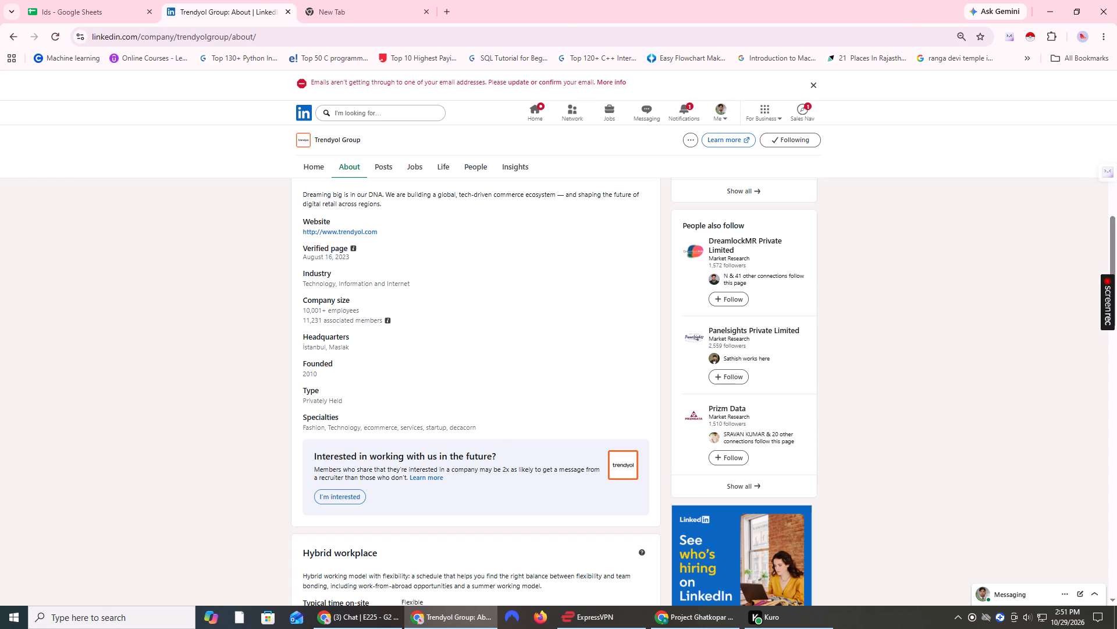
key("ctrl+c")
left_click(71, 0)
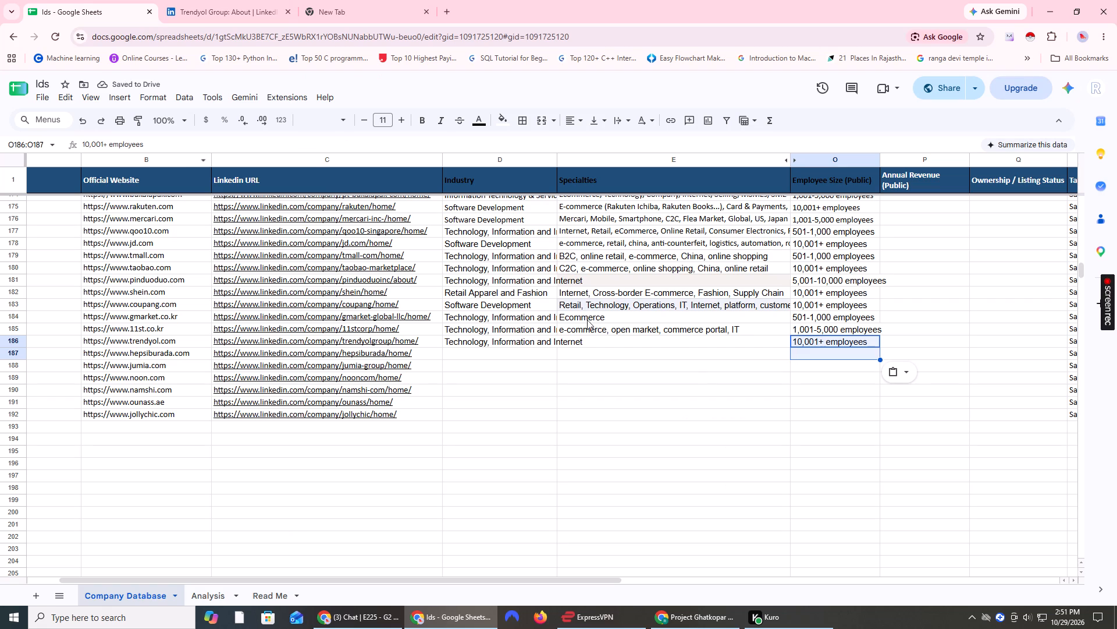
left_click(588, 344)
key("ctrl+v")
left_click(519, 361)
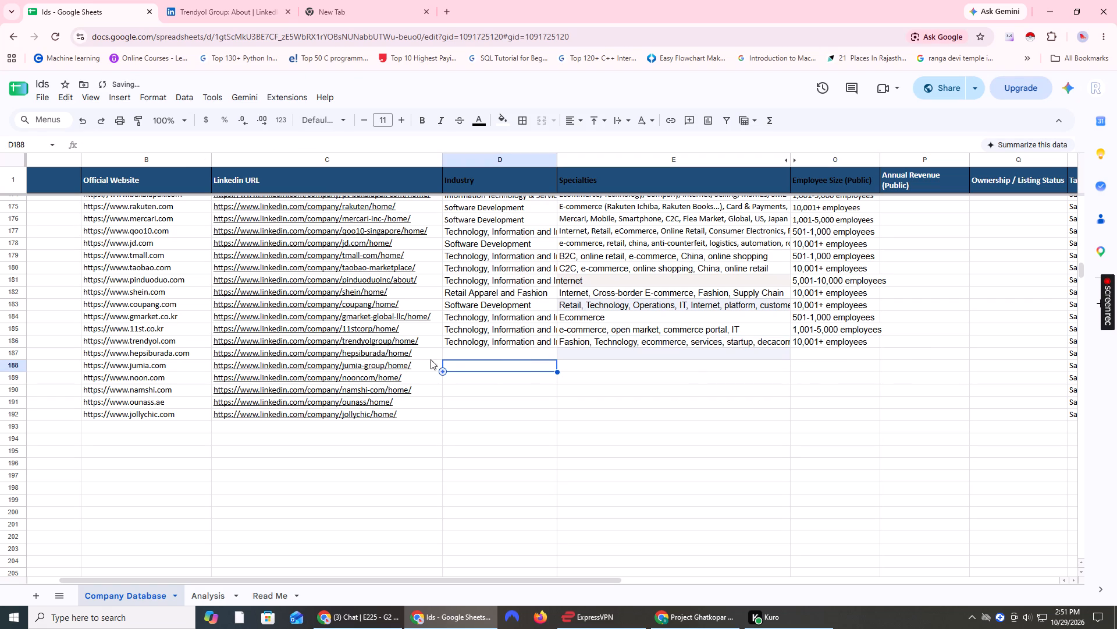
Replace the open Trendyol page with Hepsiburada's LinkedIn page from the link in row 187, and follow Hepsiburada.
left_click(412, 352)
left_click(309, 370)
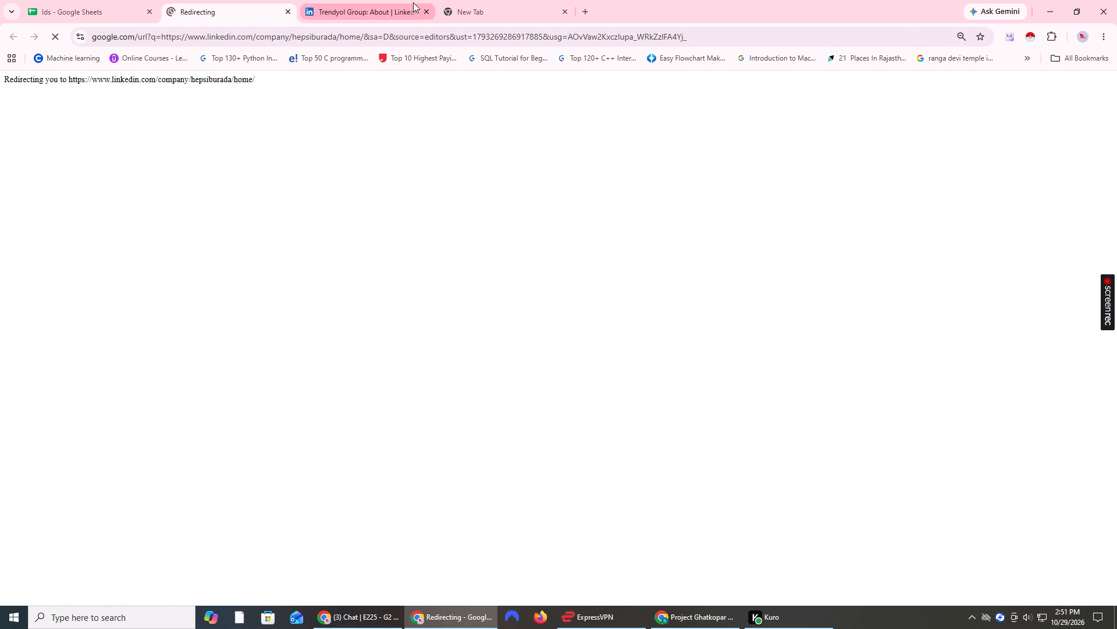
left_click(424, 12)
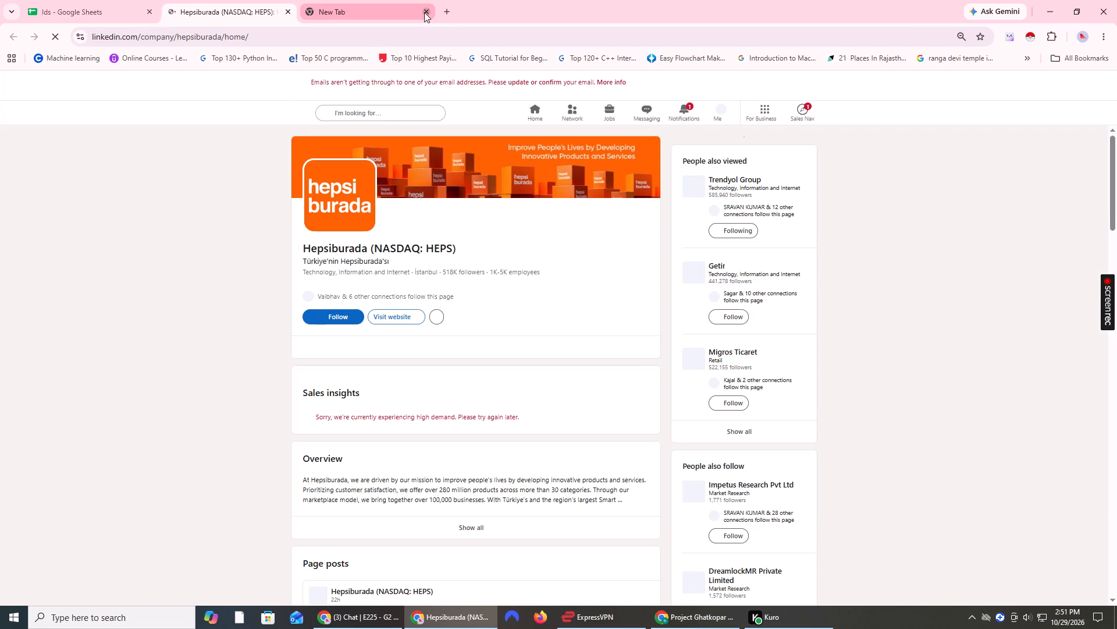
left_click(337, 318)
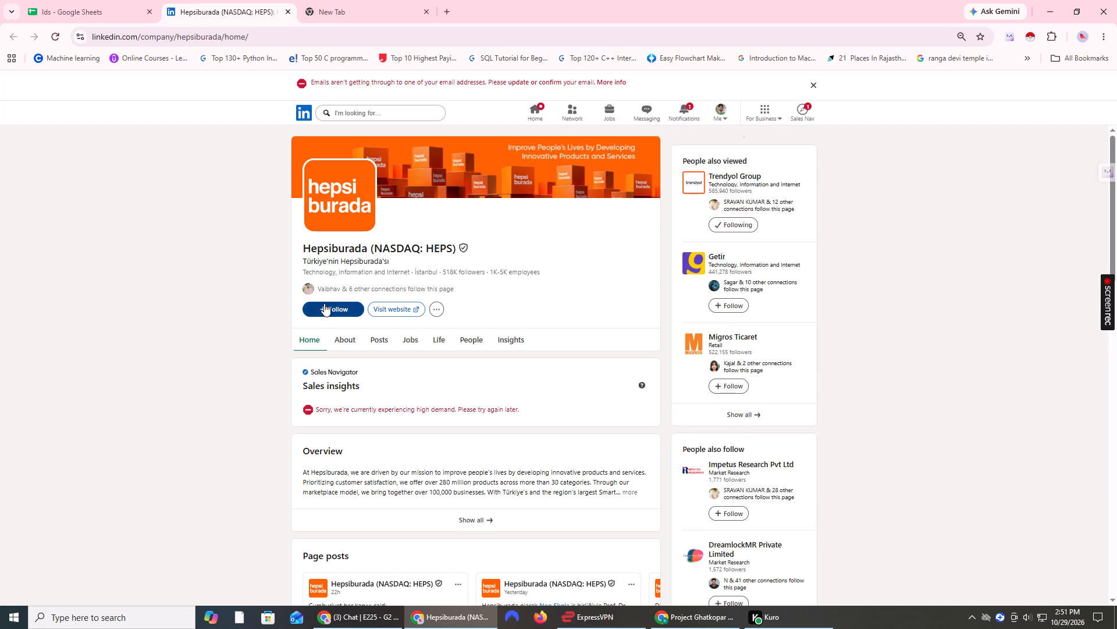
left_click(324, 303)
Copy Hepsiburada's industry, Technology, Information and Internet, from its LinkedIn About details into row 187's Industry cell.
left_click(347, 338)
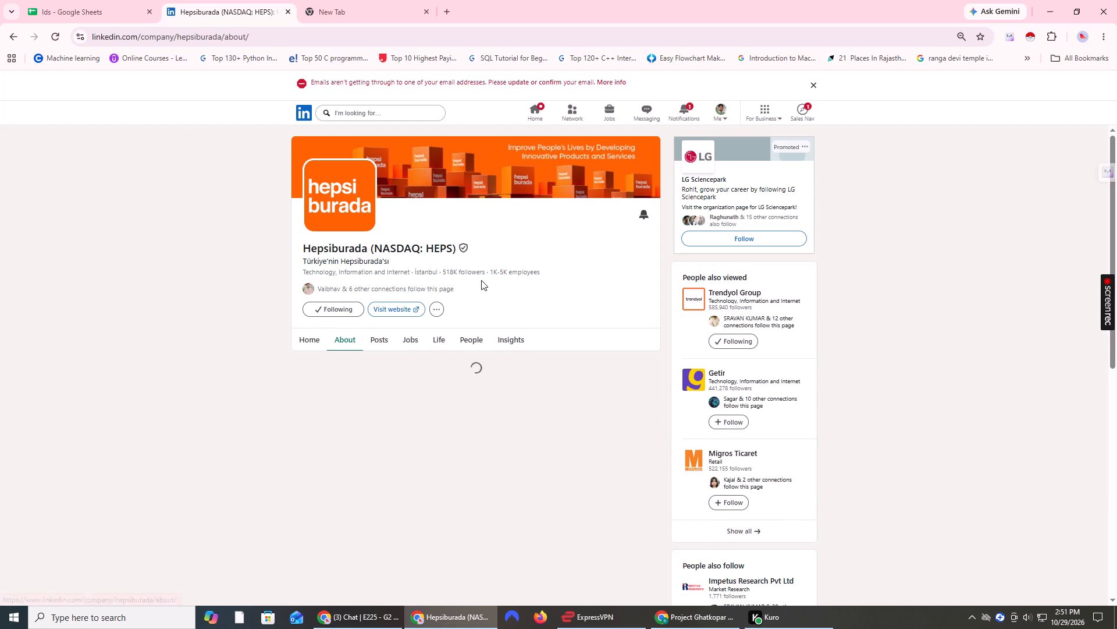
scroll(481, 280, "down", 4)
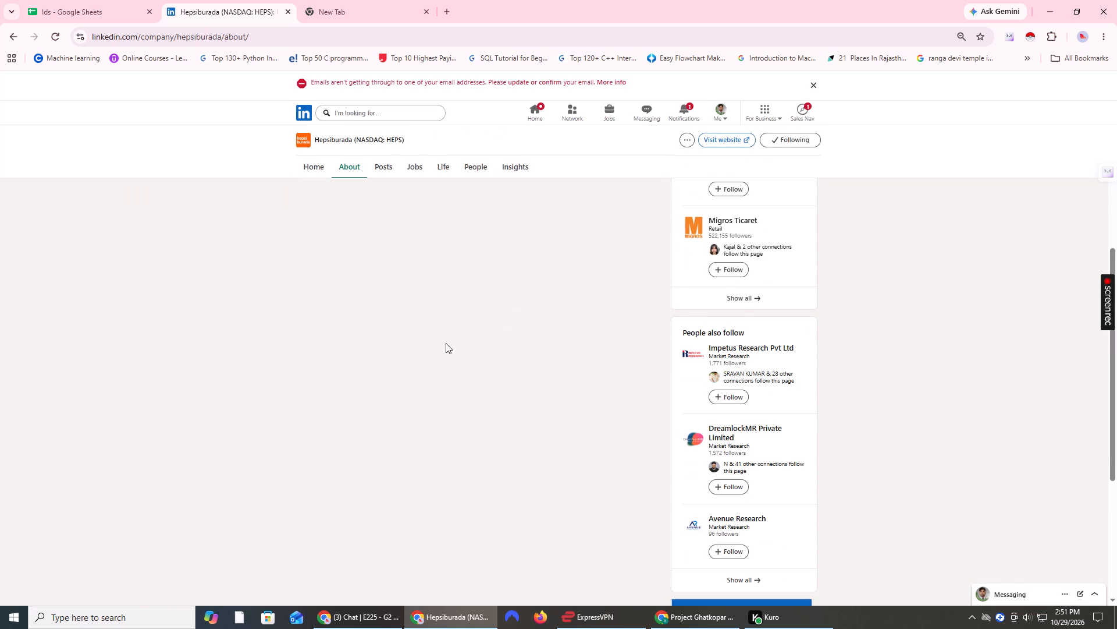
scroll(424, 327, "down", 2)
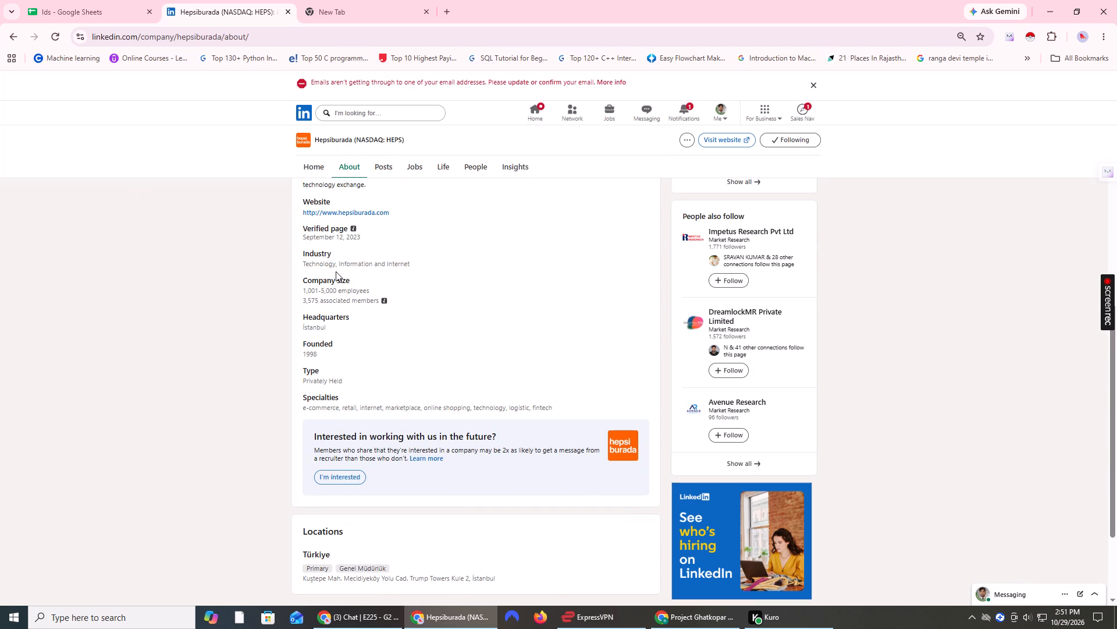
triple_click(336, 265)
key("ctrl+c")
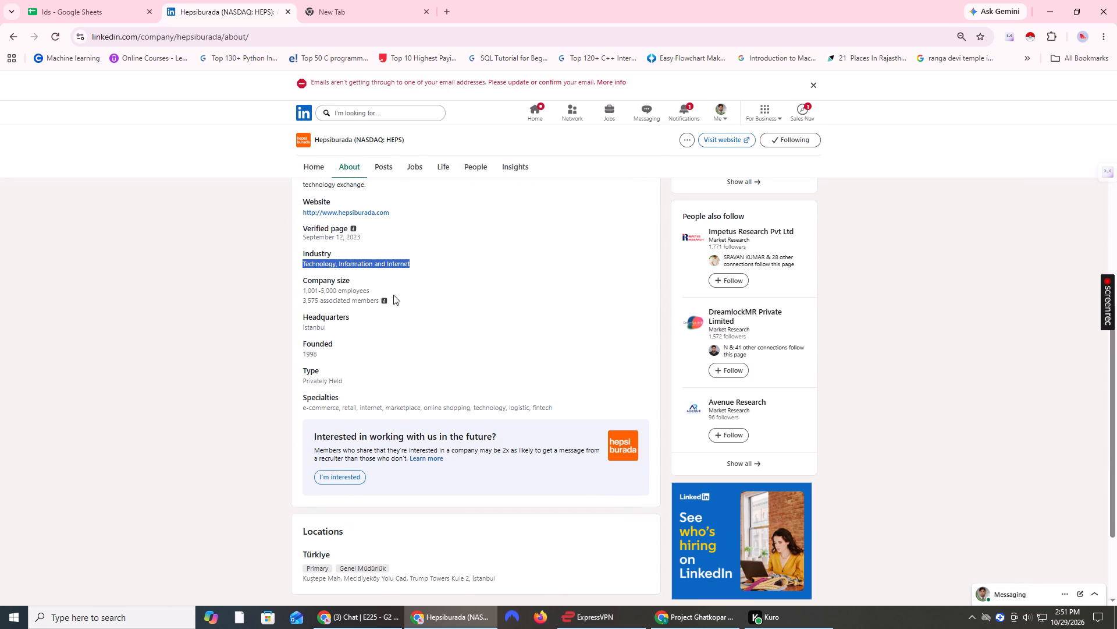
left_click(88, 0)
left_click(456, 358)
key("ctrl+v")
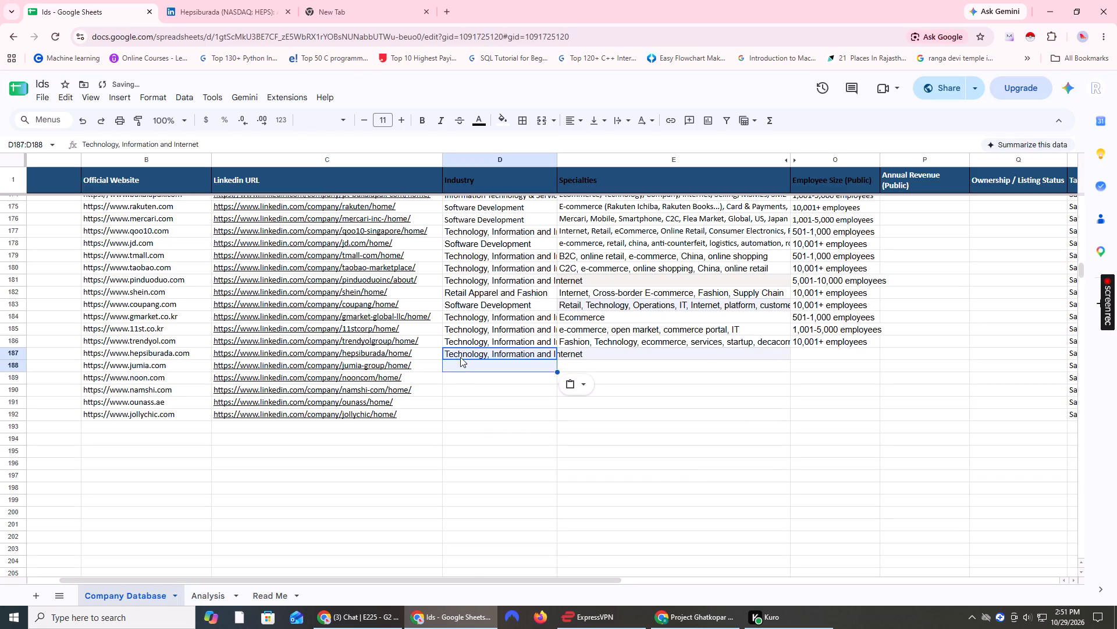
Copy Hepsiburada's company size, 1,001-5,000 employees, from LinkedIn into row 187's Employee Size cell.
left_click(178, 0)
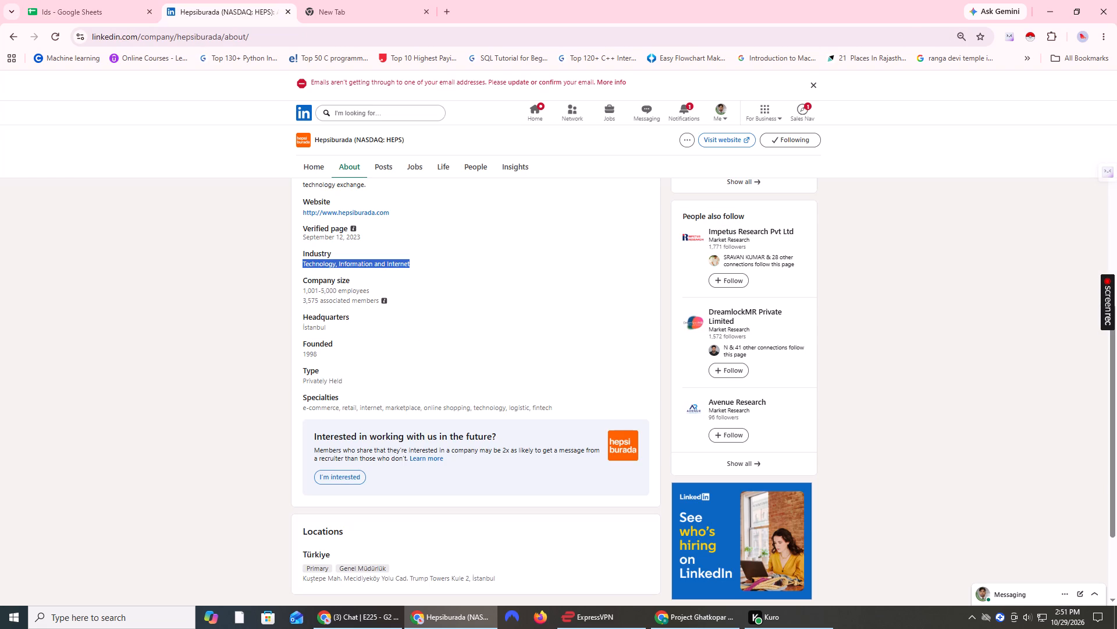
triple_click(323, 287)
key("ctrl+c")
left_click(80, 0)
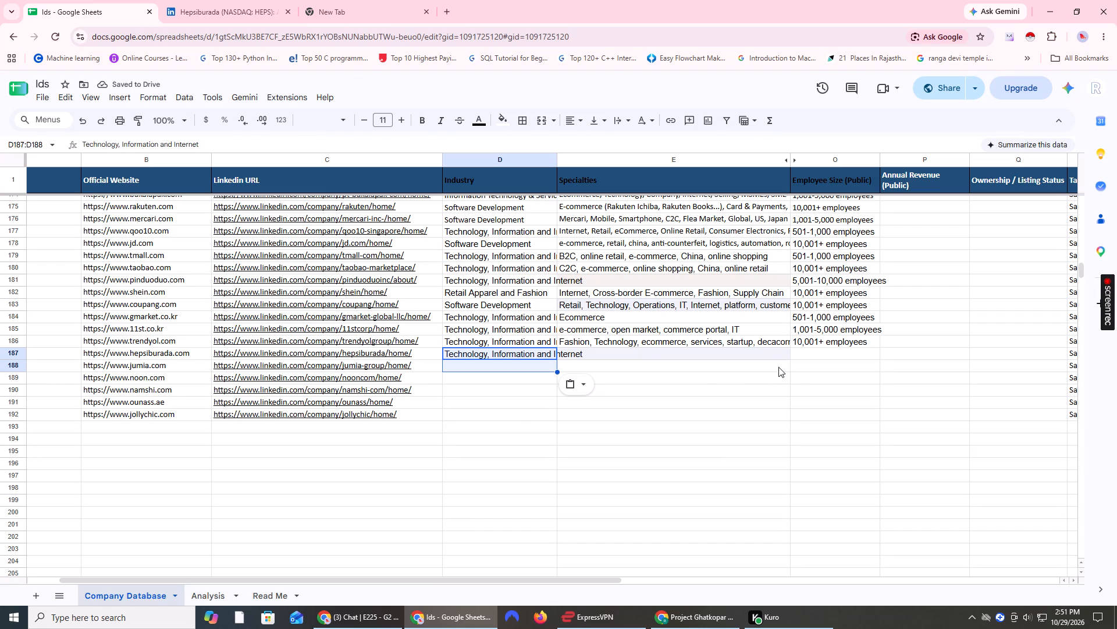
left_click(807, 357)
key("ctrl+v")
Copy Hepsiburada's specialties, e-commerce, retail, internet, marketplace, online shopping, technology, logistic, fintech, from LinkedIn into row 187's Specialties cell.
left_click(200, 0)
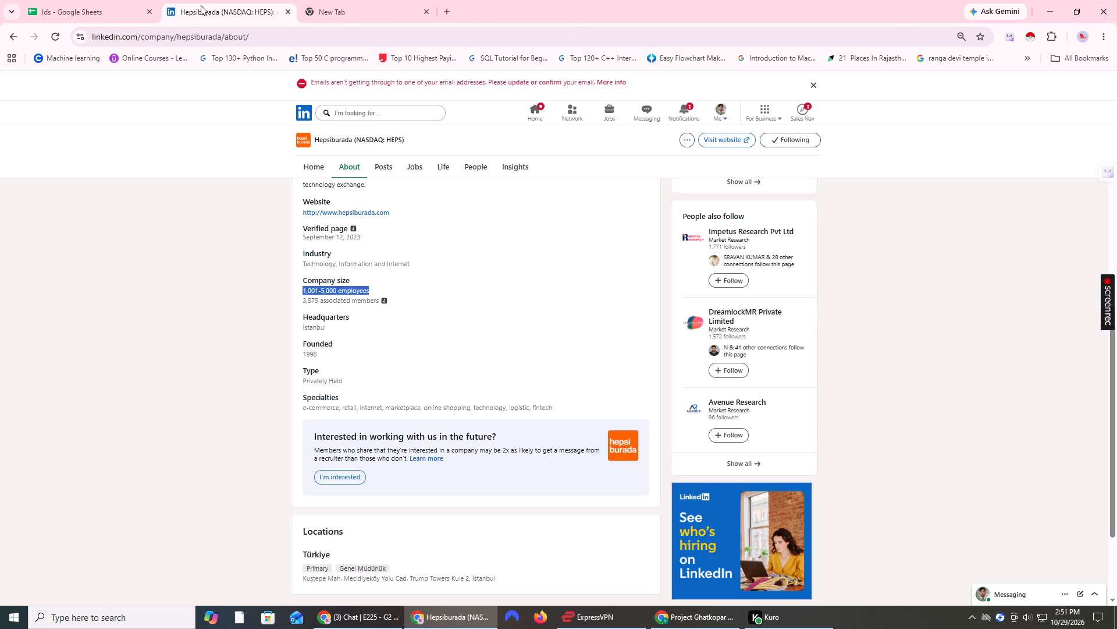
triple_click(412, 404)
key("ctrl+c")
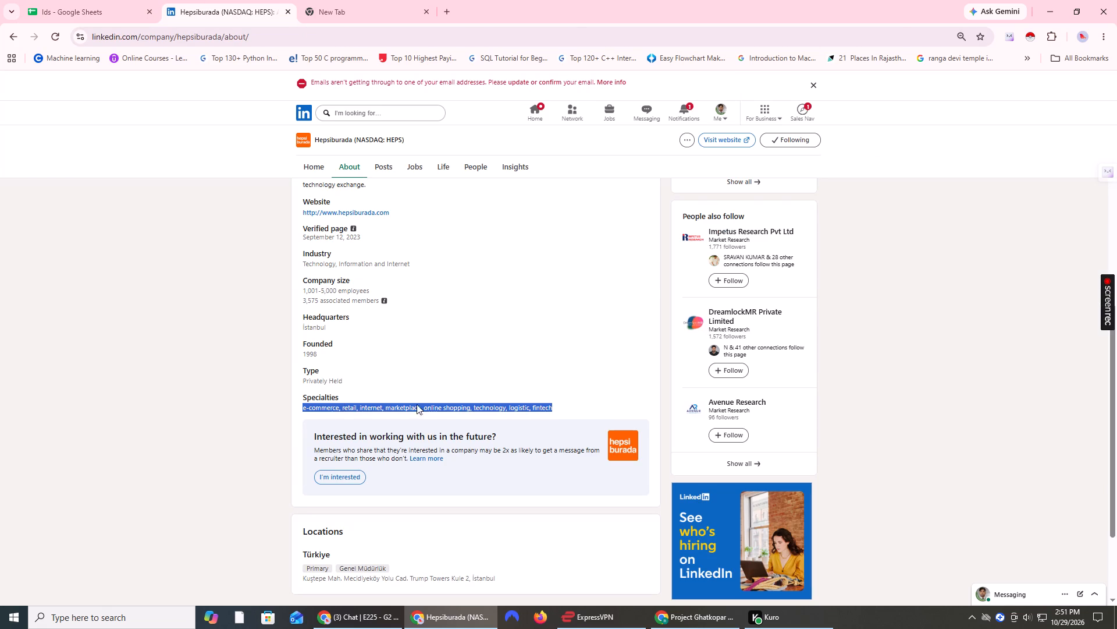
left_click(85, 0)
left_click(581, 357)
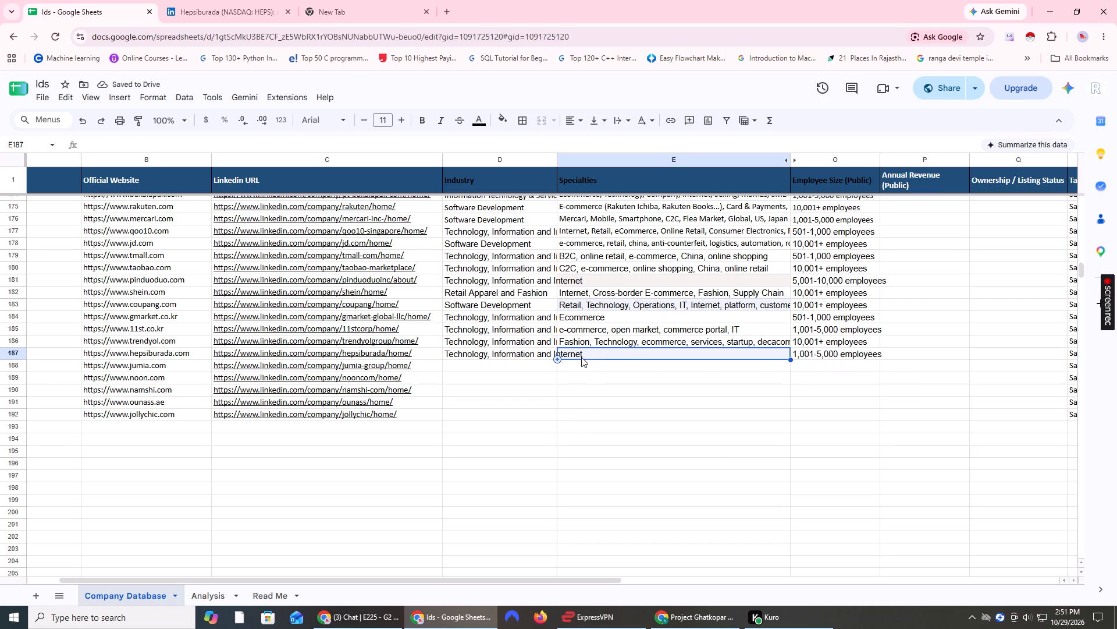
key("ctrl+v")
left_click(483, 378)
Replace the open Hepsiburada page with Jumia Group's LinkedIn About page, reached from the link in row 188, and follow Jumia Group.
left_click(404, 368)
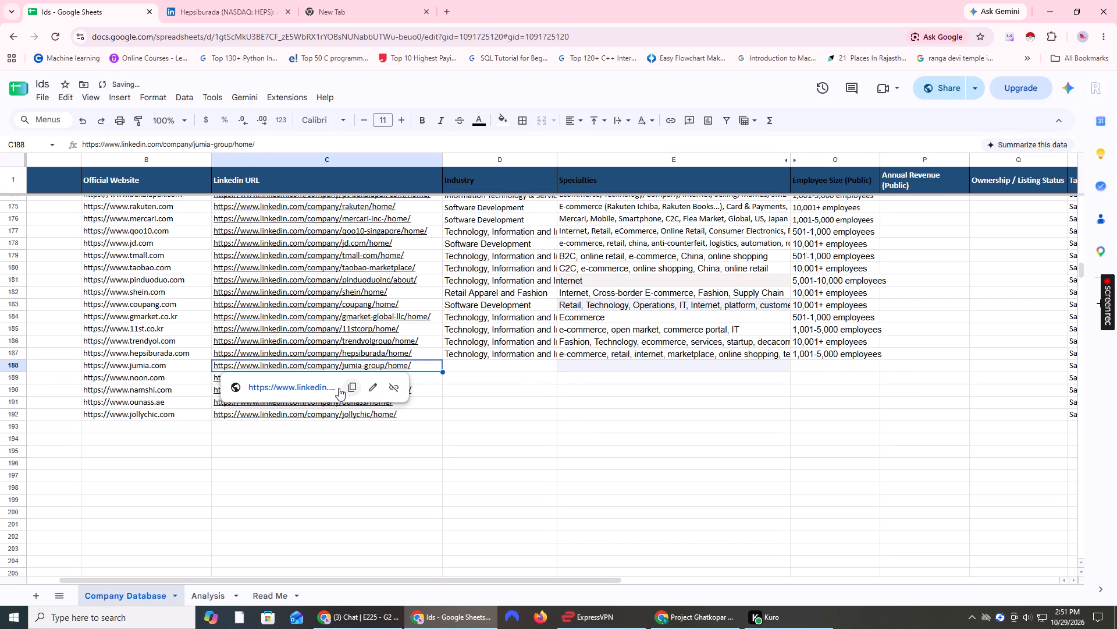
left_click(329, 387)
left_click(427, 14)
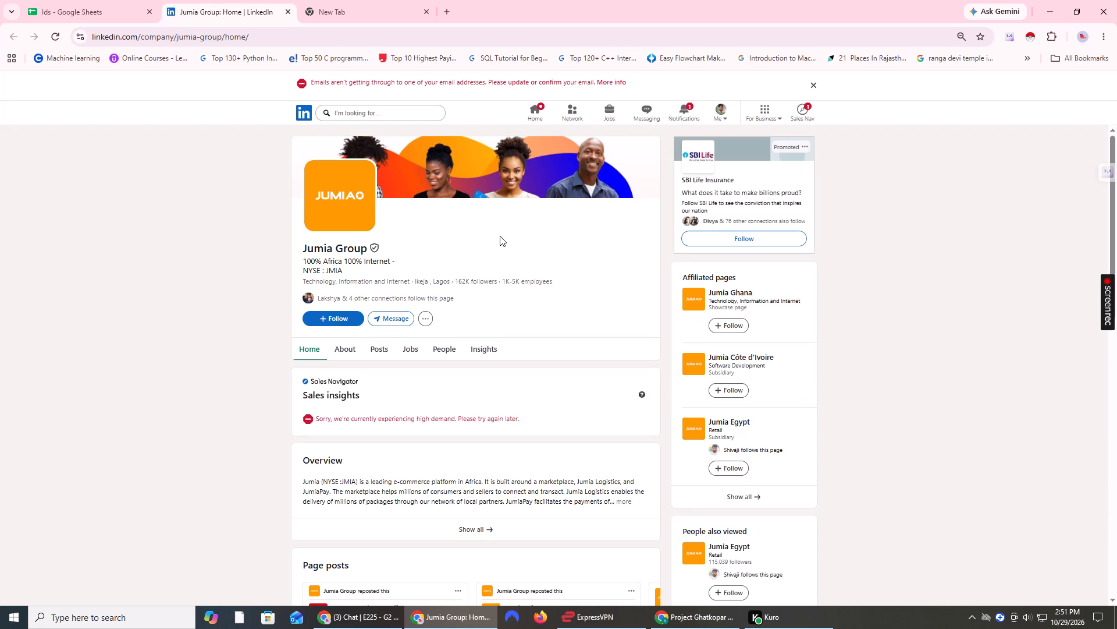
left_click(347, 341)
left_click(339, 317)
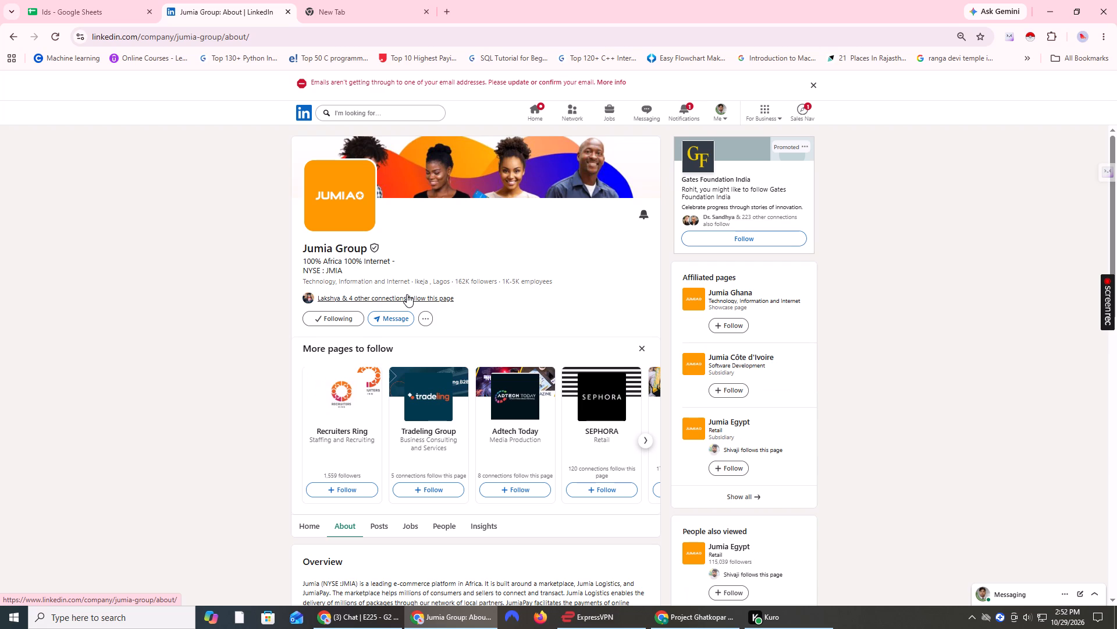
Copy Jumia Group's industry, Technology, Information and Internet, from its LinkedIn About details into row 188's Industry cell.
scroll(407, 294, "down", 2)
scroll(427, 471, "down", 6)
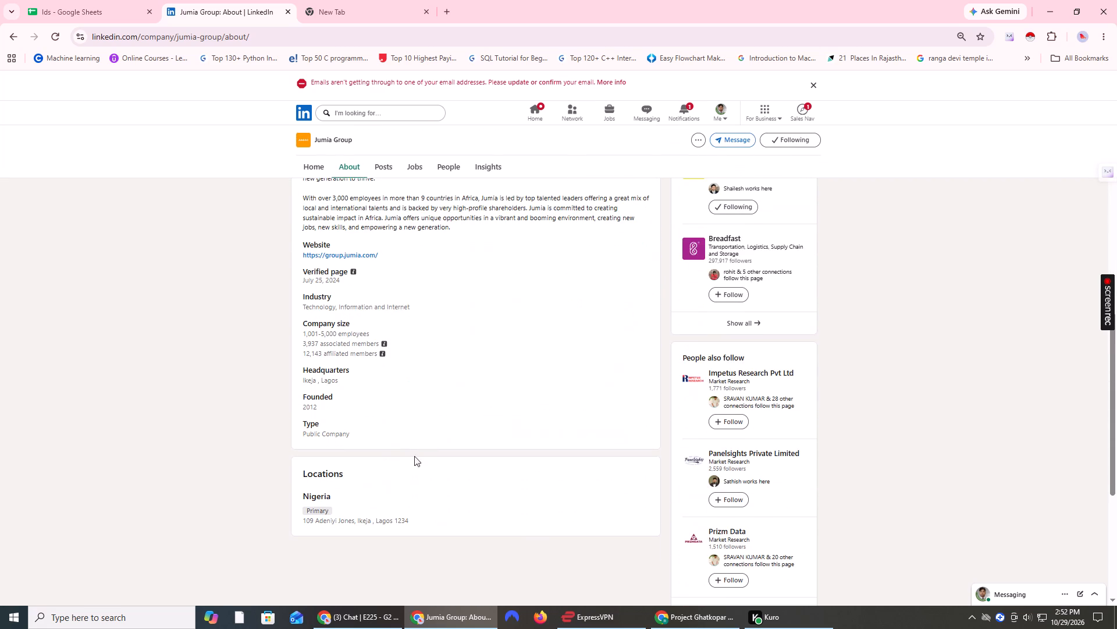
triple_click(353, 304)
key("ctrl+c")
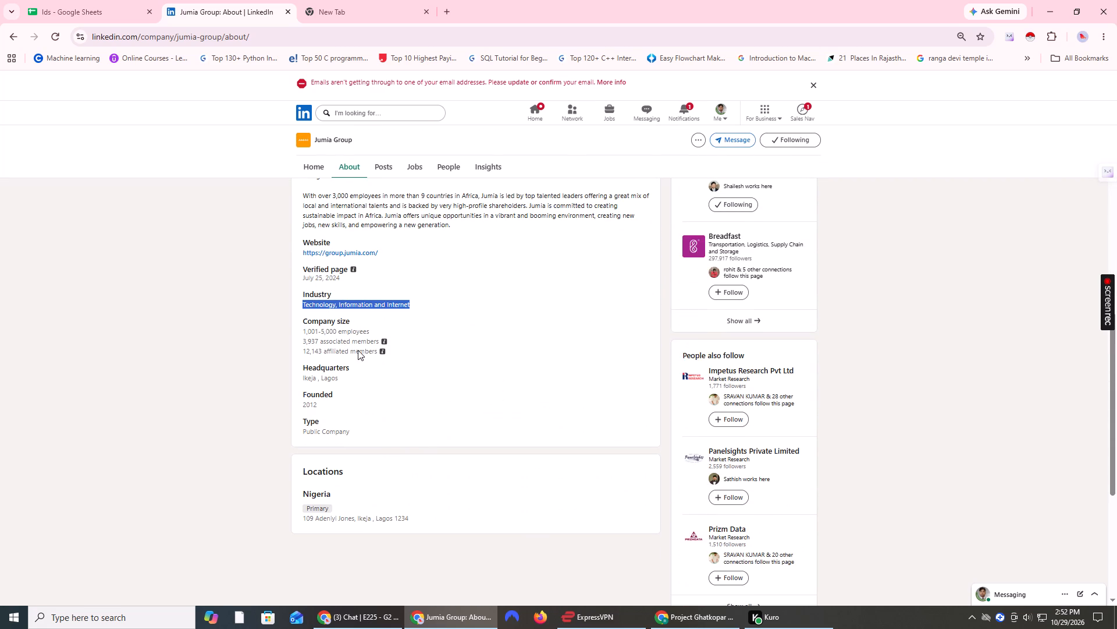
left_click(130, 0)
left_click(475, 367)
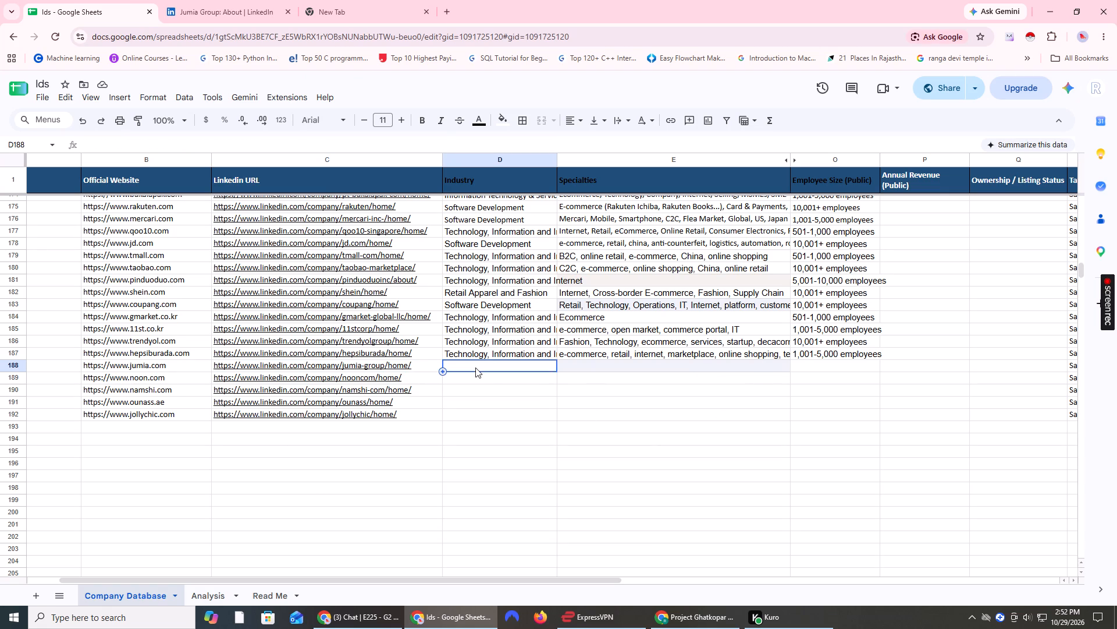
key("ctrl+v")
Copy Jumia Group's company size, 1,001-5,000 employees, from LinkedIn into row 188's Employee Size cell.
left_click(267, 0)
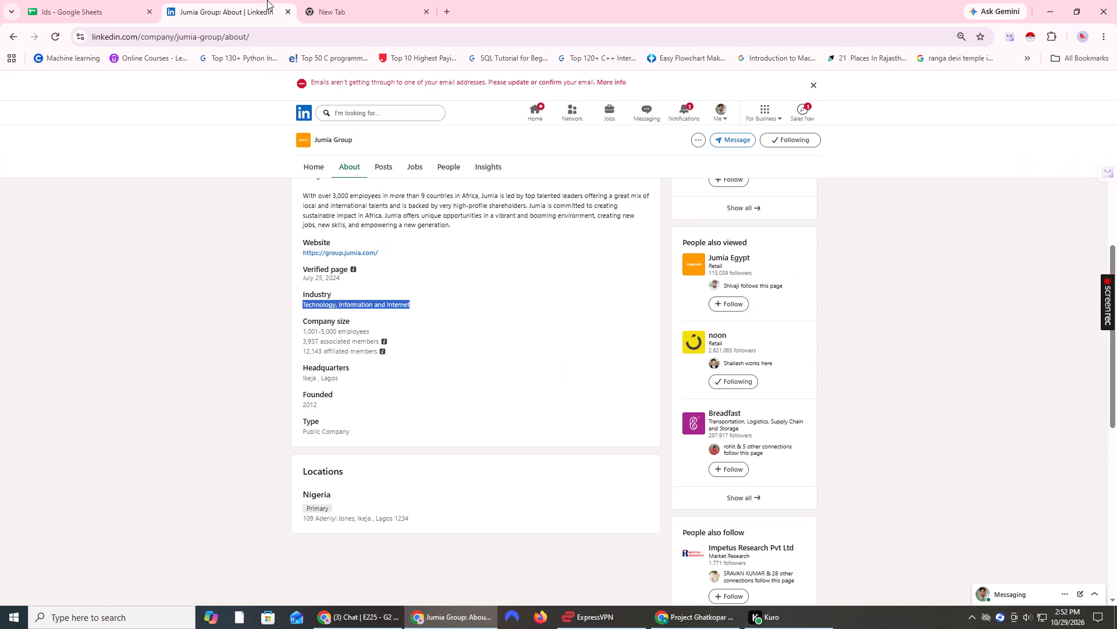
triple_click(332, 332)
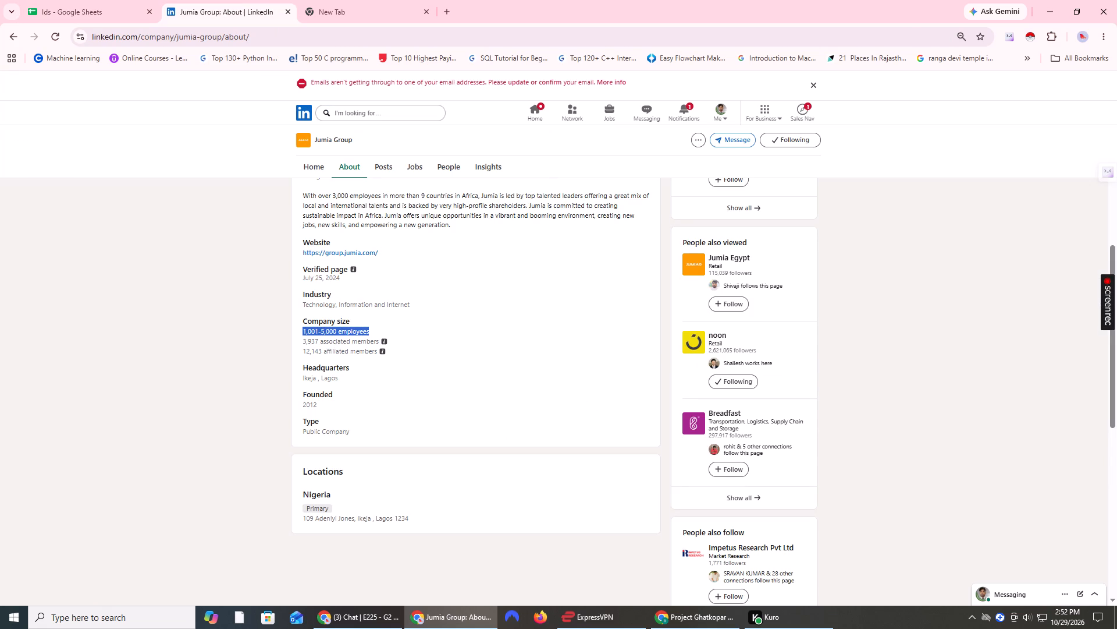
key("ctrl+c")
left_click(121, 0)
left_click(816, 364)
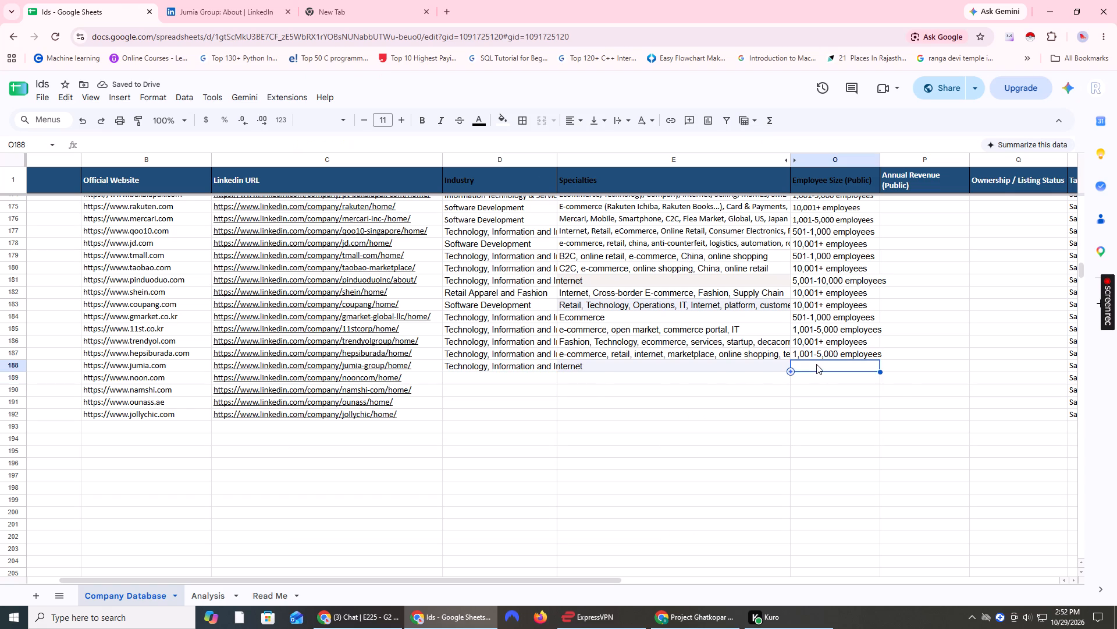
key("ctrl+v")
Replace the open Jumia page with noon's LinkedIn About page, reached from the link in row 189, closing the spare blank tab too.
left_click(214, 2)
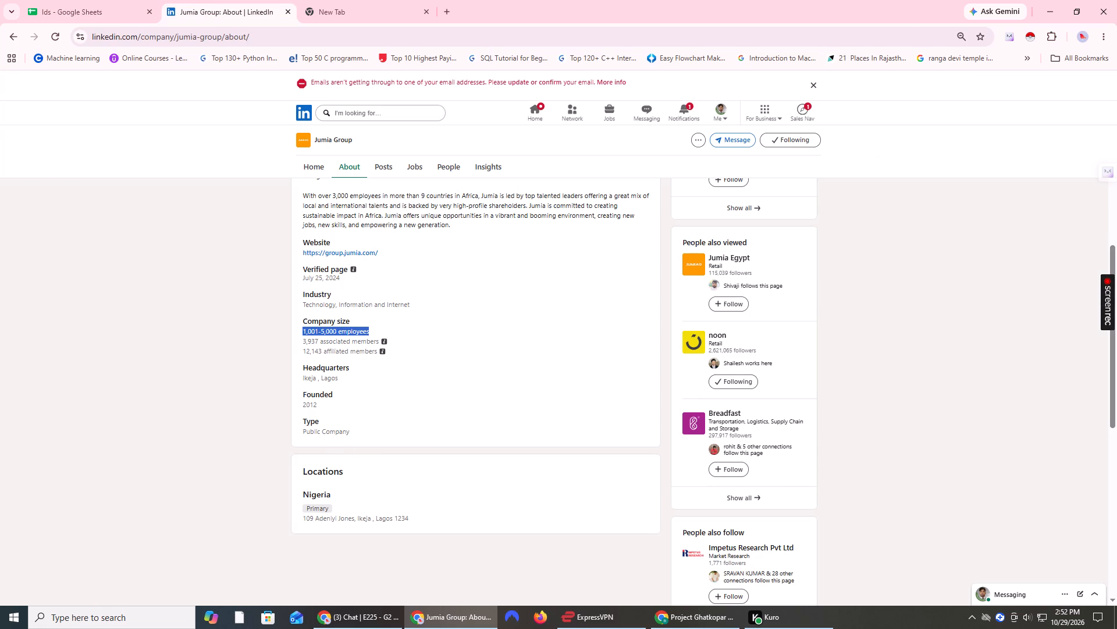
left_click(108, 0)
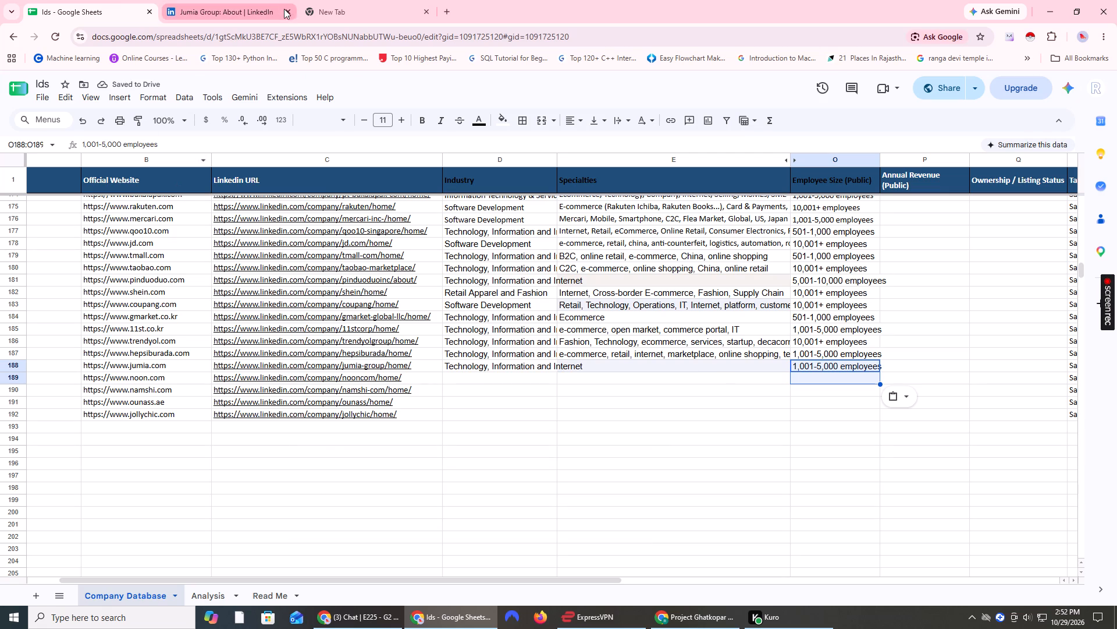
left_click(286, 13)
left_click(375, 379)
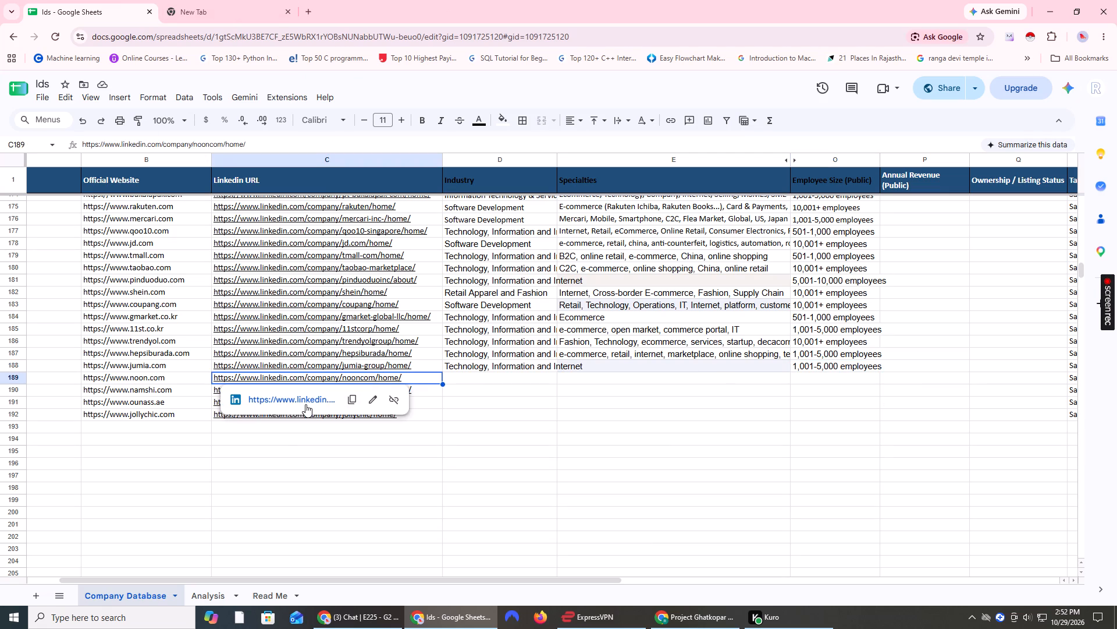
left_click(305, 404)
left_click(428, 12)
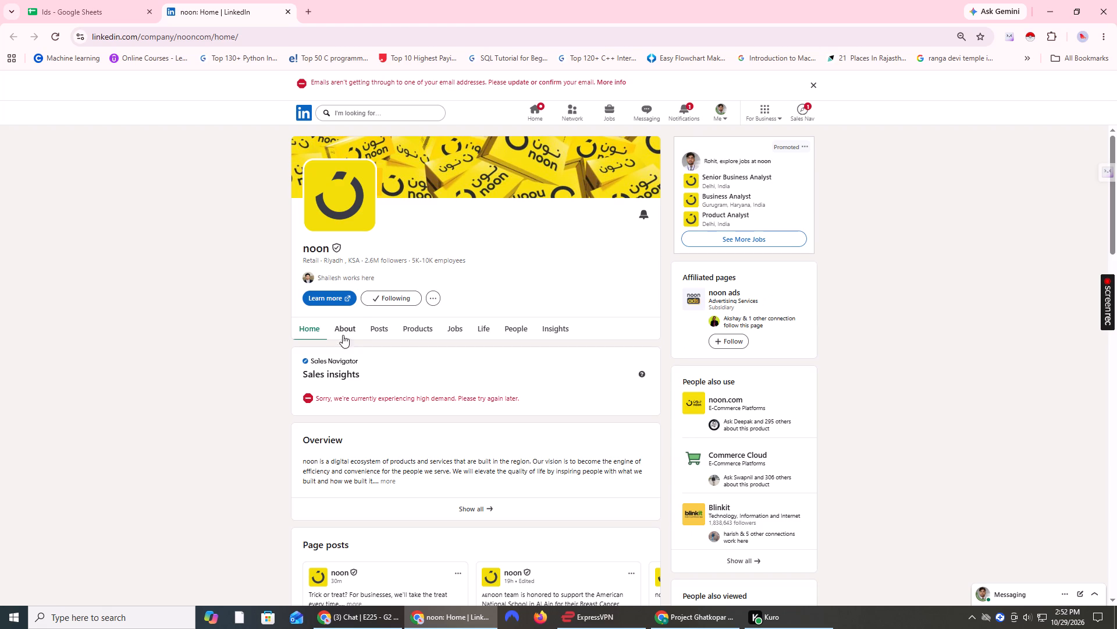
left_click(339, 324)
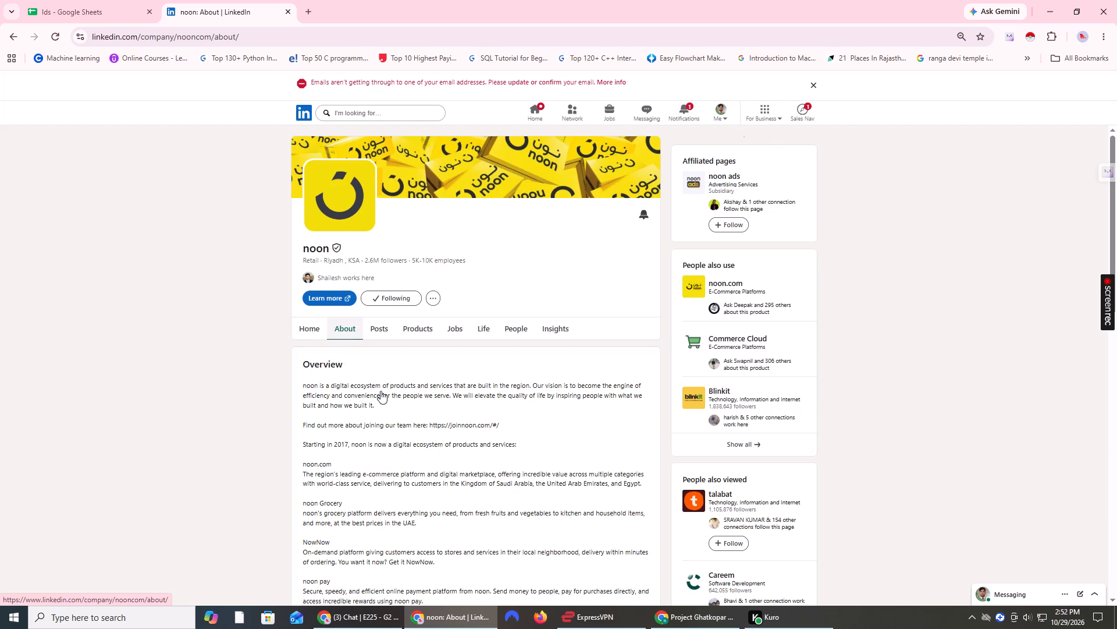
Copy noon's industry, Retail, from its LinkedIn About details into row 189's Industry cell.
scroll(403, 411, "down", 6)
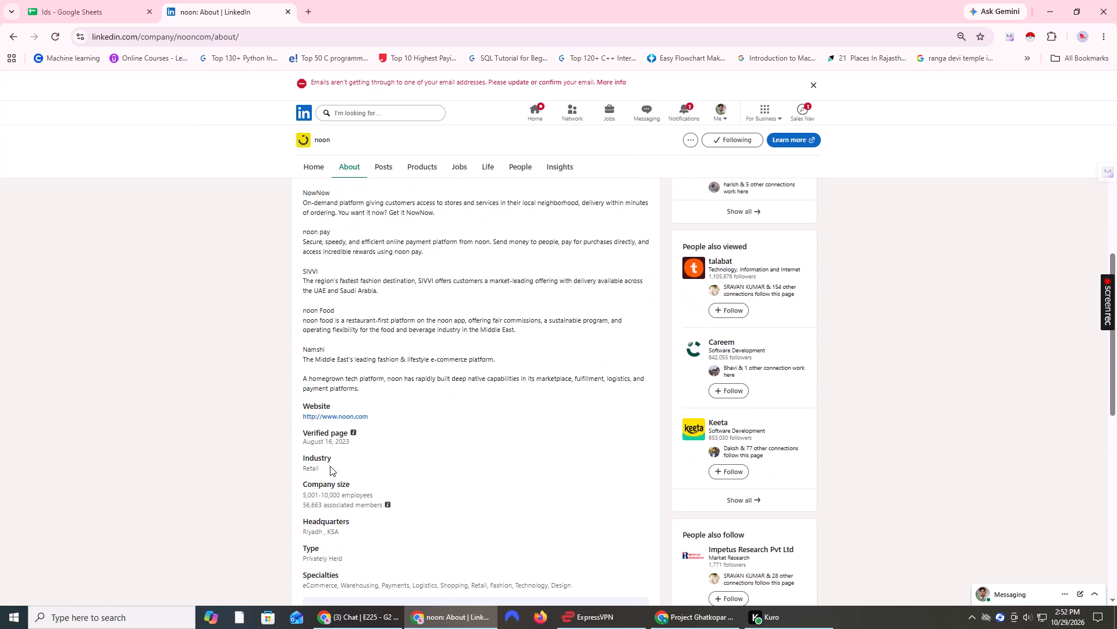
double_click(319, 466)
double_click(318, 466)
key("ctrl+c")
left_click(144, 0)
left_click(474, 381)
key("ctrl+v")
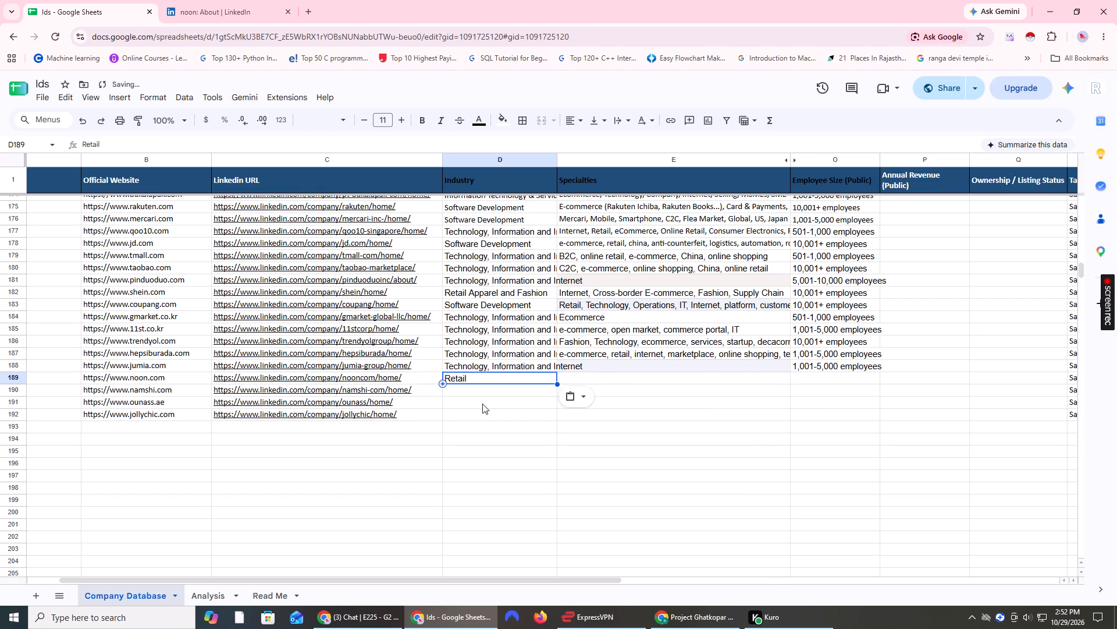
Copy noon's company size, 5,001-10,000 employees, from LinkedIn into row 189's Employee Size cell.
left_click(273, 0)
scroll(350, 370, "down", 3)
triple_click(326, 319)
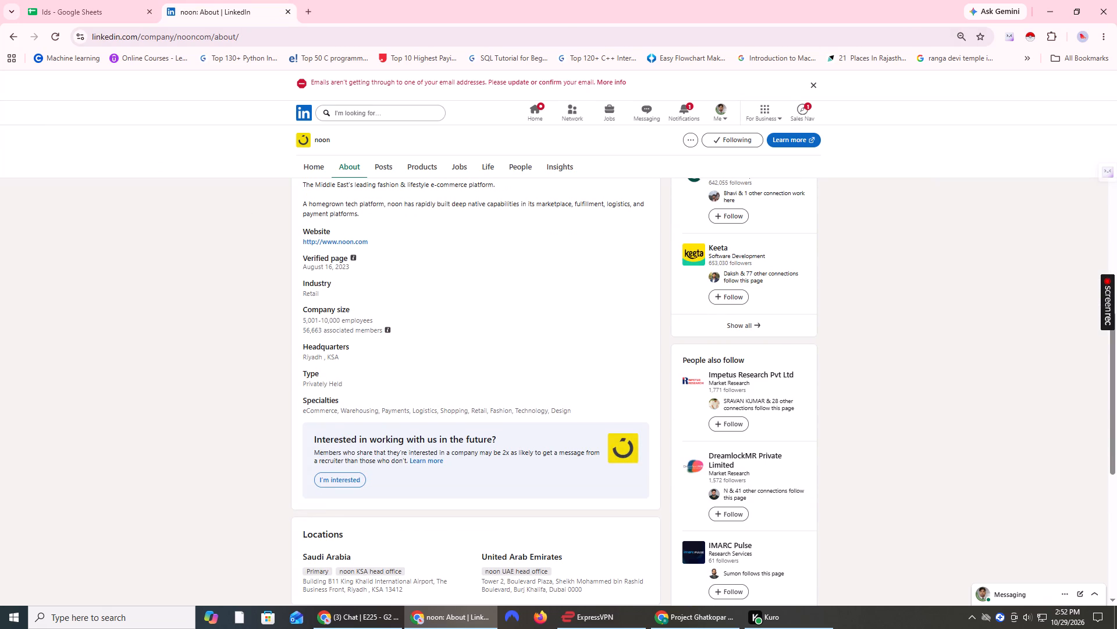
key("ctrl+c")
left_click(116, 0)
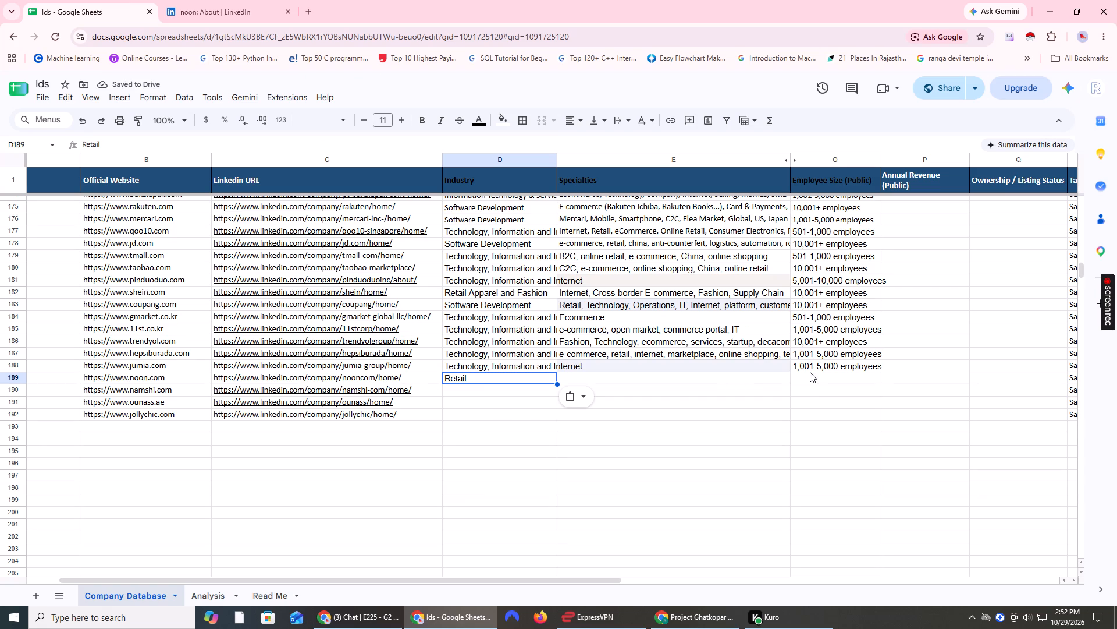
left_click(804, 379)
key("ctrl+v")
Copy noon's specialties, eCommerce, Warehousing, Payments, Logistics, Shopping, Retail, Fashion, Technology, Design, from LinkedIn into row 189's Specialties cell.
left_click(248, 0)
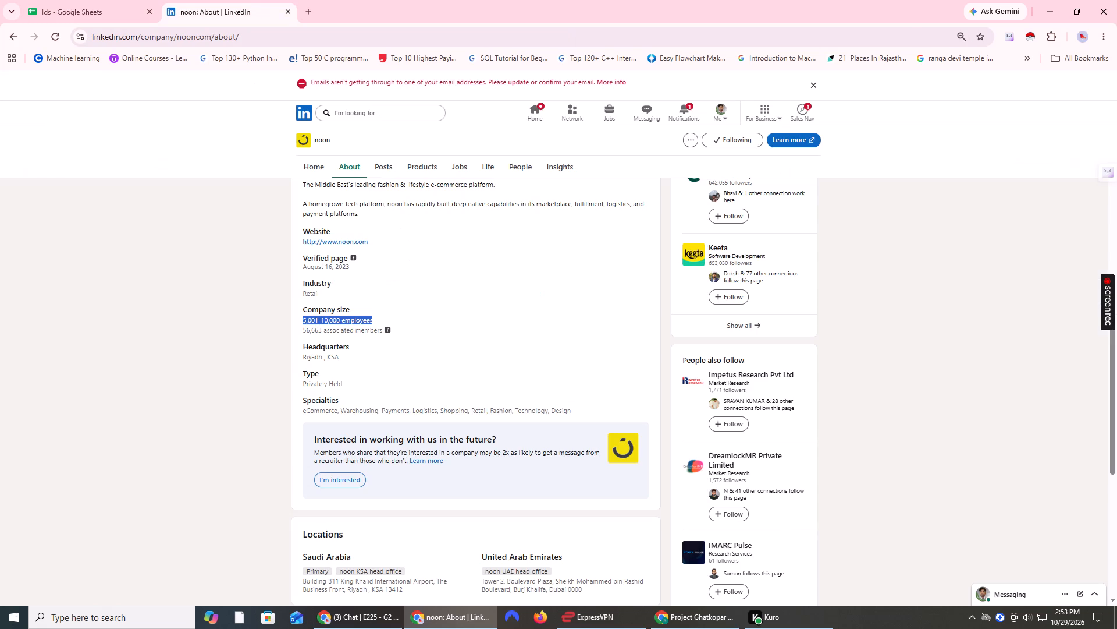
triple_click(446, 409)
key("ctrl+c")
left_click(110, 0)
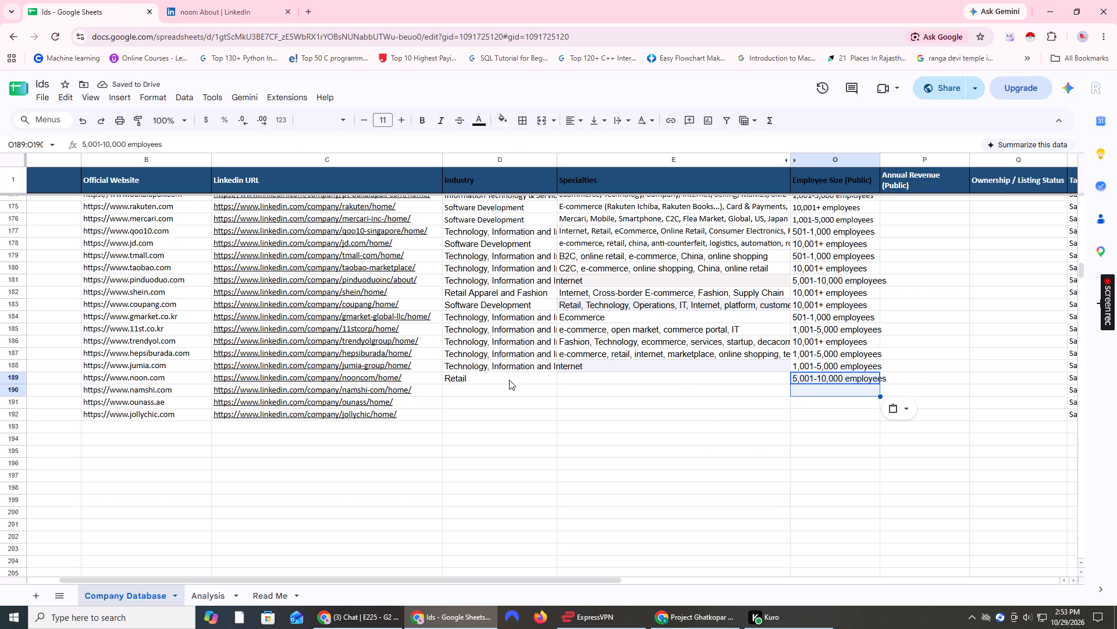
left_click(574, 382)
key("ctrl+v")
Replace the open noon page with Namshi.com's LinkedIn About page, reached from the link in row 190.
left_click(469, 397)
left_click(380, 389)
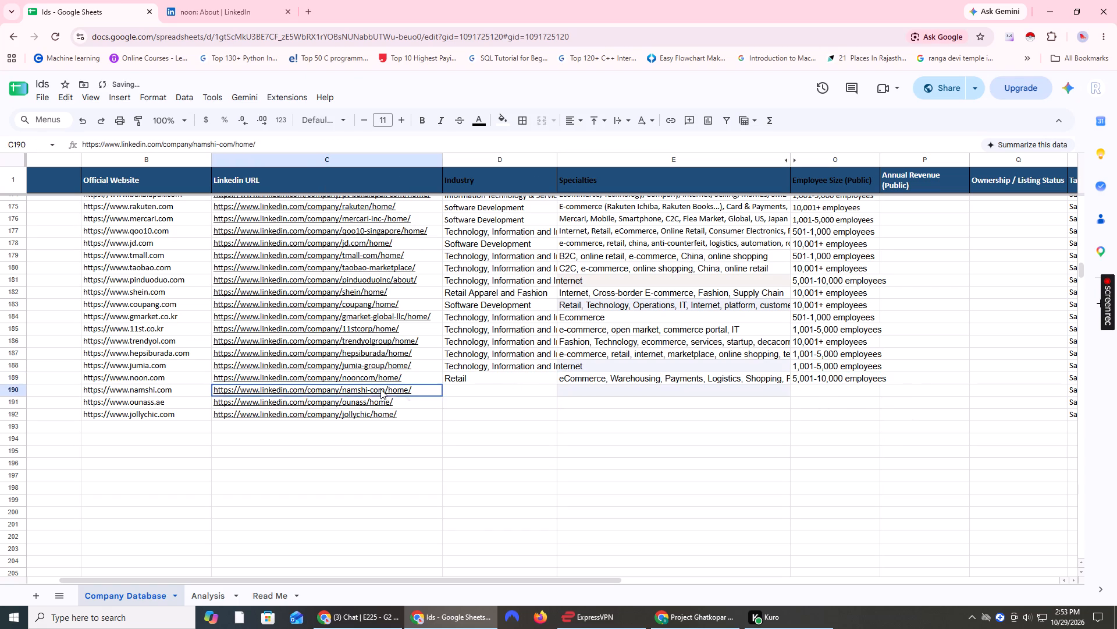
left_click(304, 409)
left_click(427, 13)
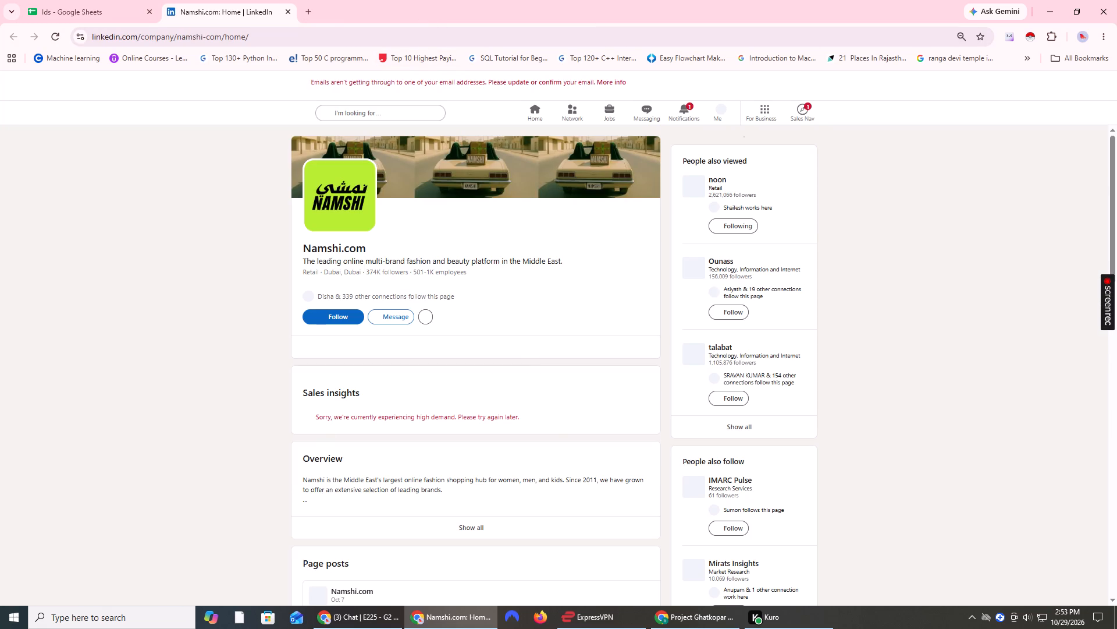
left_click(346, 345)
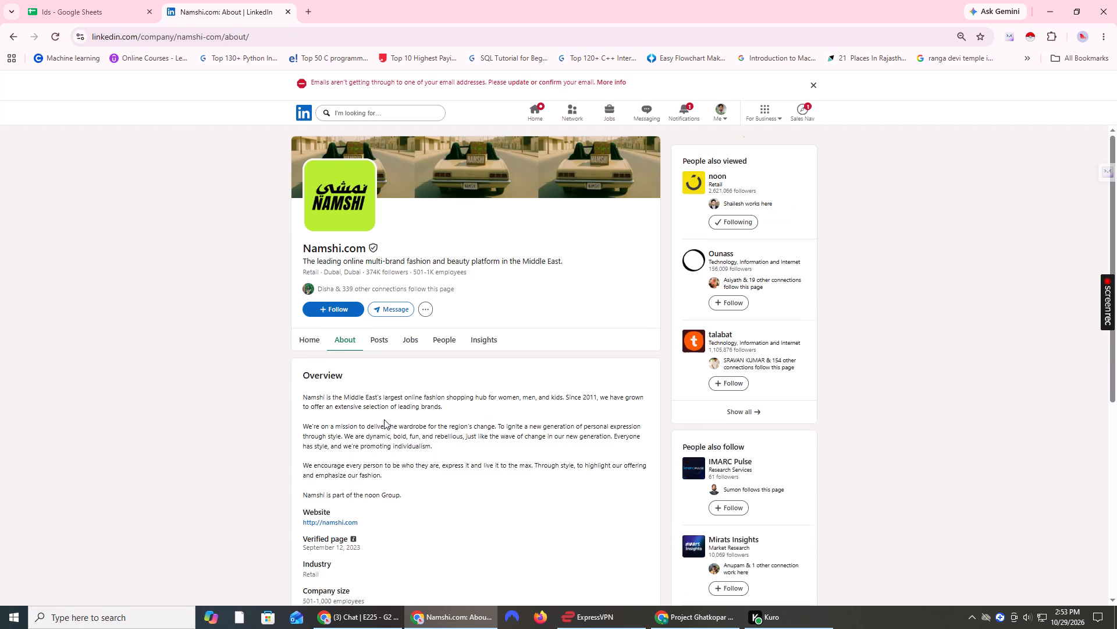
Copy Namshi.com's industry, Retail, from its LinkedIn About details into row 190's Industry cell.
scroll(384, 419, "down", 3)
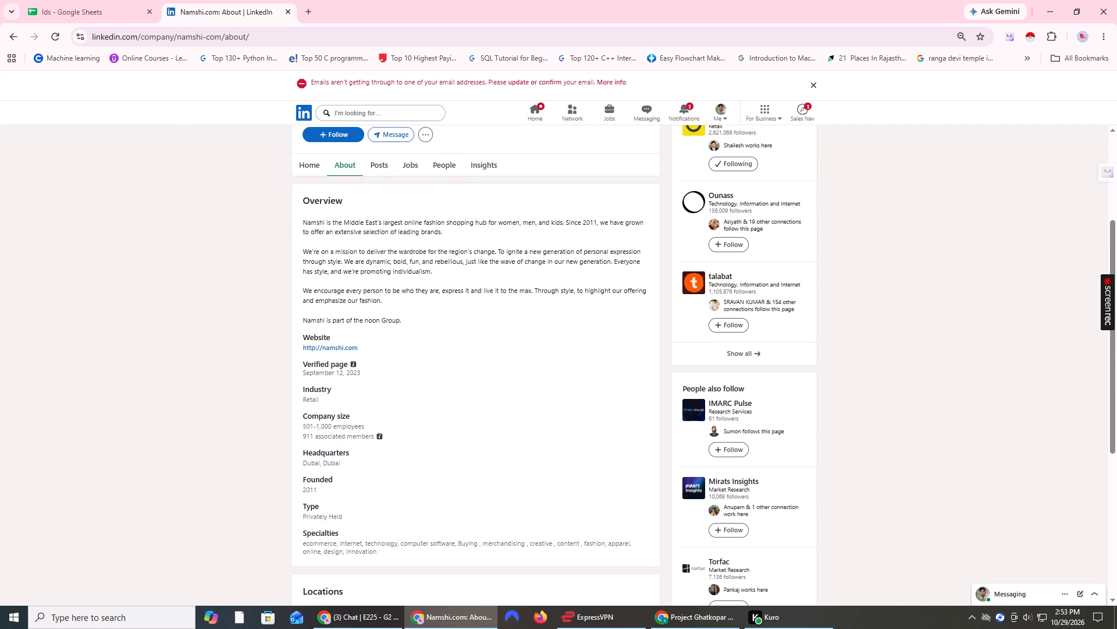
double_click(312, 395)
key("ctrl+c")
left_click(110, 0)
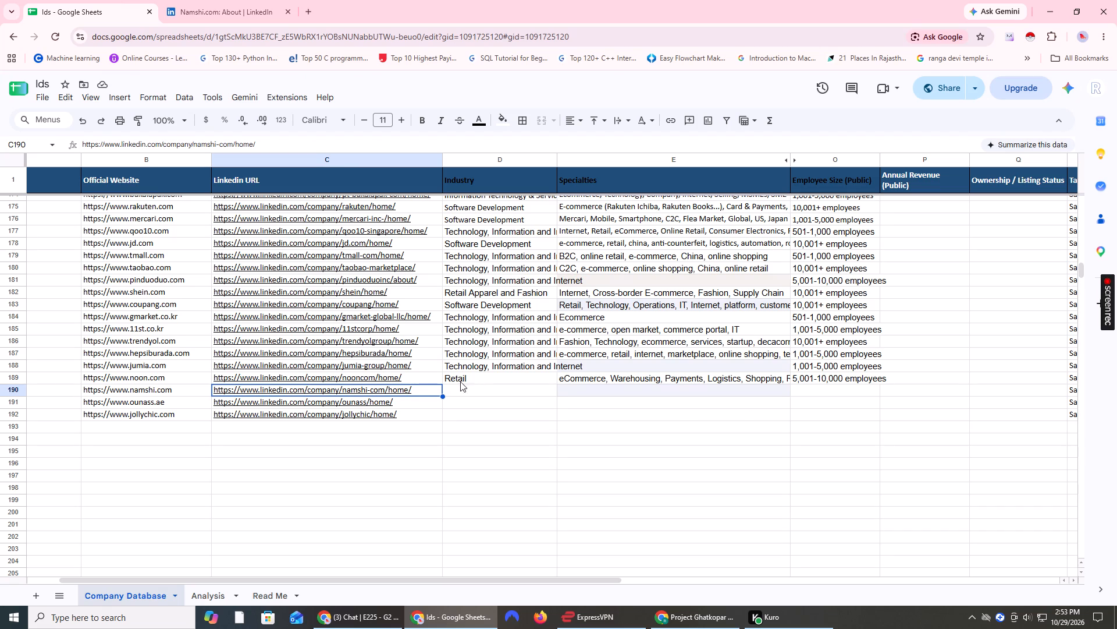
left_click(457, 388)
key("ctrl+v")
Copy Namshi.com's company size, 501-1,000 employees, from LinkedIn into row 190's Employee Size cell.
left_click(217, 0)
scroll(283, 391, "down", 2)
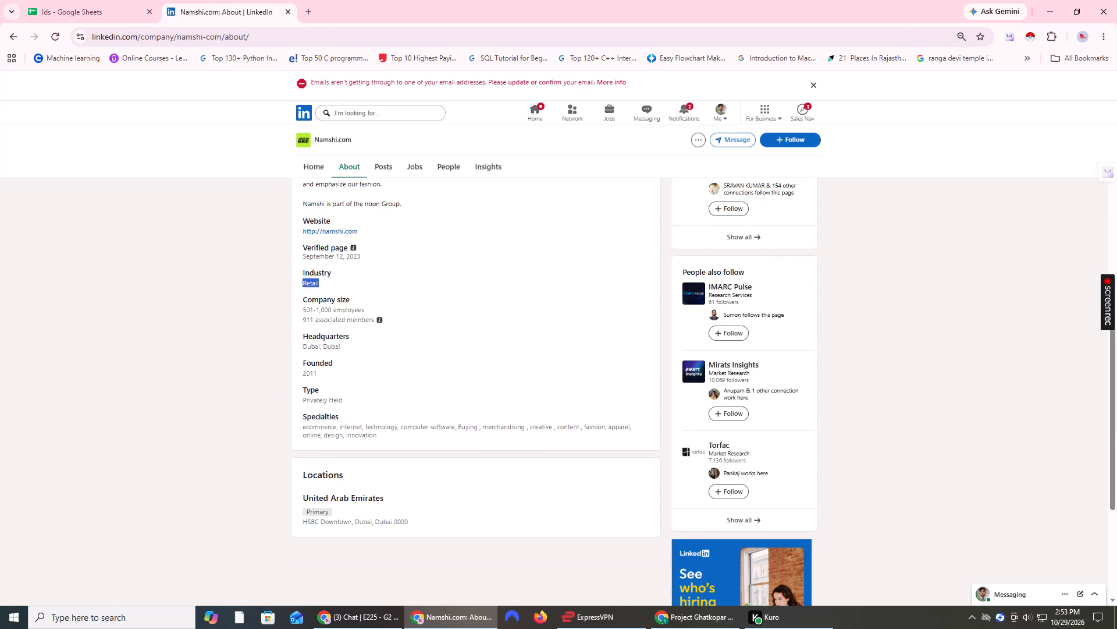
double_click(326, 309)
left_click(326, 309, "ctrl")
key("ctrl+c")
left_click(54, 0)
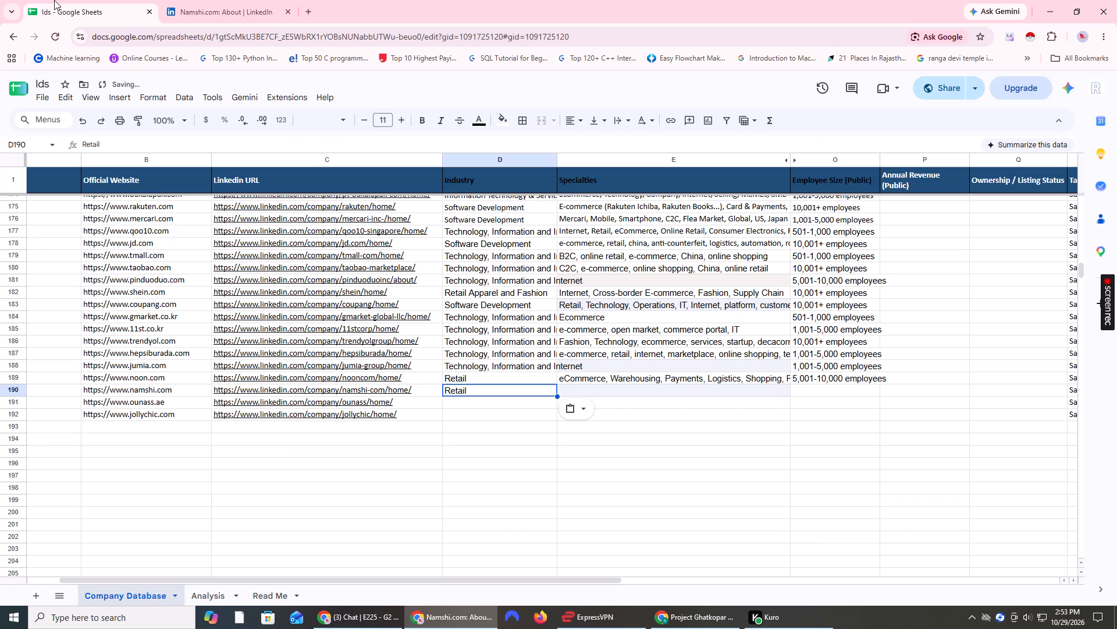
left_click(809, 390)
key("ctrl+v")
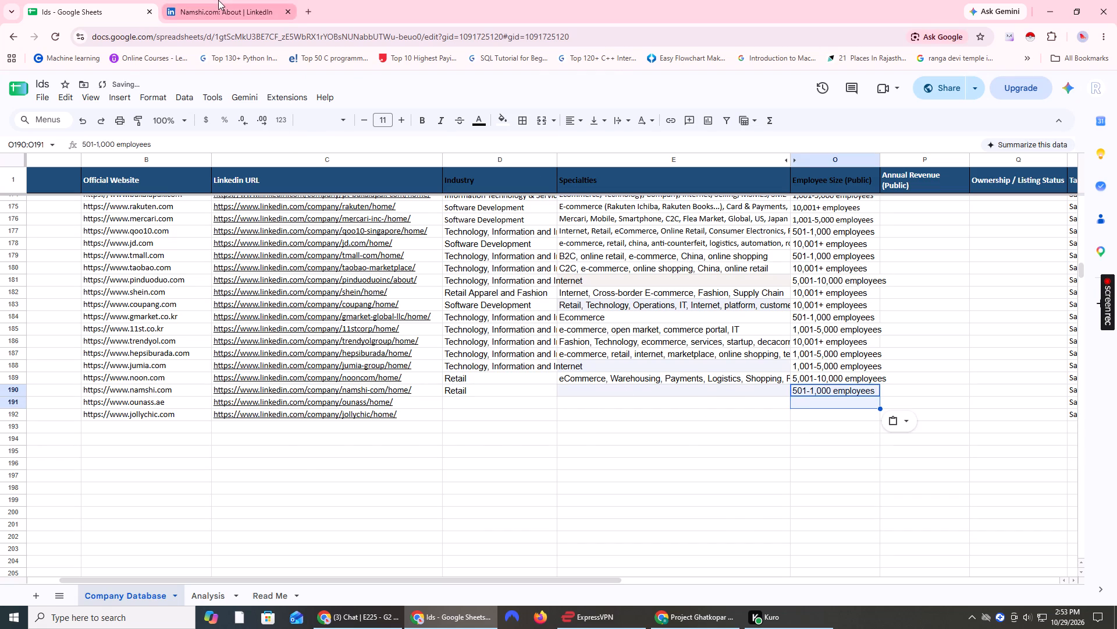
Copy Namshi's specialties, ecommerce, internet, technology, computer software, Buying, merchandising, creative, content, fashion, apparel, online, design, innovation, via a new tab into row 190's Specialties cell.
left_click(218, 0)
triple_click(422, 421)
left_click(422, 421)
triple_click(419, 425)
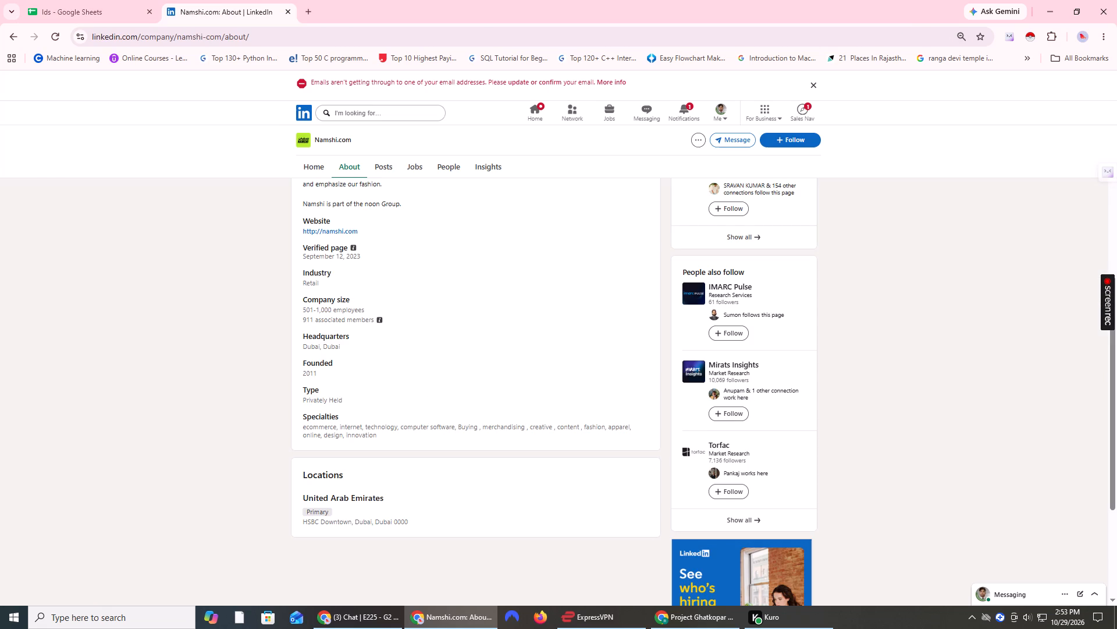
triple_click(418, 427, "ctrl")
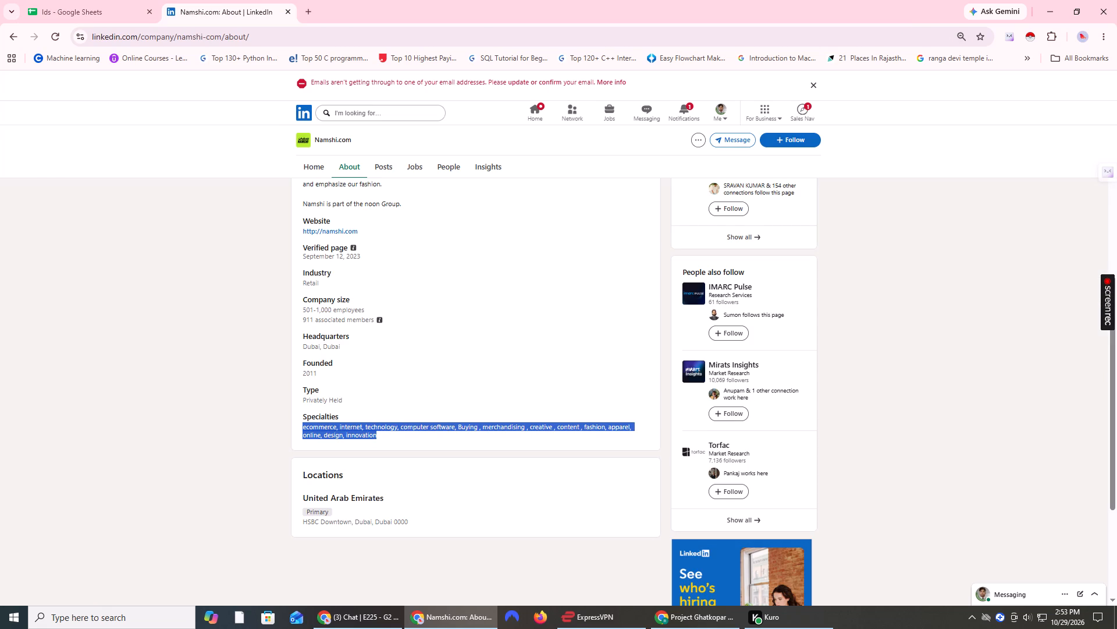
key("ctrl+c")
left_click(311, 15)
key("ctrl+v")
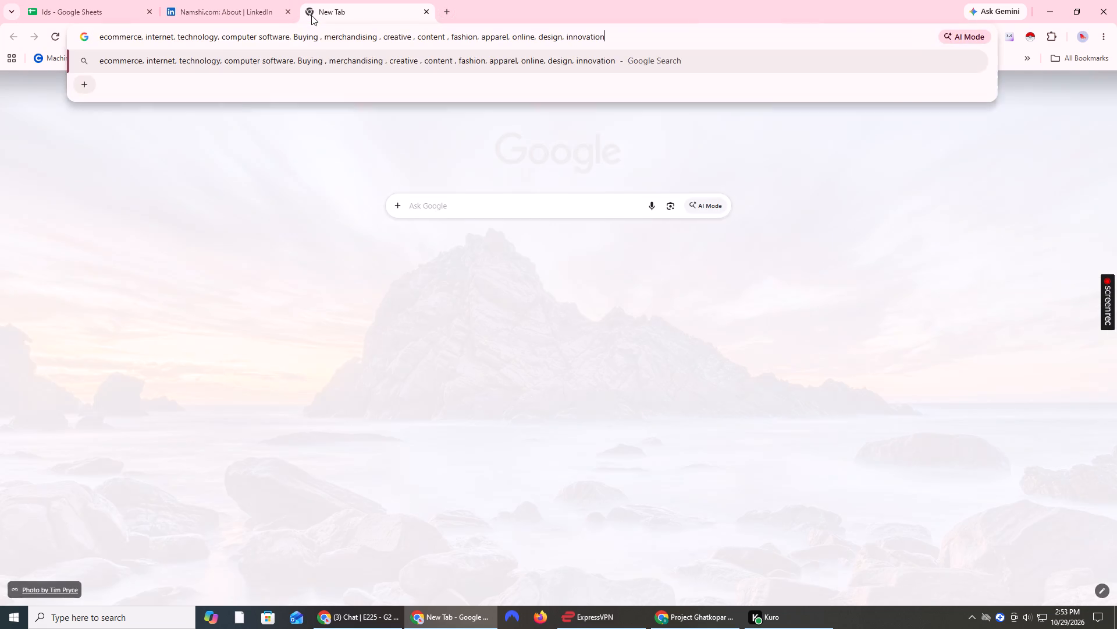
key("ctrl+a")
key("ctrl+c")
left_click(94, 0)
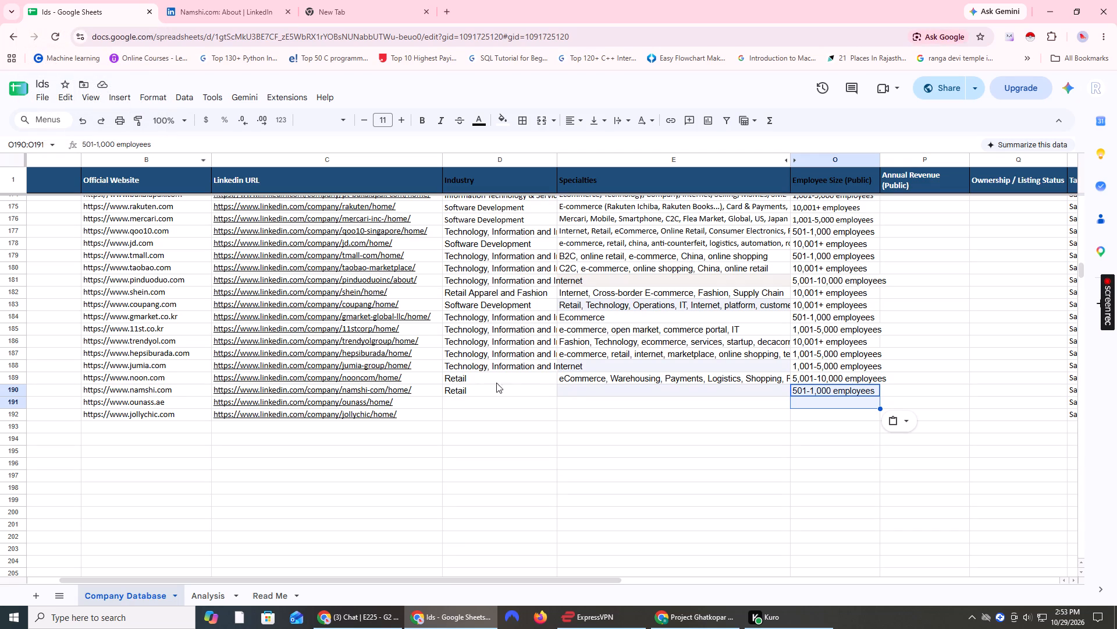
left_click(580, 388)
key("ctrl+v")
Replace the open Namshi.com page with Ounass's LinkedIn About page, reached from the link in row 191.
left_click(445, 399)
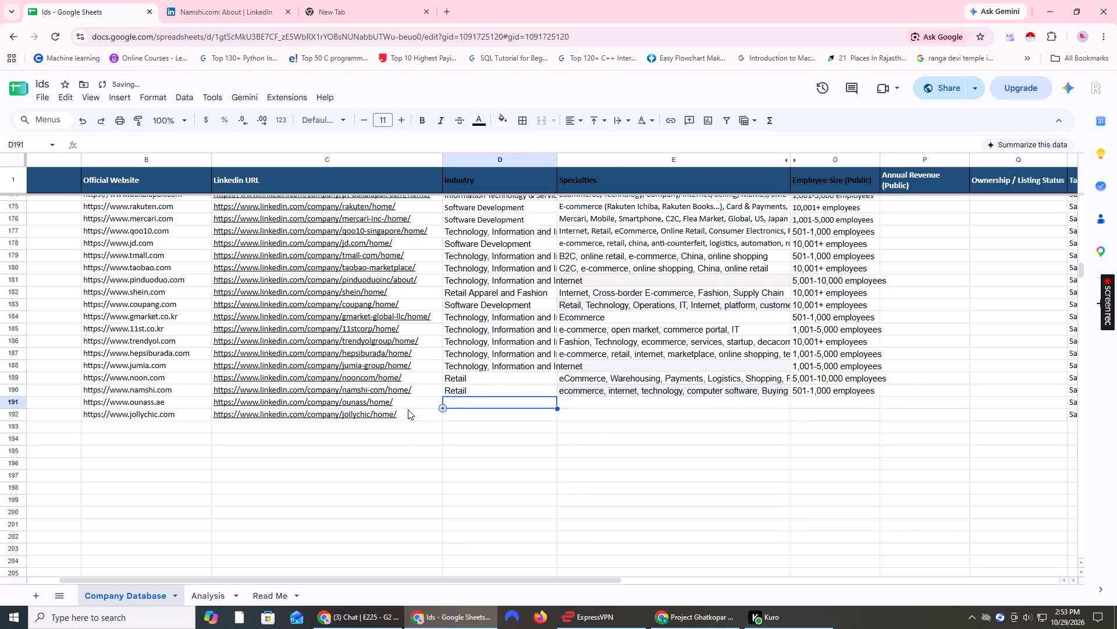
left_click(382, 400)
left_click(292, 427)
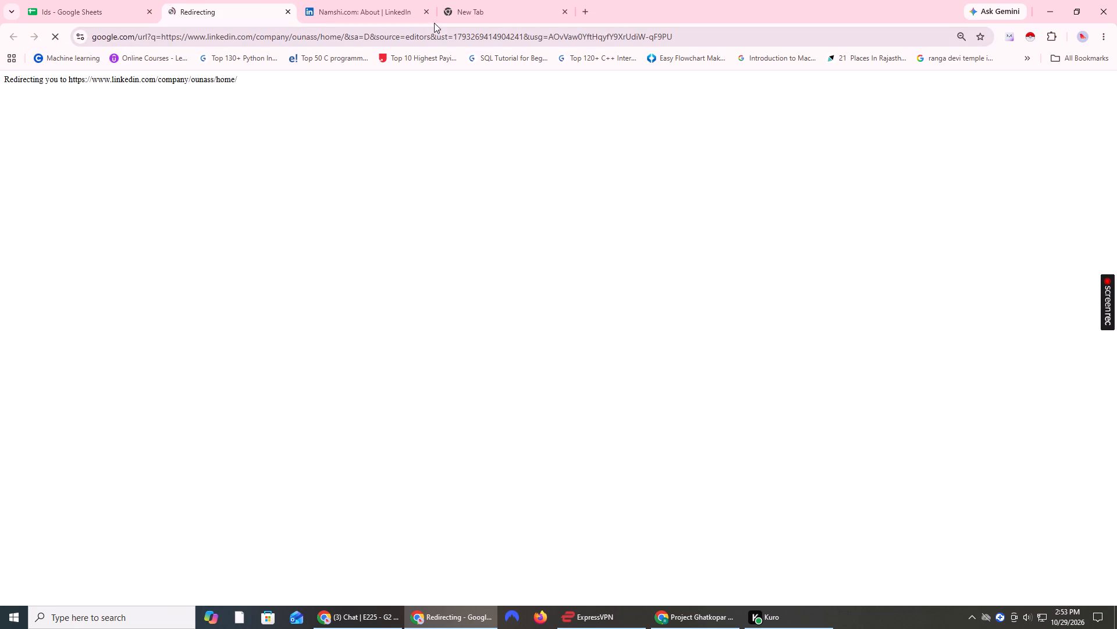
left_click(426, 15)
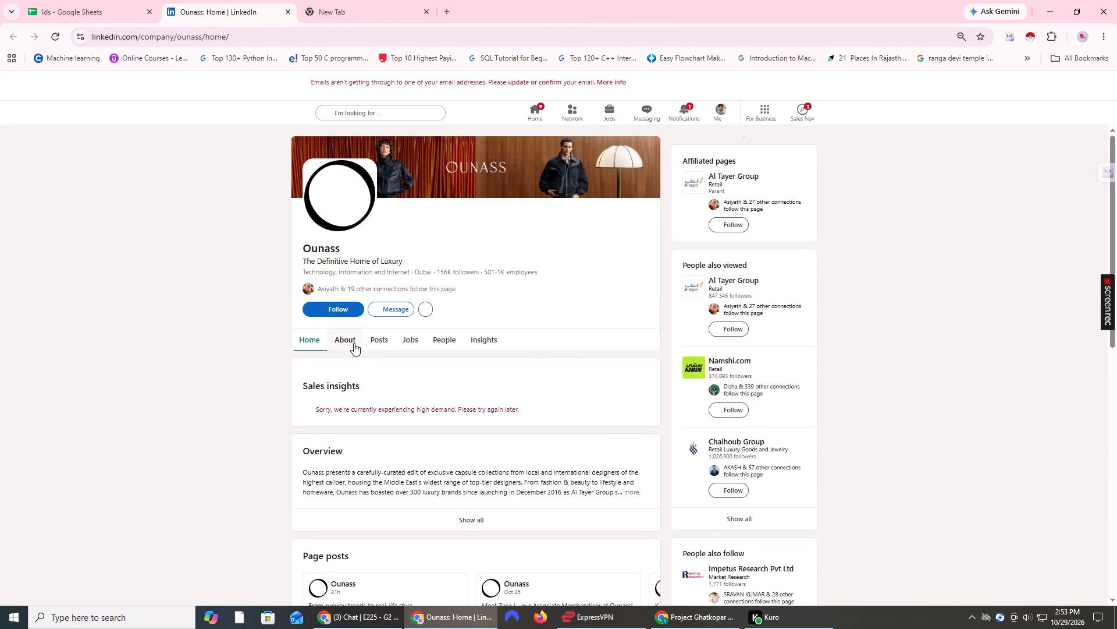
left_click(351, 340)
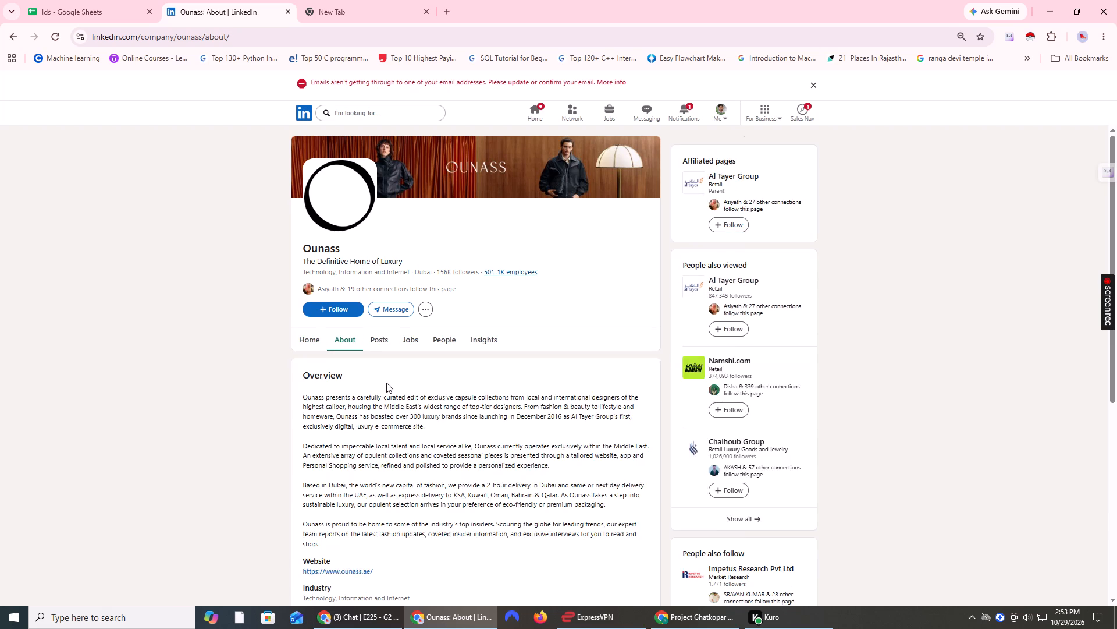
Copy Ounass's industry, Technology, Information and Internet, from its LinkedIn About details into row 191's Industry cell.
scroll(386, 383, "down", 6)
double_click(325, 243)
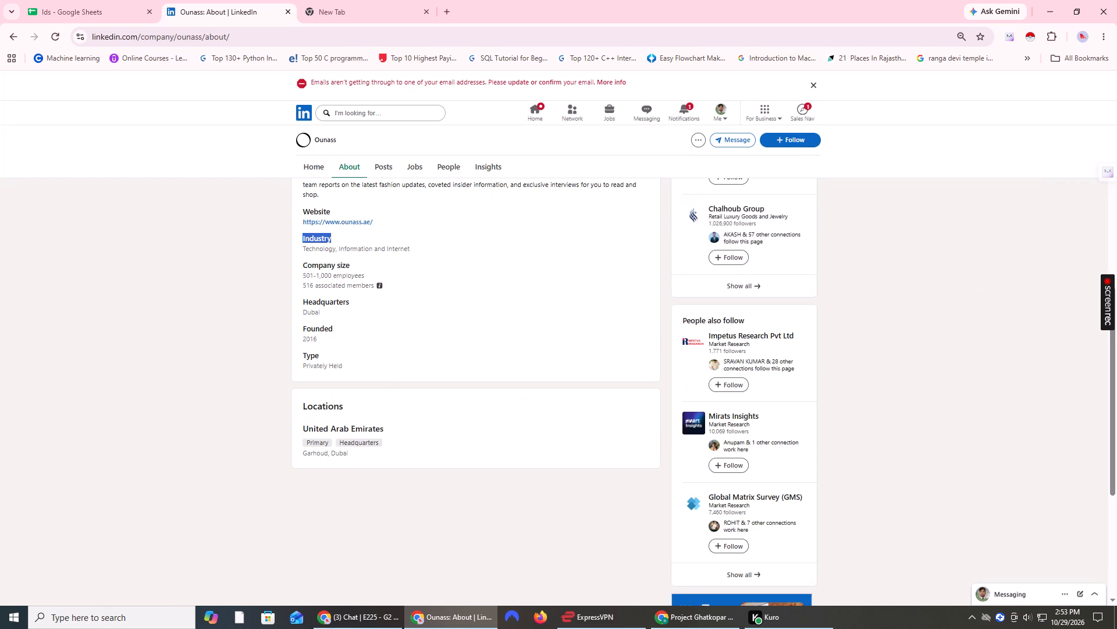
triple_click(326, 251)
key("ctrl+c")
left_click(69, 0)
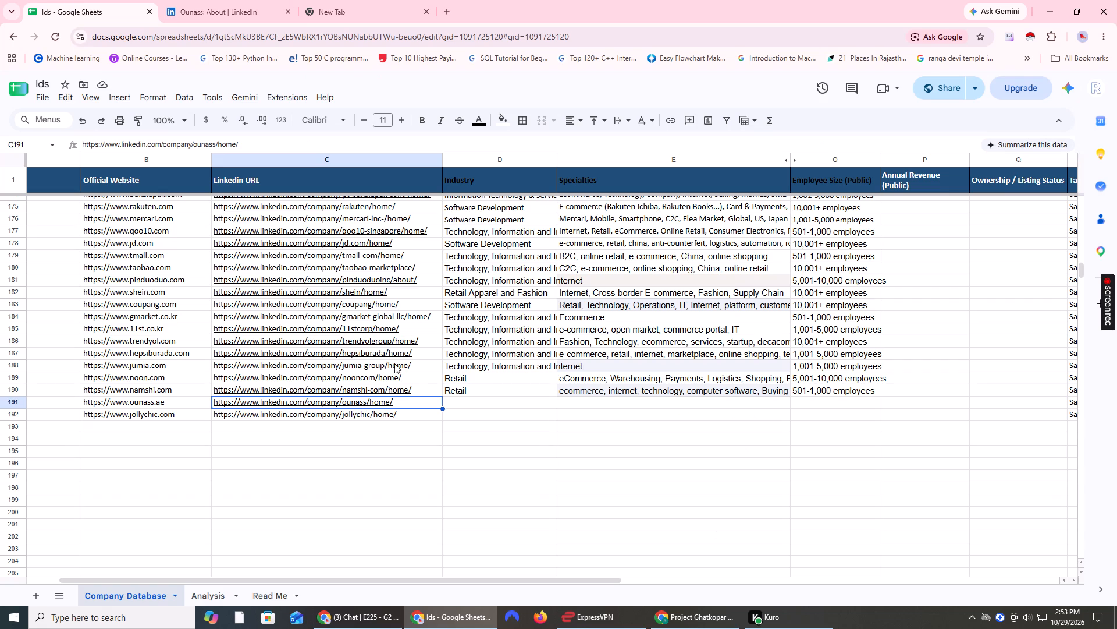
left_click(471, 400)
key("ctrl+v")
Copy Ounass's company size, 501-1,000 employees, from LinkedIn into row 191's Employee Size cell.
left_click(195, 0)
scroll(379, 401, "down", 1)
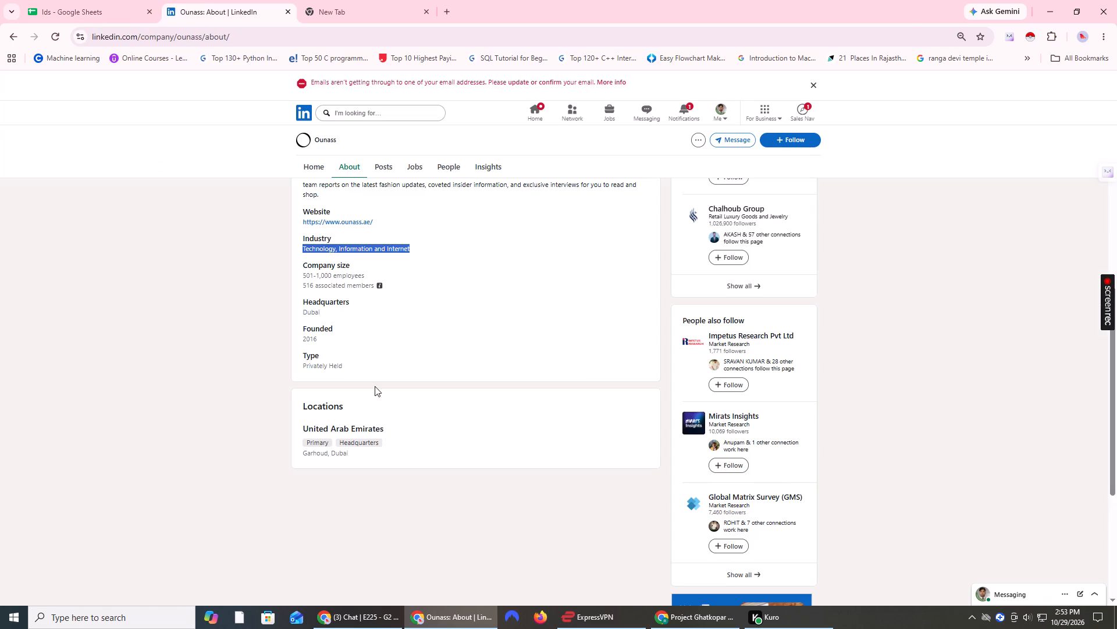
triple_click(322, 217)
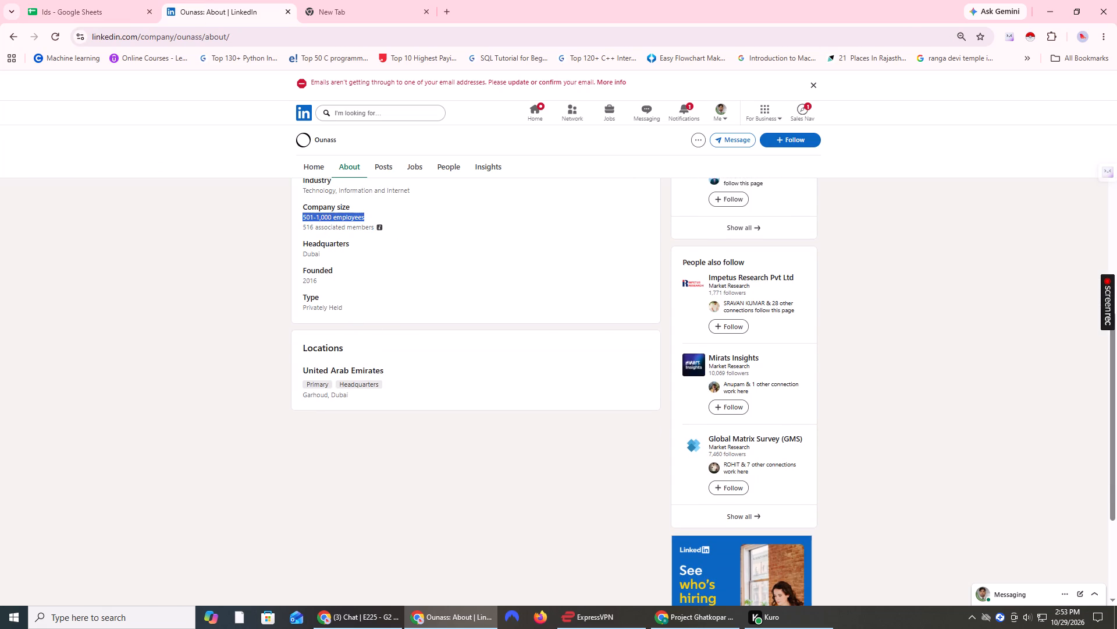
key("ctrl+c")
left_click(81, 2)
left_click(810, 406)
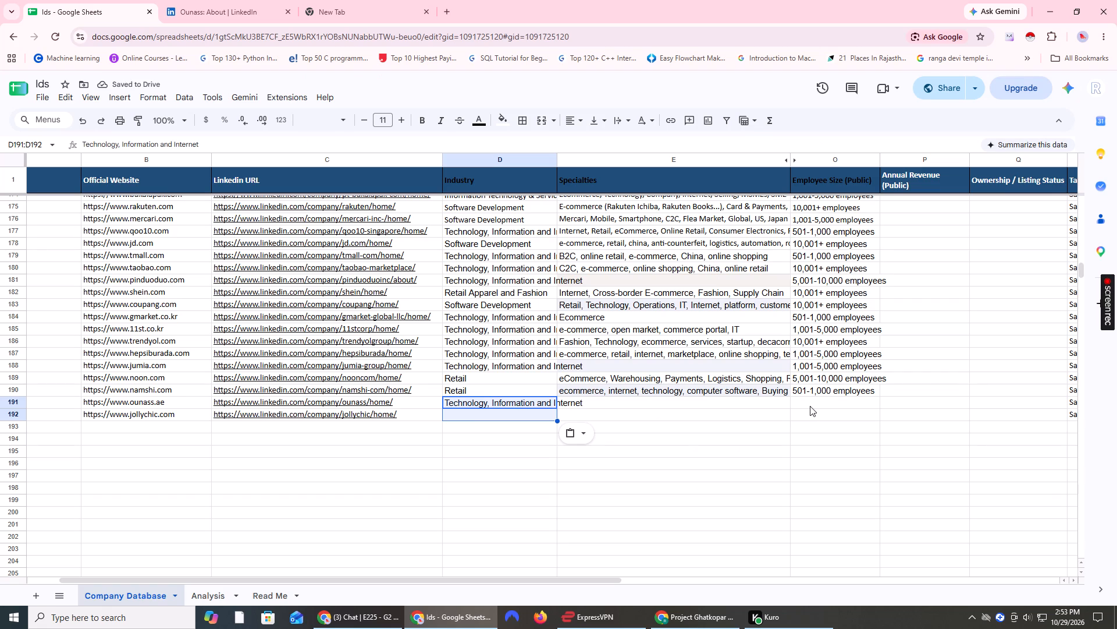
key("ctrl+v")
Replace the open Ounass page with Jollychic's LinkedIn About page, reached from the link in row 192.
left_click(341, 416)
left_click(297, 441)
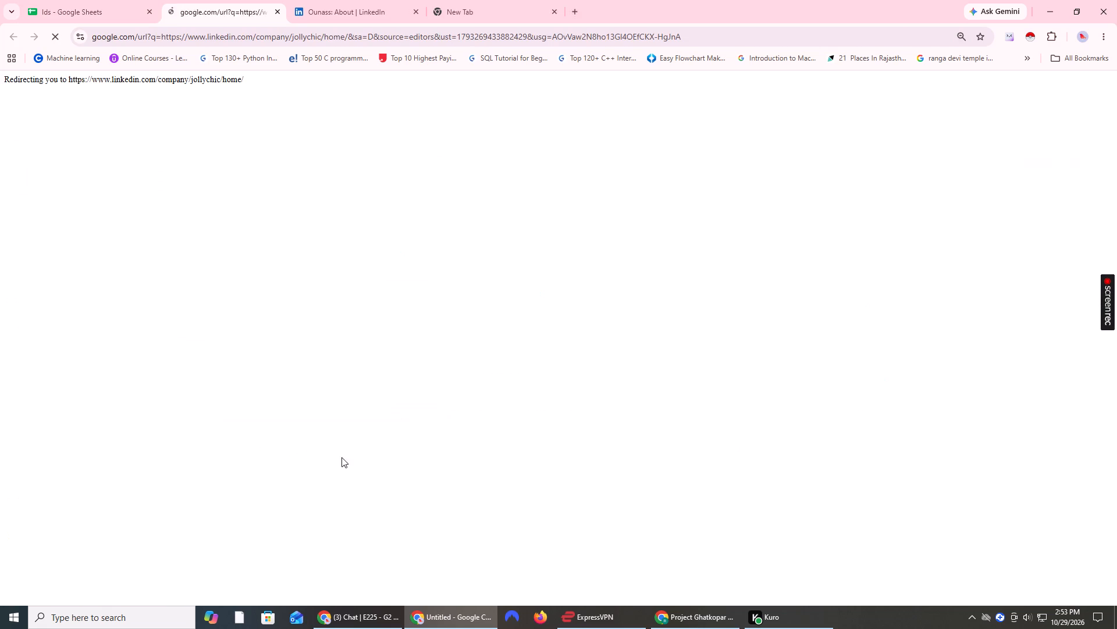
left_click(426, 9)
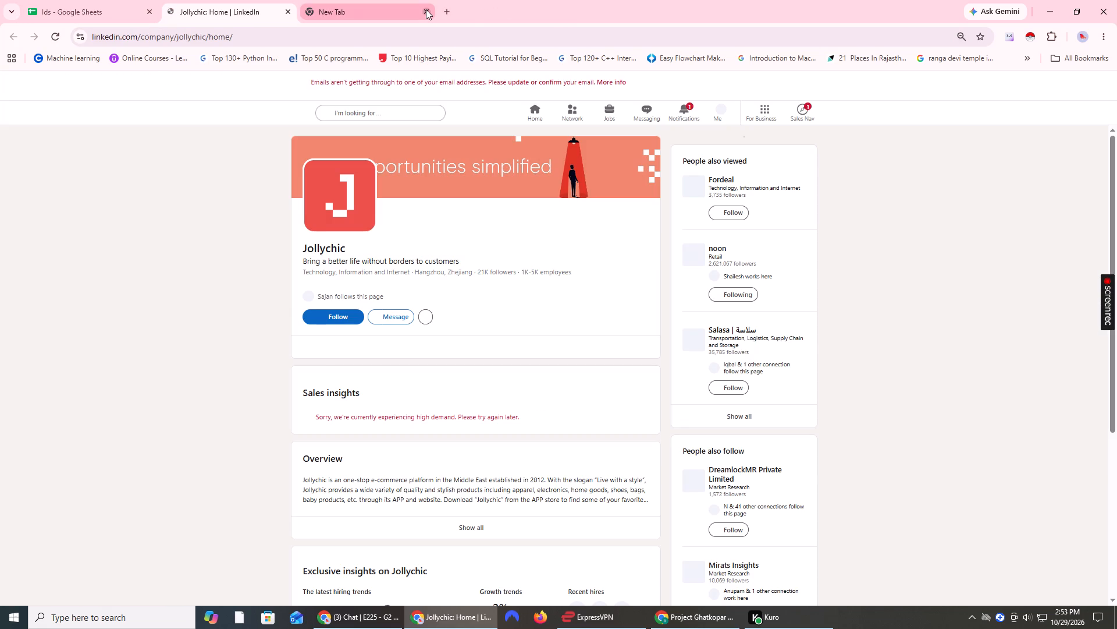
left_click(351, 337)
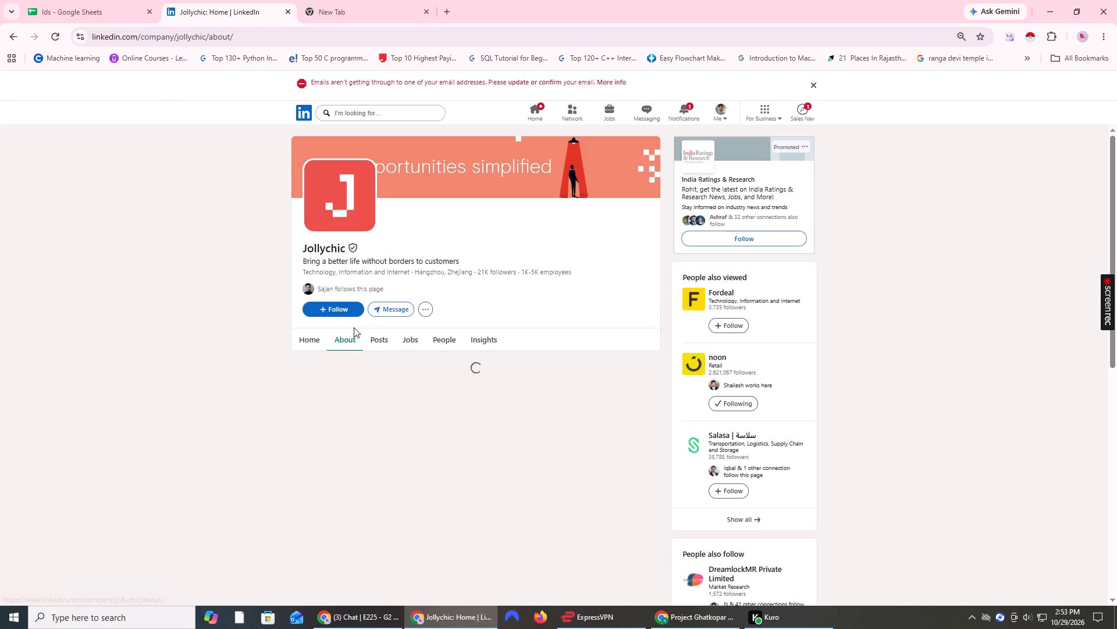
Copy Jollychic's industry, Technology, Information and Internet, from its LinkedIn About details into row 192's Industry cell.
scroll(511, 264, "down", 2)
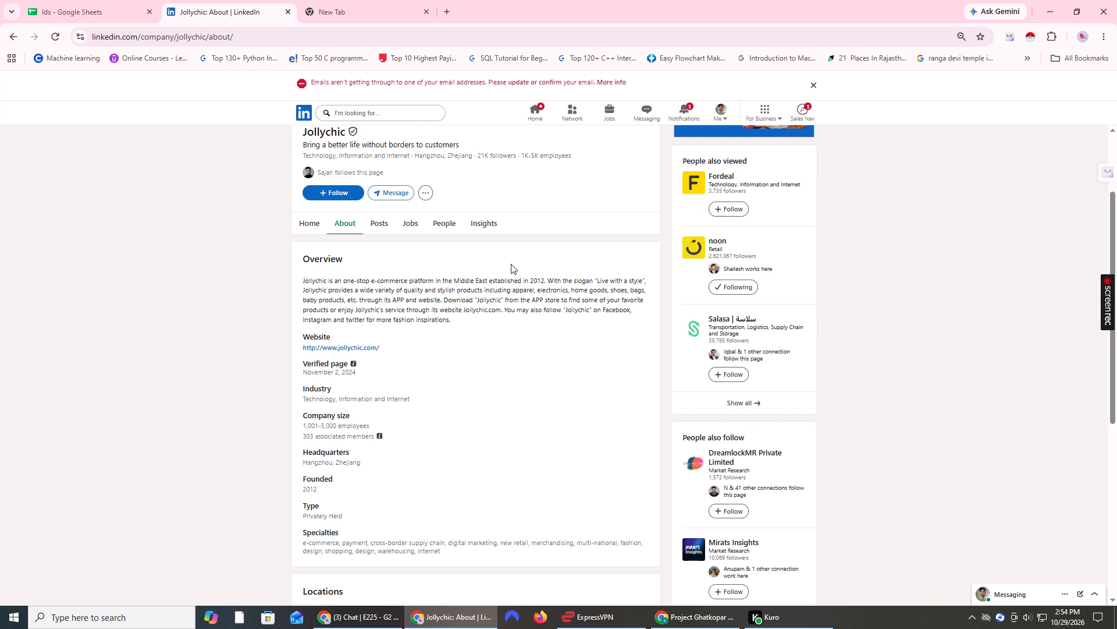
left_click(101, 0)
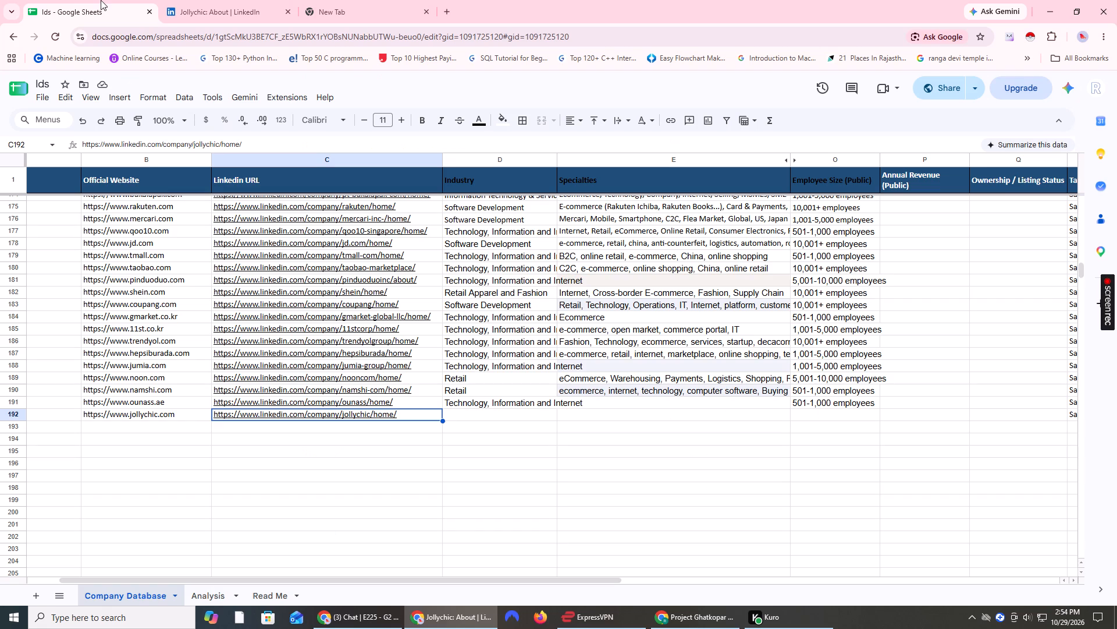
left_click(239, 0)
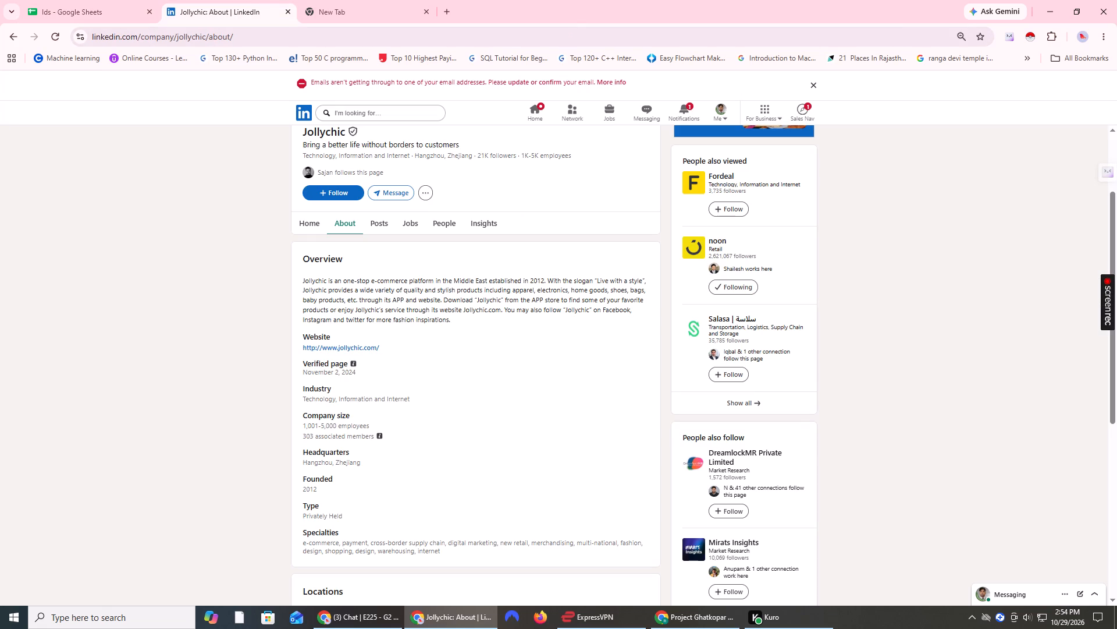
triple_click(326, 401)
key("ctrl+c")
left_click(98, 0)
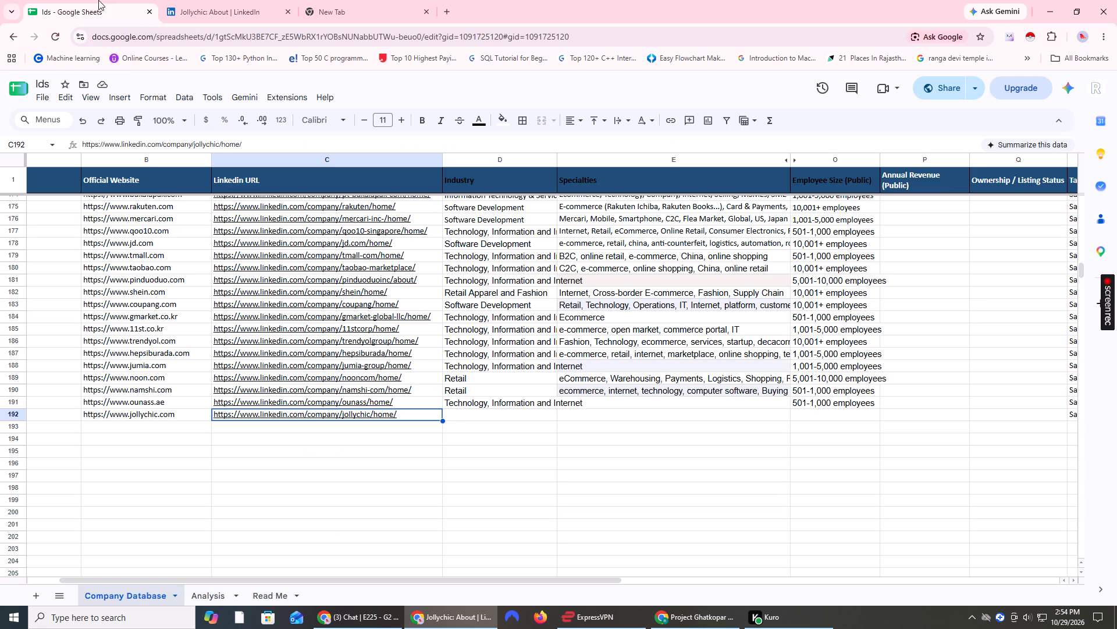
left_click(474, 417)
key("ctrl+v")
Copy Jollychic's company size, 1,001-5,000 employees, from LinkedIn into row 192's Employee Size cell.
left_click(209, 0)
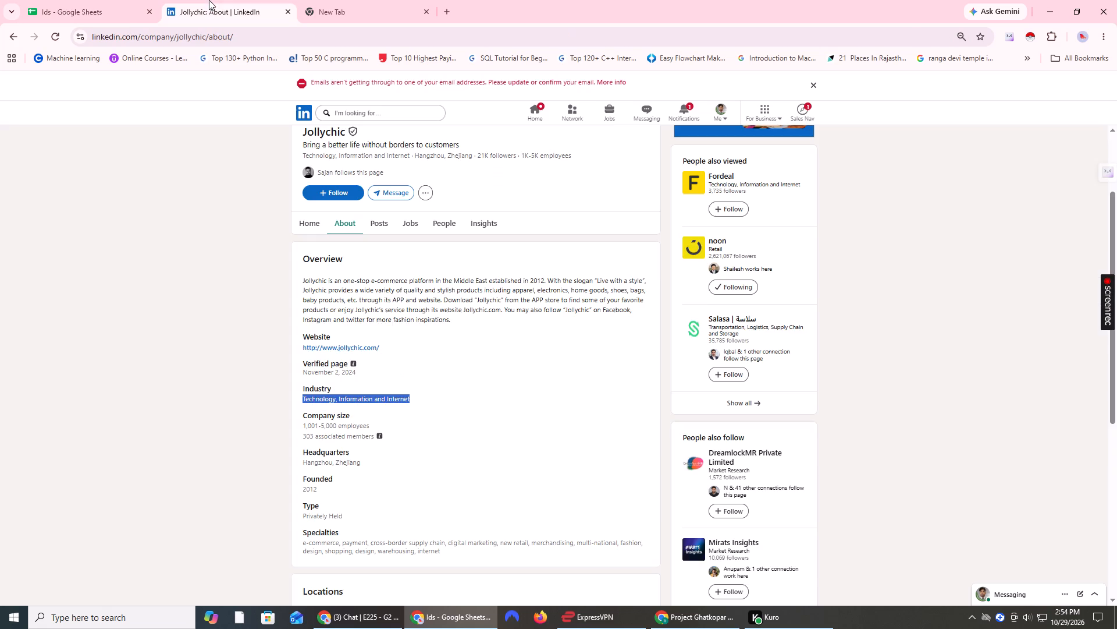
scroll(358, 426, "down", 2)
left_click(313, 348)
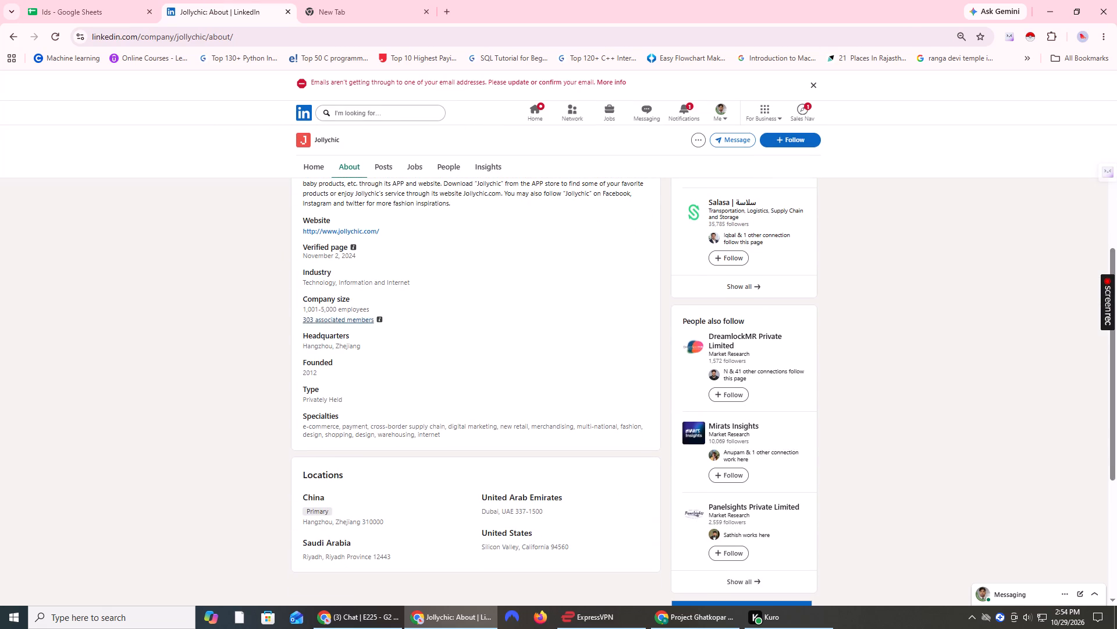
triple_click(325, 307)
key("ctrl+c")
left_click(97, 0)
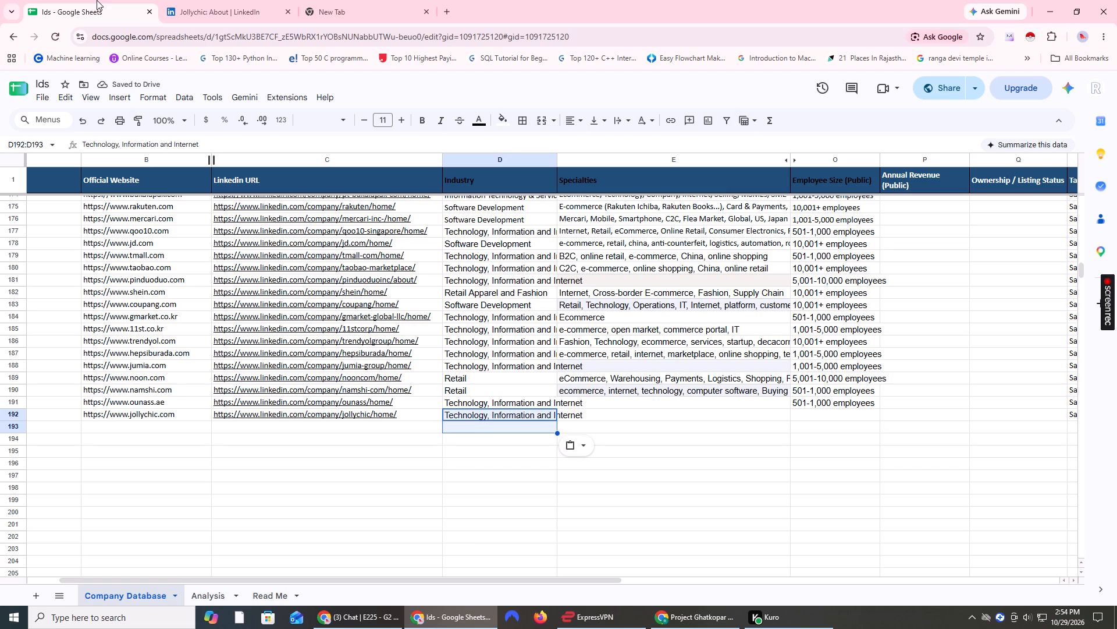
left_click(805, 415)
key("ctrl+v")
Copy Jollychic's specialties, e-commerce, payment, cross-border supply chain, digital marketing, new retail, merchandising, multi-national, fashion, design, shopping, design, warehousing, internet, into row 192's Specialties cell as plain text.
left_click(198, 0)
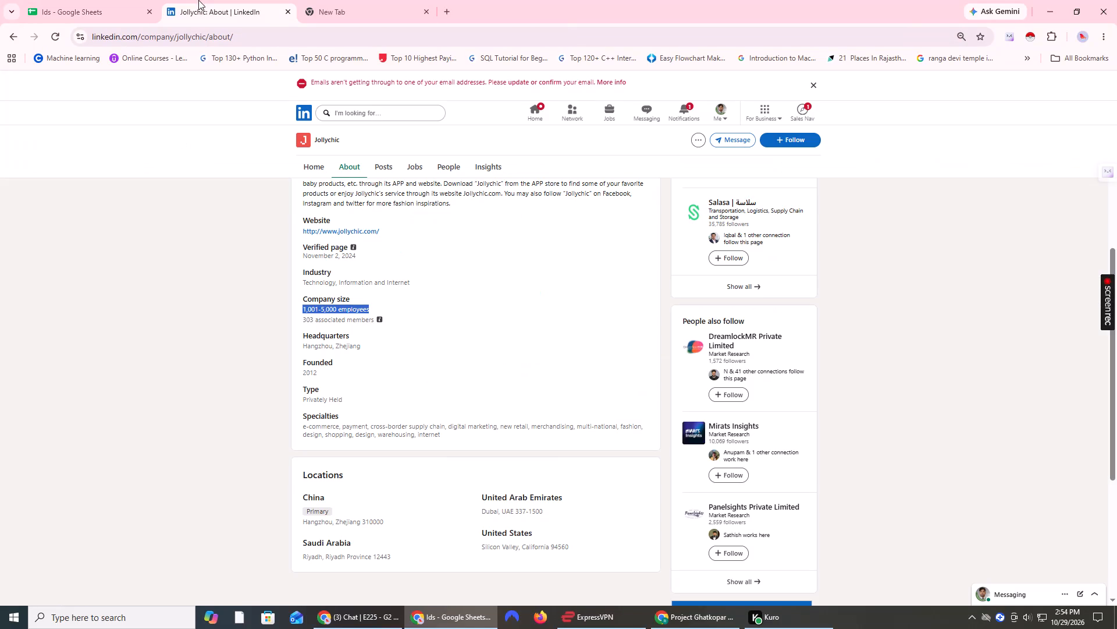
triple_click(407, 429)
key("ctrl+c")
left_click(318, 0)
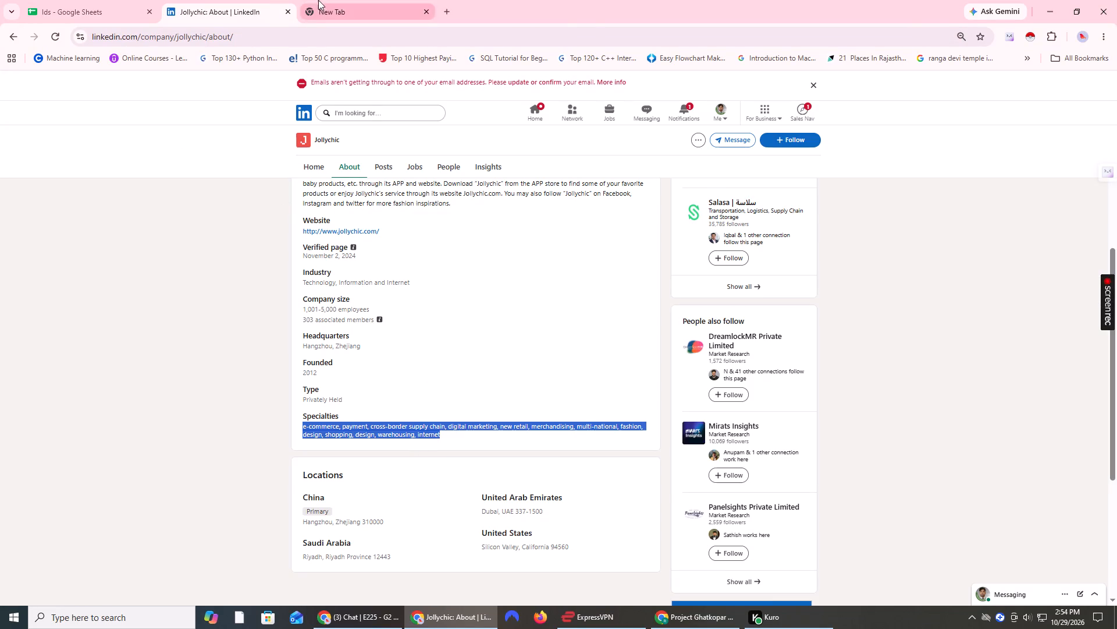
left_click(321, 43)
key("ctrl+a")
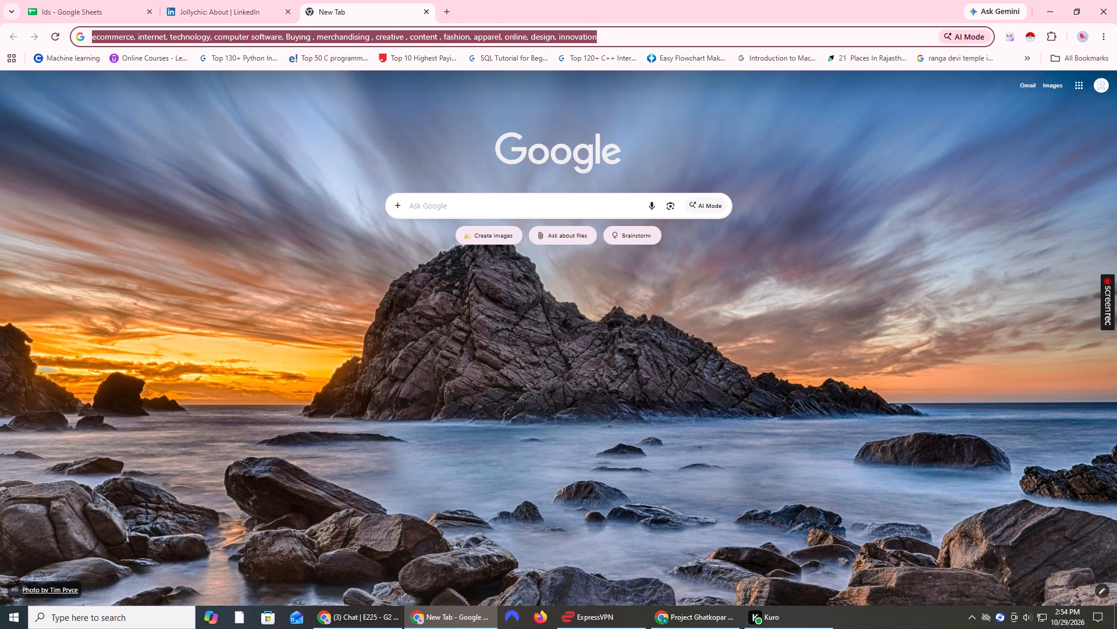
key("ctrl+shift+v")
key("ctrl+a")
key("ctrl+c")
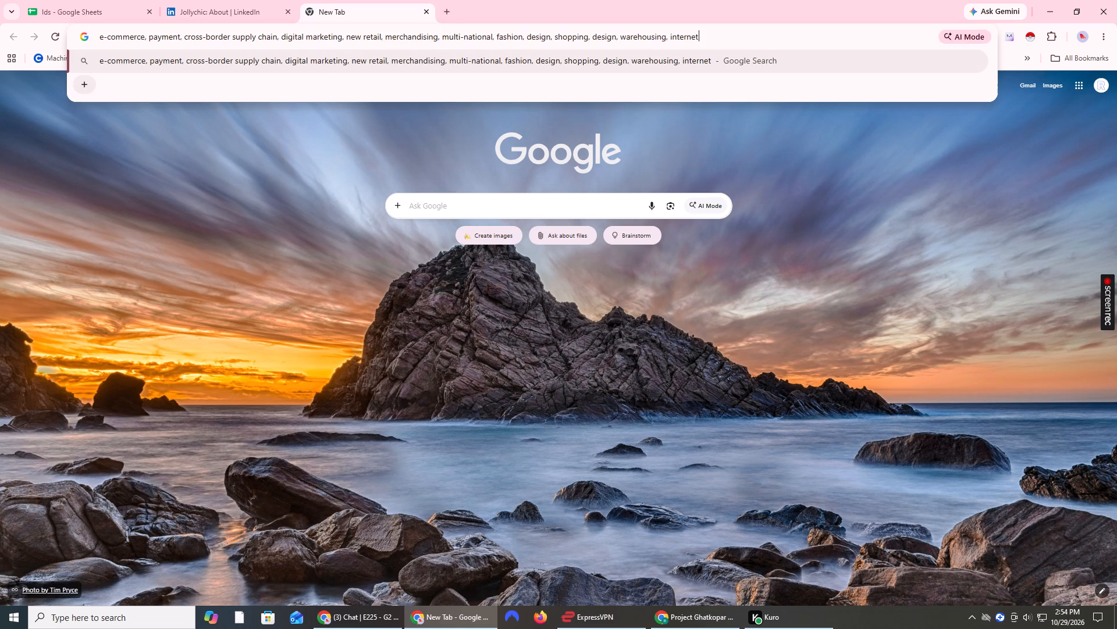
left_click(107, 0)
left_click(599, 418)
key("ctrl+v")
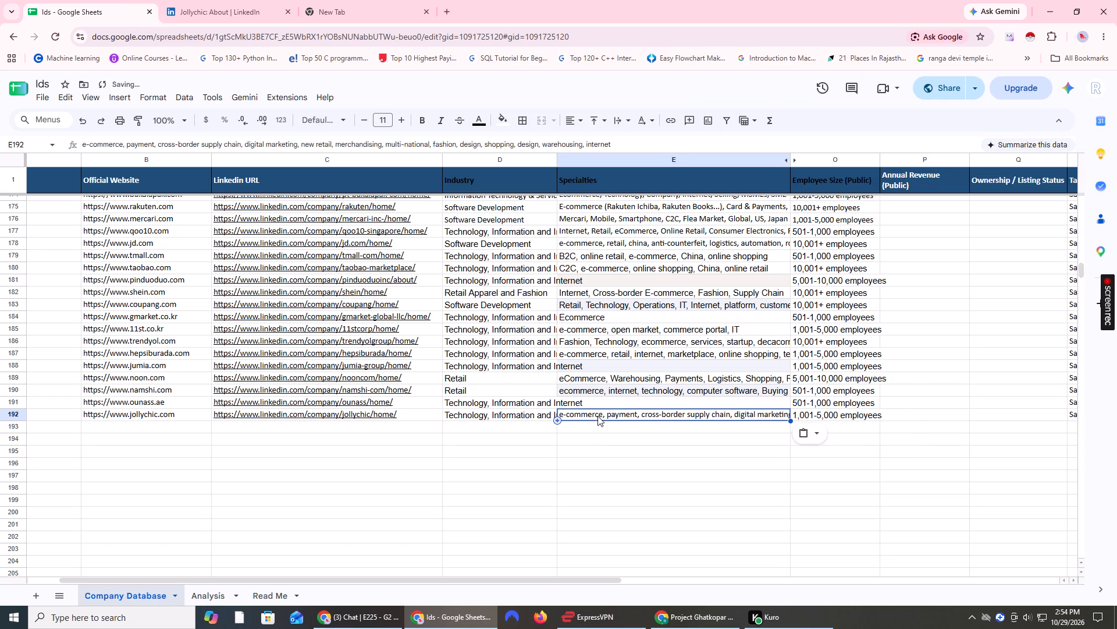
left_click(572, 440)
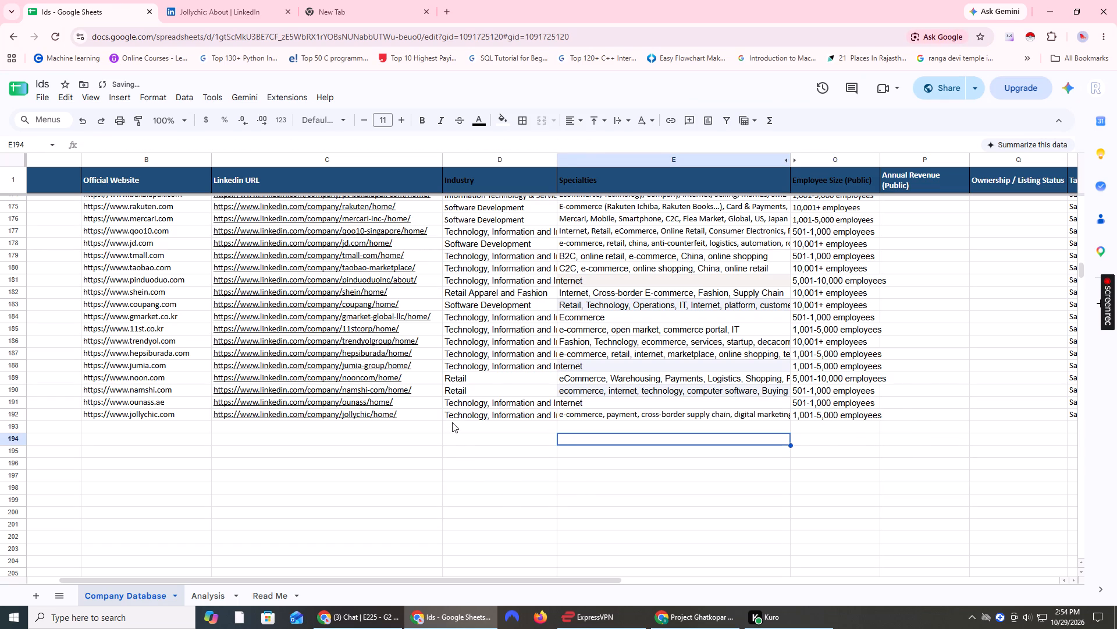
Set the font of the range D153:P192, from Industry through Annual Revenue, to the default font.
left_click(452, 421)
key("shift+Right")
key("shift+Right")
key("shift+Right")
key("shift+Up")
key("shift+Up")
key("shift+Up")
key("shift+Up")
key("shift+Up")
key("shift+Up")
key("shift+Up")
key("shift+Up")
key("shift+Up")
key("shift+Up")
key("shift+Up")
key("shift+Up")
key("shift+Up")
key("shift+Up")
key("shift+Up")
key("shift+Up")
key("shift+Up")
key("shift+Up")
key("shift+Up")
key("shift+Up")
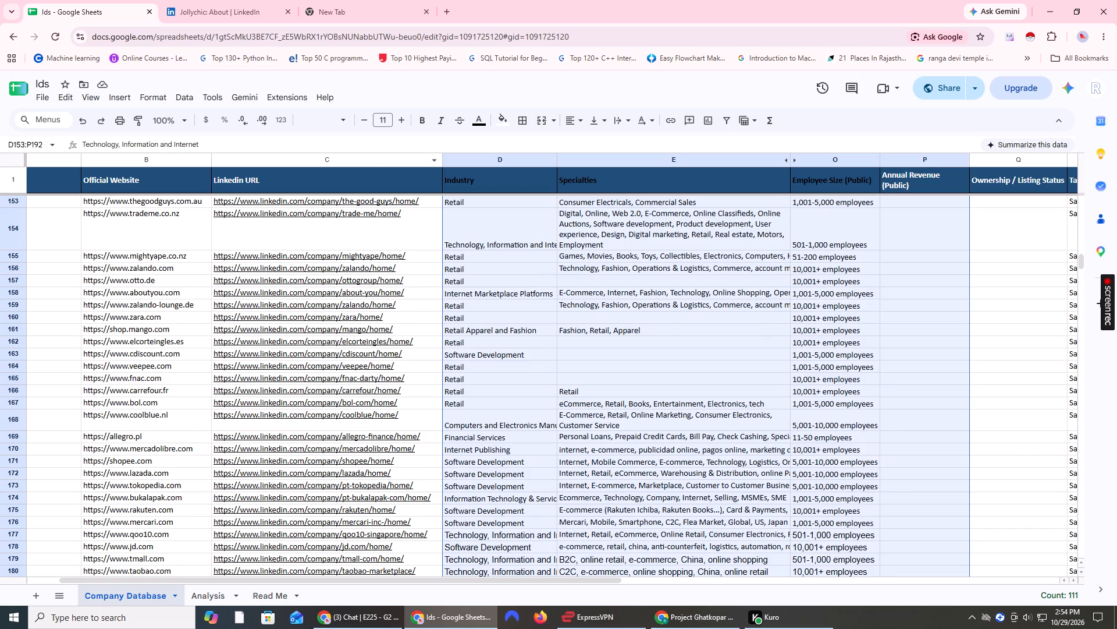
left_click(298, 126)
left_click(339, 187)
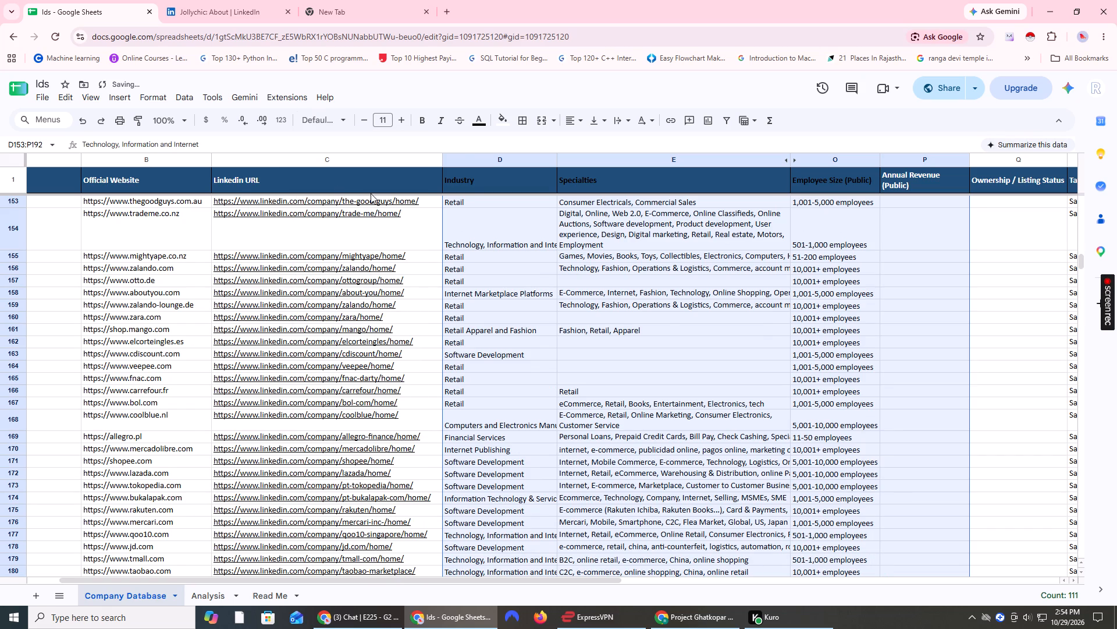
Apply a white fill to the range D153:P192.
left_click(503, 123)
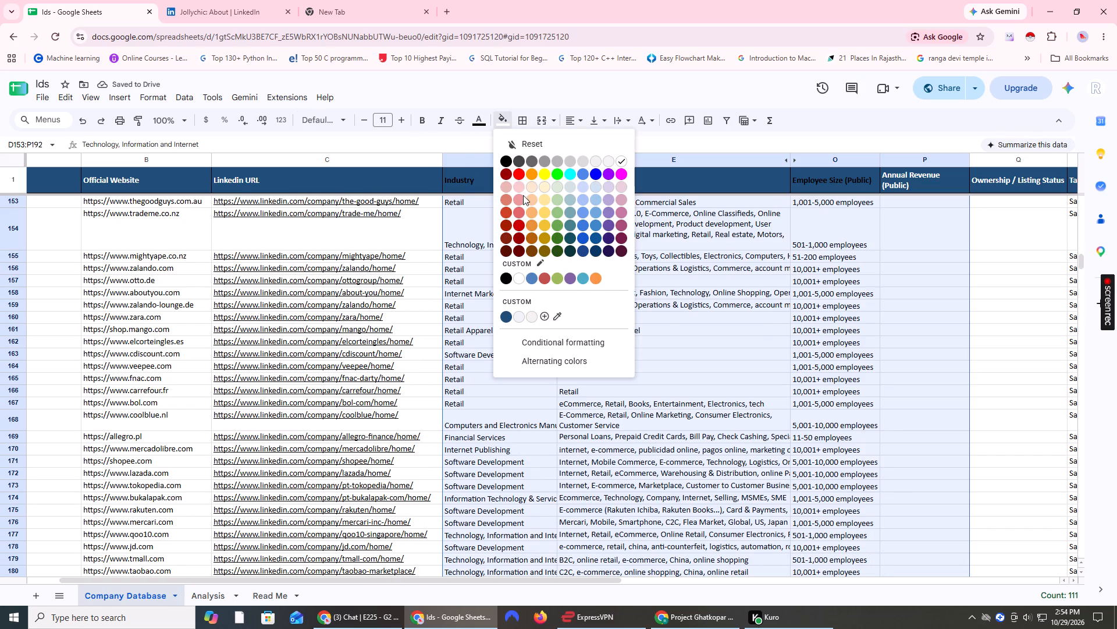
left_click(517, 278)
left_click(552, 345)
scroll(543, 330, "down", 5)
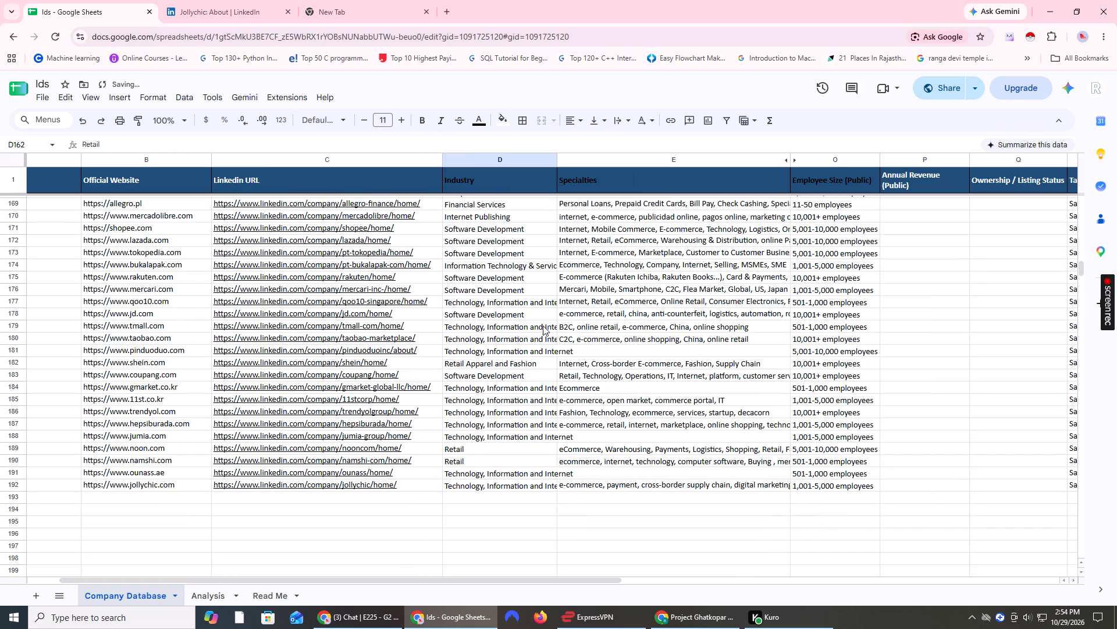
left_click(489, 444)
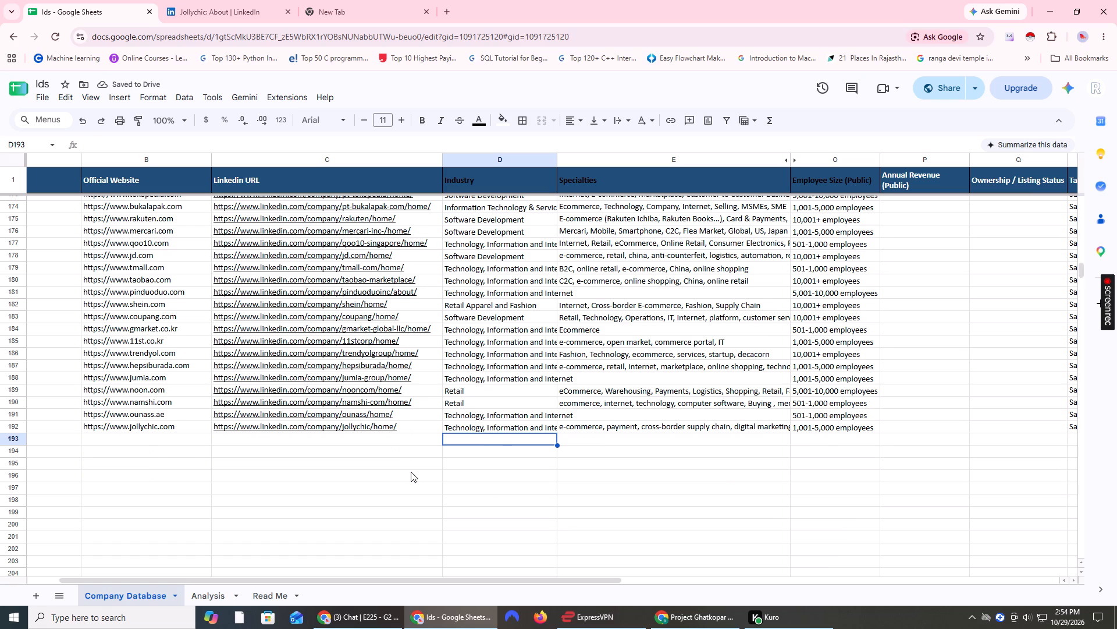
Fit the width of the Specialties column E to its contents.
scroll(411, 472, "up", 1)
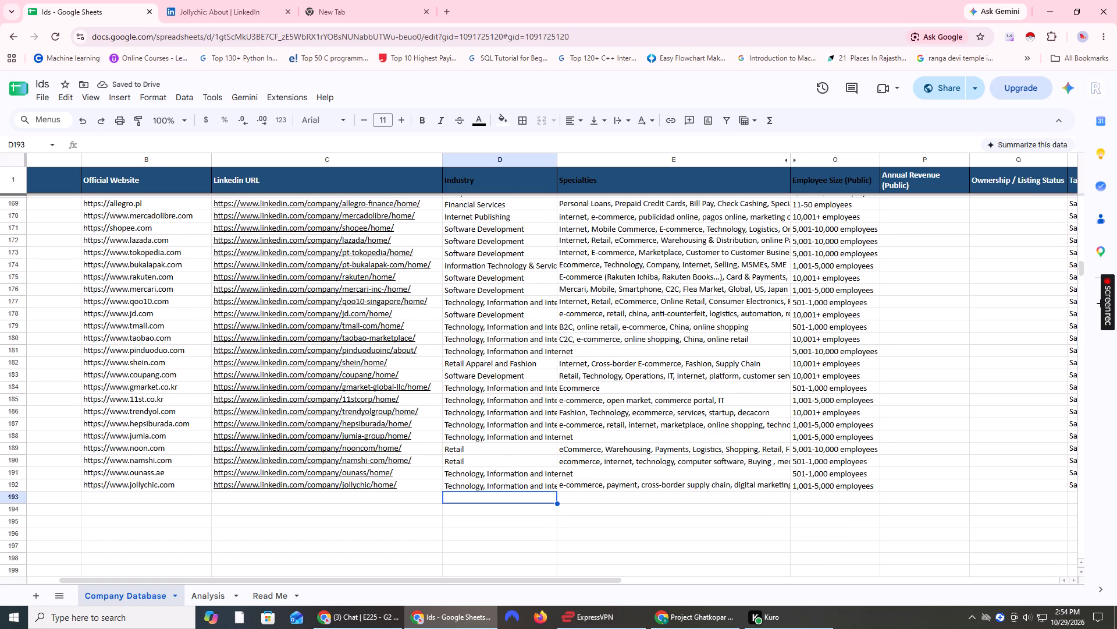
left_click(790, 160)
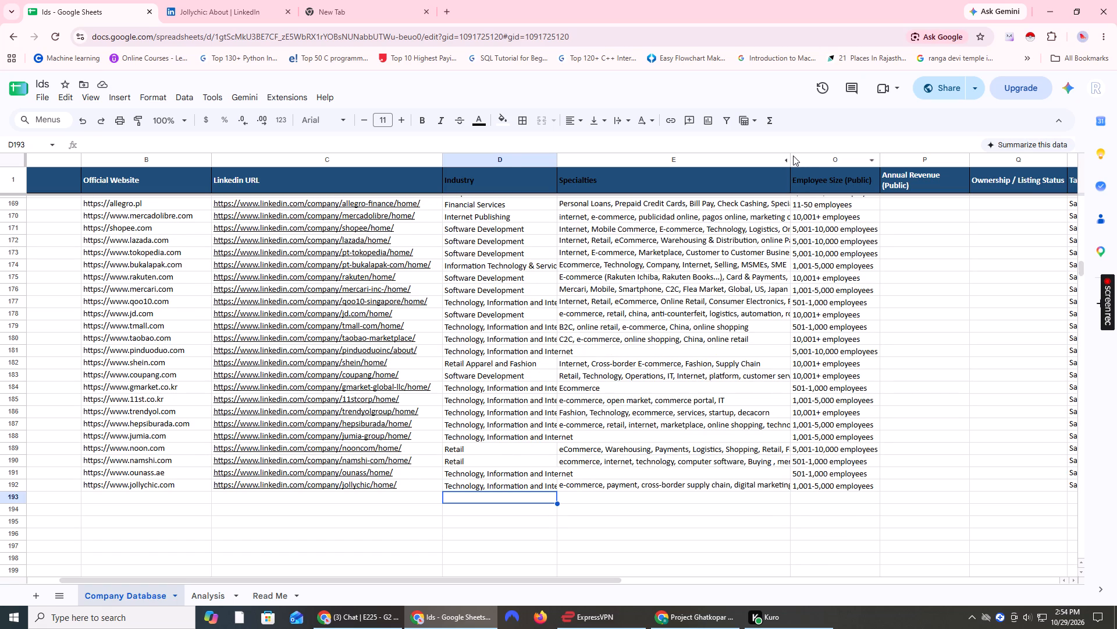
left_click(792, 156)
left_click(786, 307)
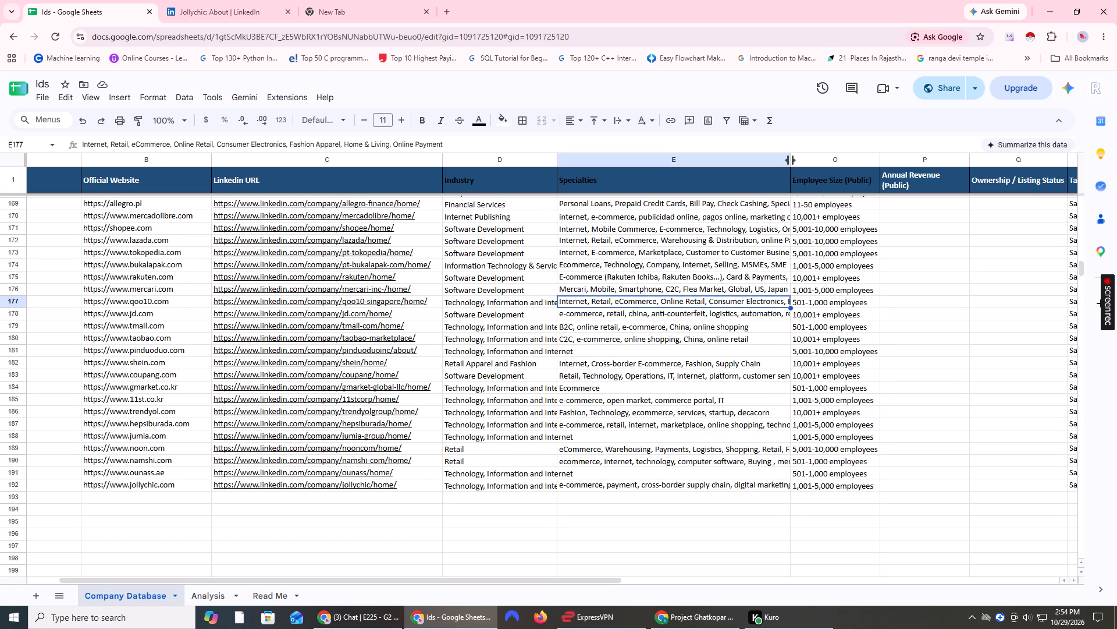
triple_click(789, 159)
left_click(724, 319)
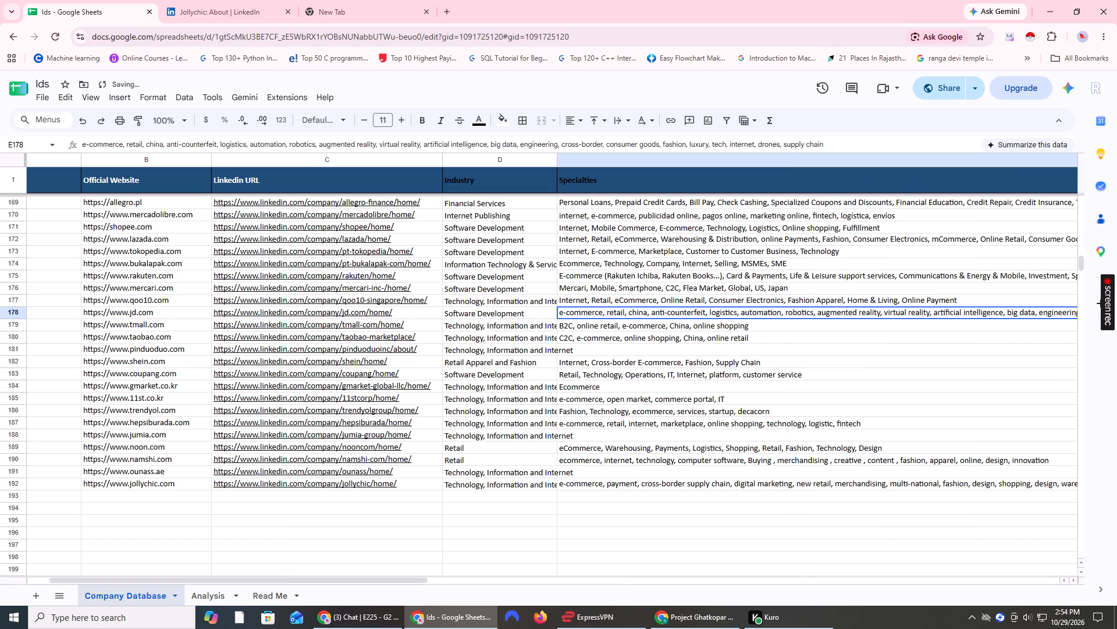
Unhide columns F to N between the Specialties and Employee Size (Public) columns.
left_click_drag(419, 578, 611, 579)
scroll(481, 441, "up", 7)
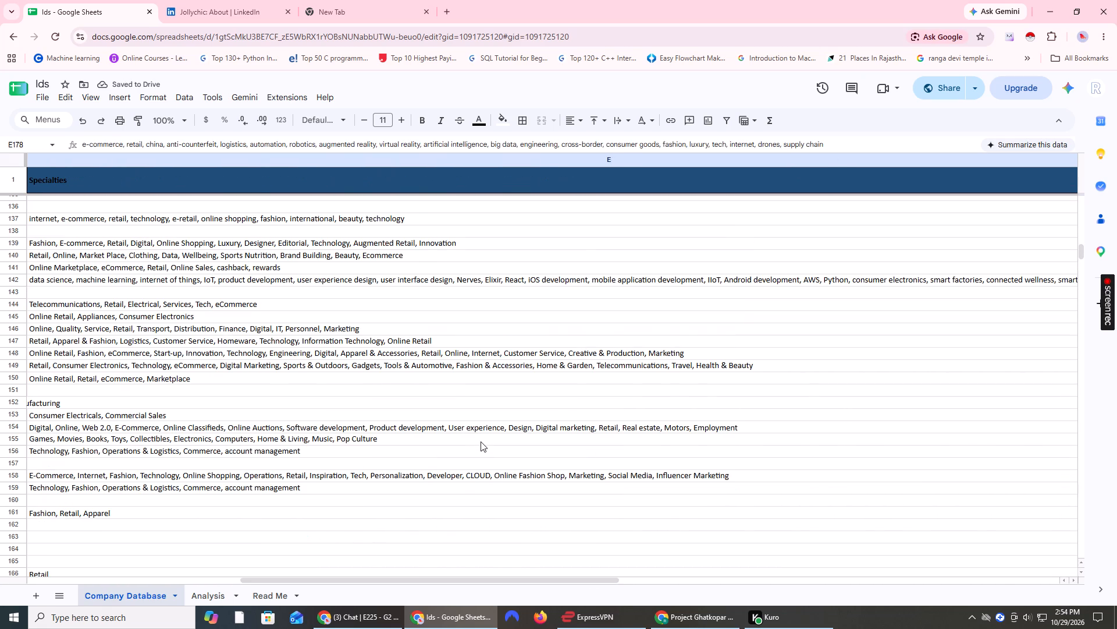
left_click_drag(533, 578, 323, 569)
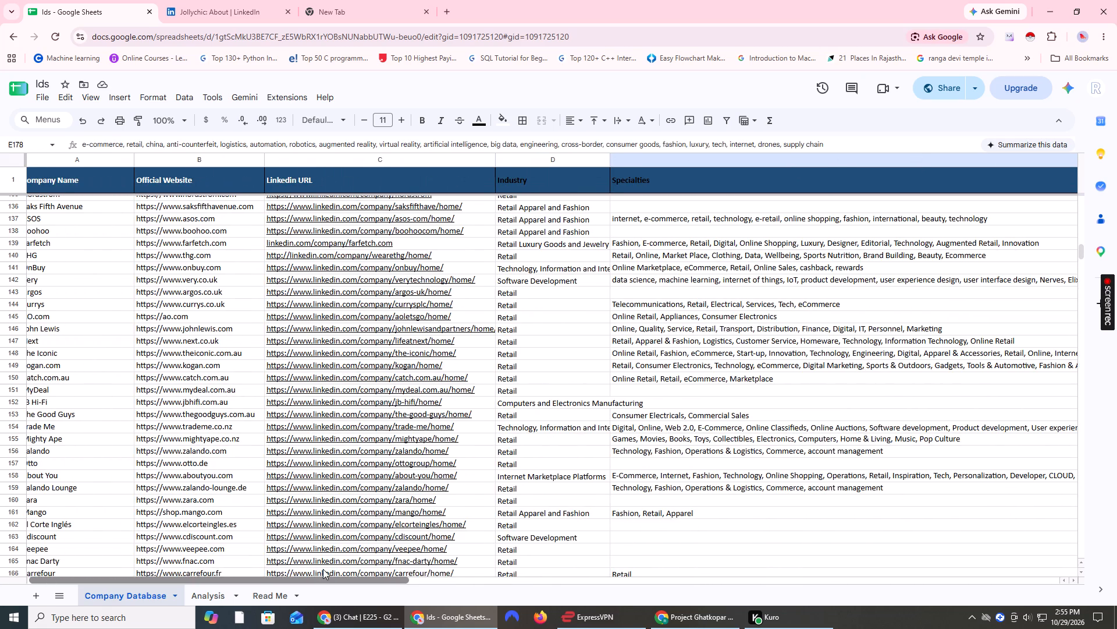
left_click_drag(323, 569, 749, 568)
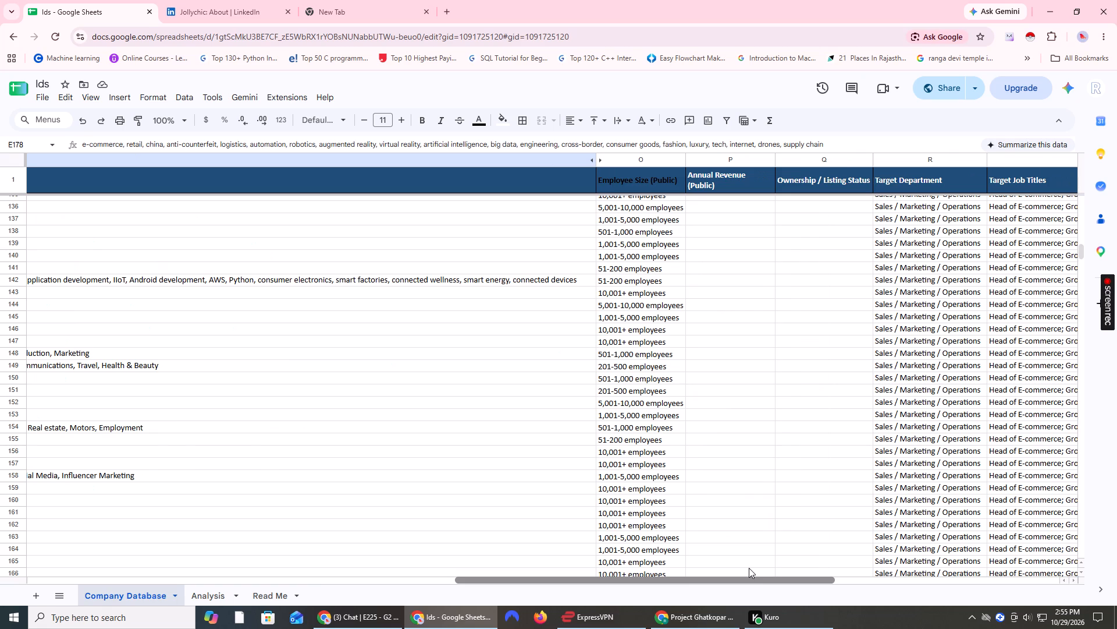
left_click_drag(749, 568, 752, 568)
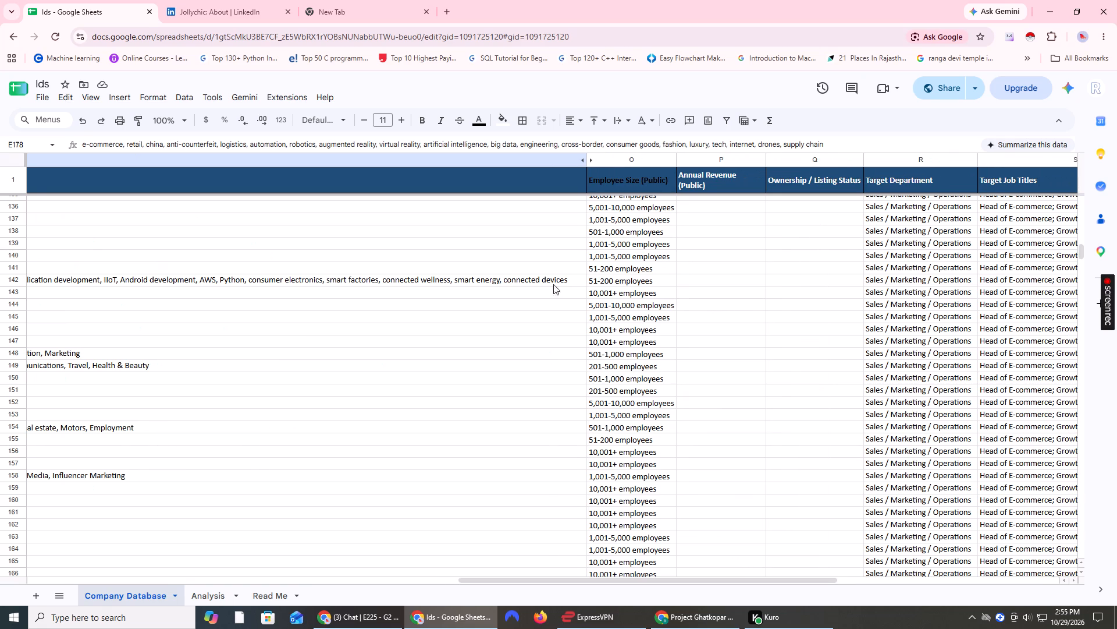
left_click(586, 158)
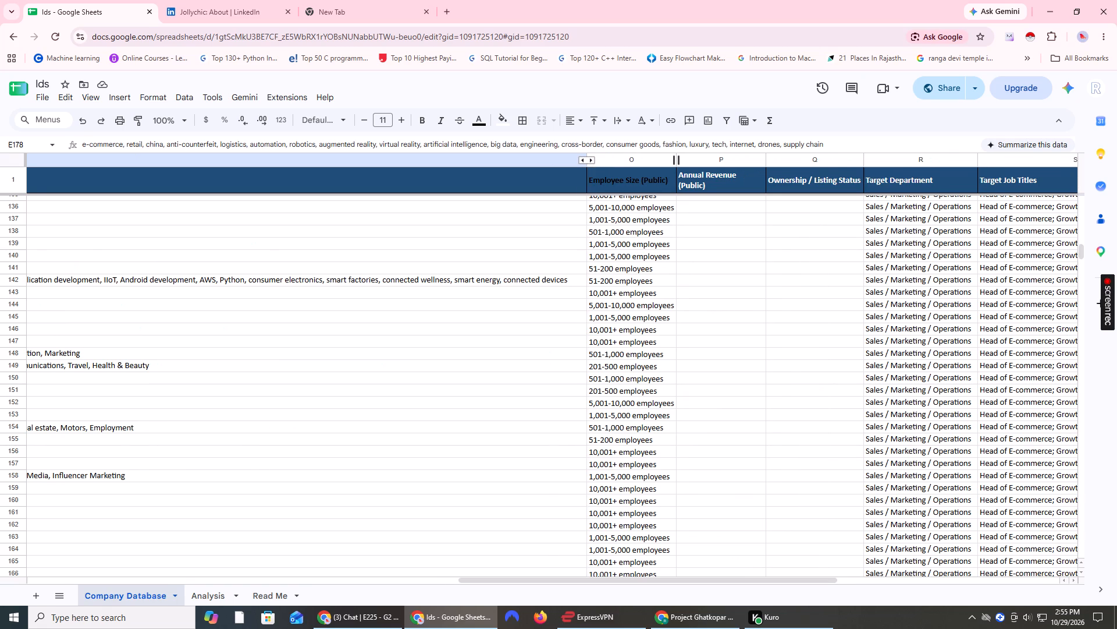
left_click(586, 159)
left_click(589, 157)
left_click(591, 157)
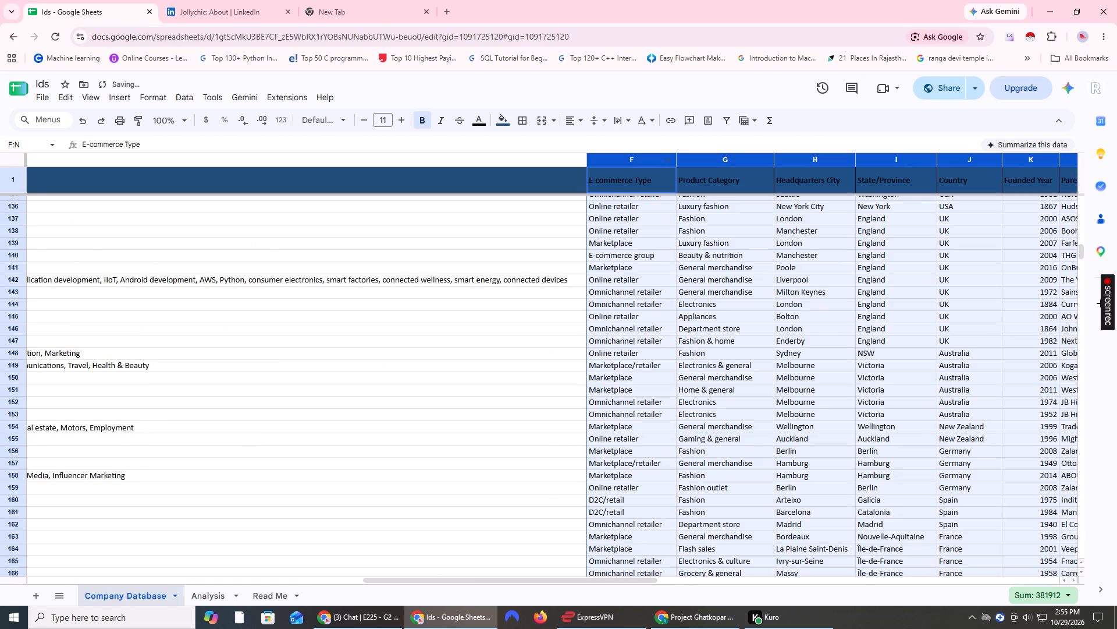
left_click(640, 310)
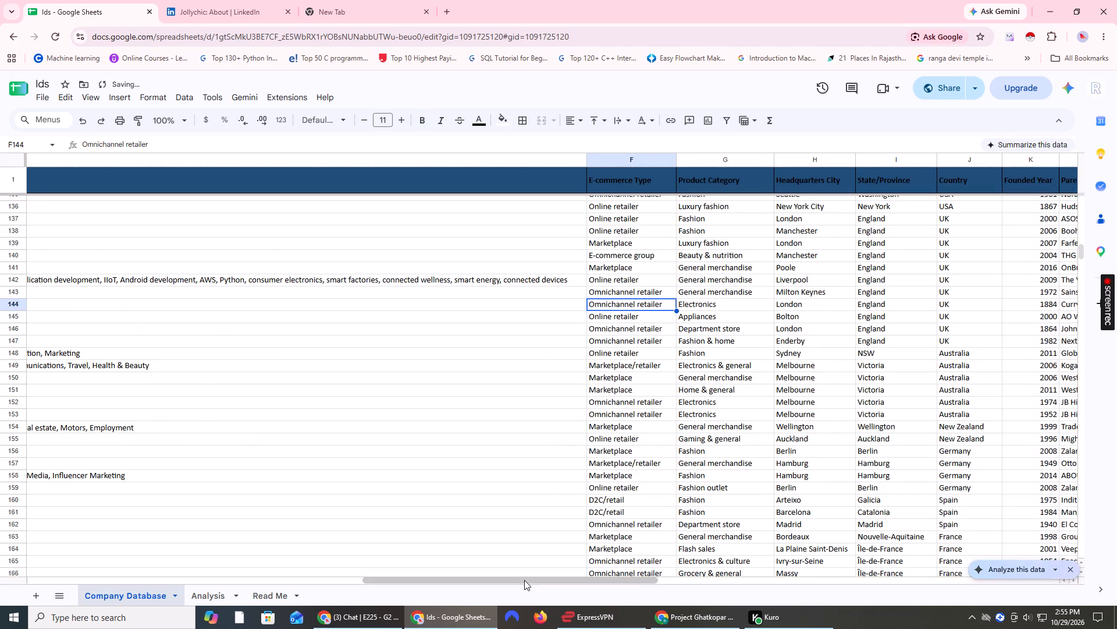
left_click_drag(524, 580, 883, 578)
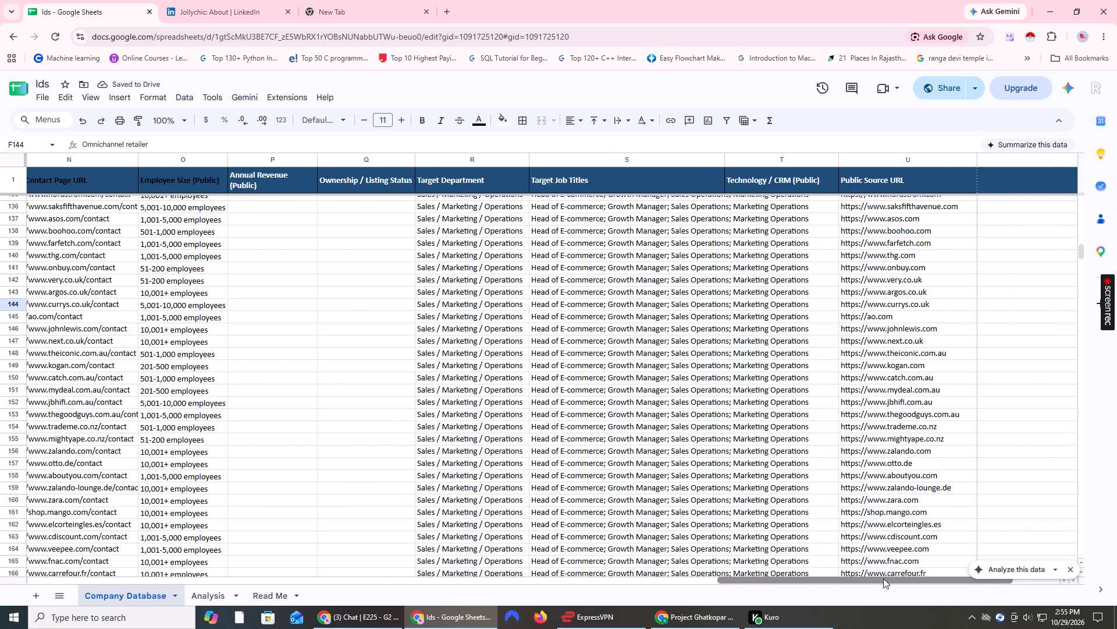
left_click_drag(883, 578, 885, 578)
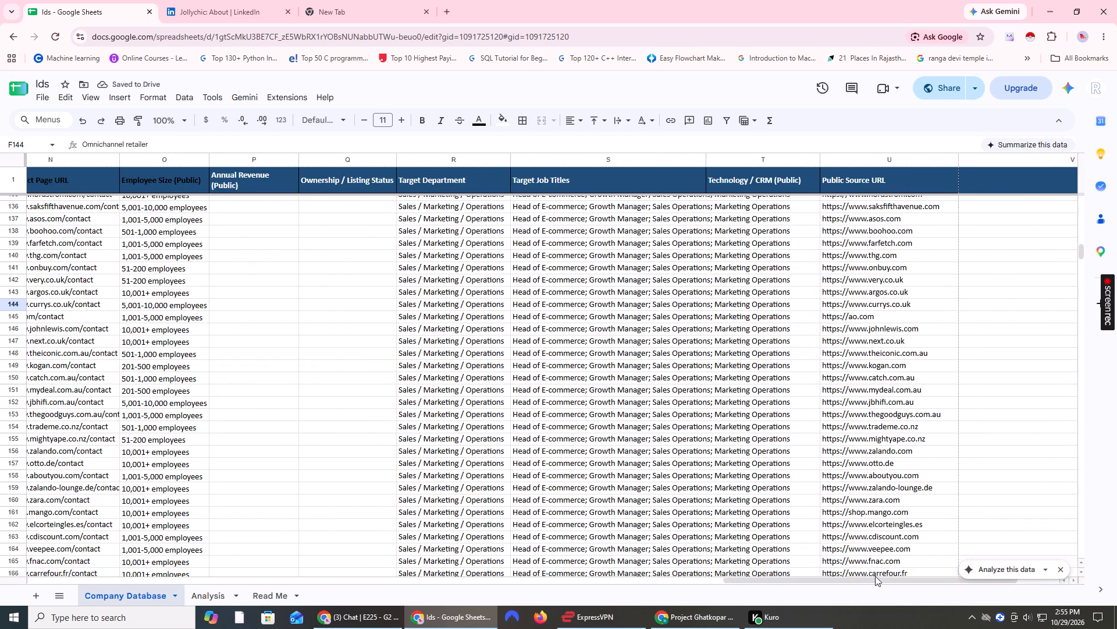